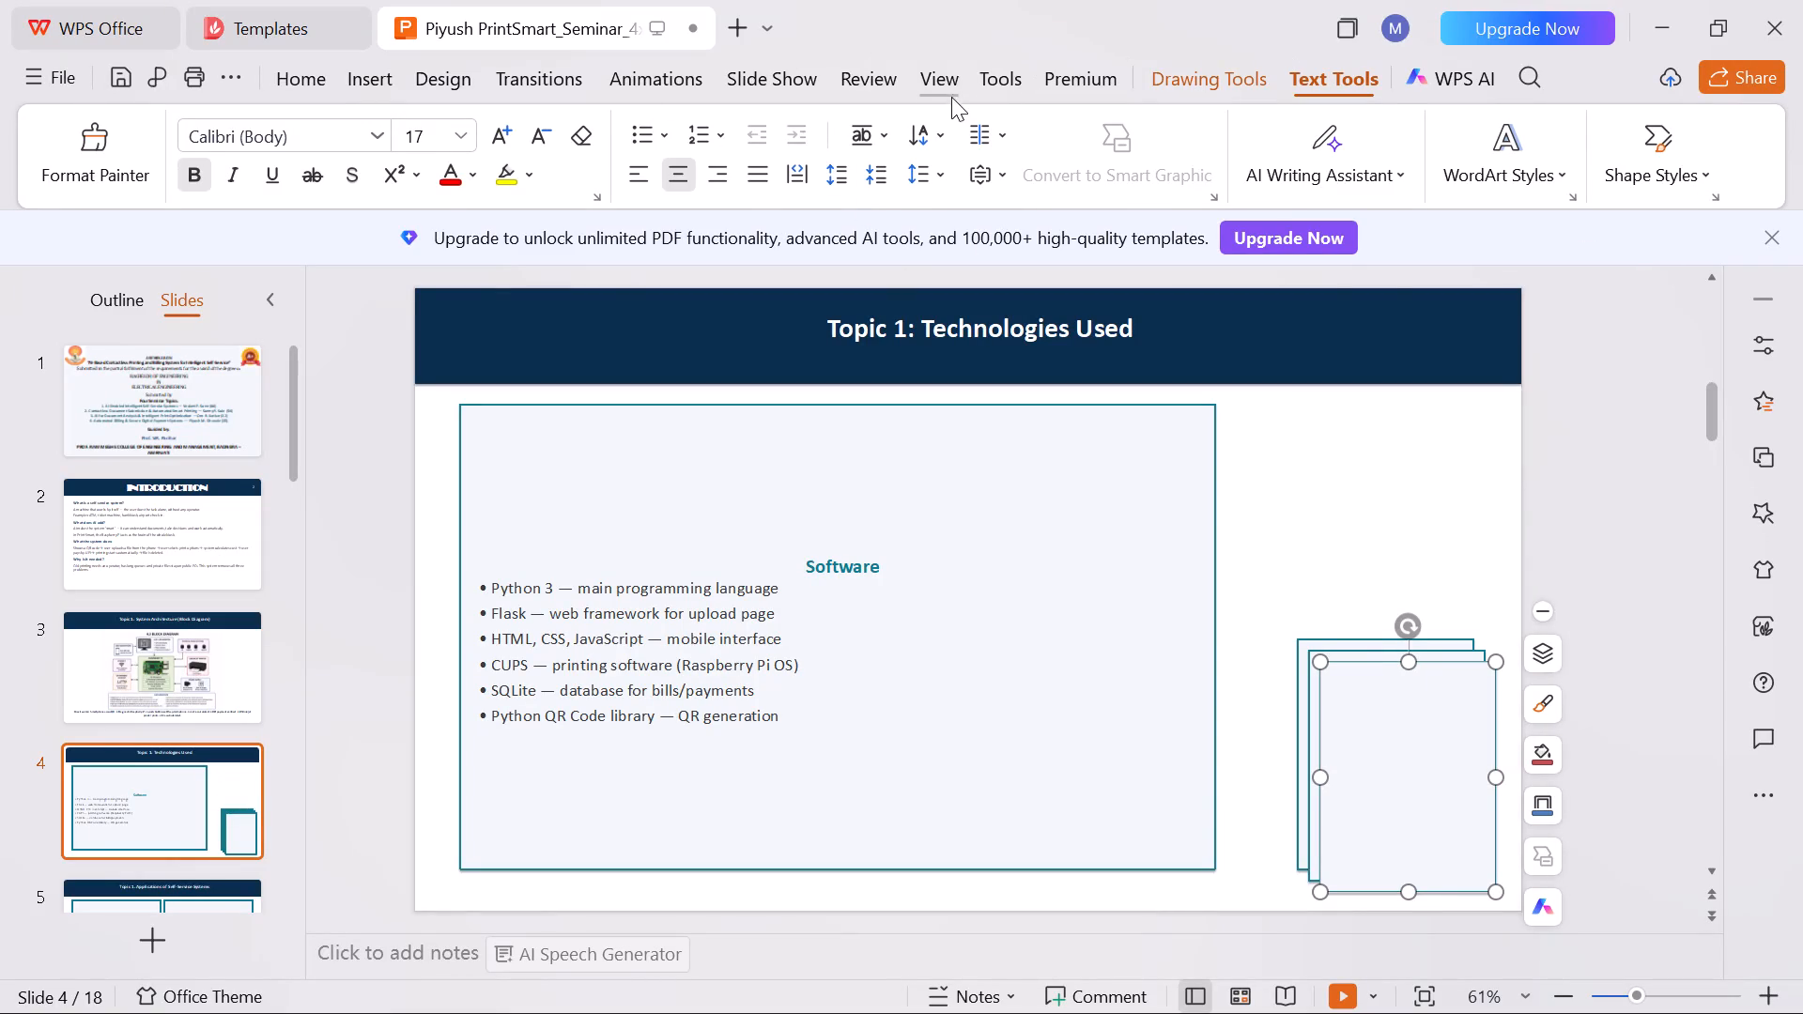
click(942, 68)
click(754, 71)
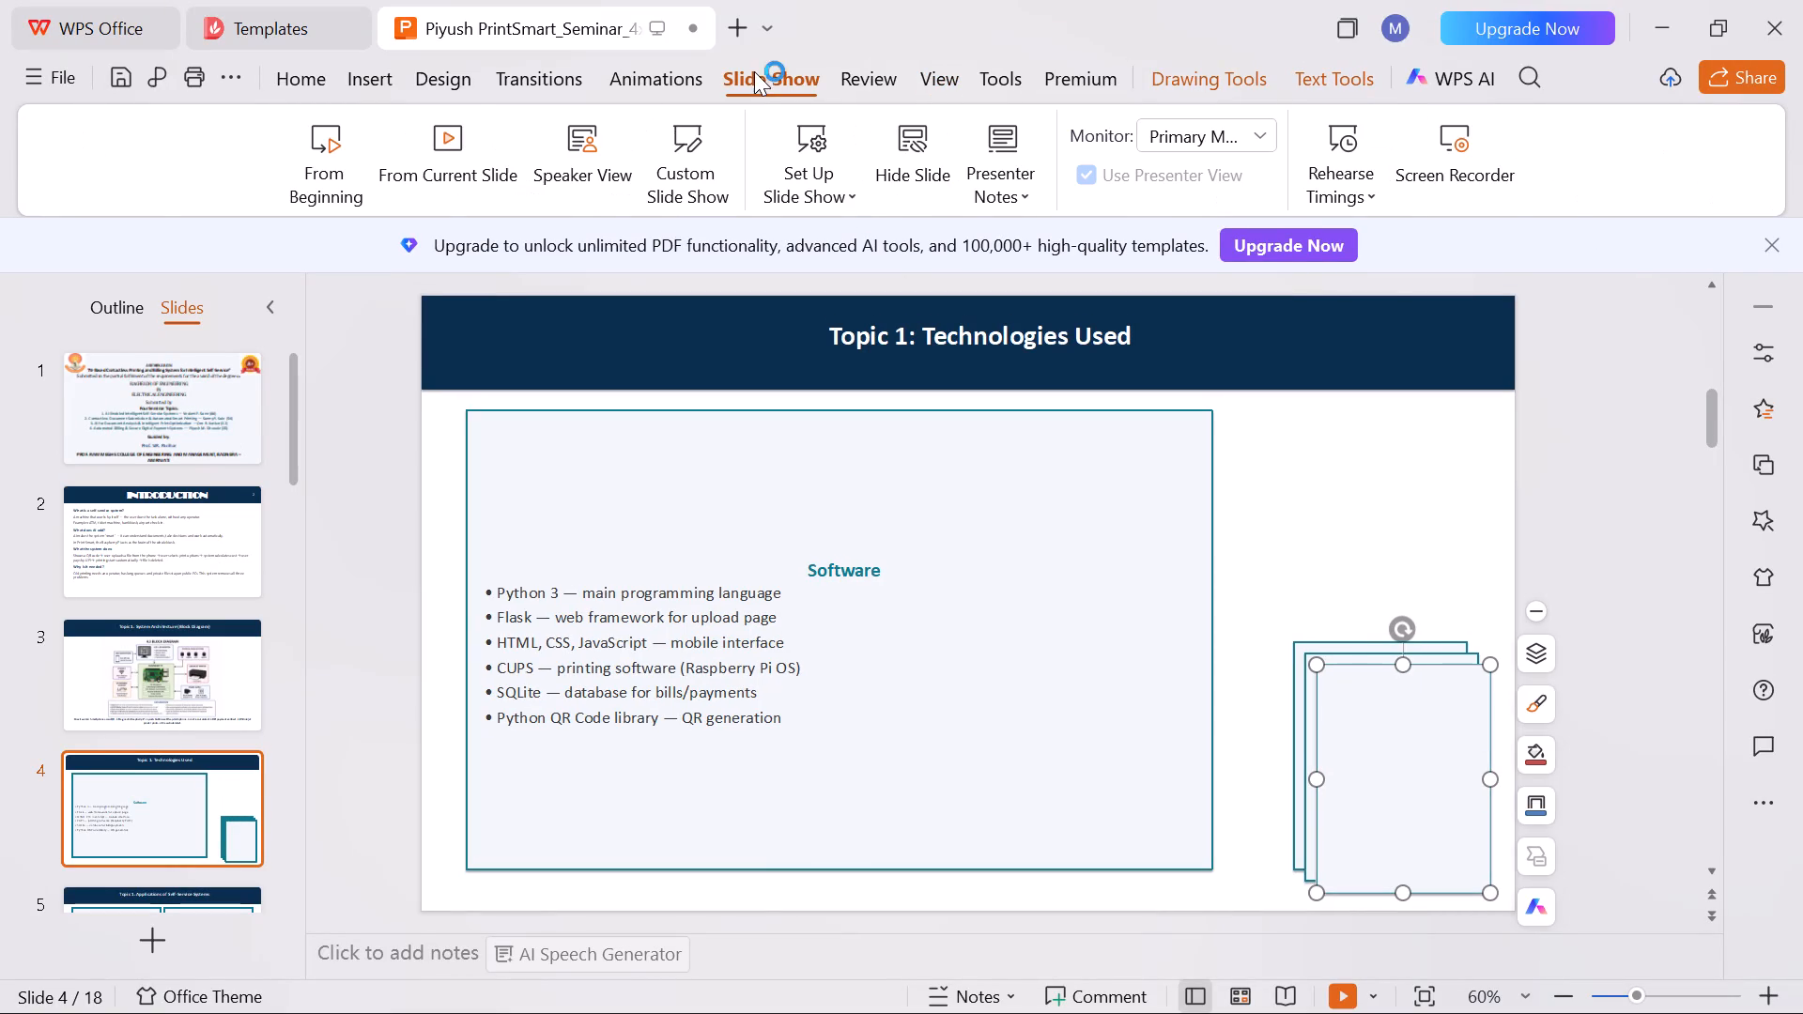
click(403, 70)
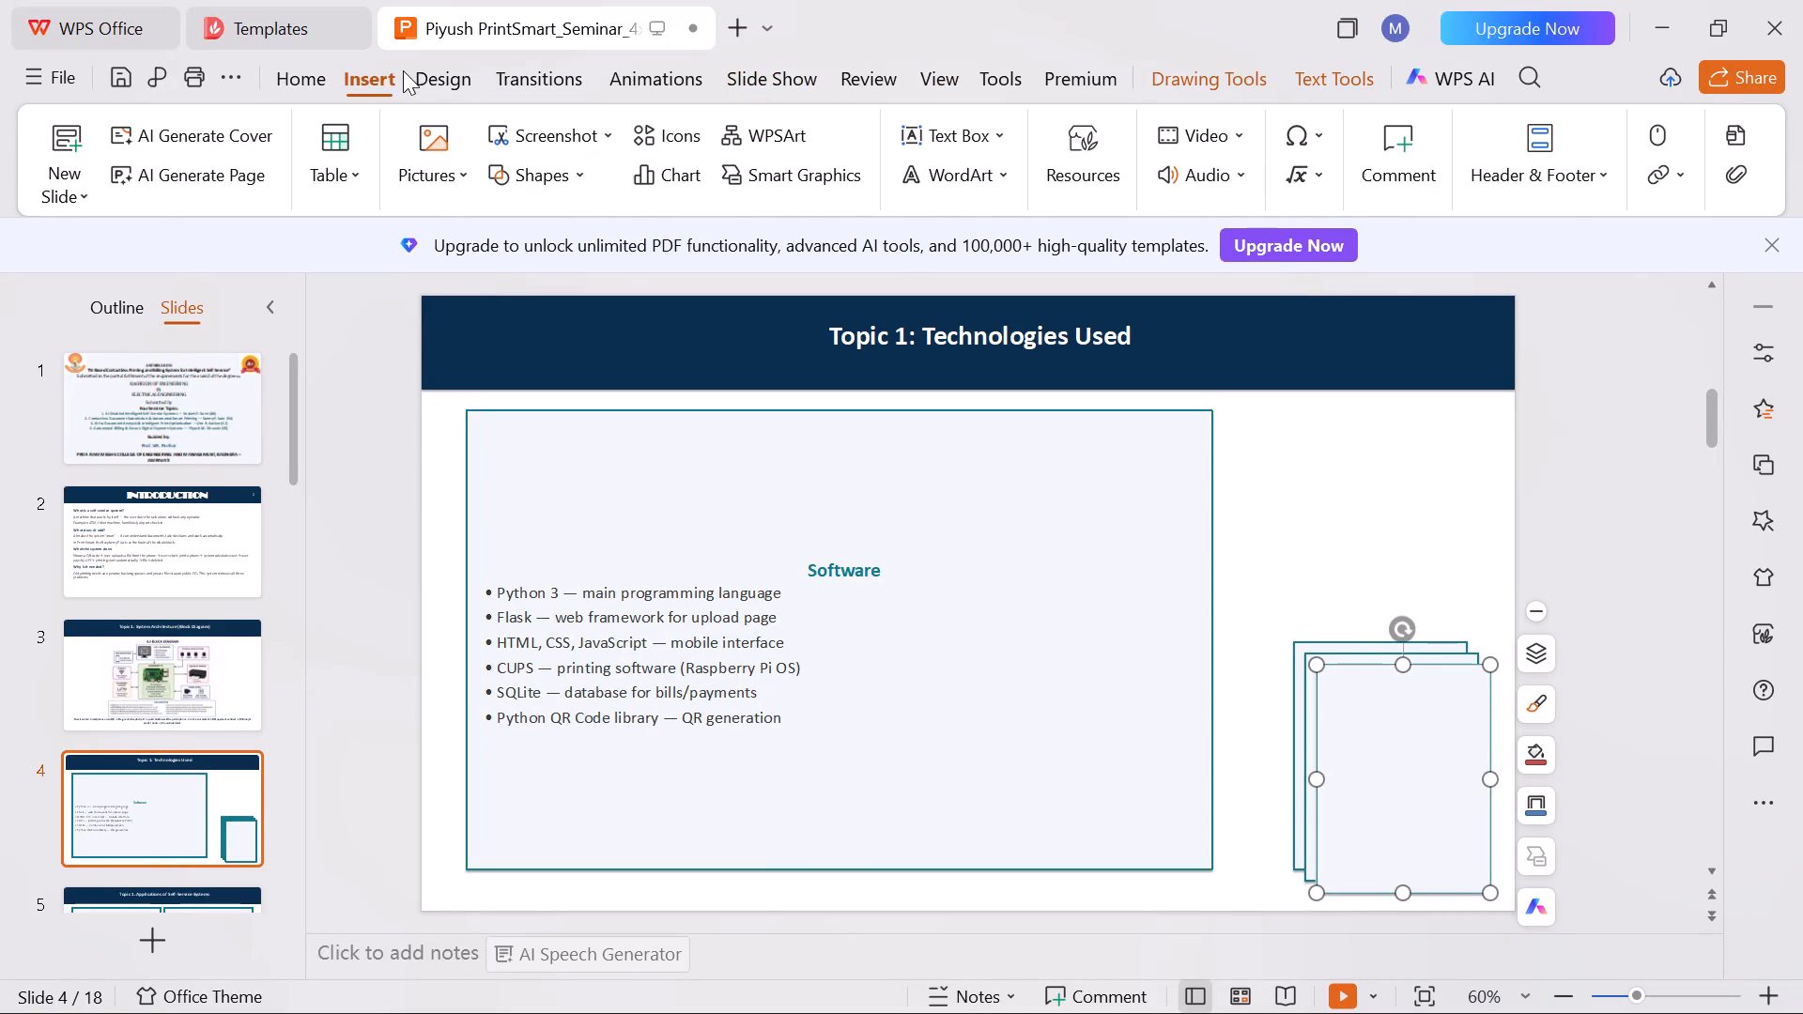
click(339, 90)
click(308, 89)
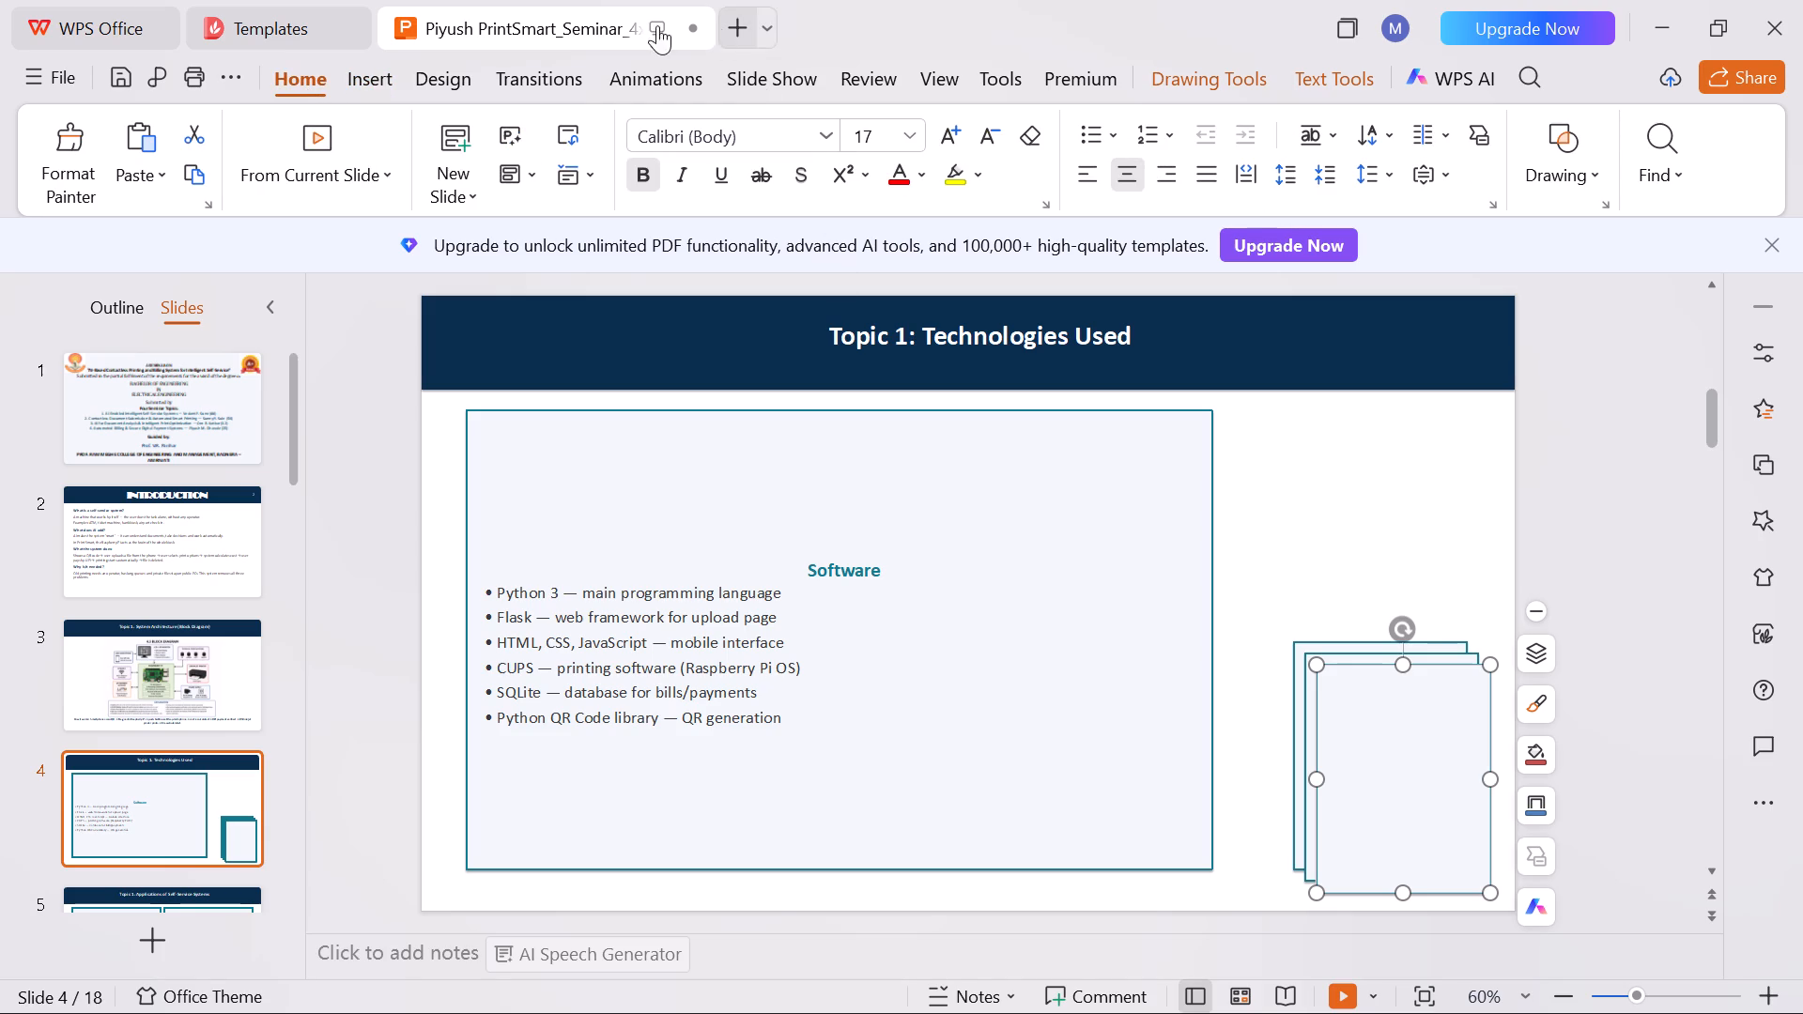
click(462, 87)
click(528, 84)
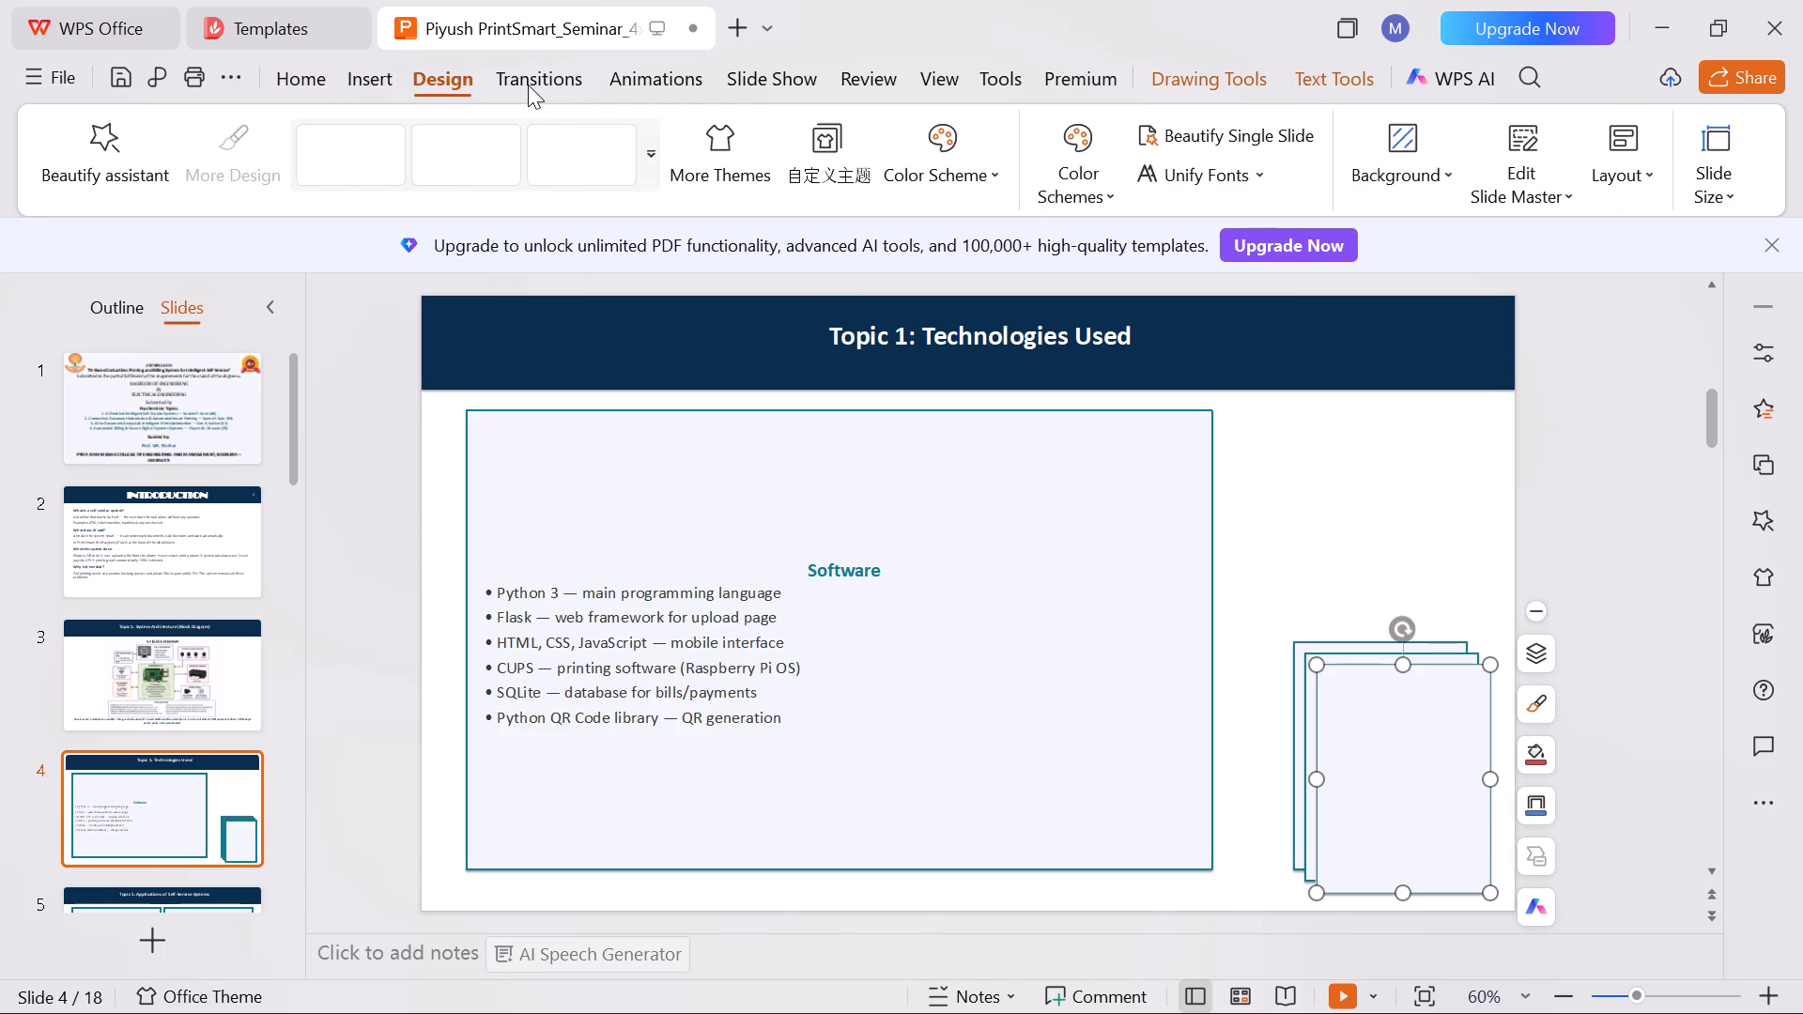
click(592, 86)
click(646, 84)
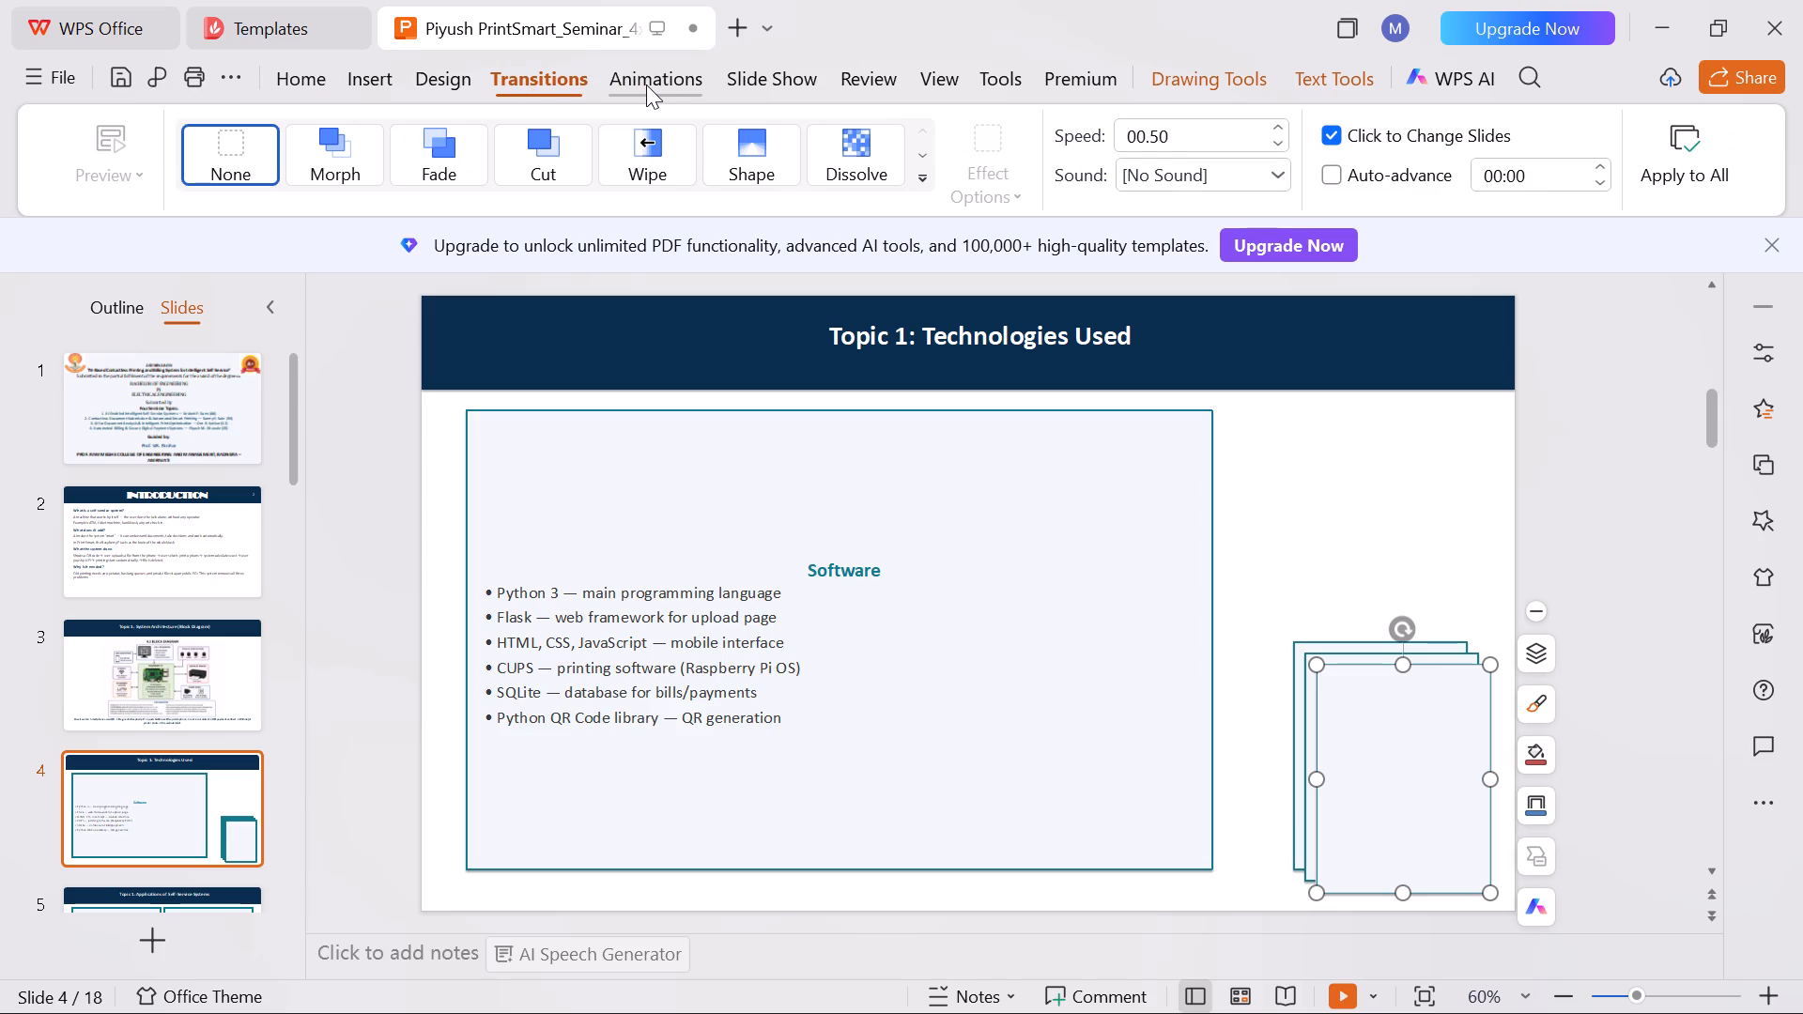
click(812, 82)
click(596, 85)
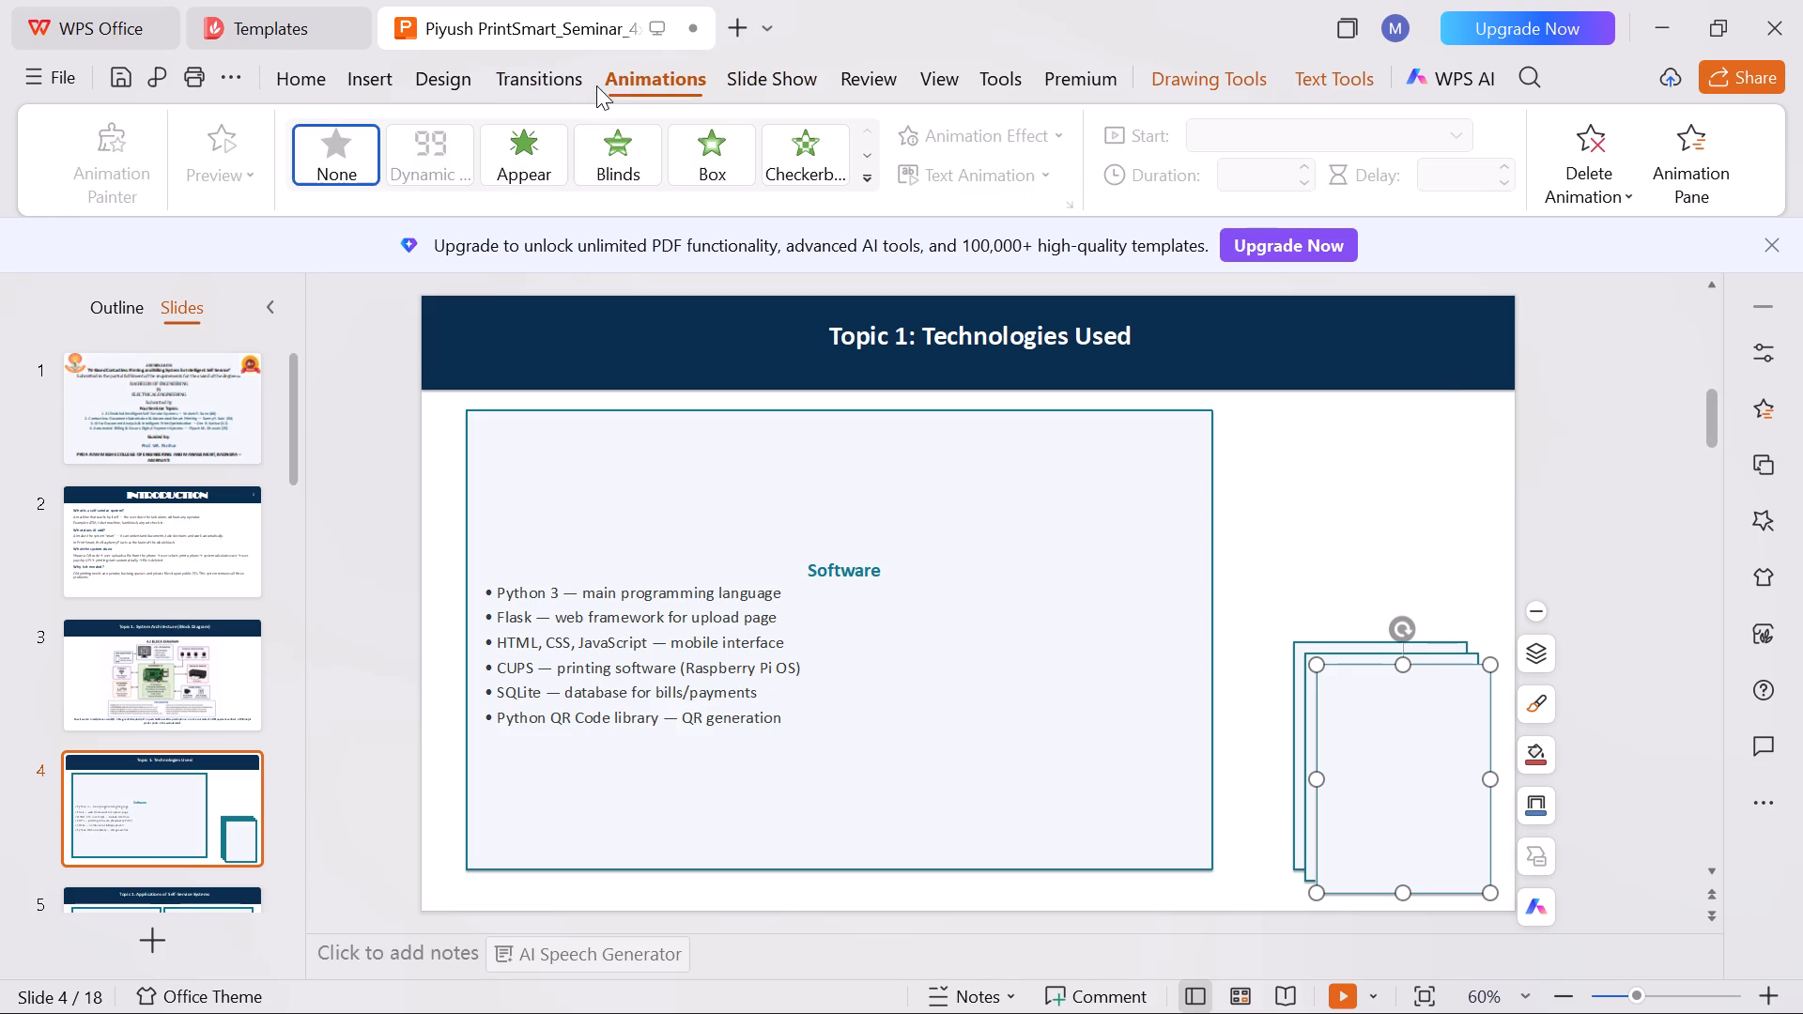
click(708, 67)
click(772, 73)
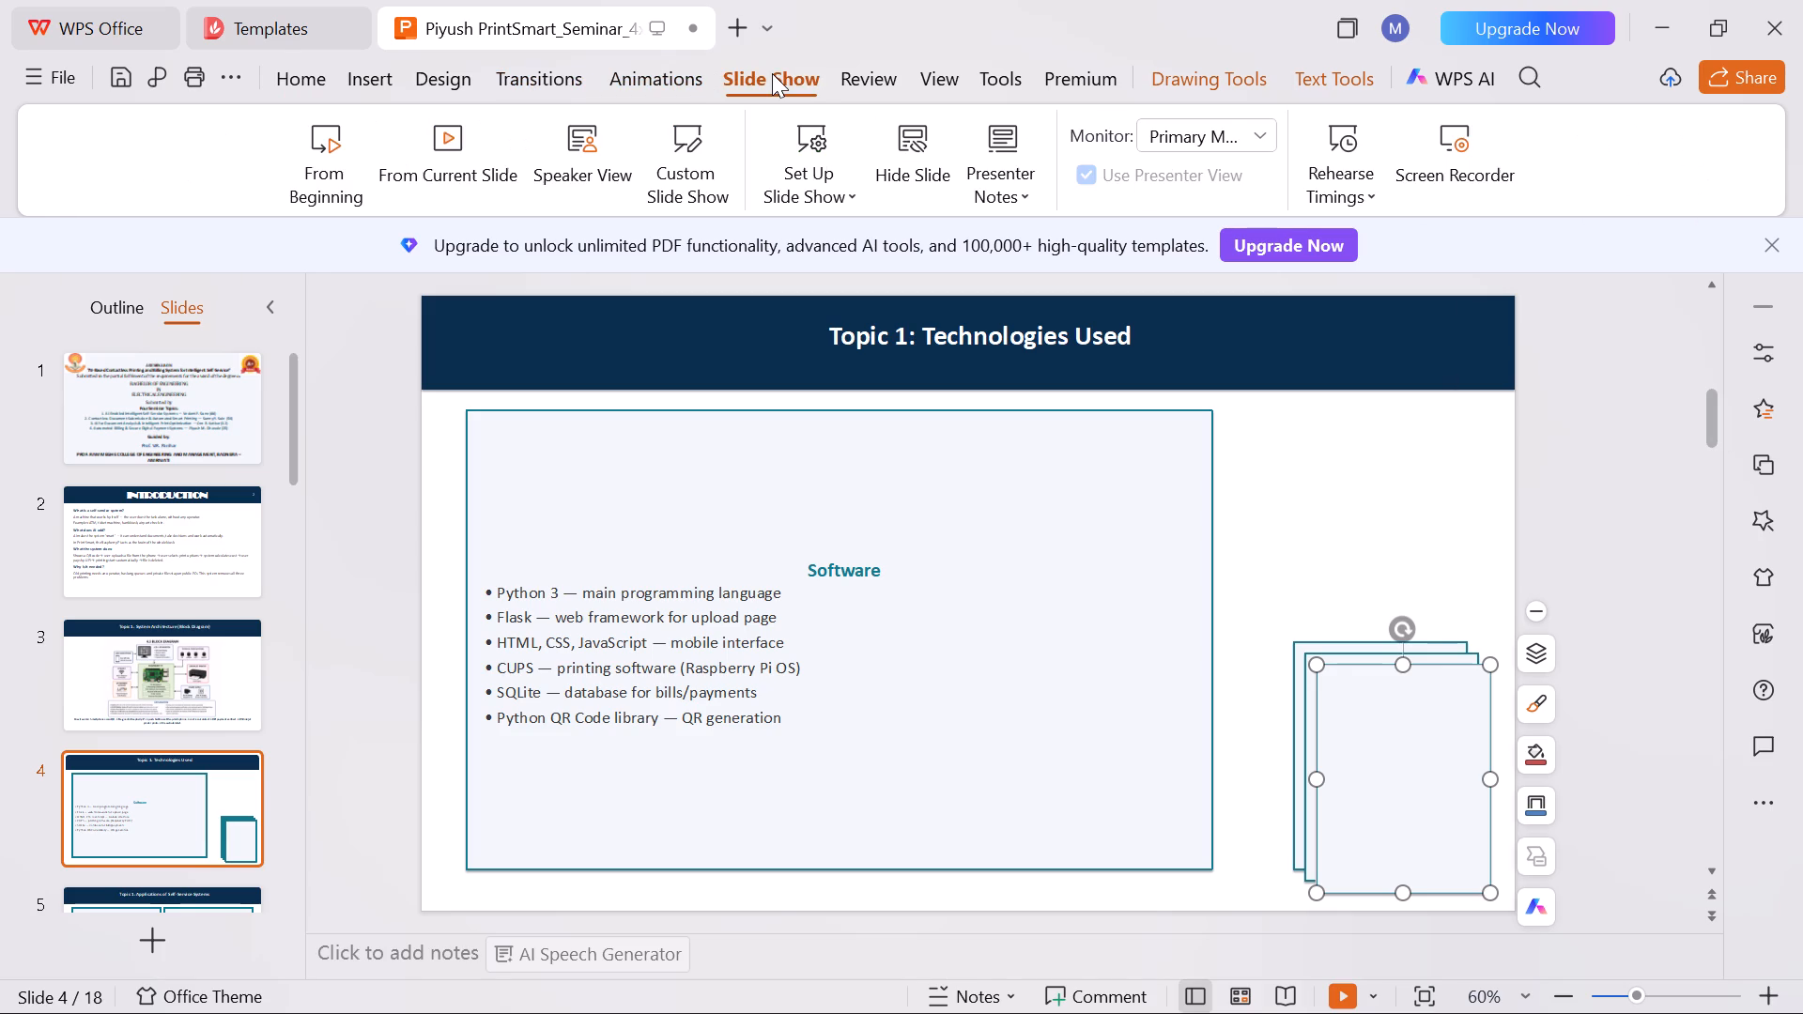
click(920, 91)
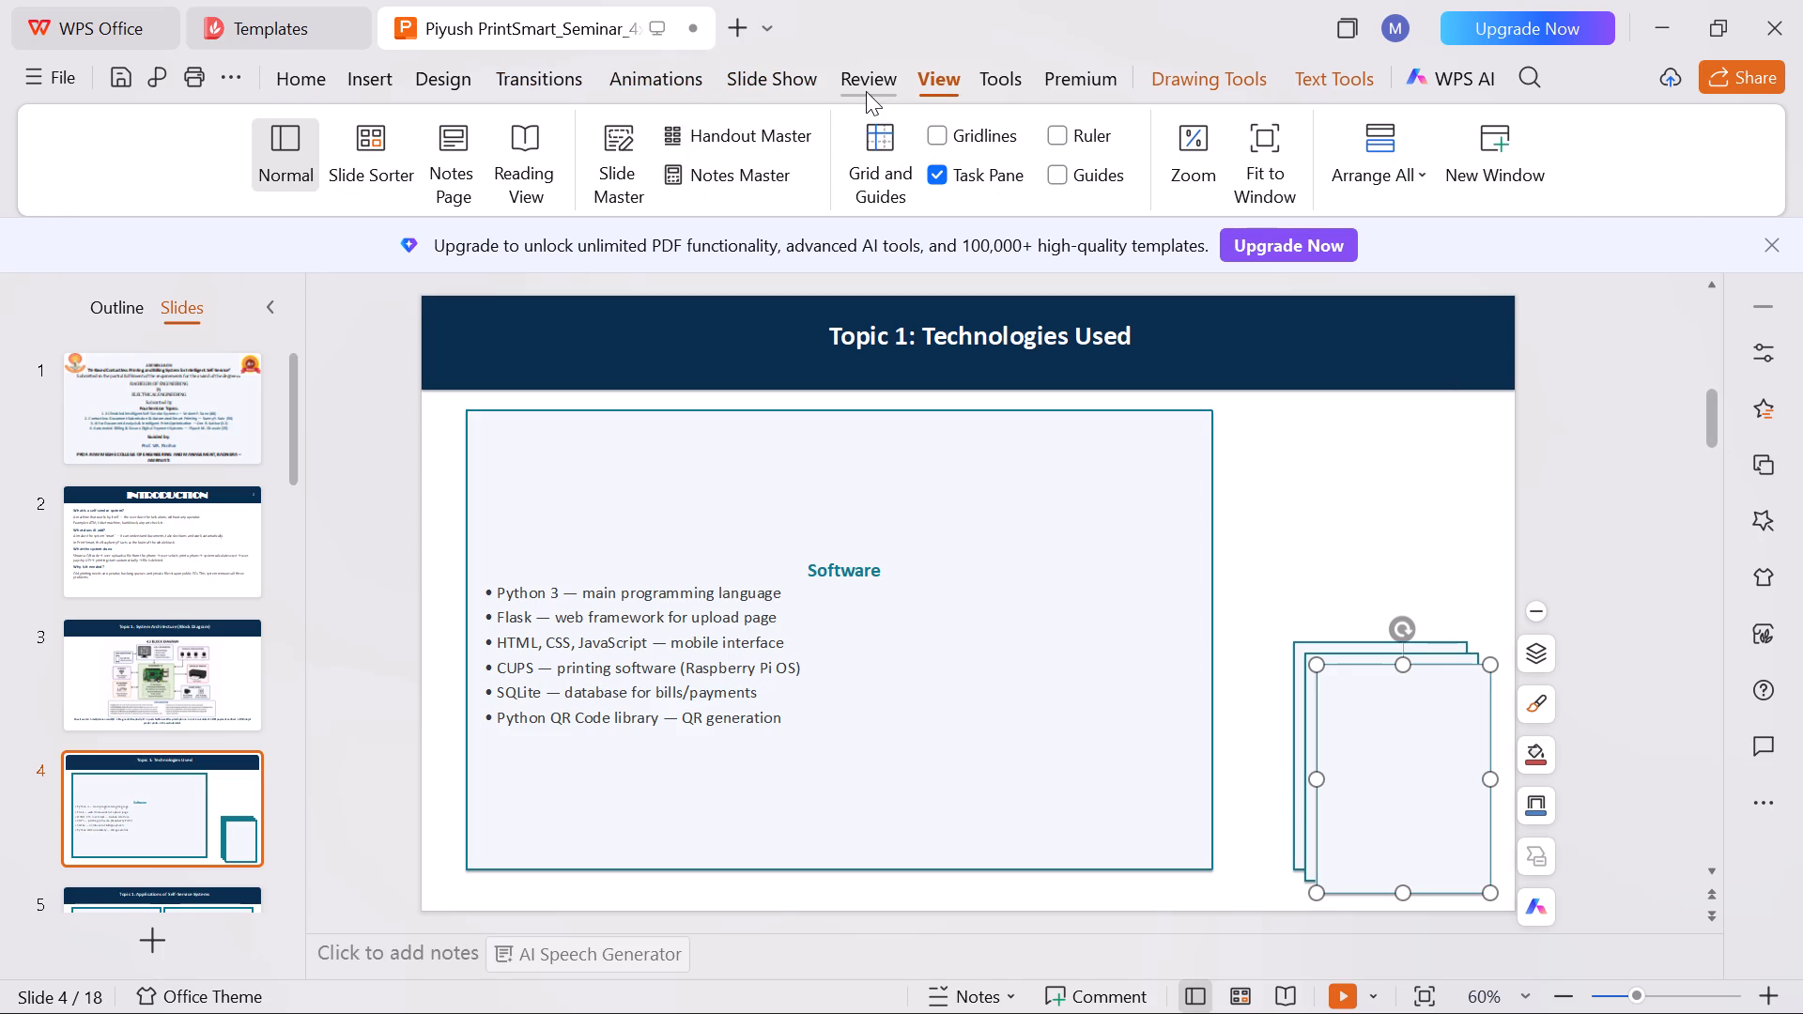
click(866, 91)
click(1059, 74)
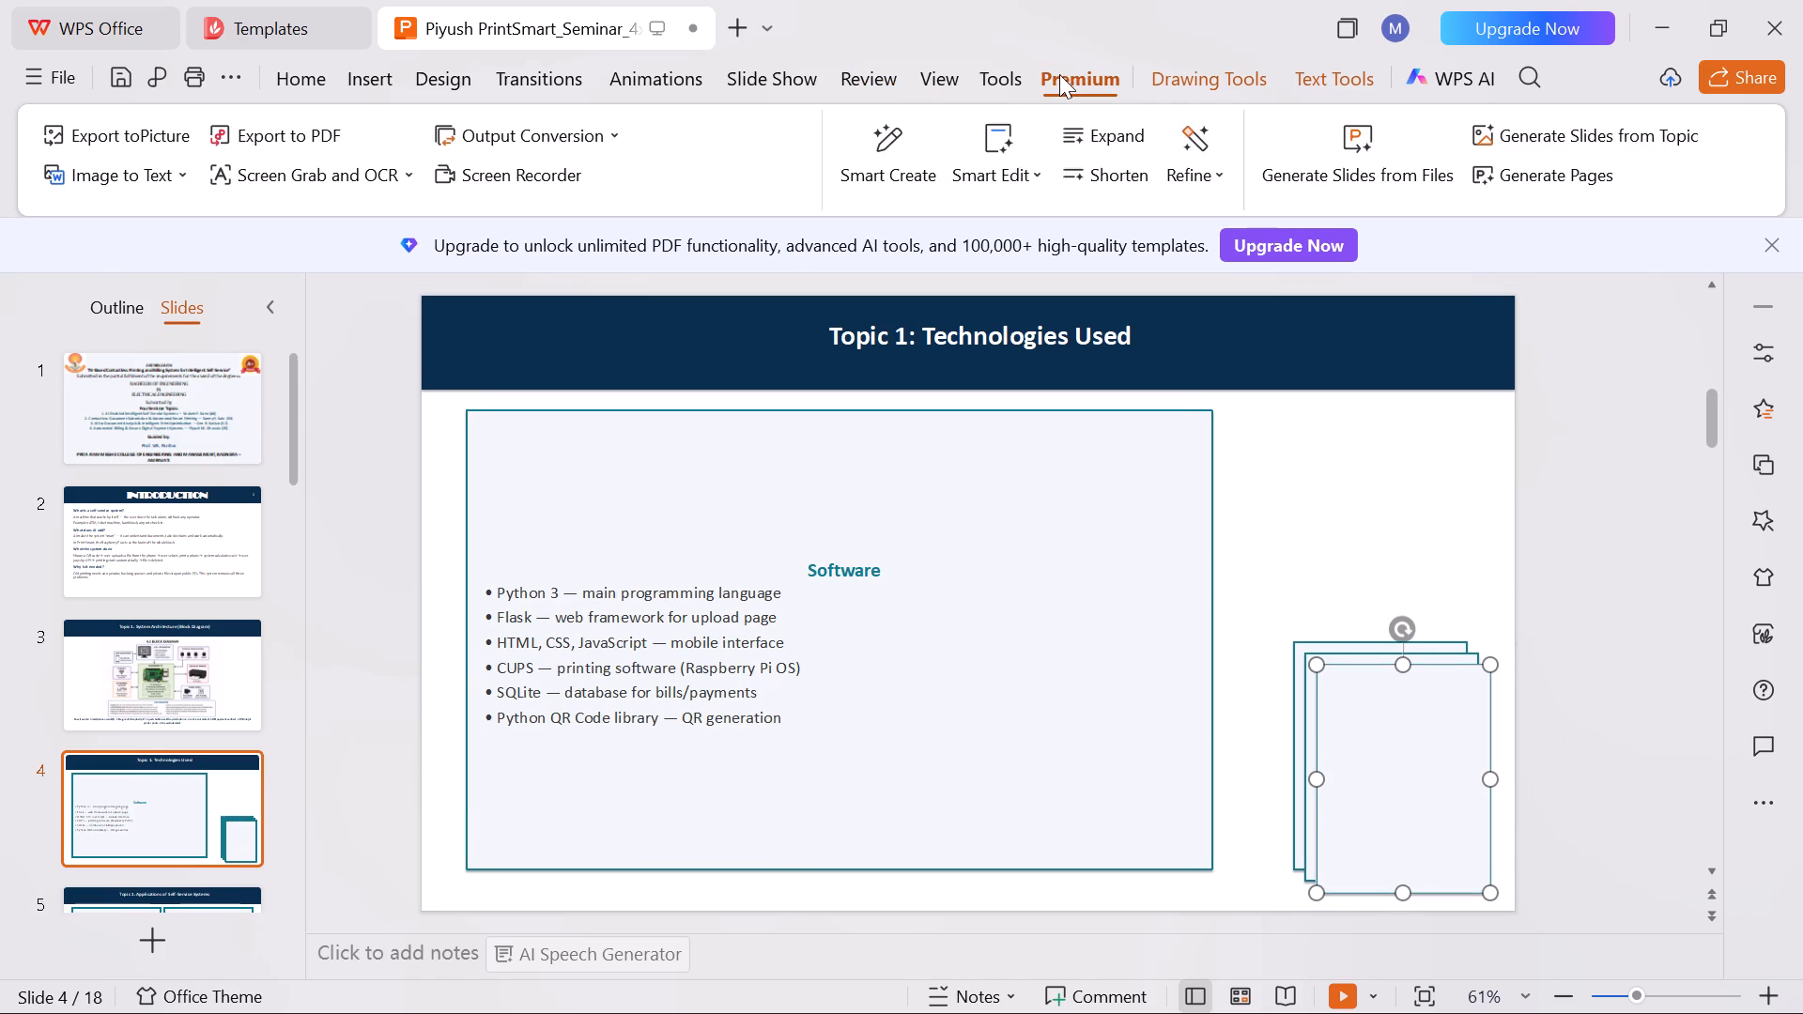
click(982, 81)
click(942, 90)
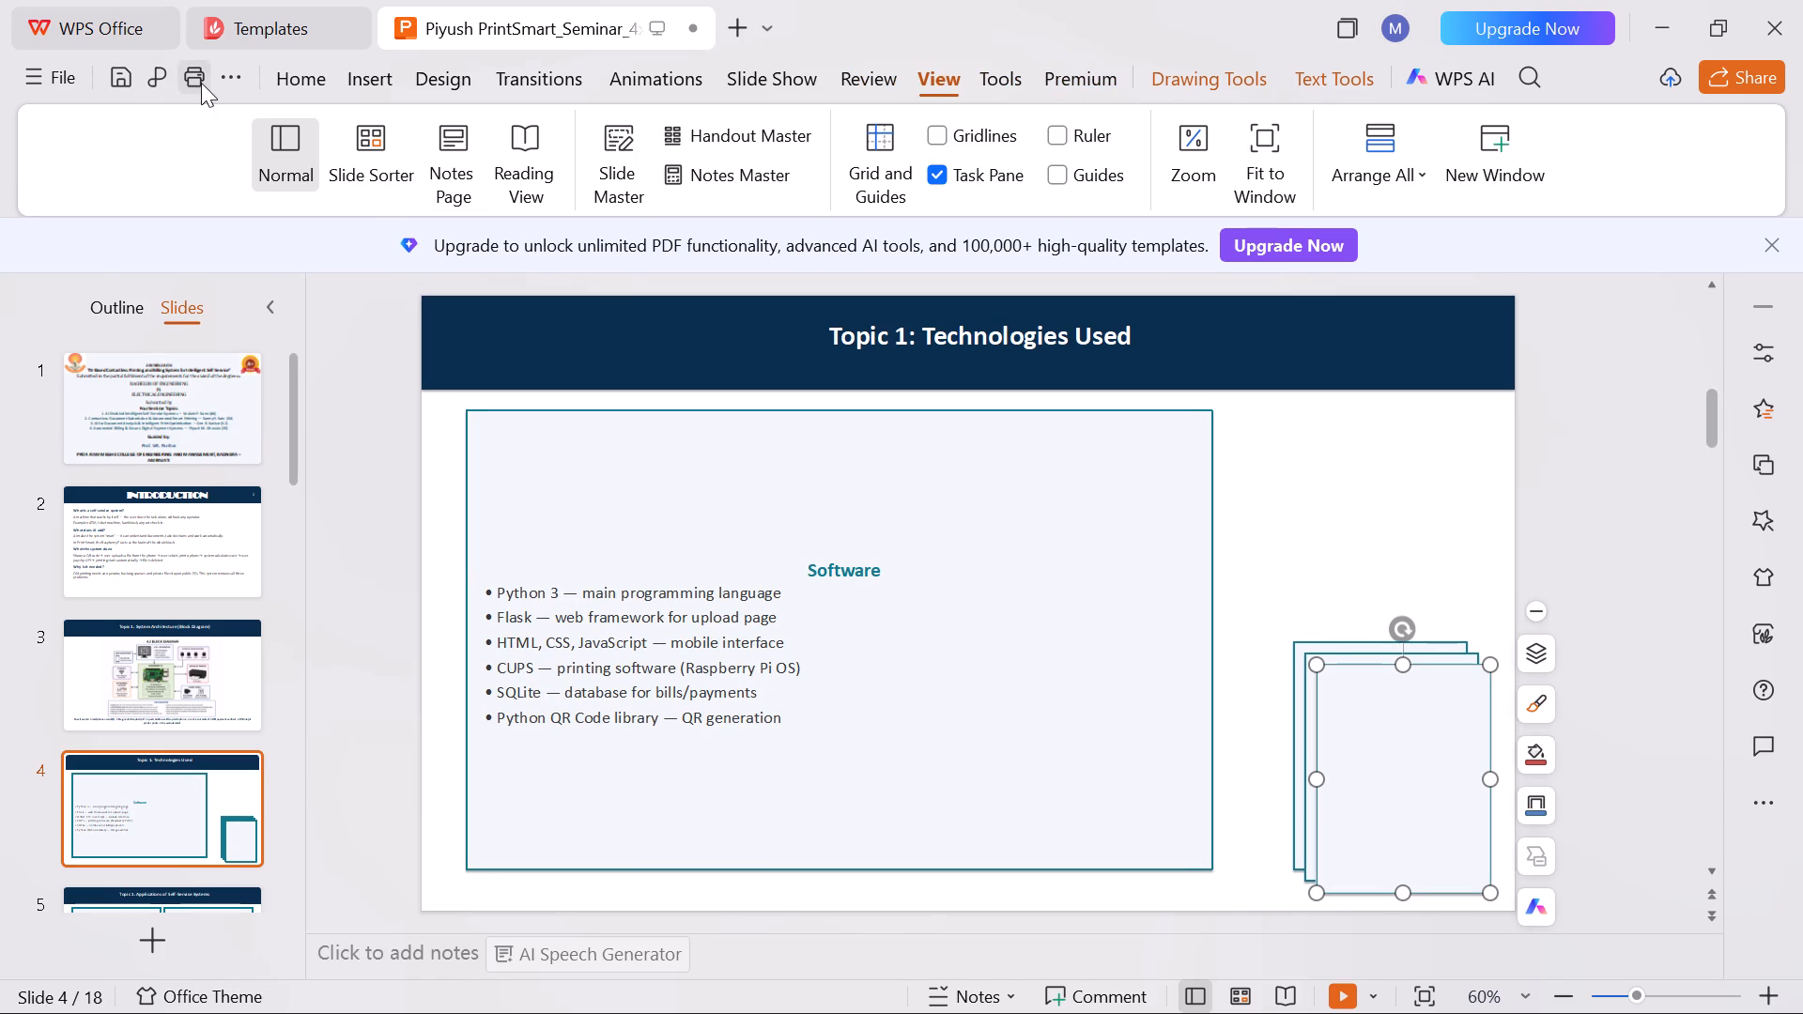
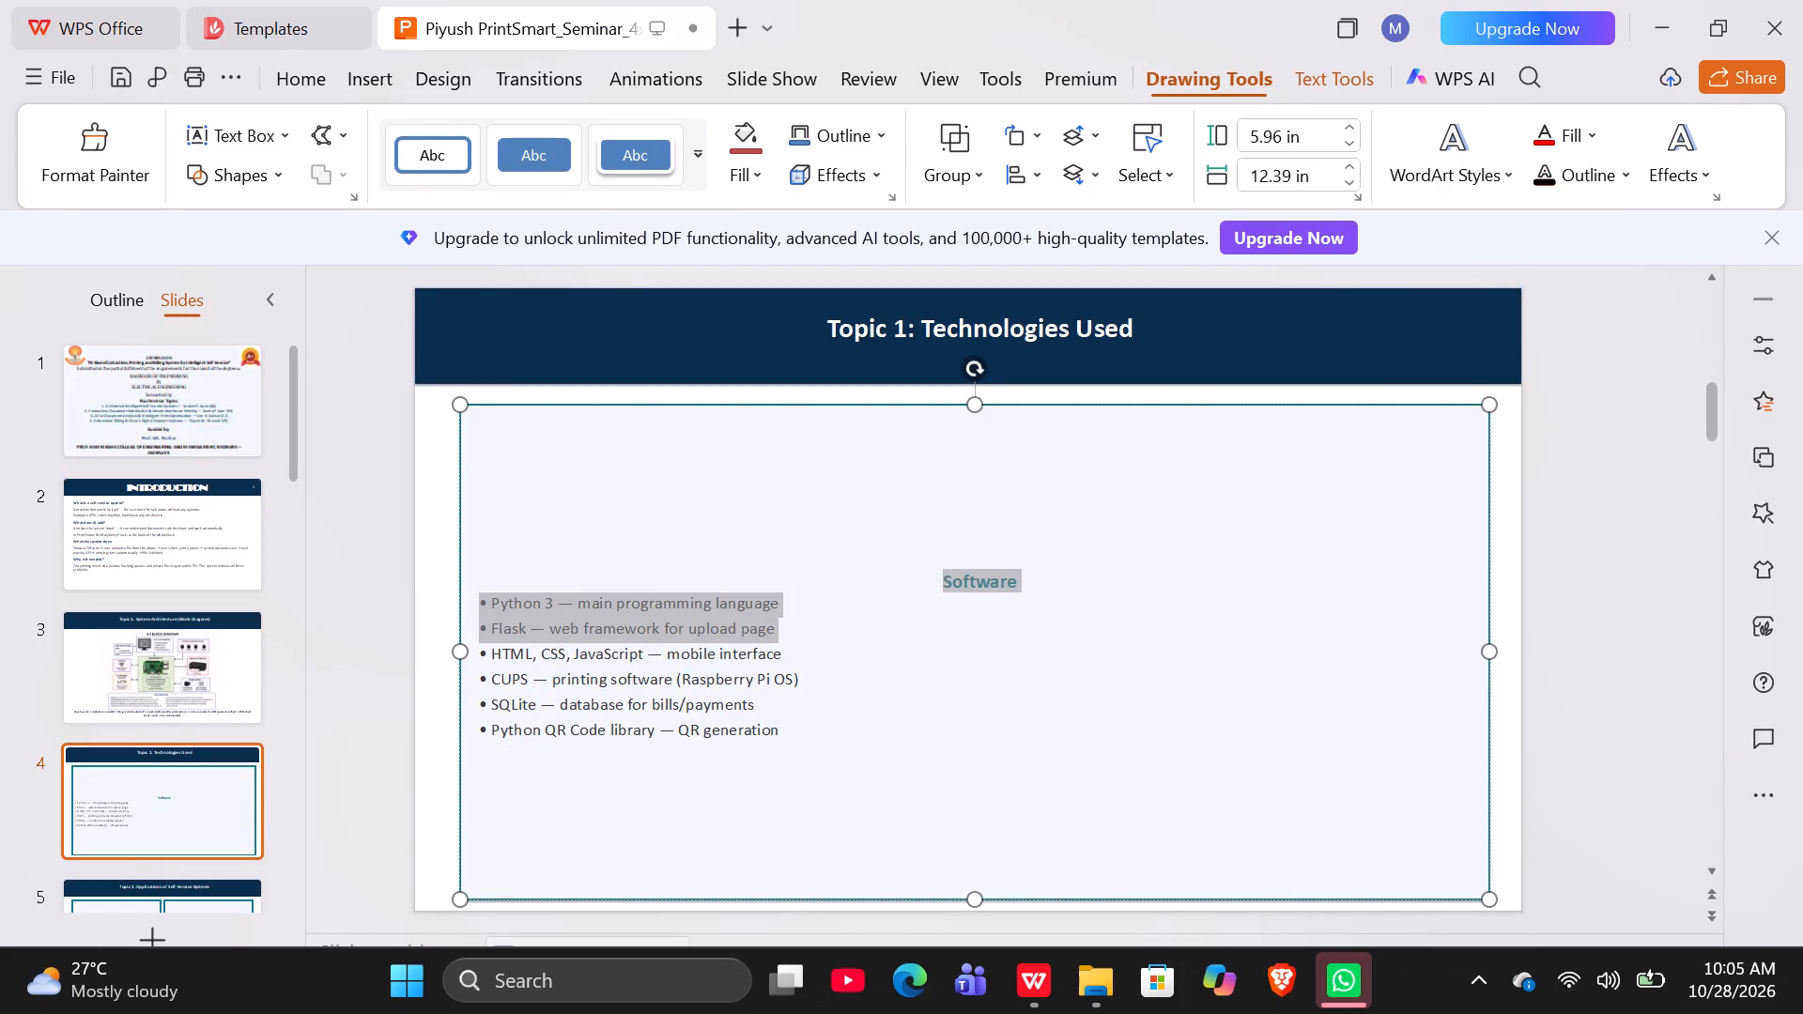
Left-align the "Software" heading in the content box of the Technologies Used slide.
drag(1145, 620, 1141, 586)
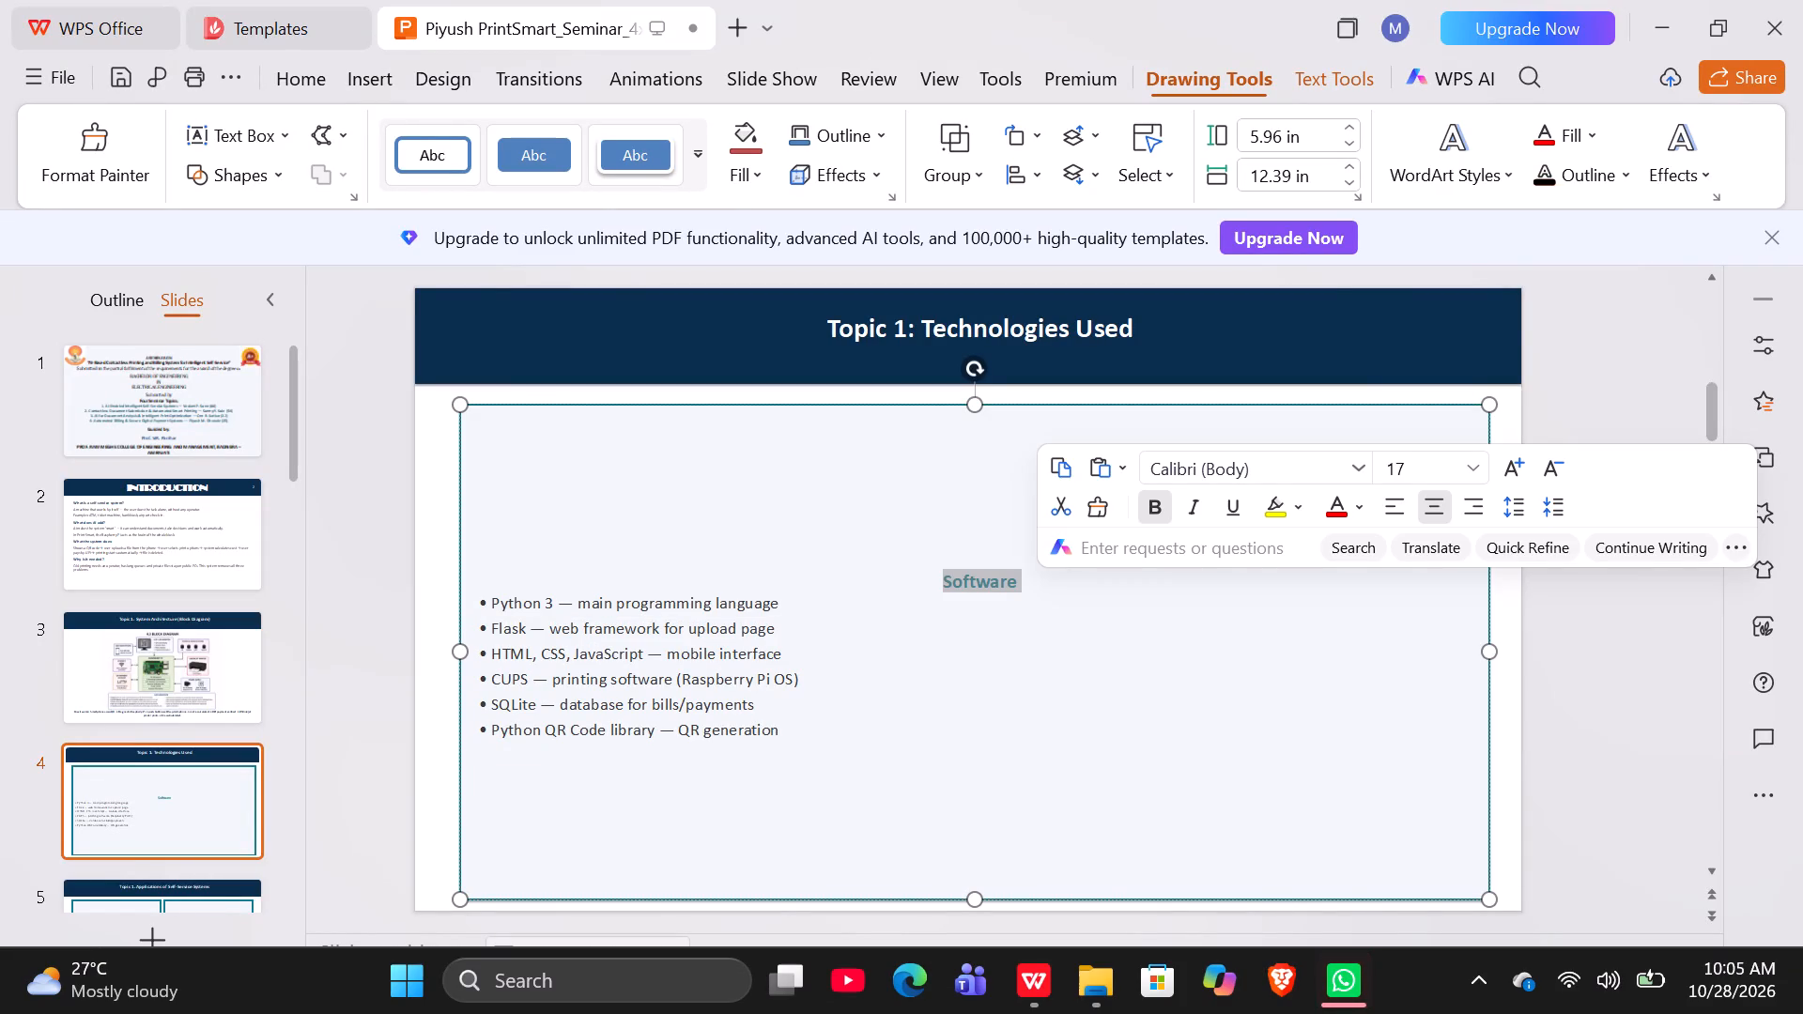
click(1410, 497)
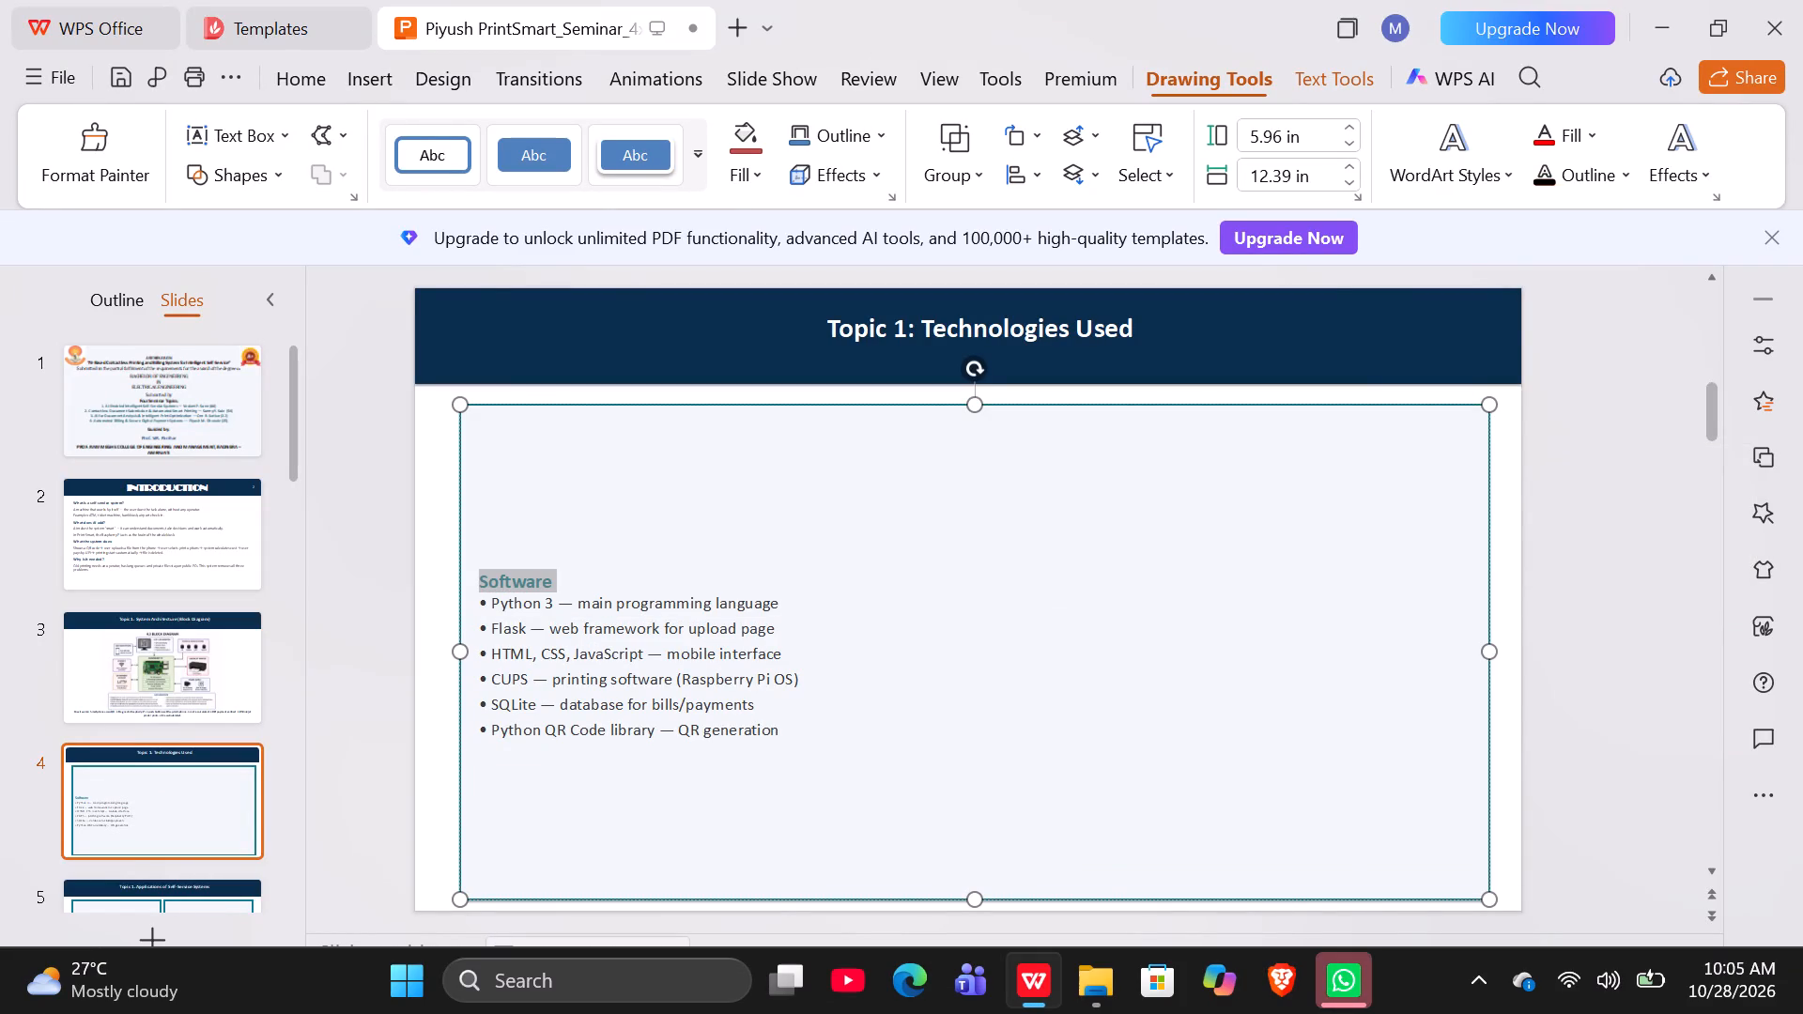
Move the content box with the software list slightly to the left on the Technologies Used slide.
click(493, 573)
click(478, 577)
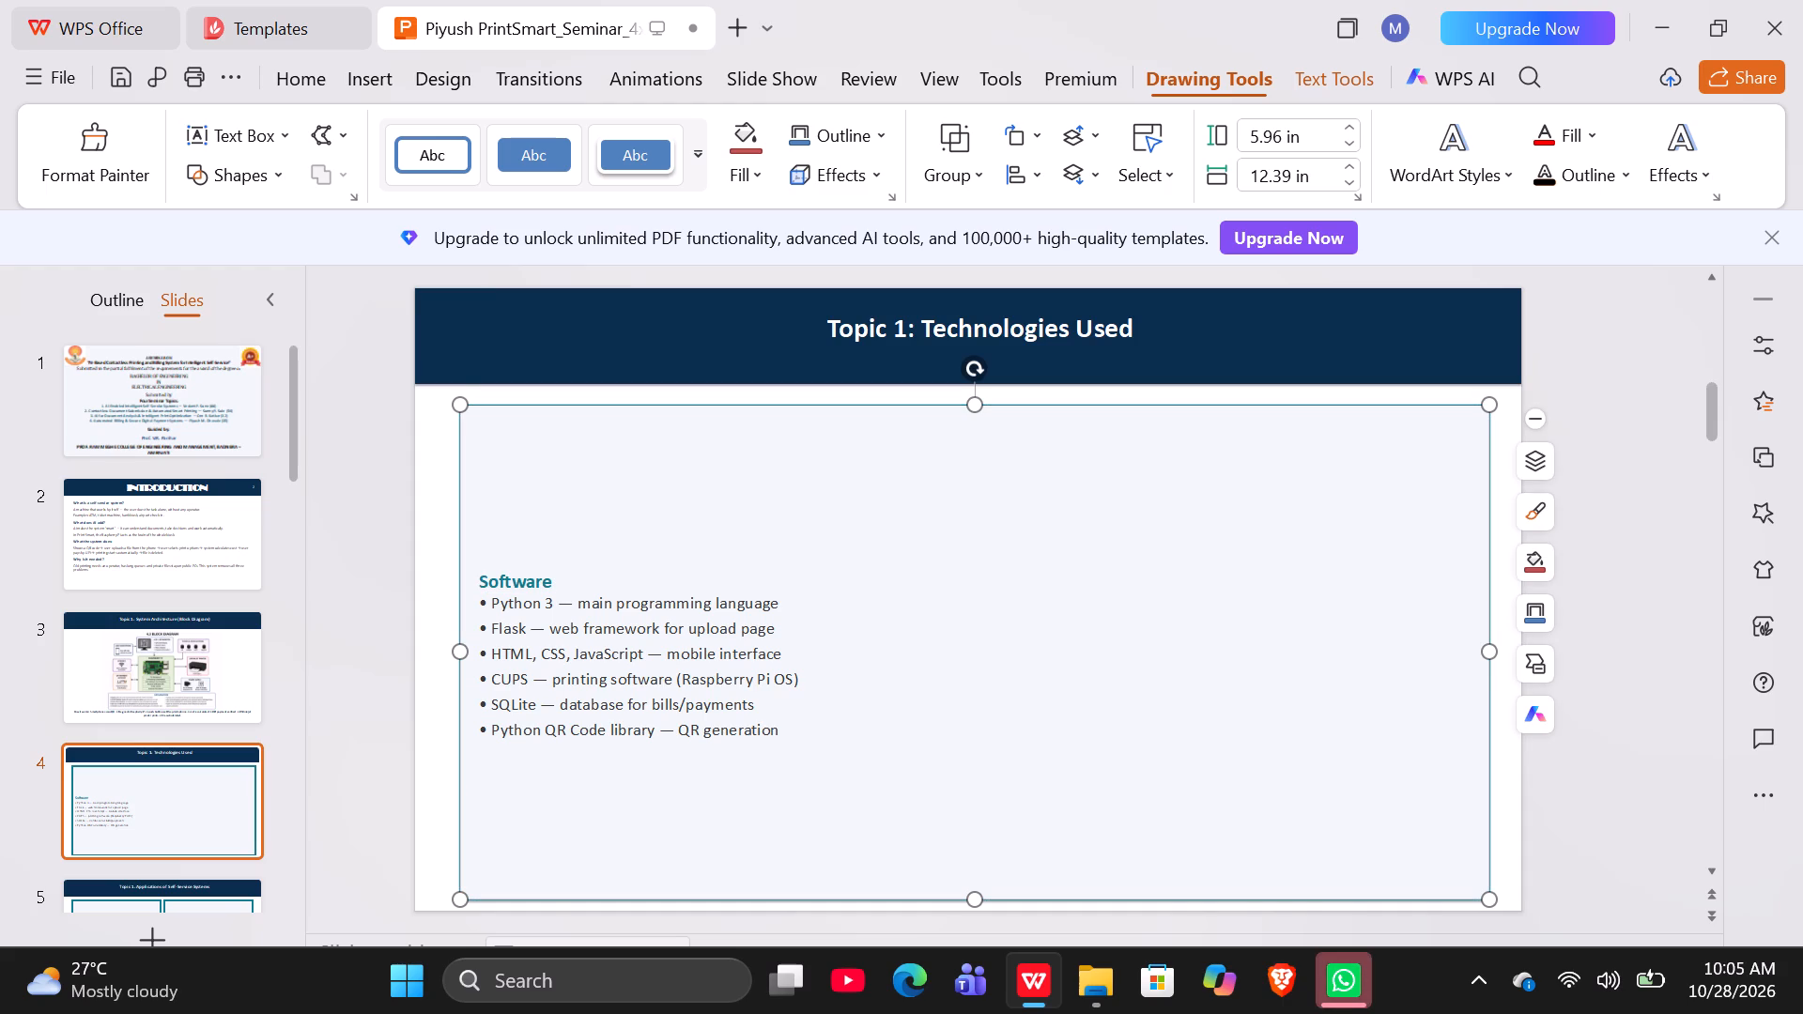
drag(460, 644, 447, 644)
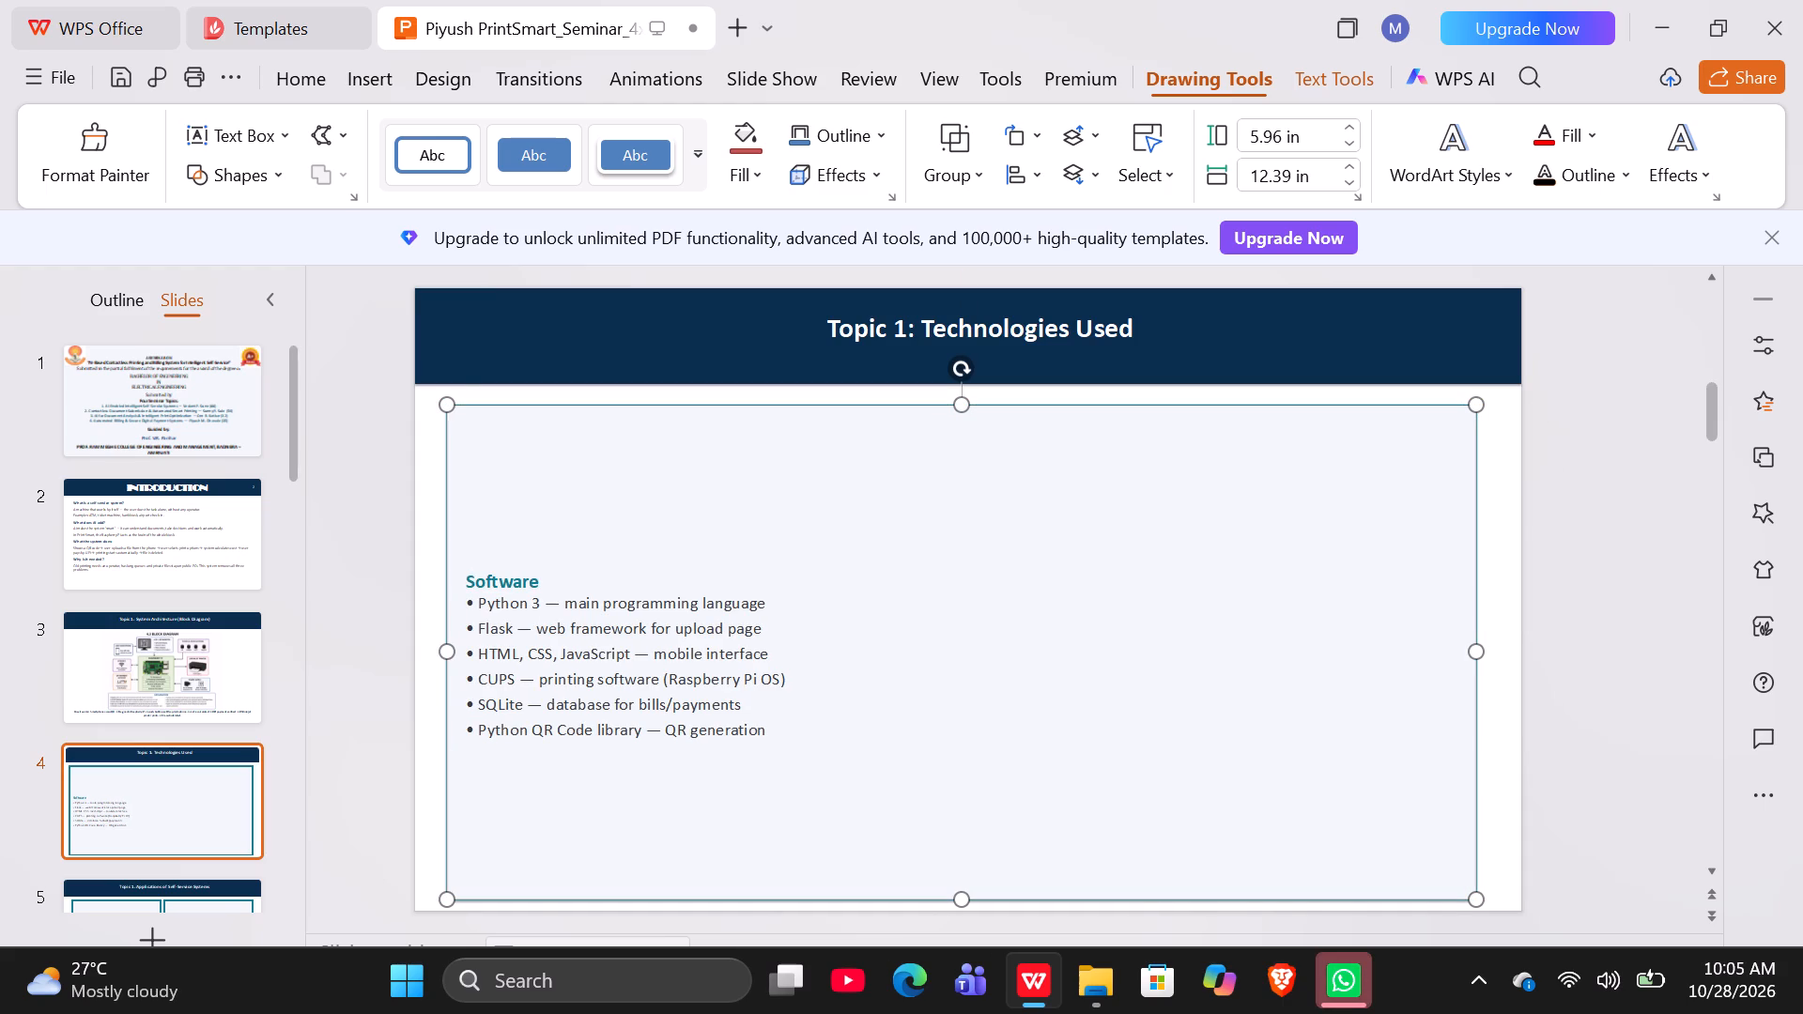
Copy the "Software" heading text and remove it from above the bulleted list in the content box.
click(475, 580)
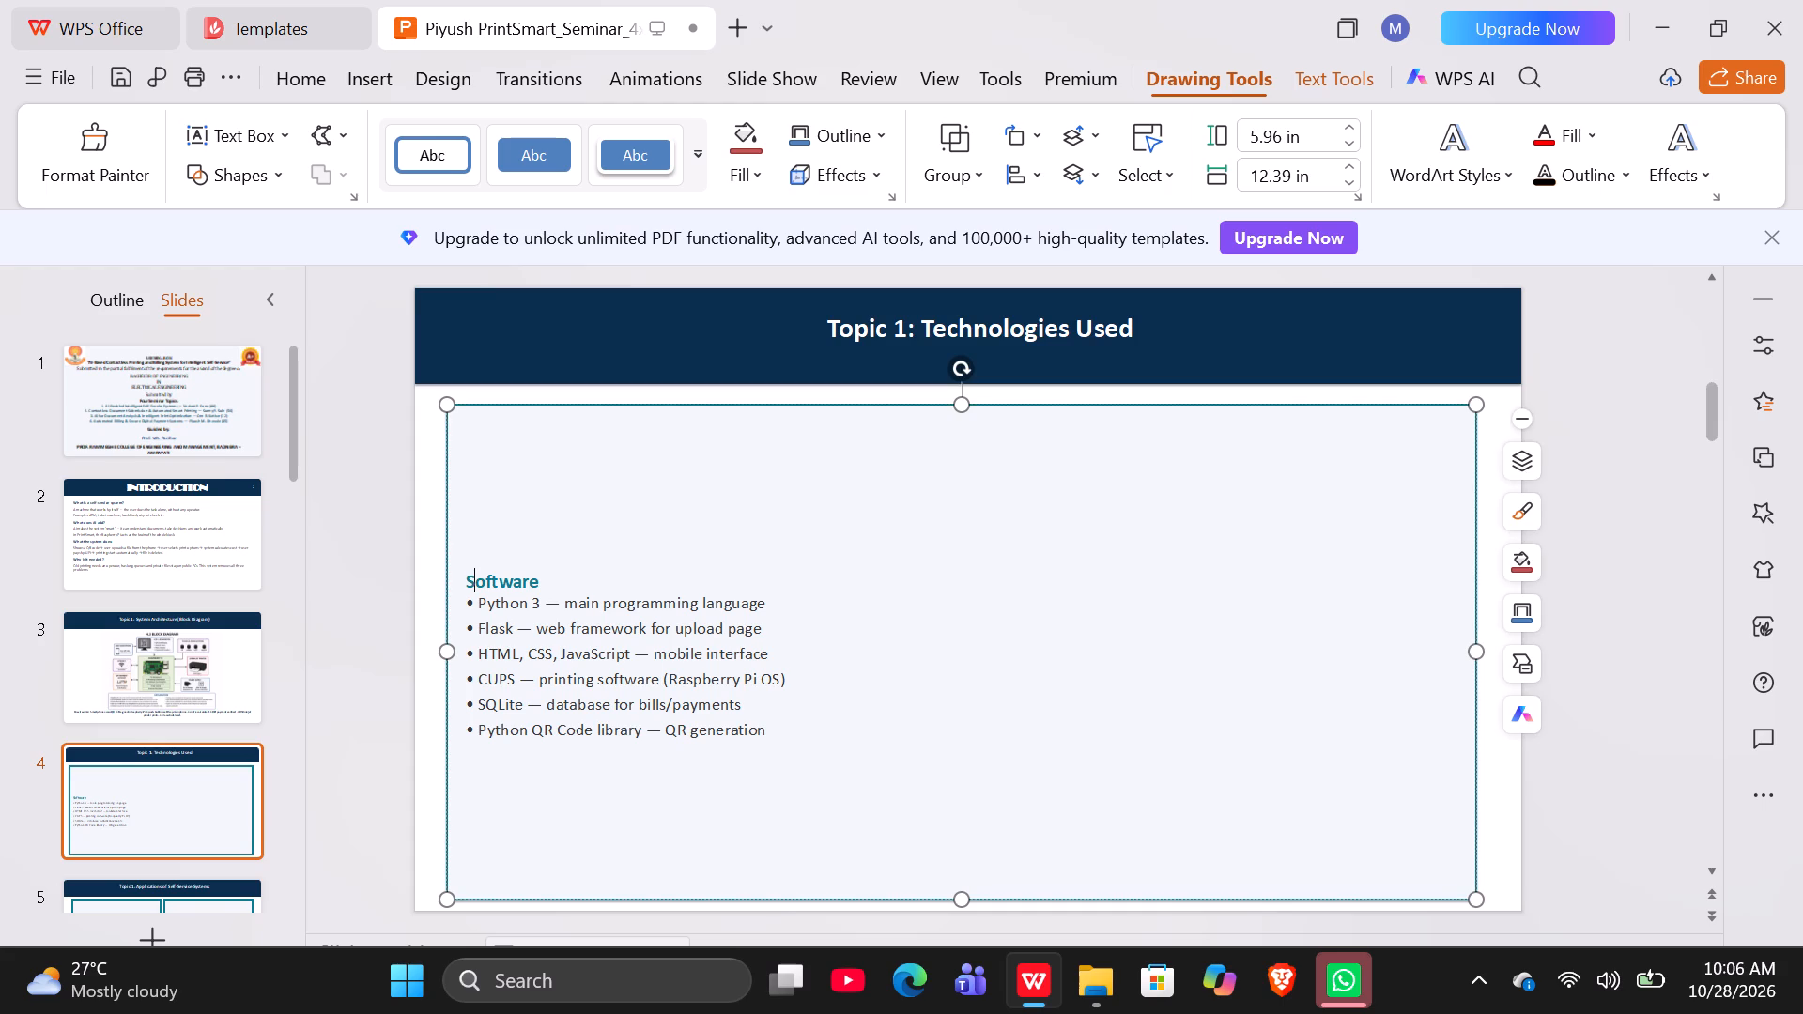
double_click(471, 579)
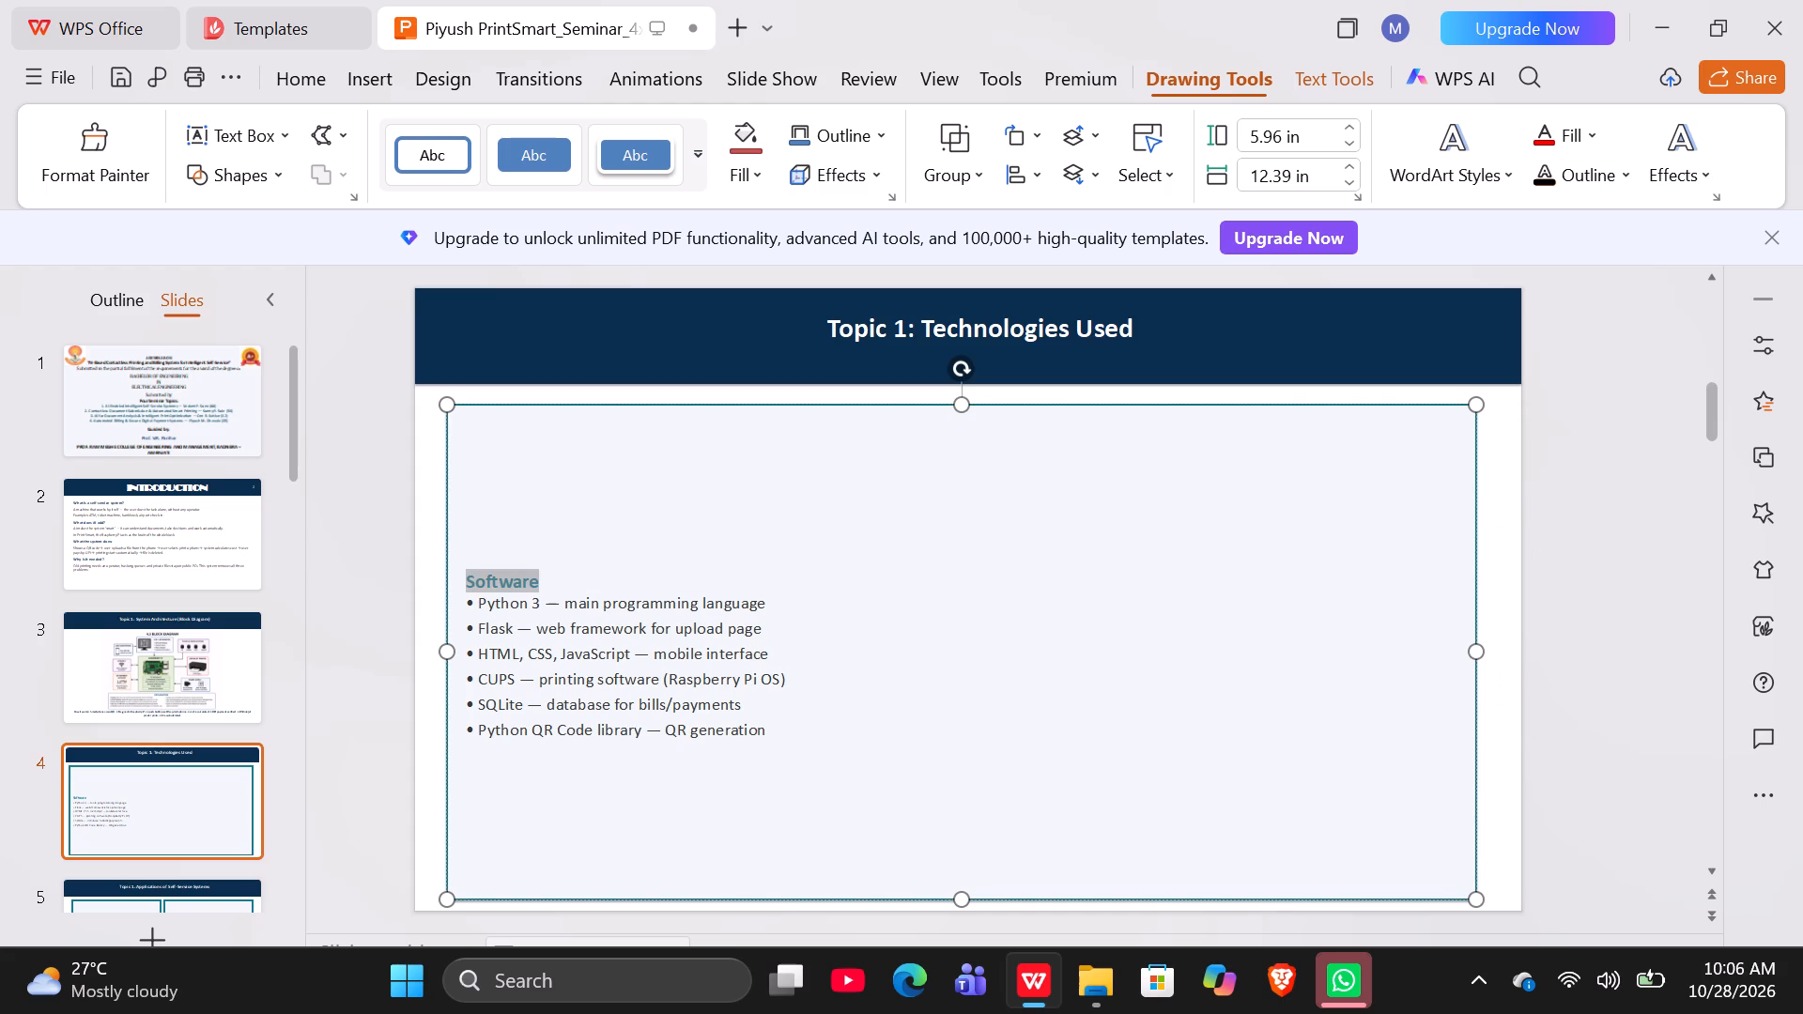
key(ctrl+c)
key(BackSpace)
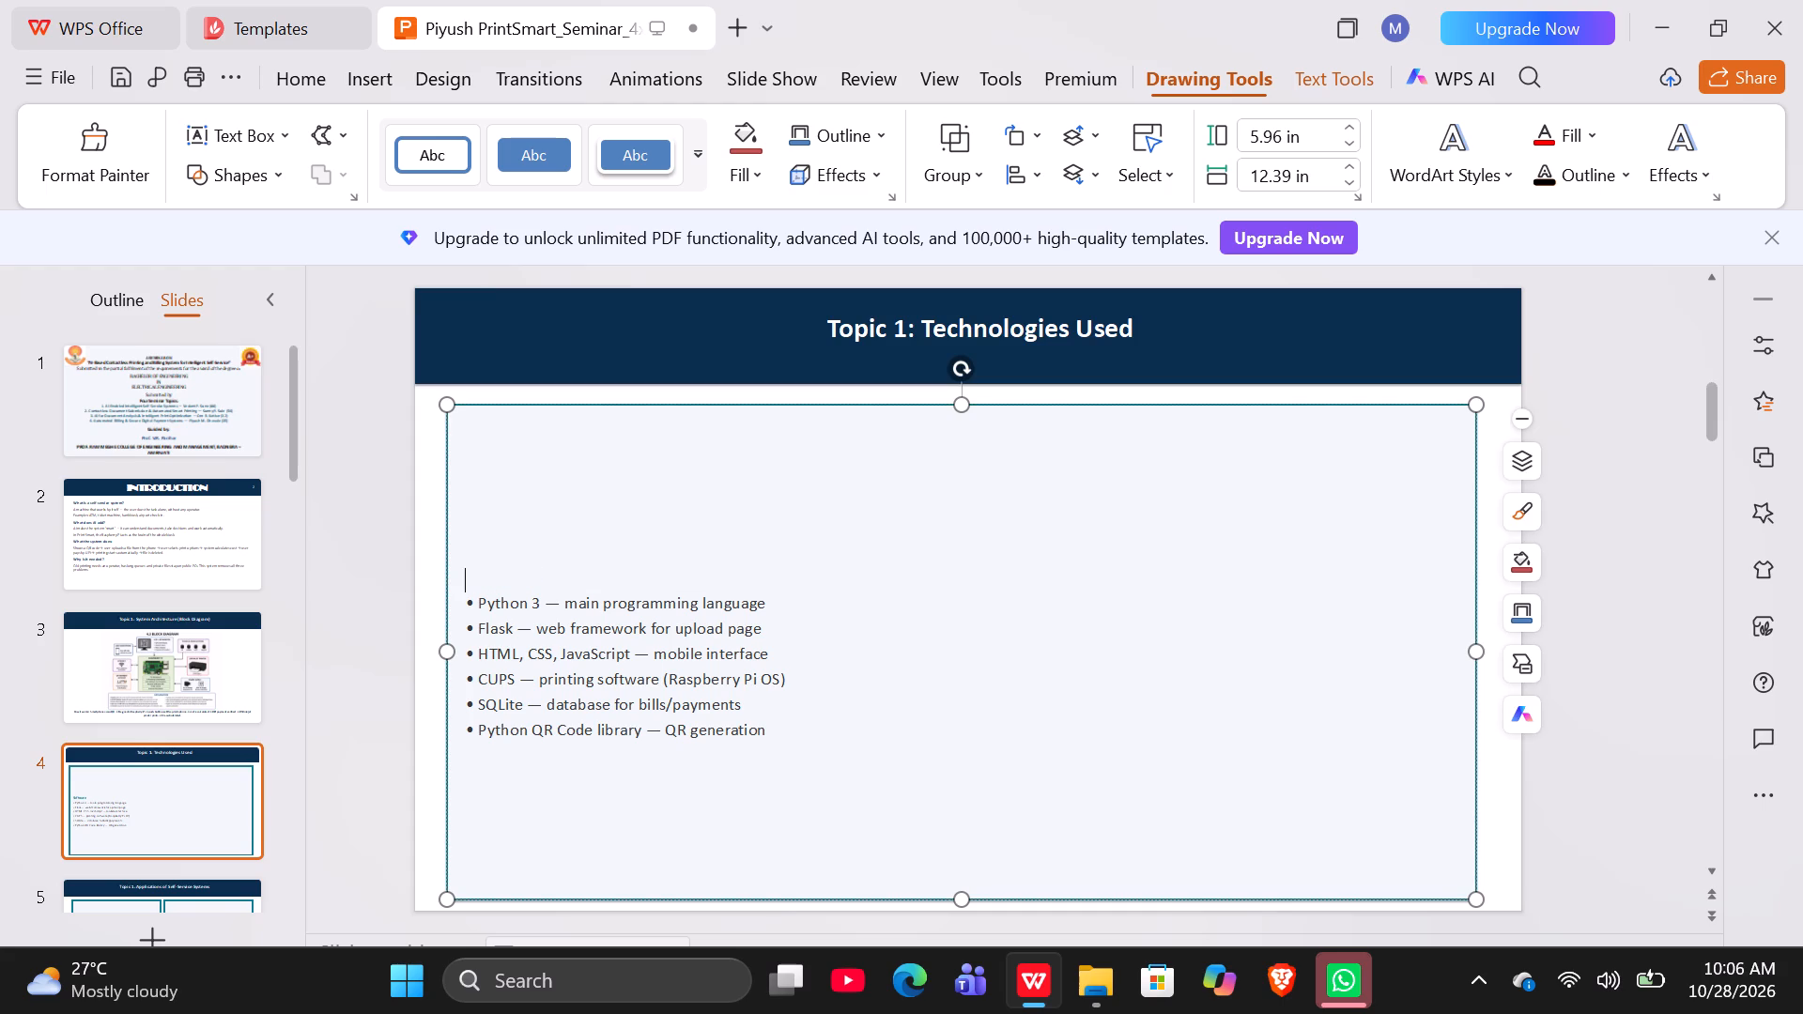
key(BackSpace)
key(BackSpace)
key(BackSpace)
key(BackSpace)
key(BackSpace)
Delete the whole bordered content box with the software list from the Technologies Used slide.
click(633, 452)
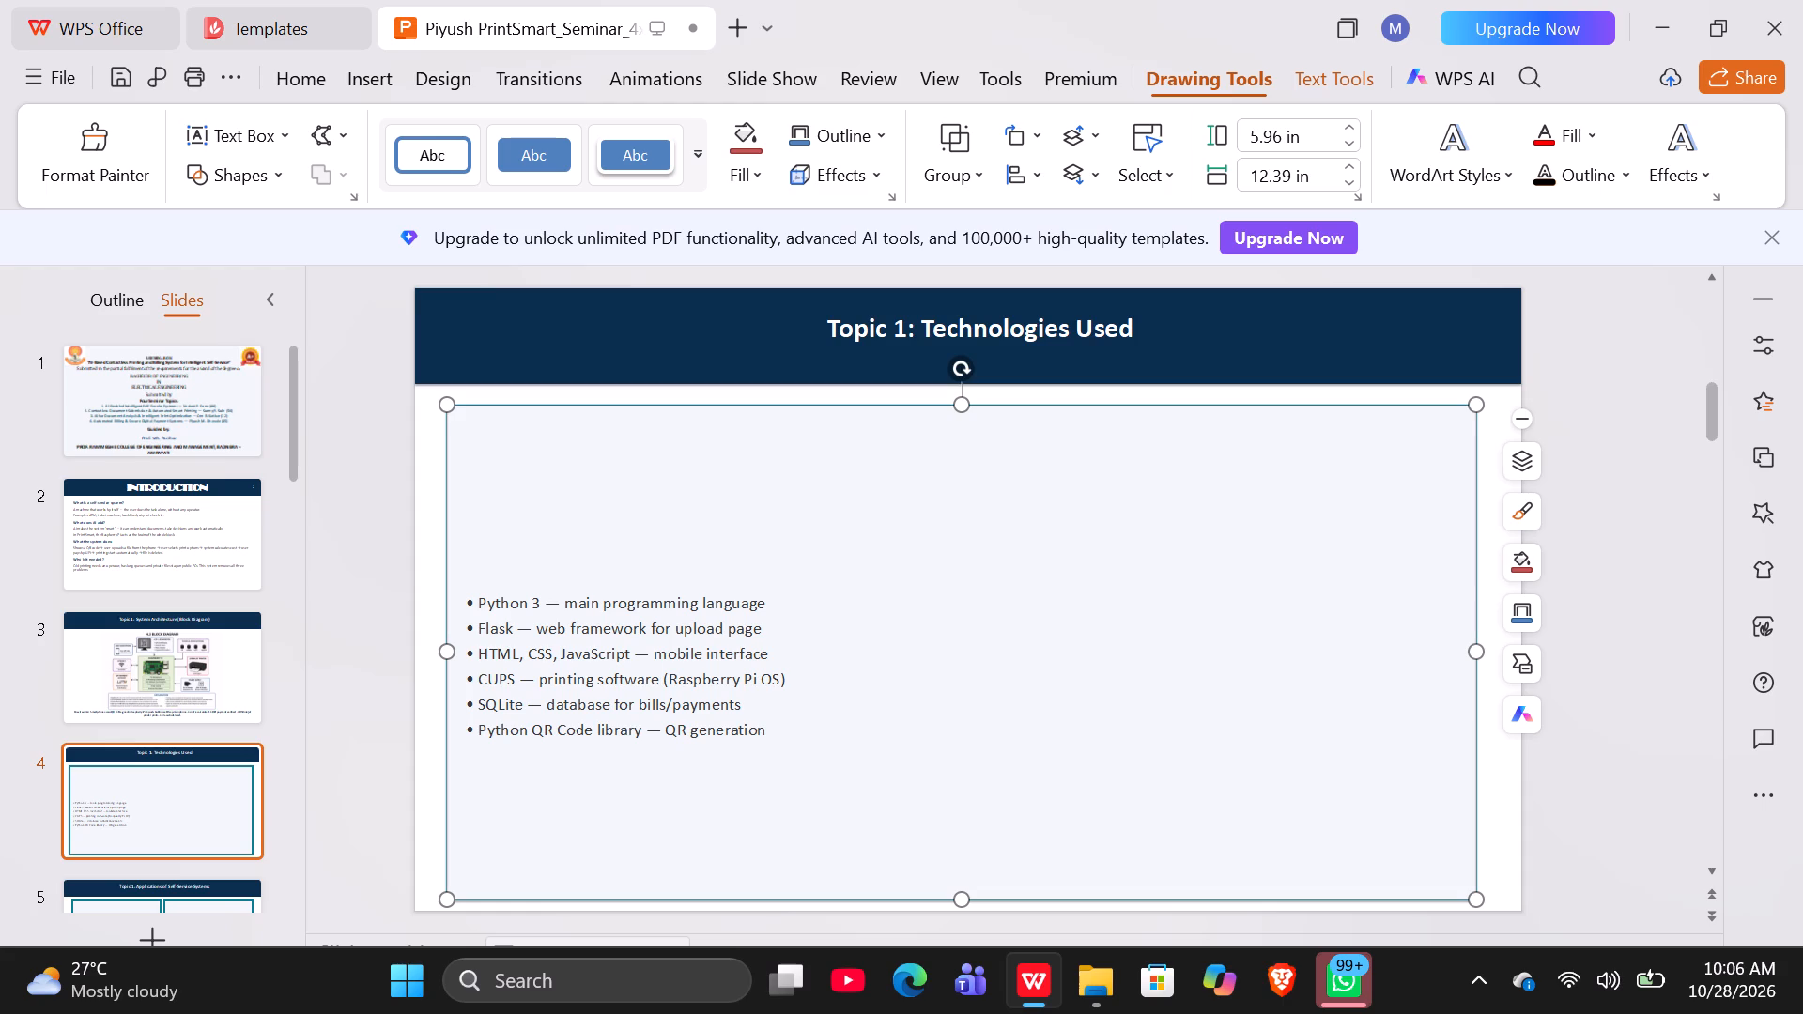
key(Delete)
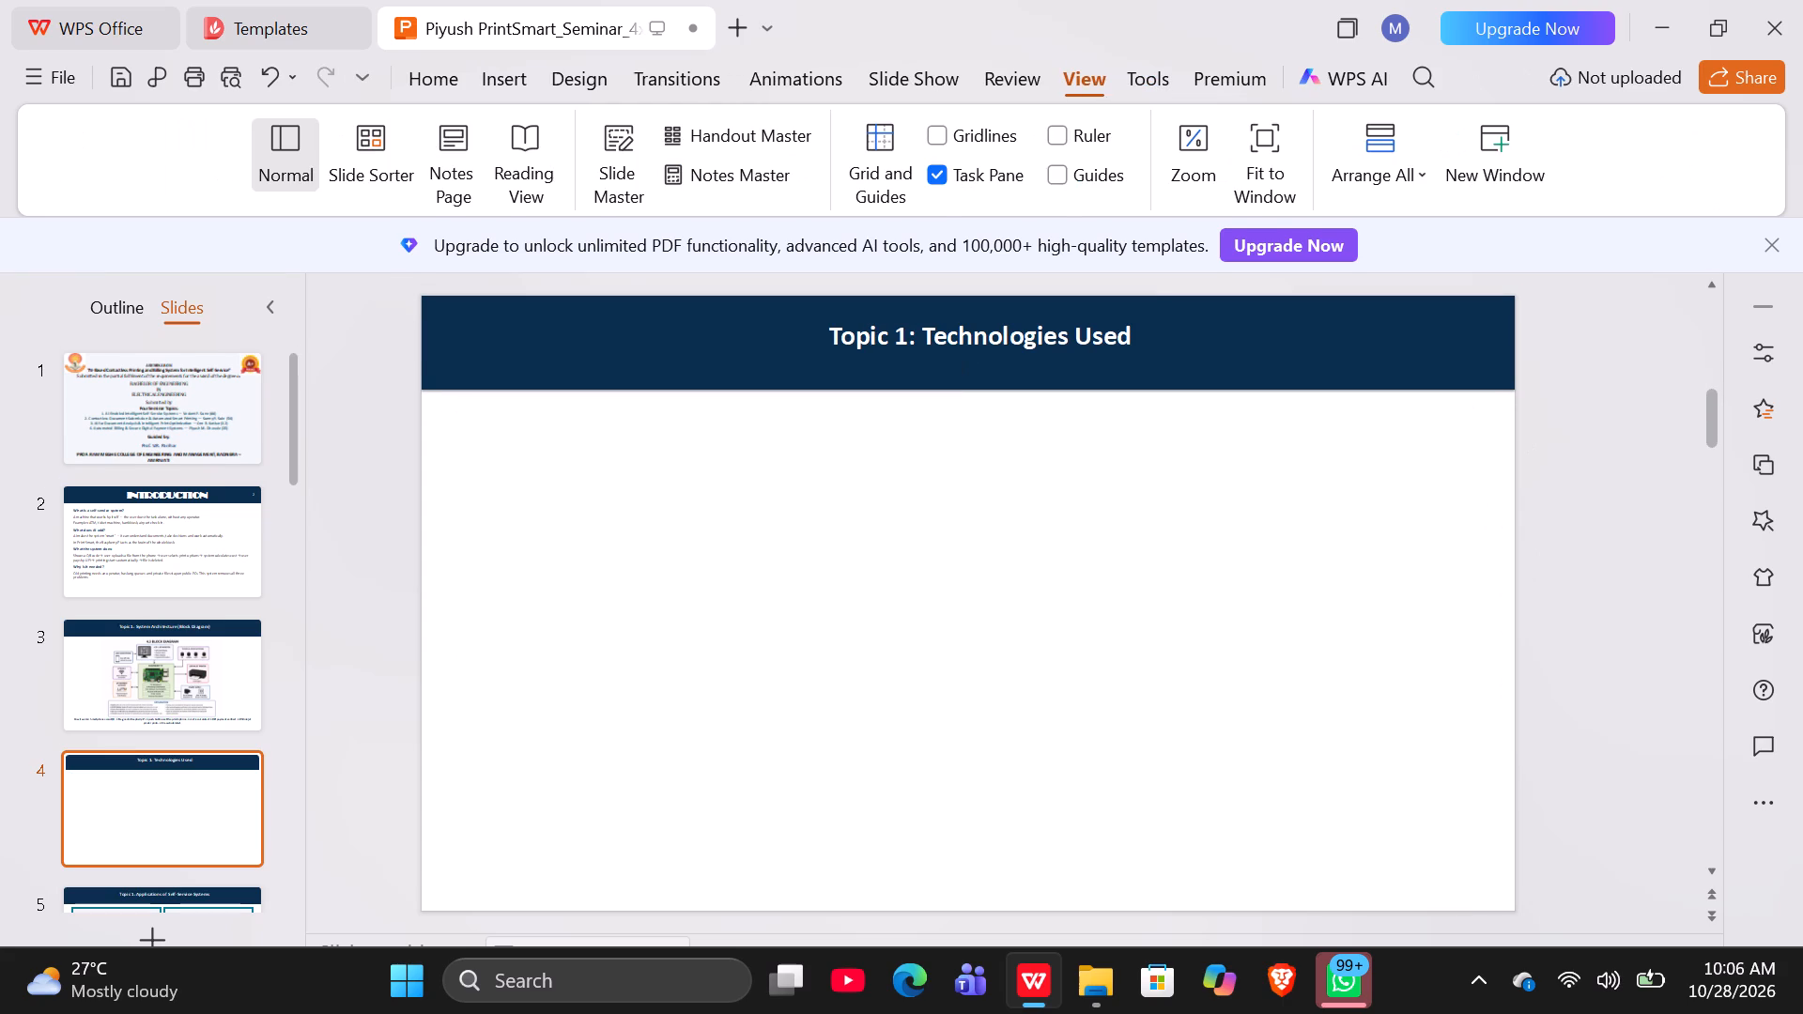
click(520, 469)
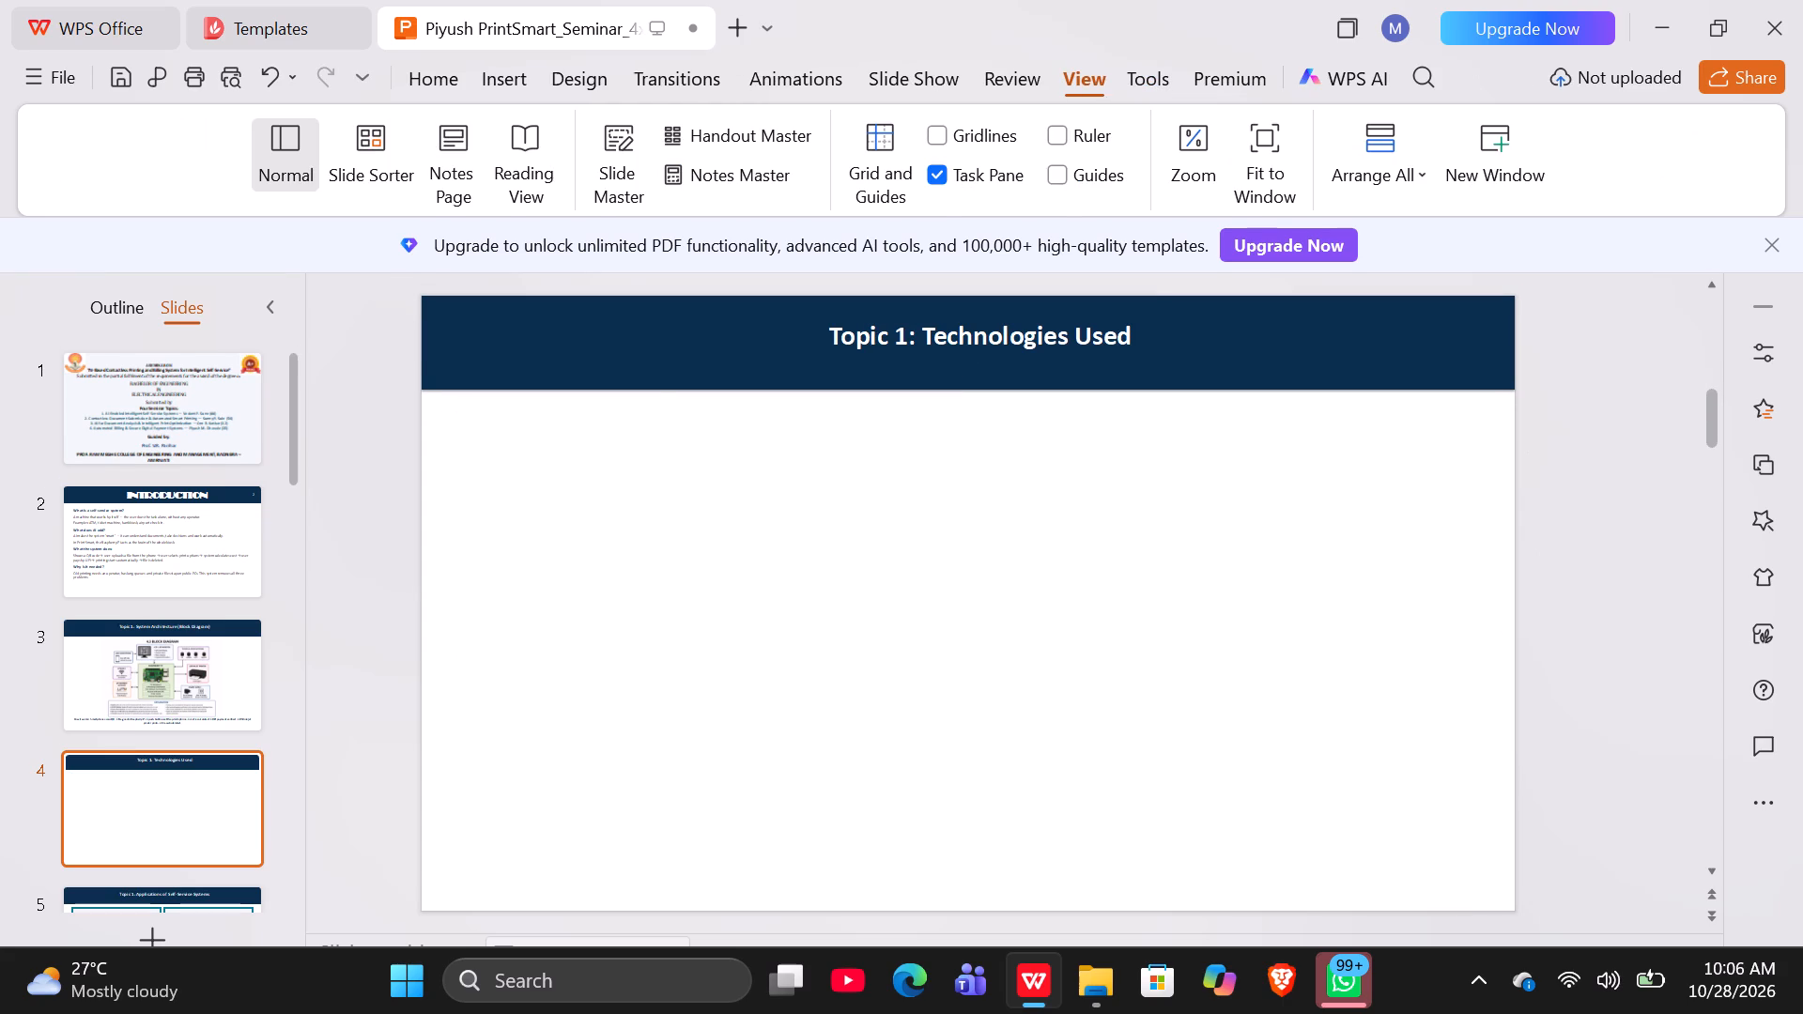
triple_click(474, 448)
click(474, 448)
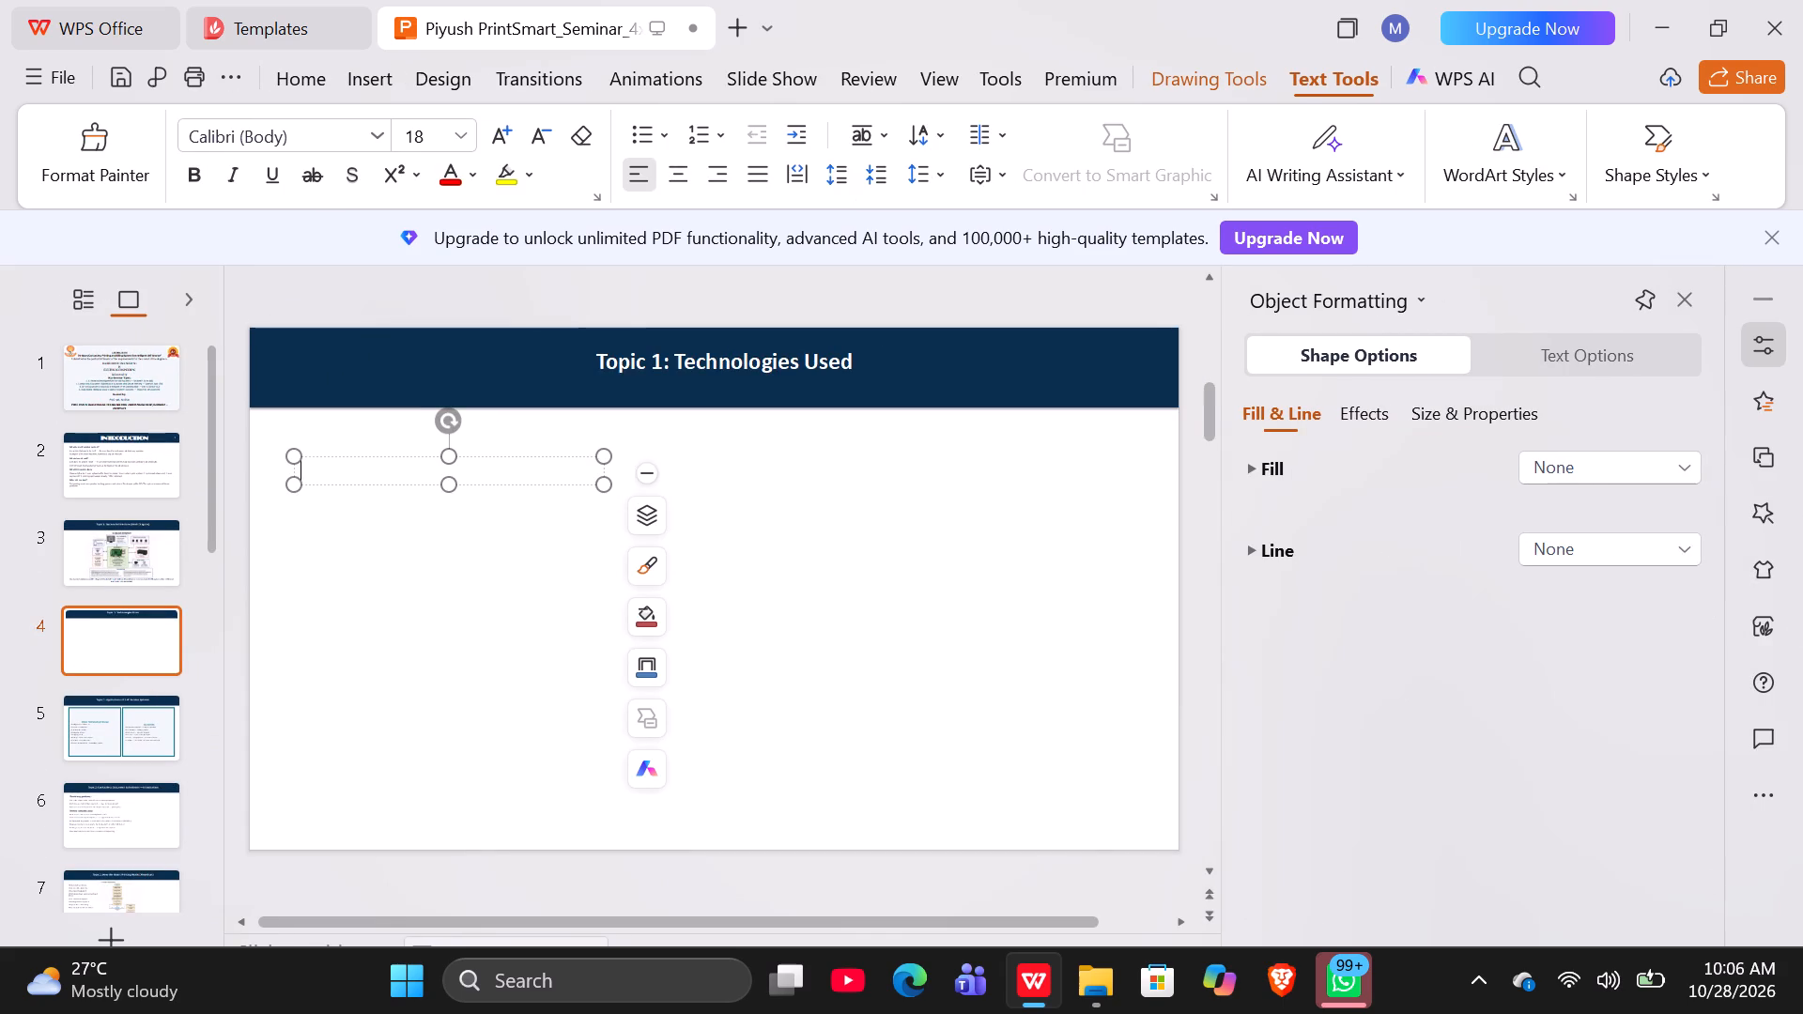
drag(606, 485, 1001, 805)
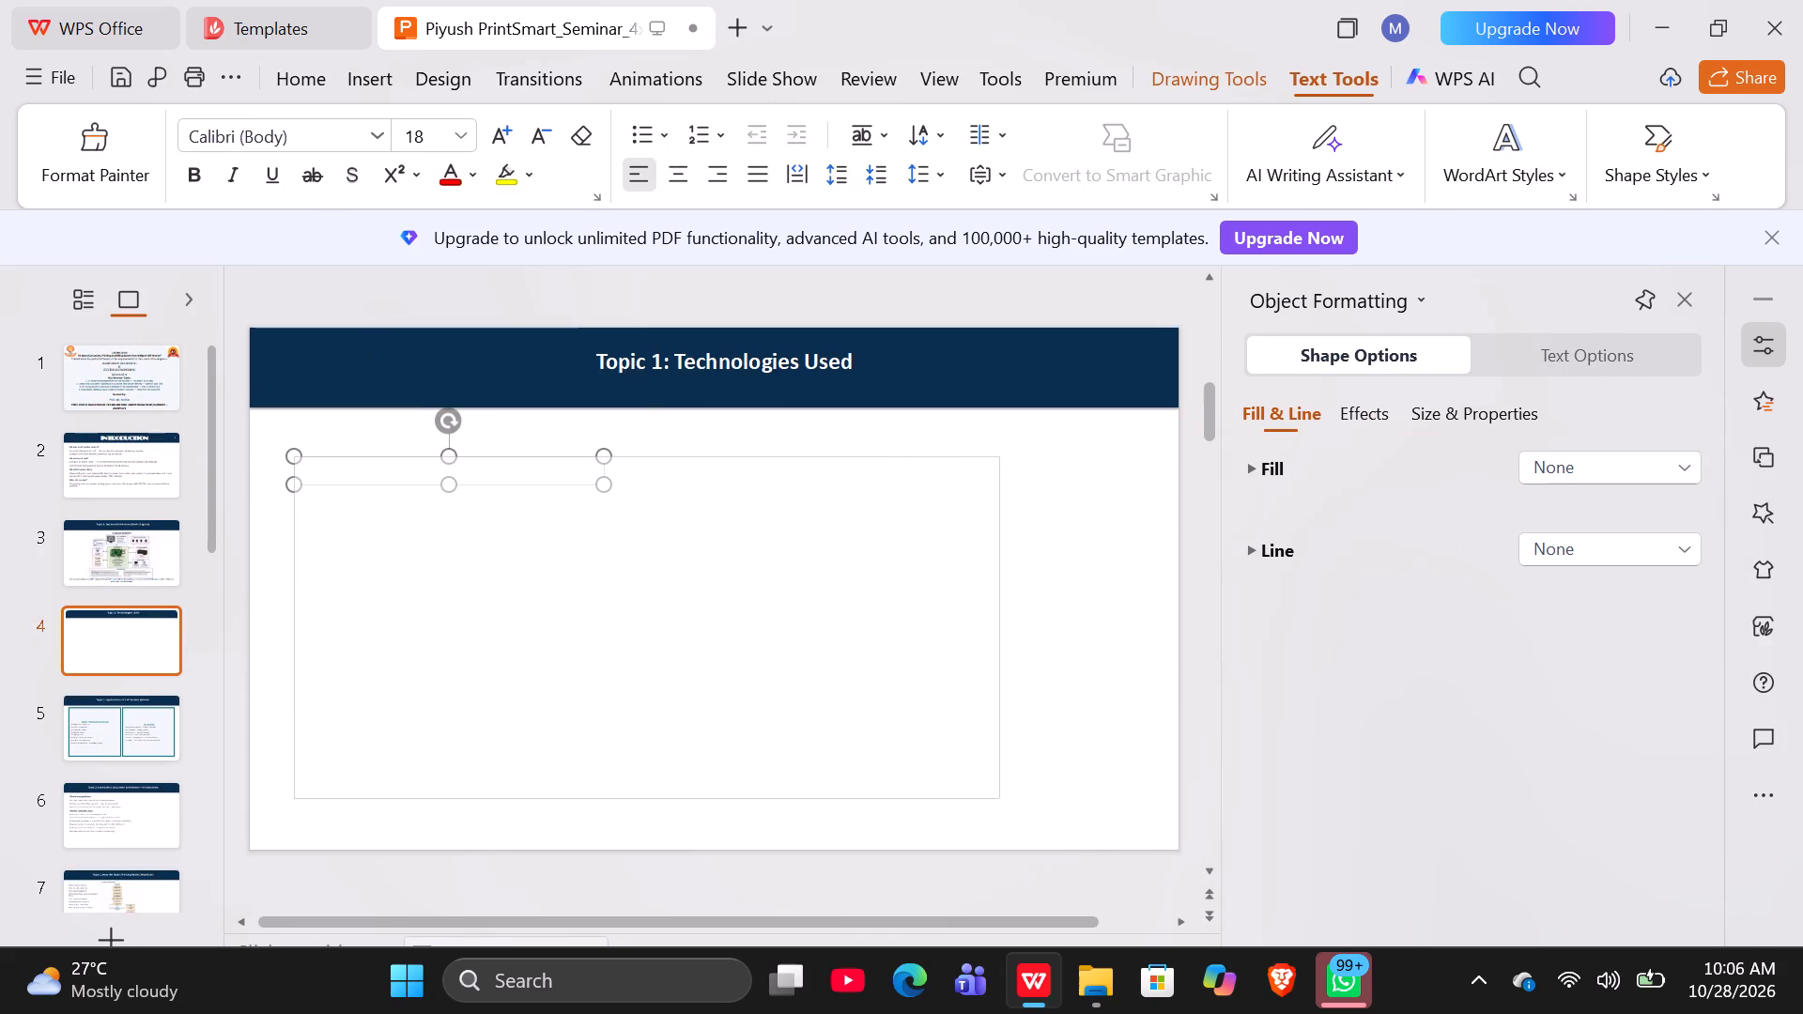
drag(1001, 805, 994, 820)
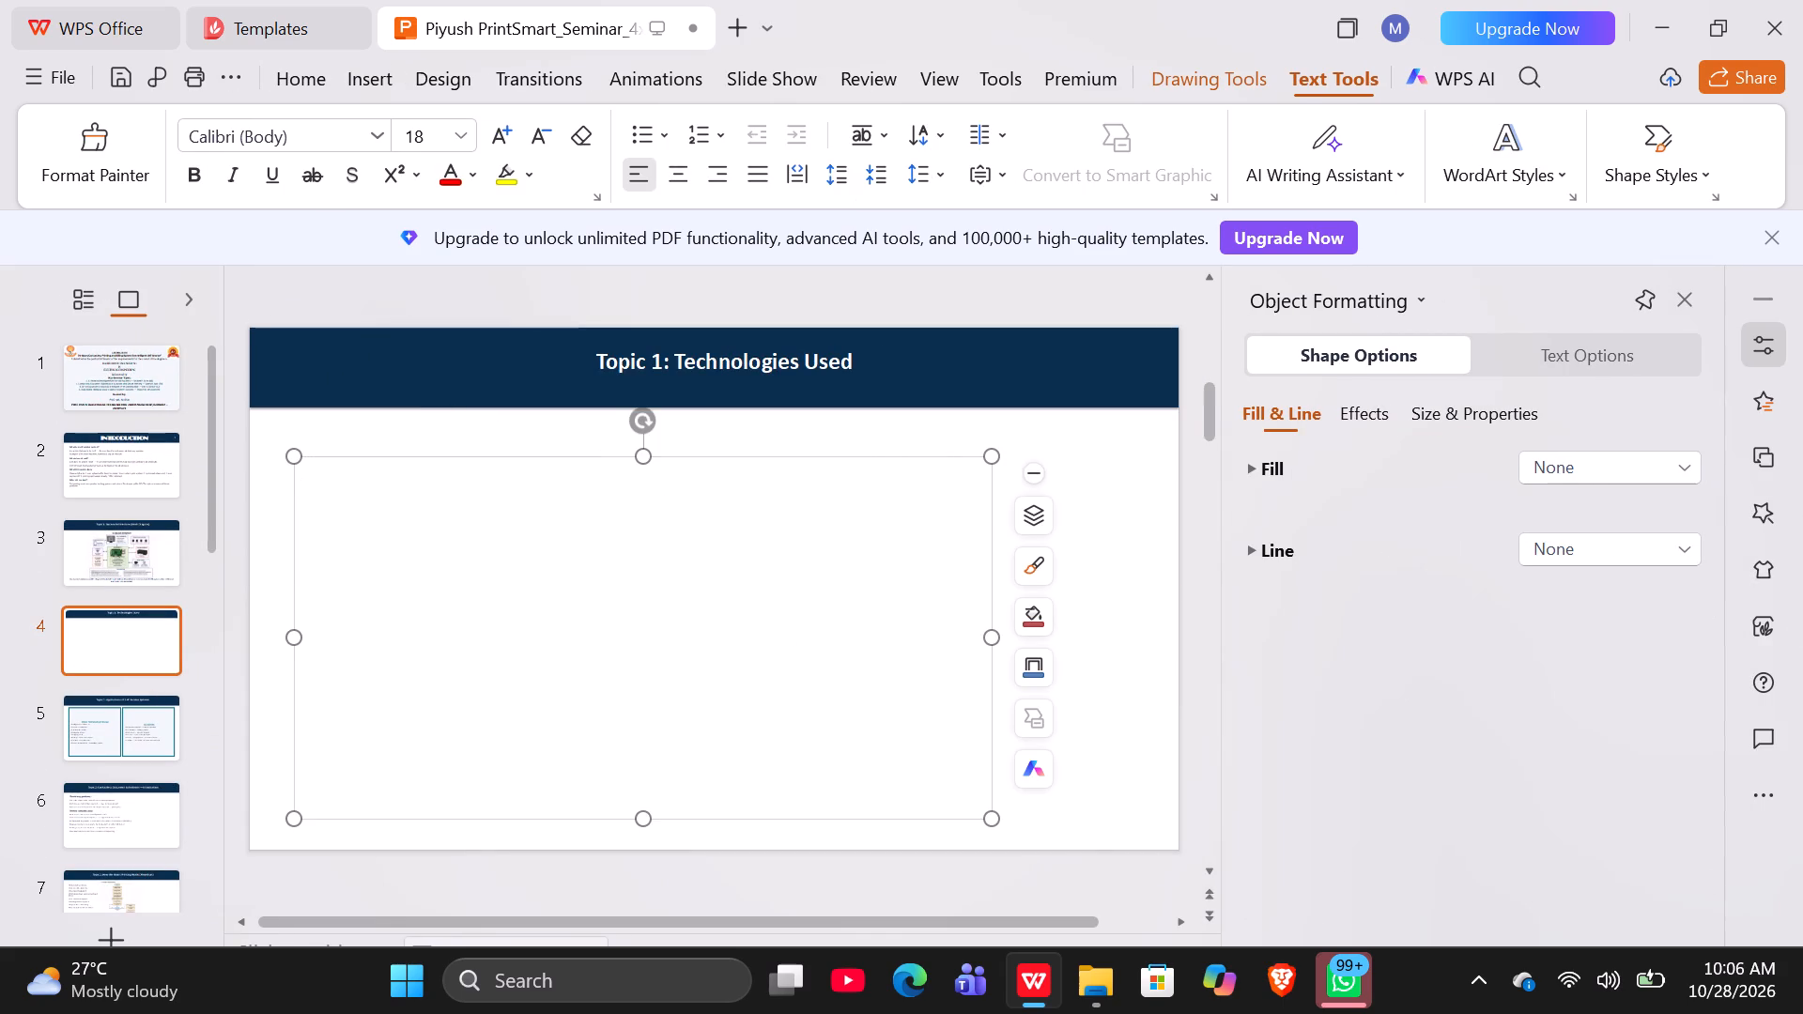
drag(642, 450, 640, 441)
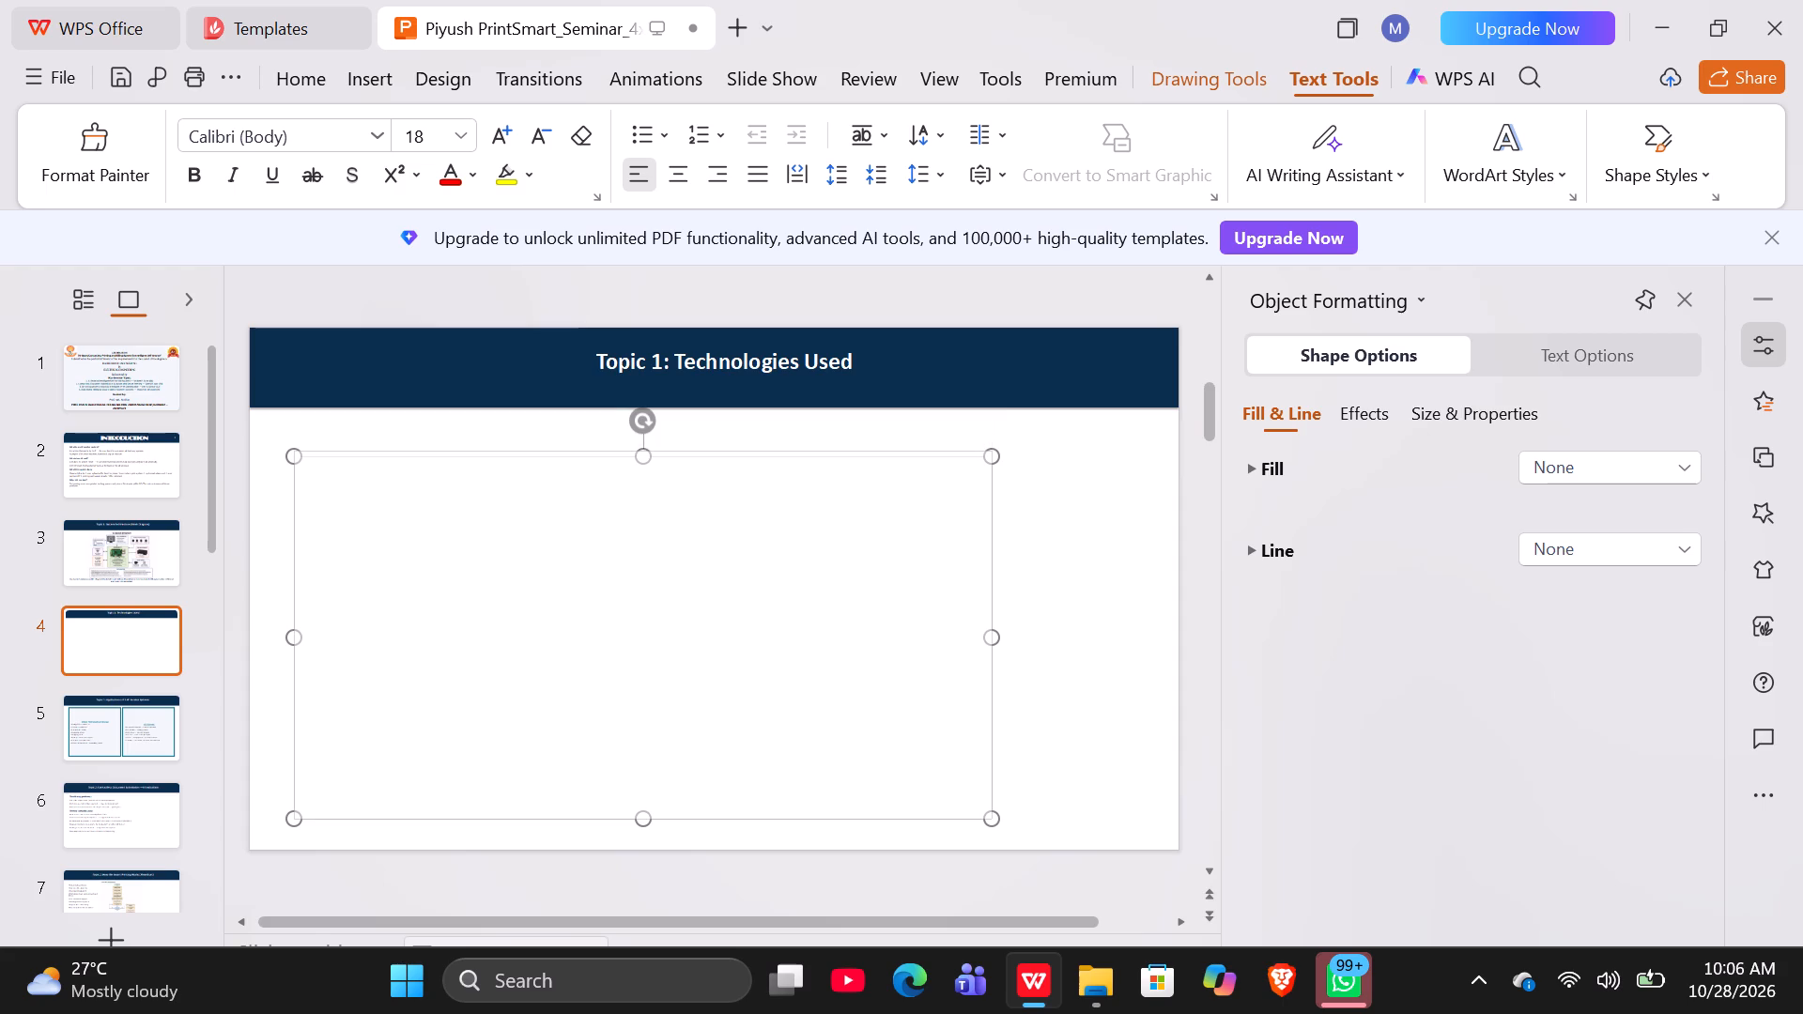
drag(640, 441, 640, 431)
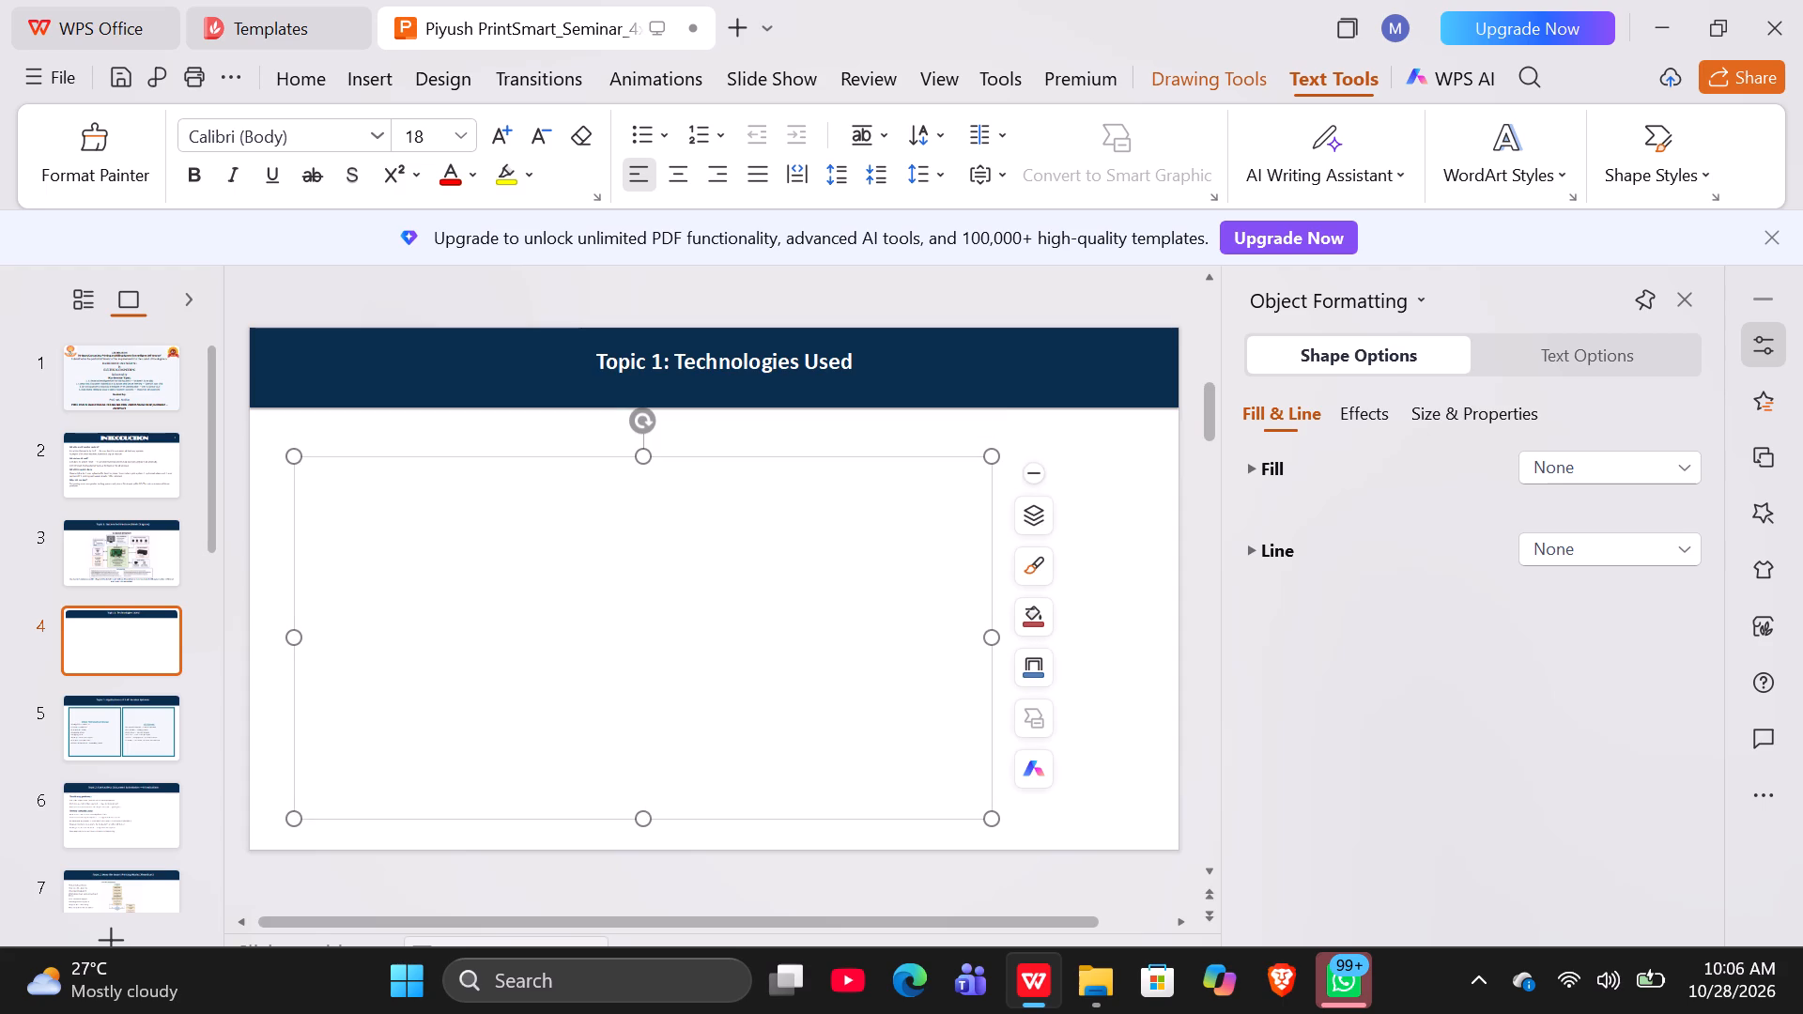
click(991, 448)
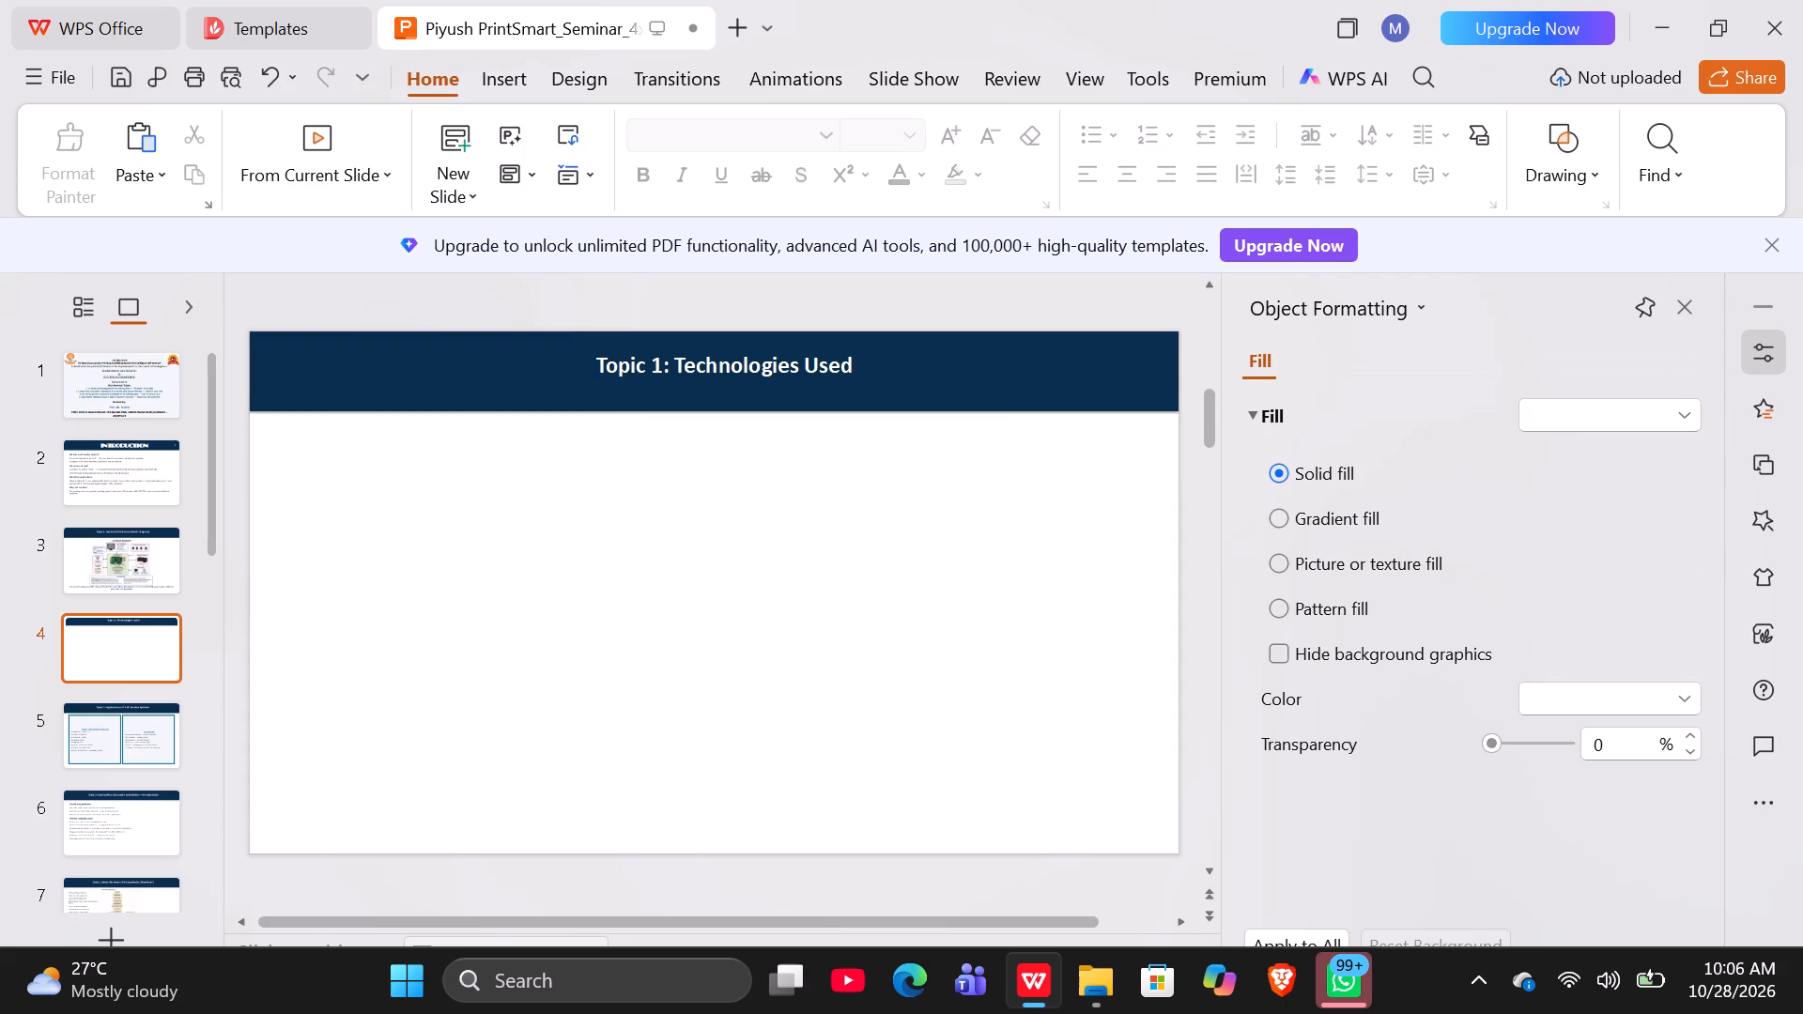
Insert an empty text box and stretch it to cover most of the blank area below the title banner.
click(674, 548)
double_click(674, 548)
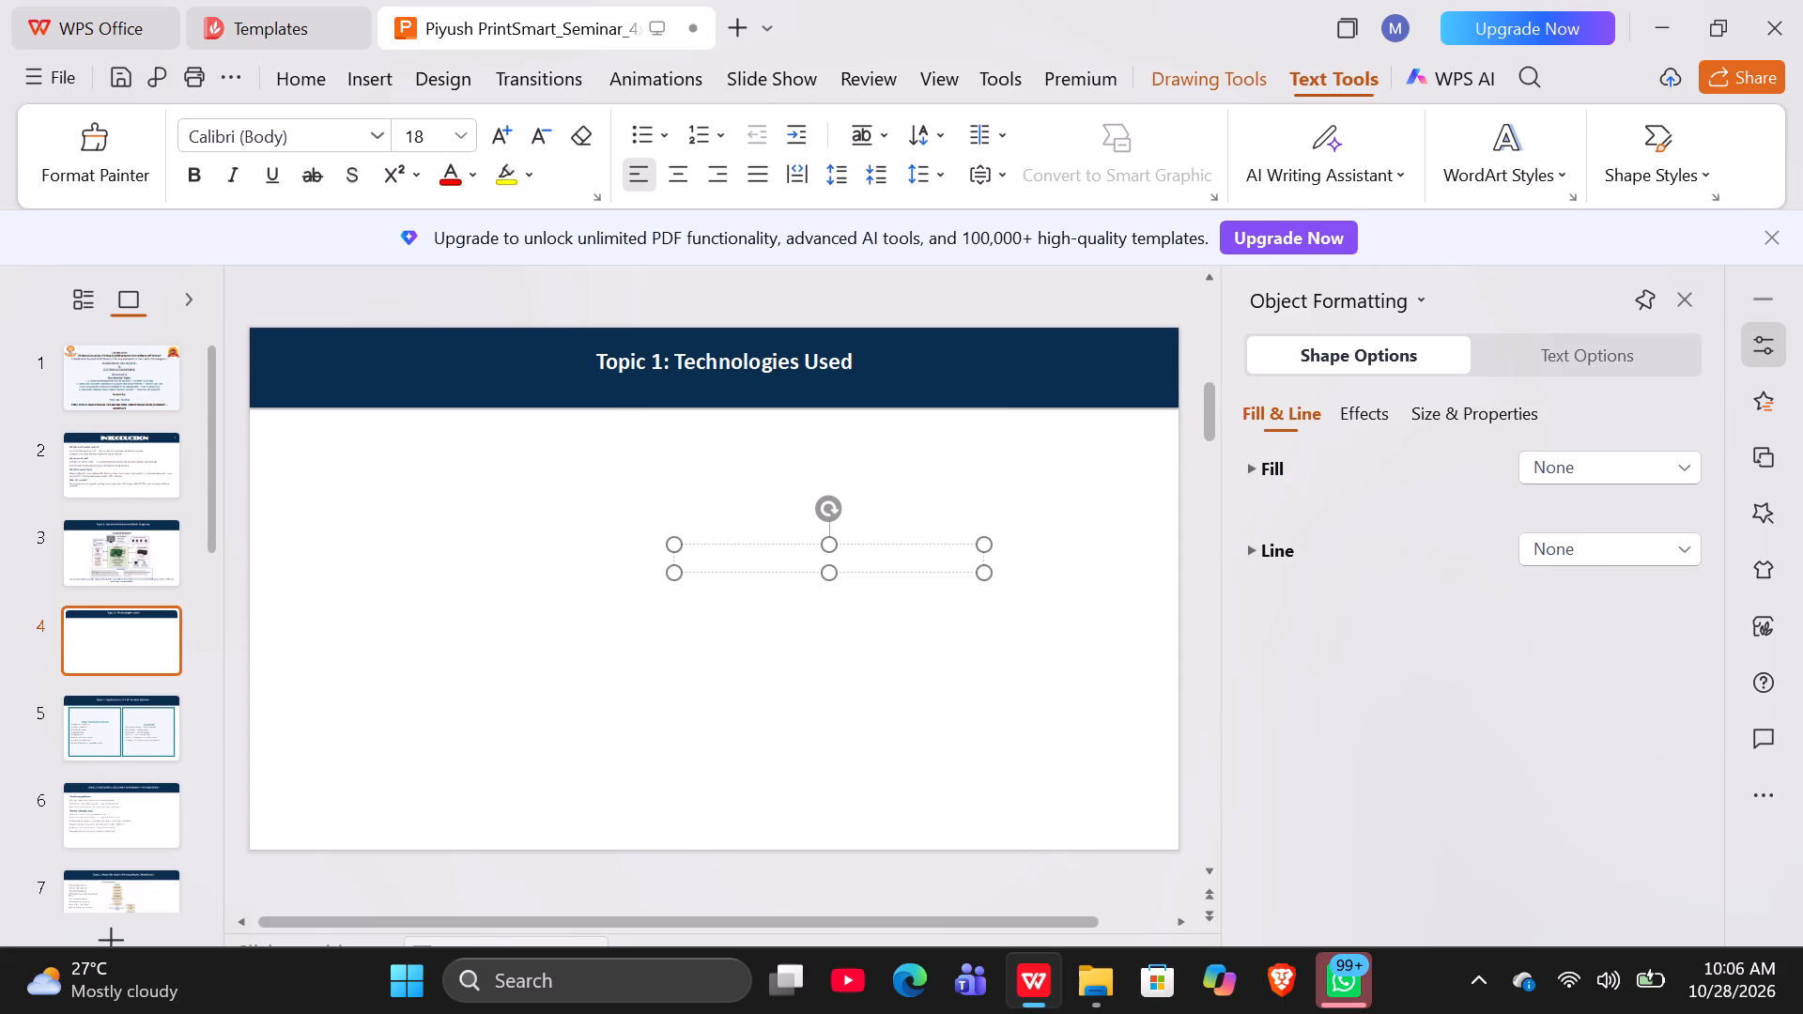
drag(668, 574, 265, 832)
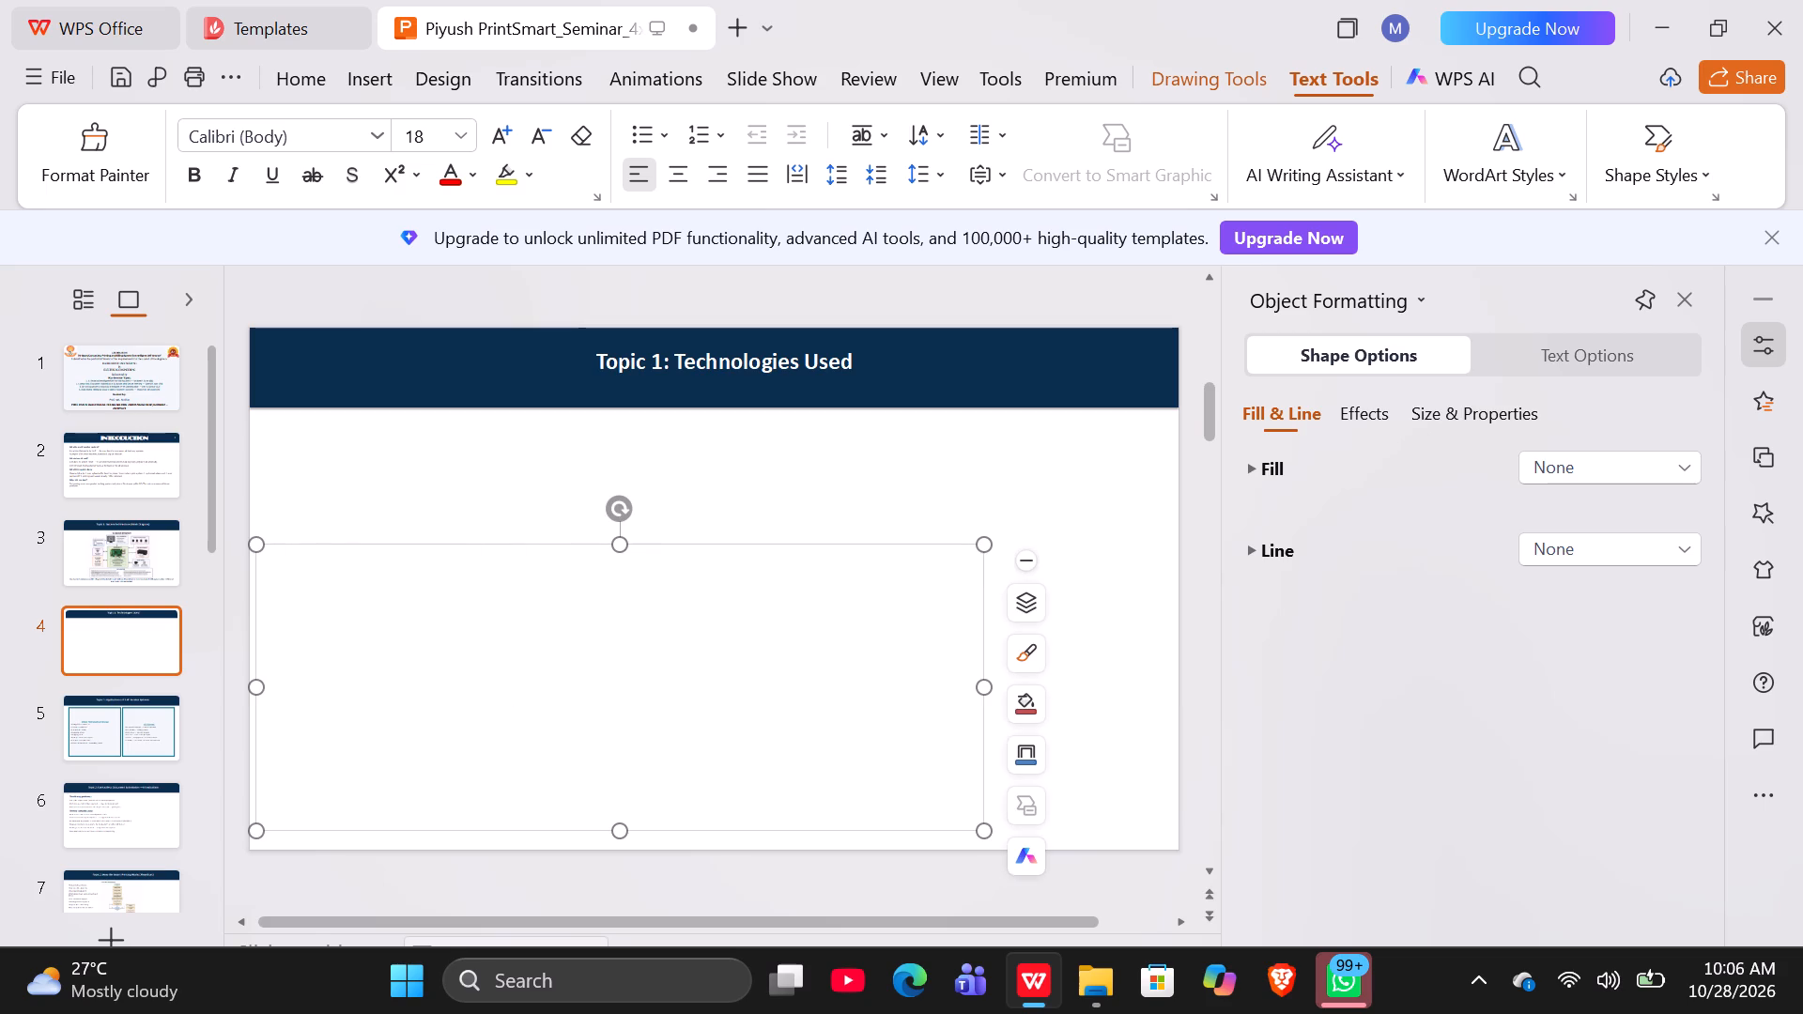
drag(985, 685, 1020, 698)
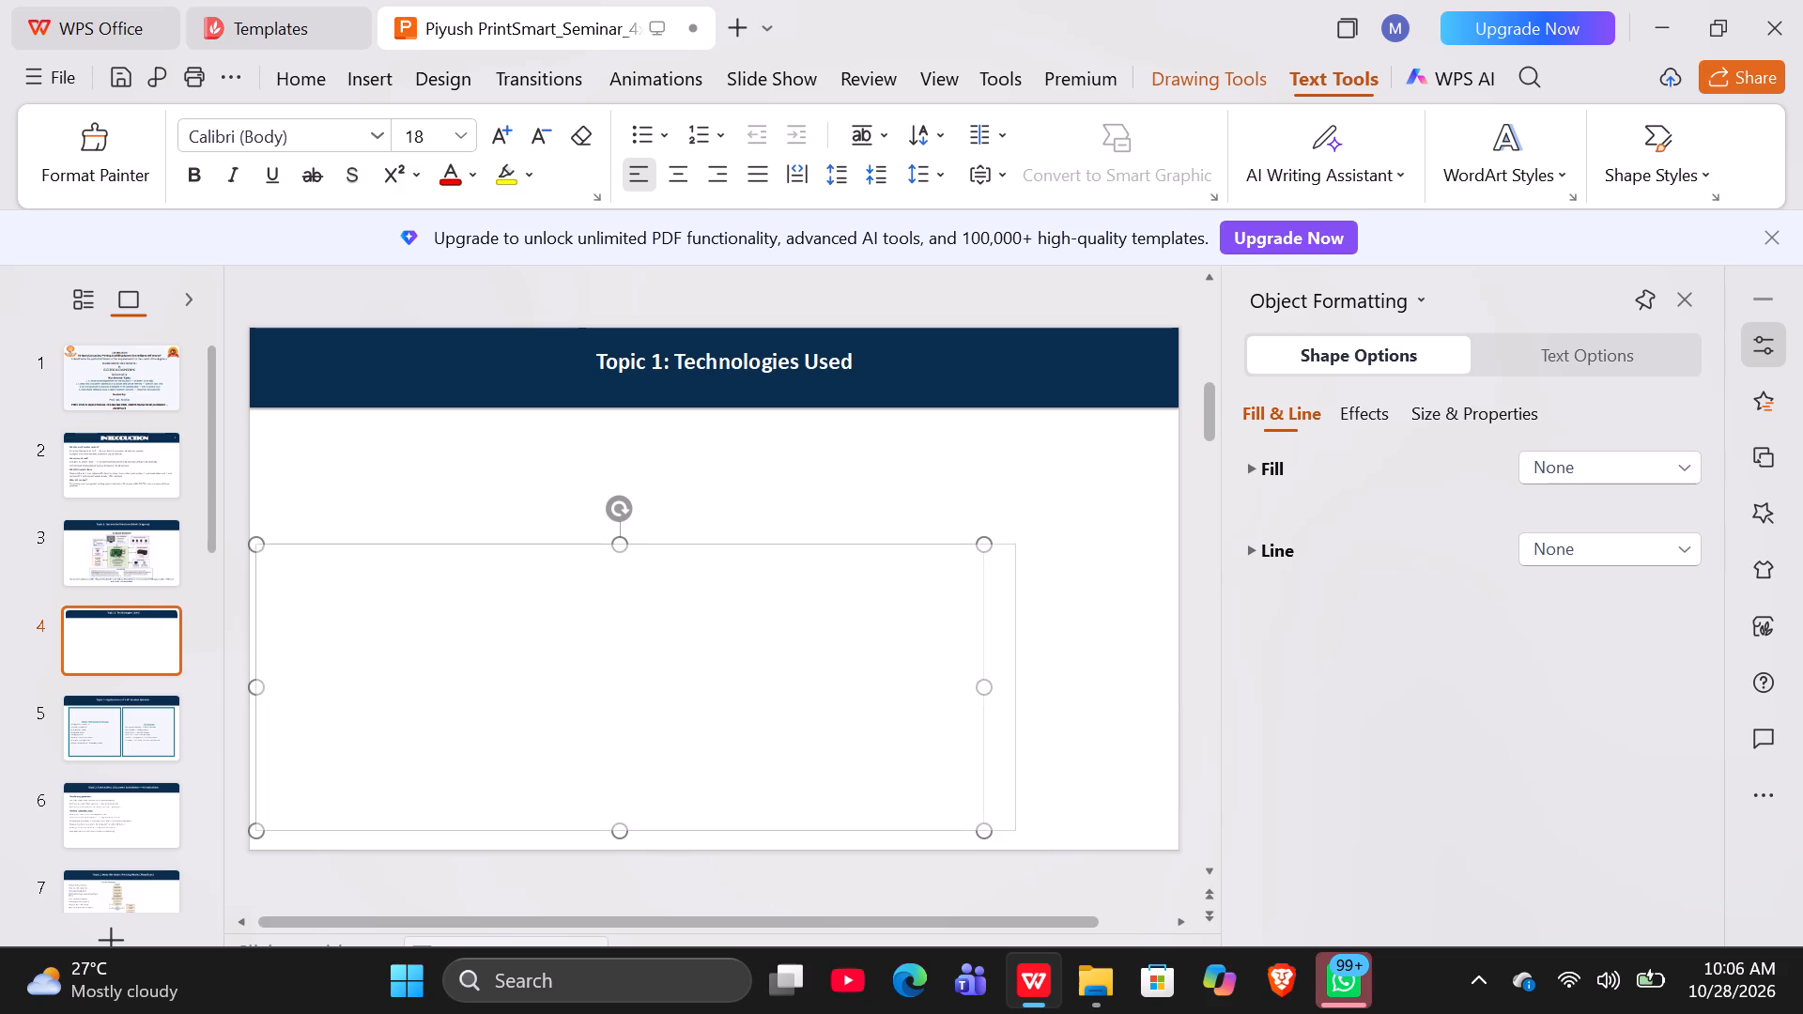
drag(1020, 698, 1025, 698)
drag(641, 546, 642, 484)
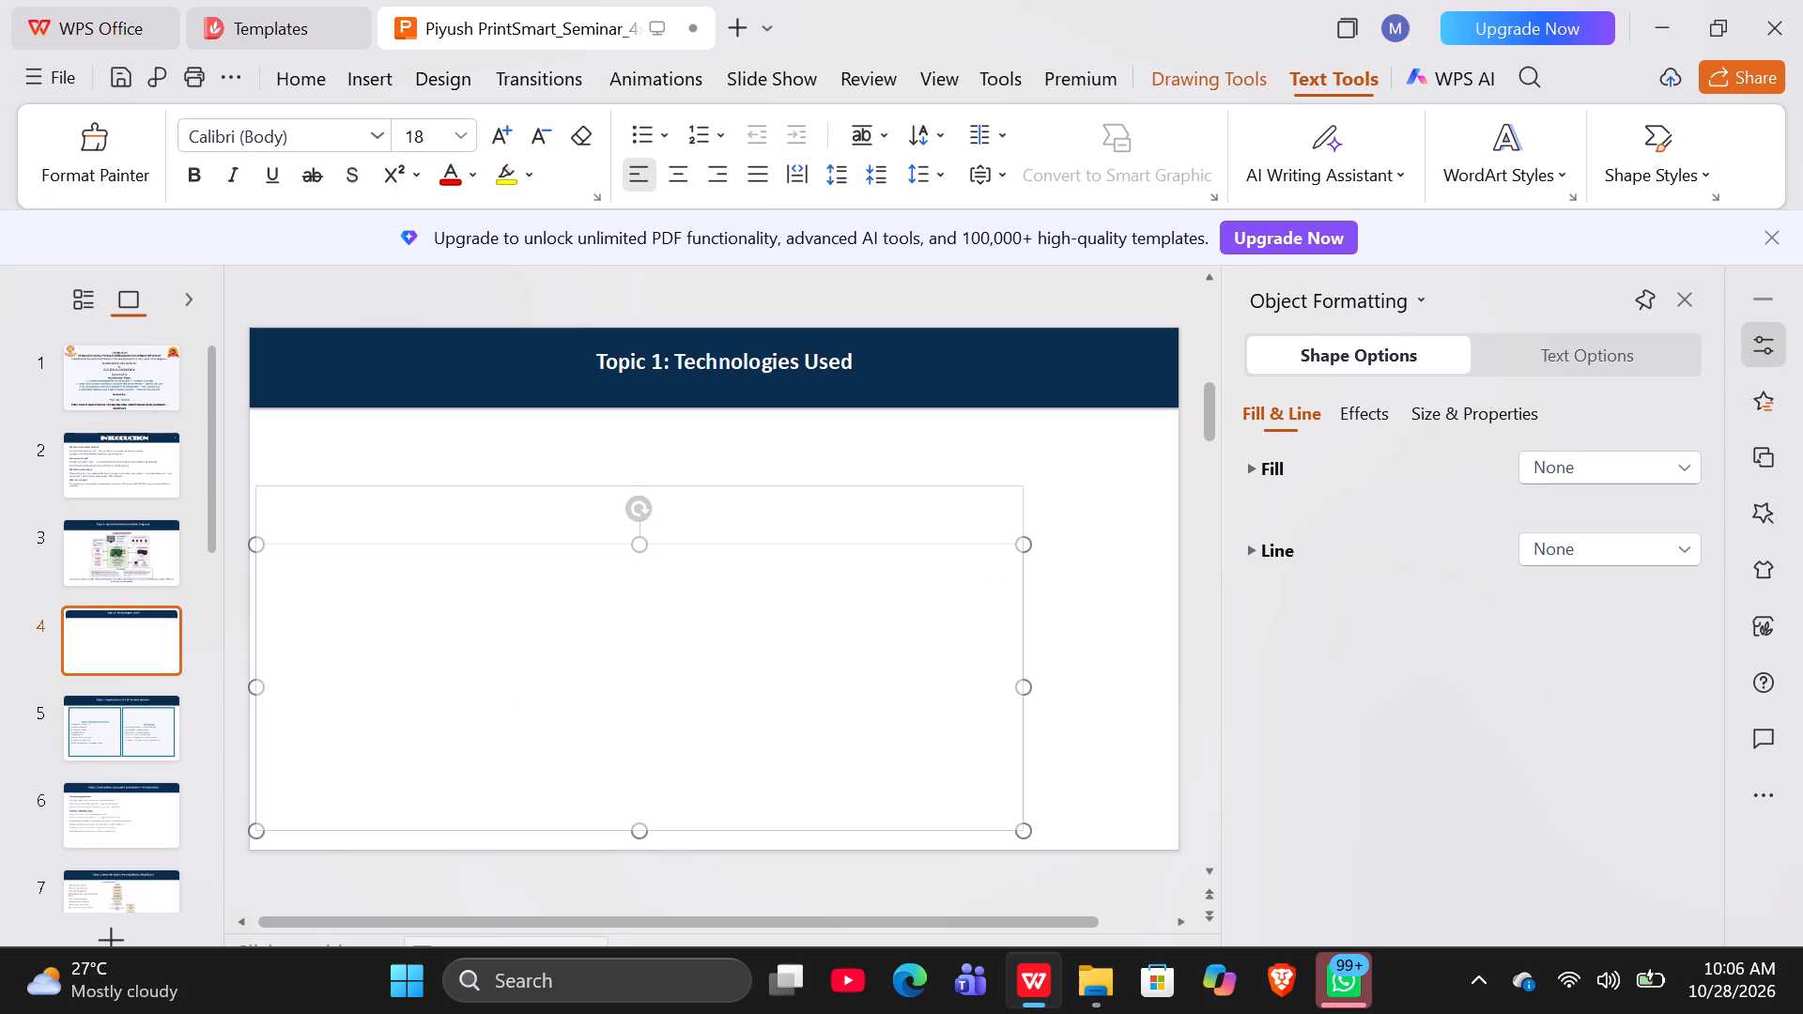
drag(642, 484, 639, 442)
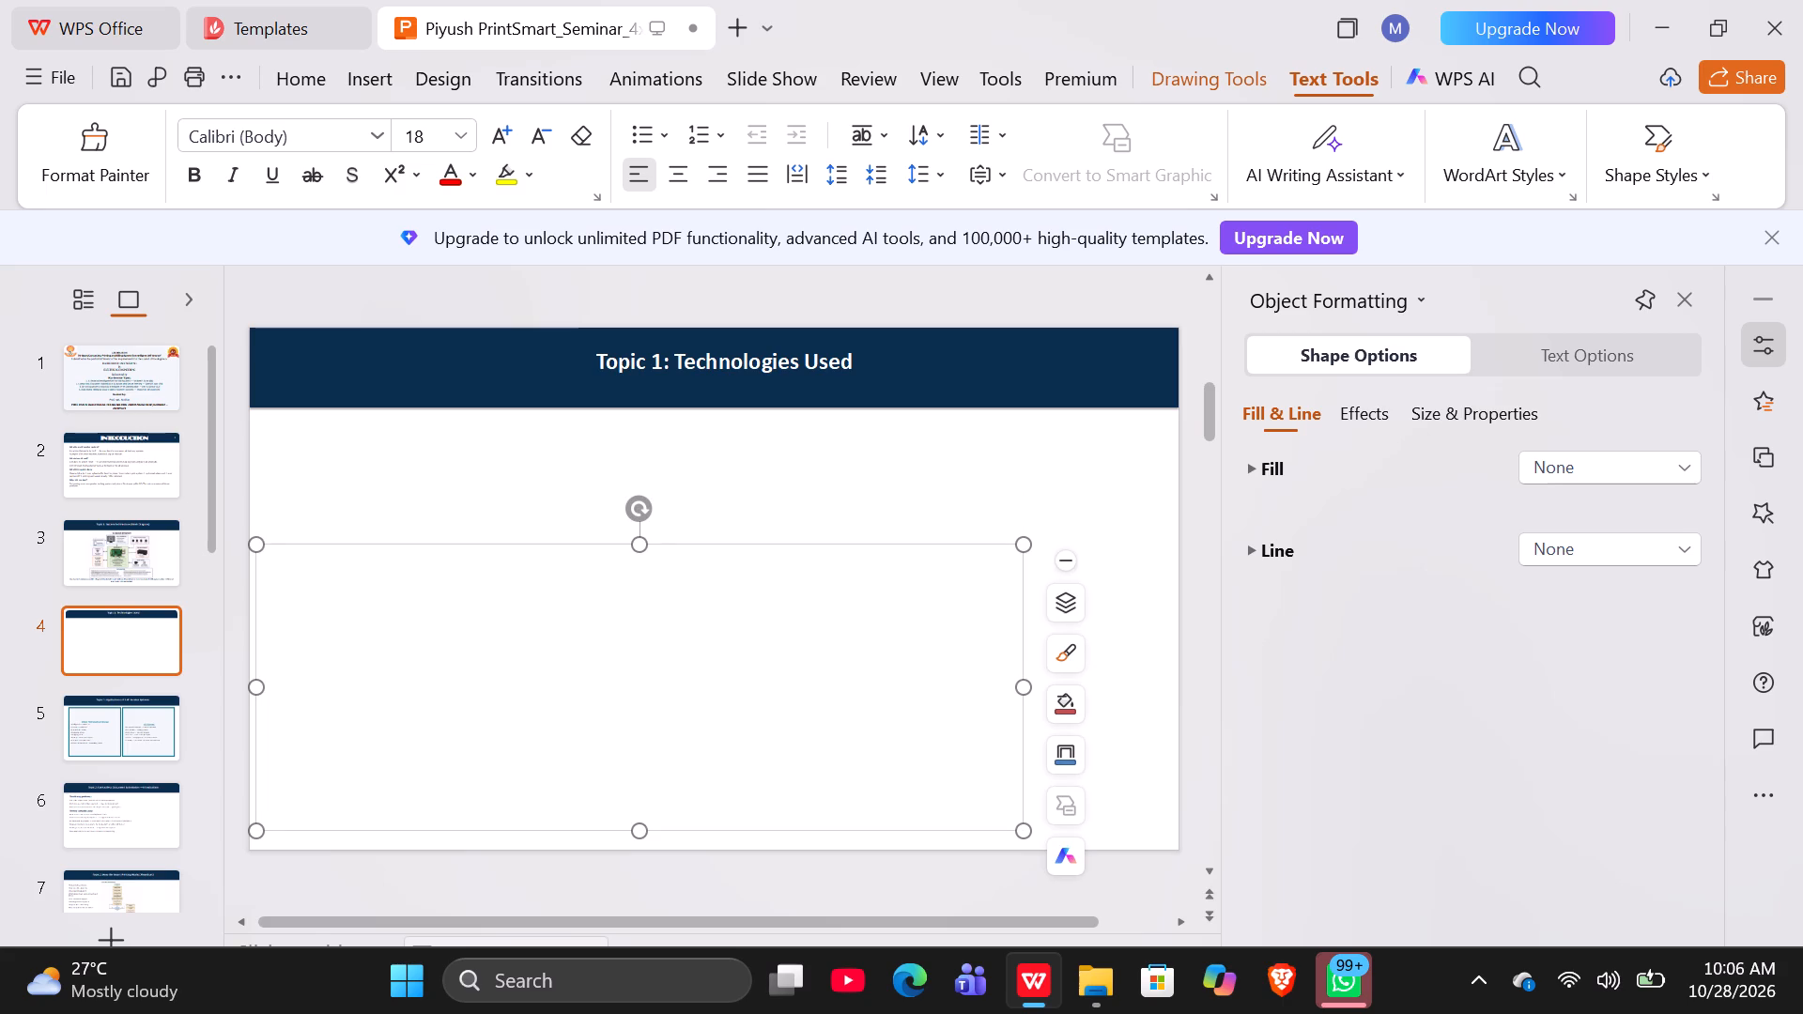
drag(1026, 539, 1060, 428)
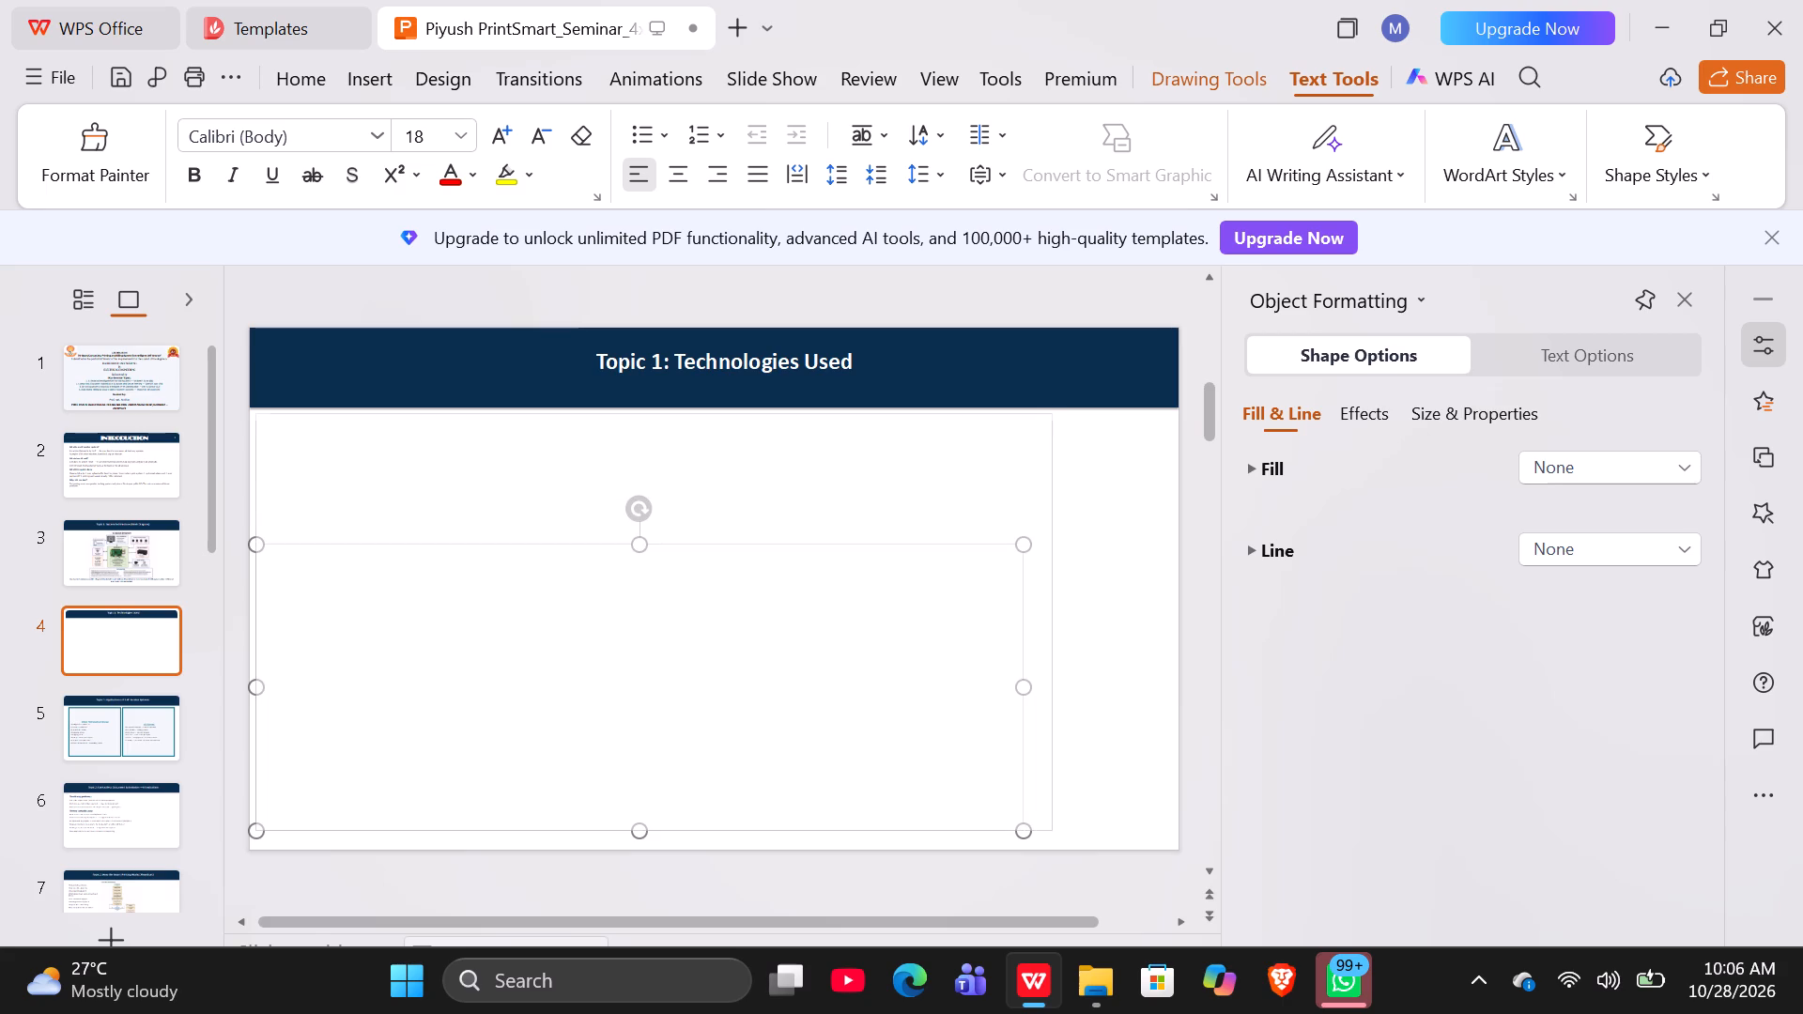
drag(1060, 428, 1060, 431)
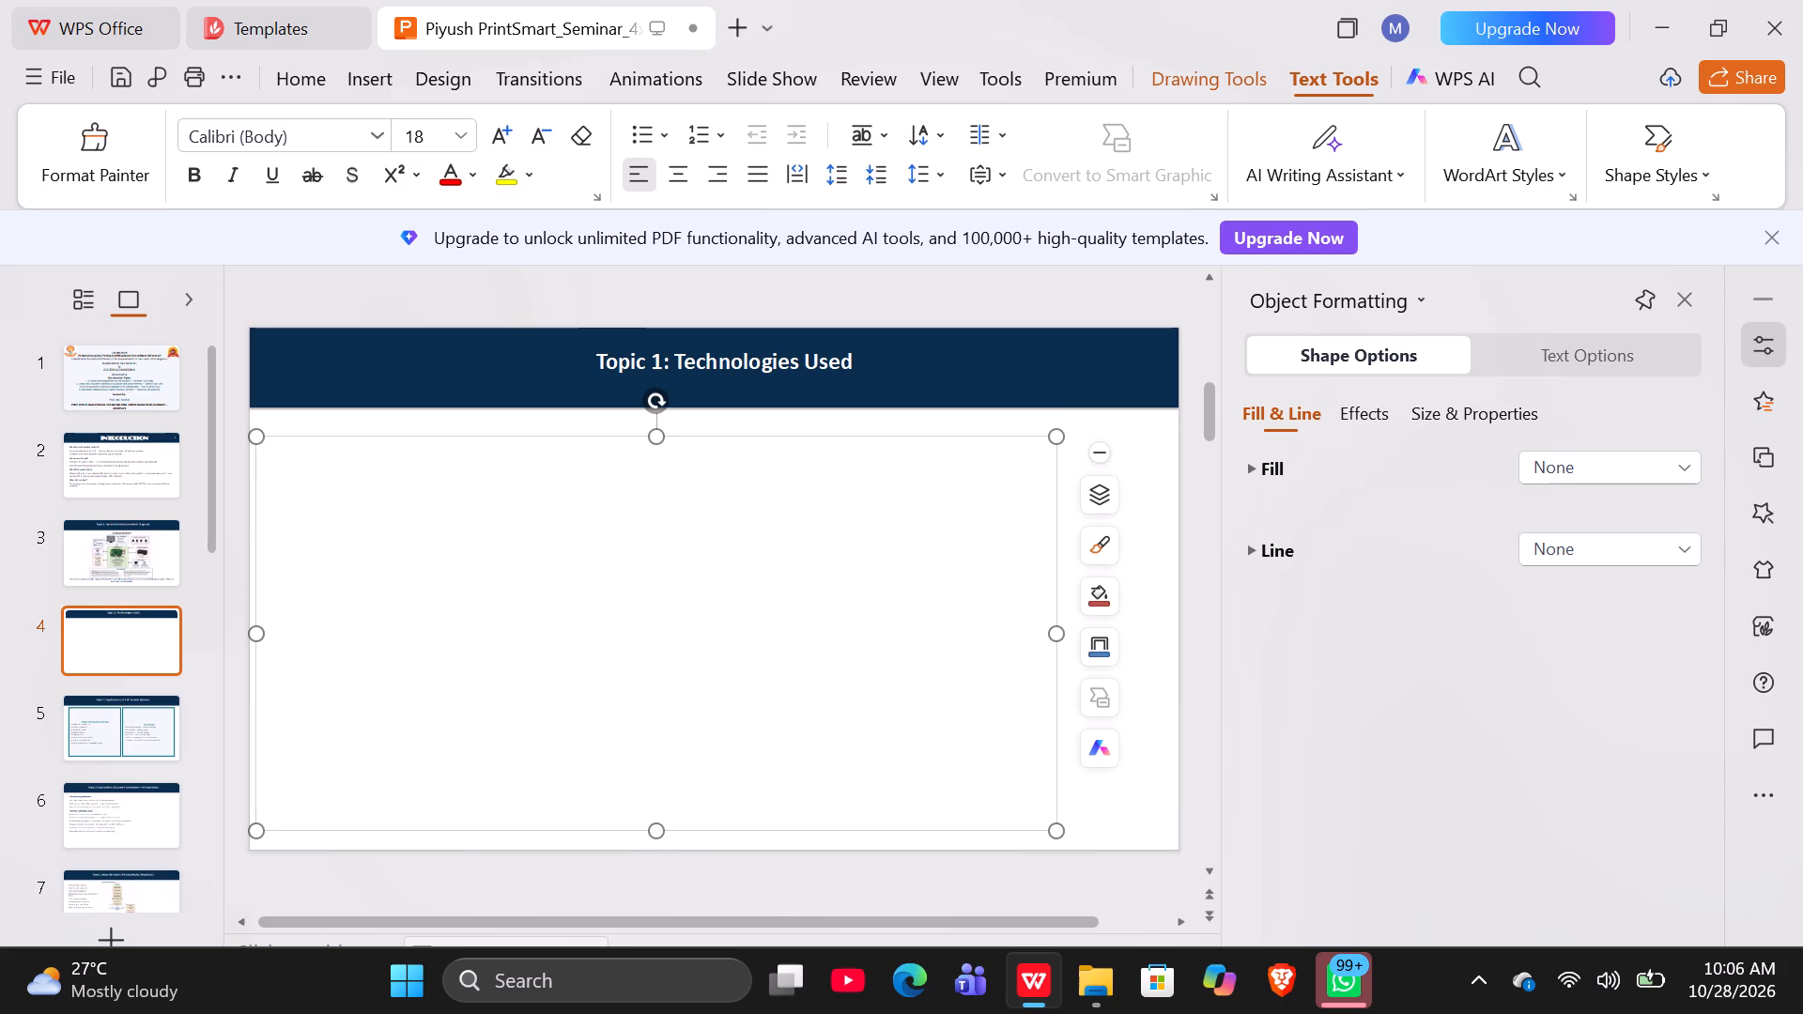
drag(259, 633, 269, 633)
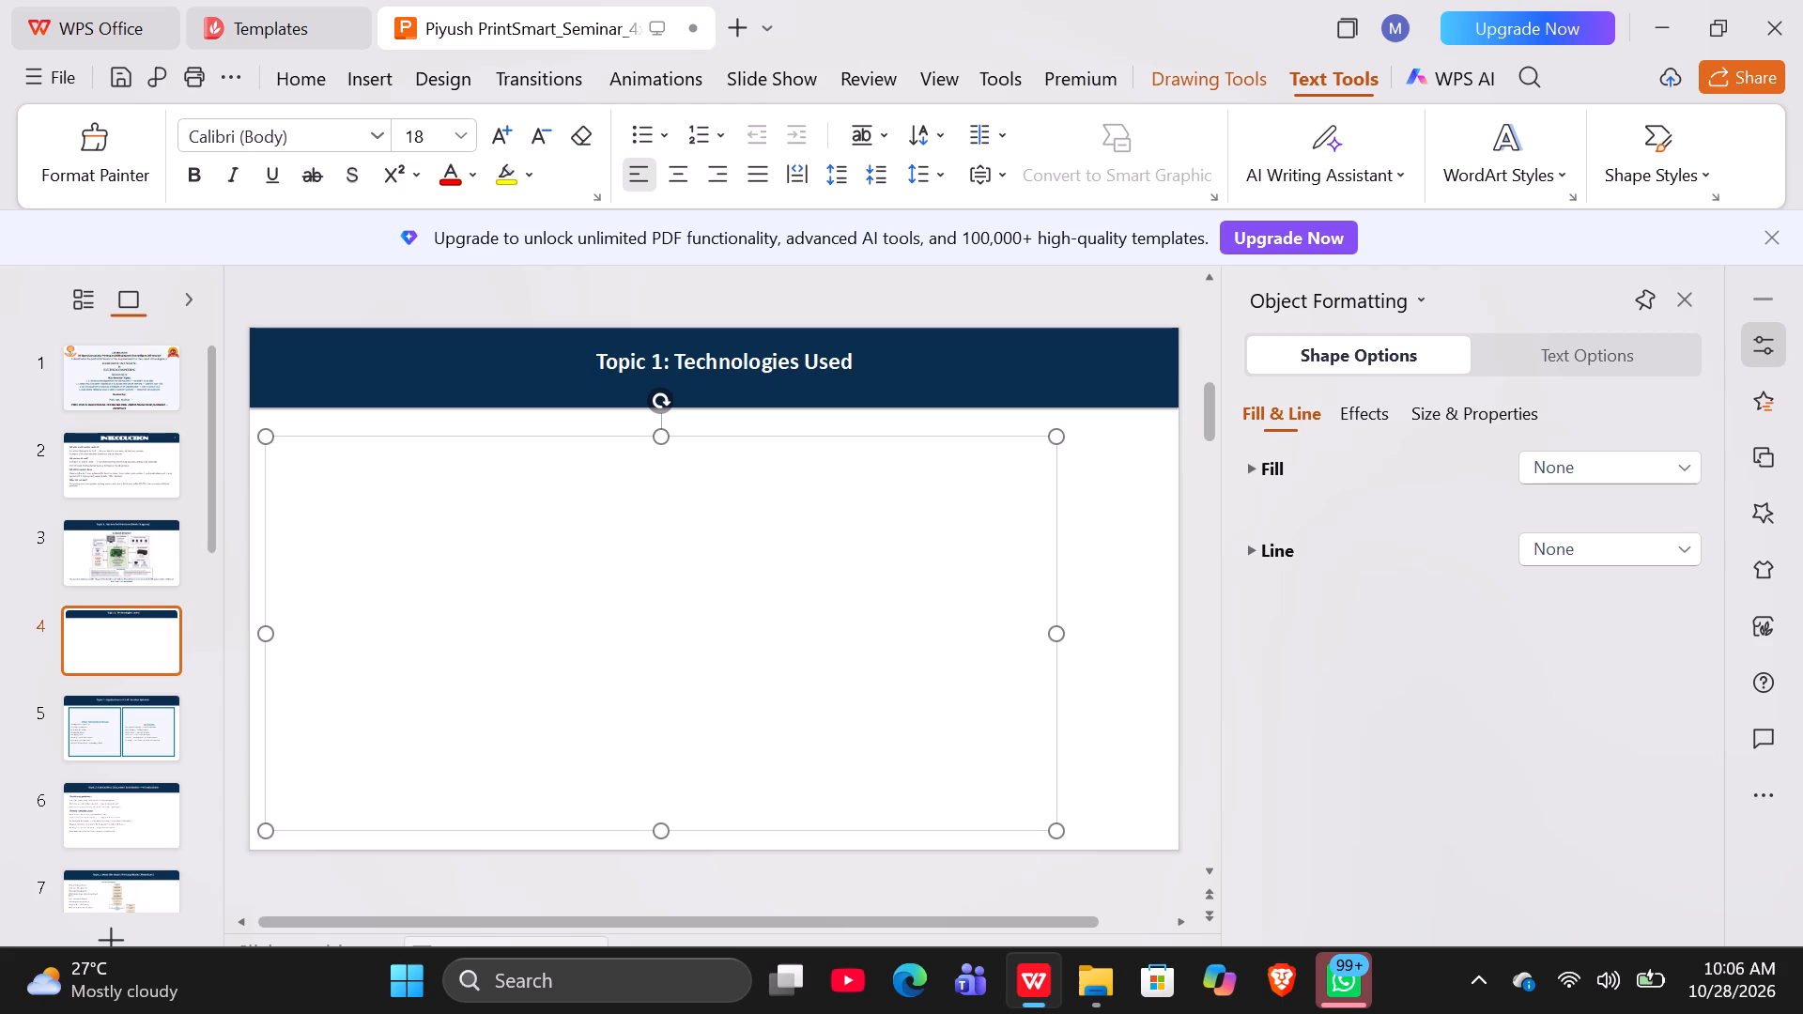
Paste the copied "Software" heading into the new text box.
click(295, 457)
click(295, 457)
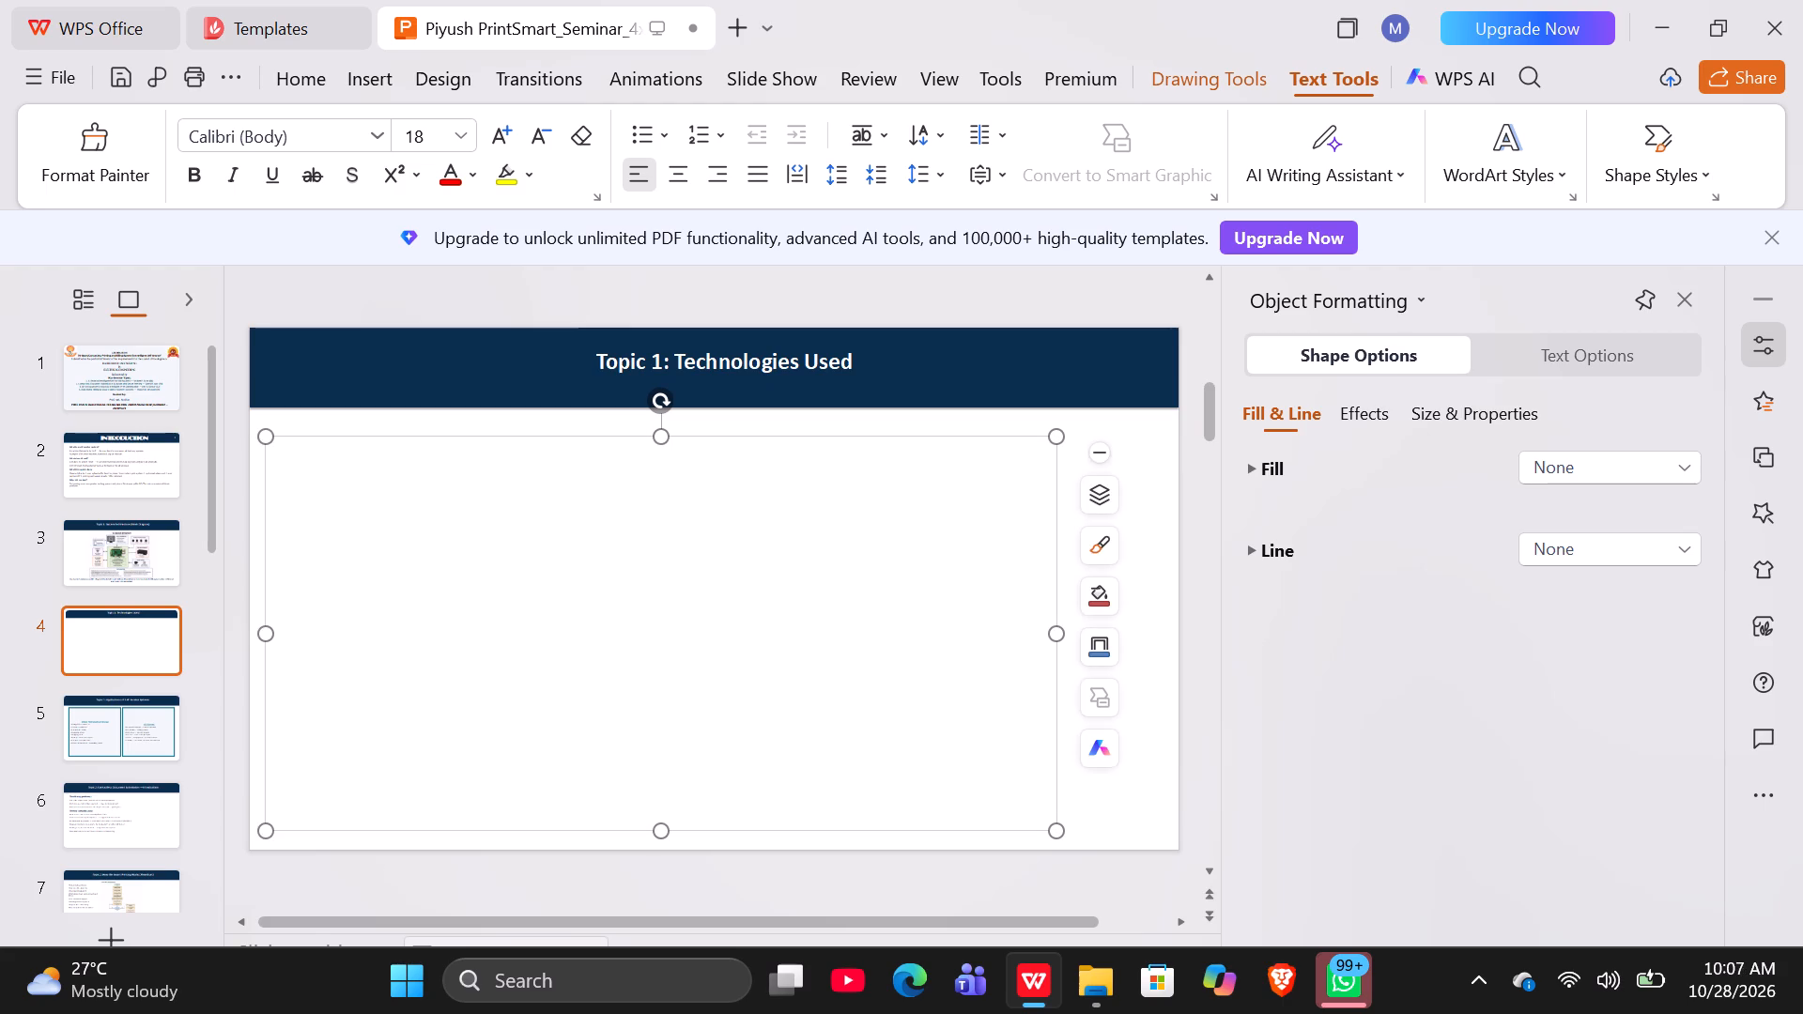
triple_click(370, 495)
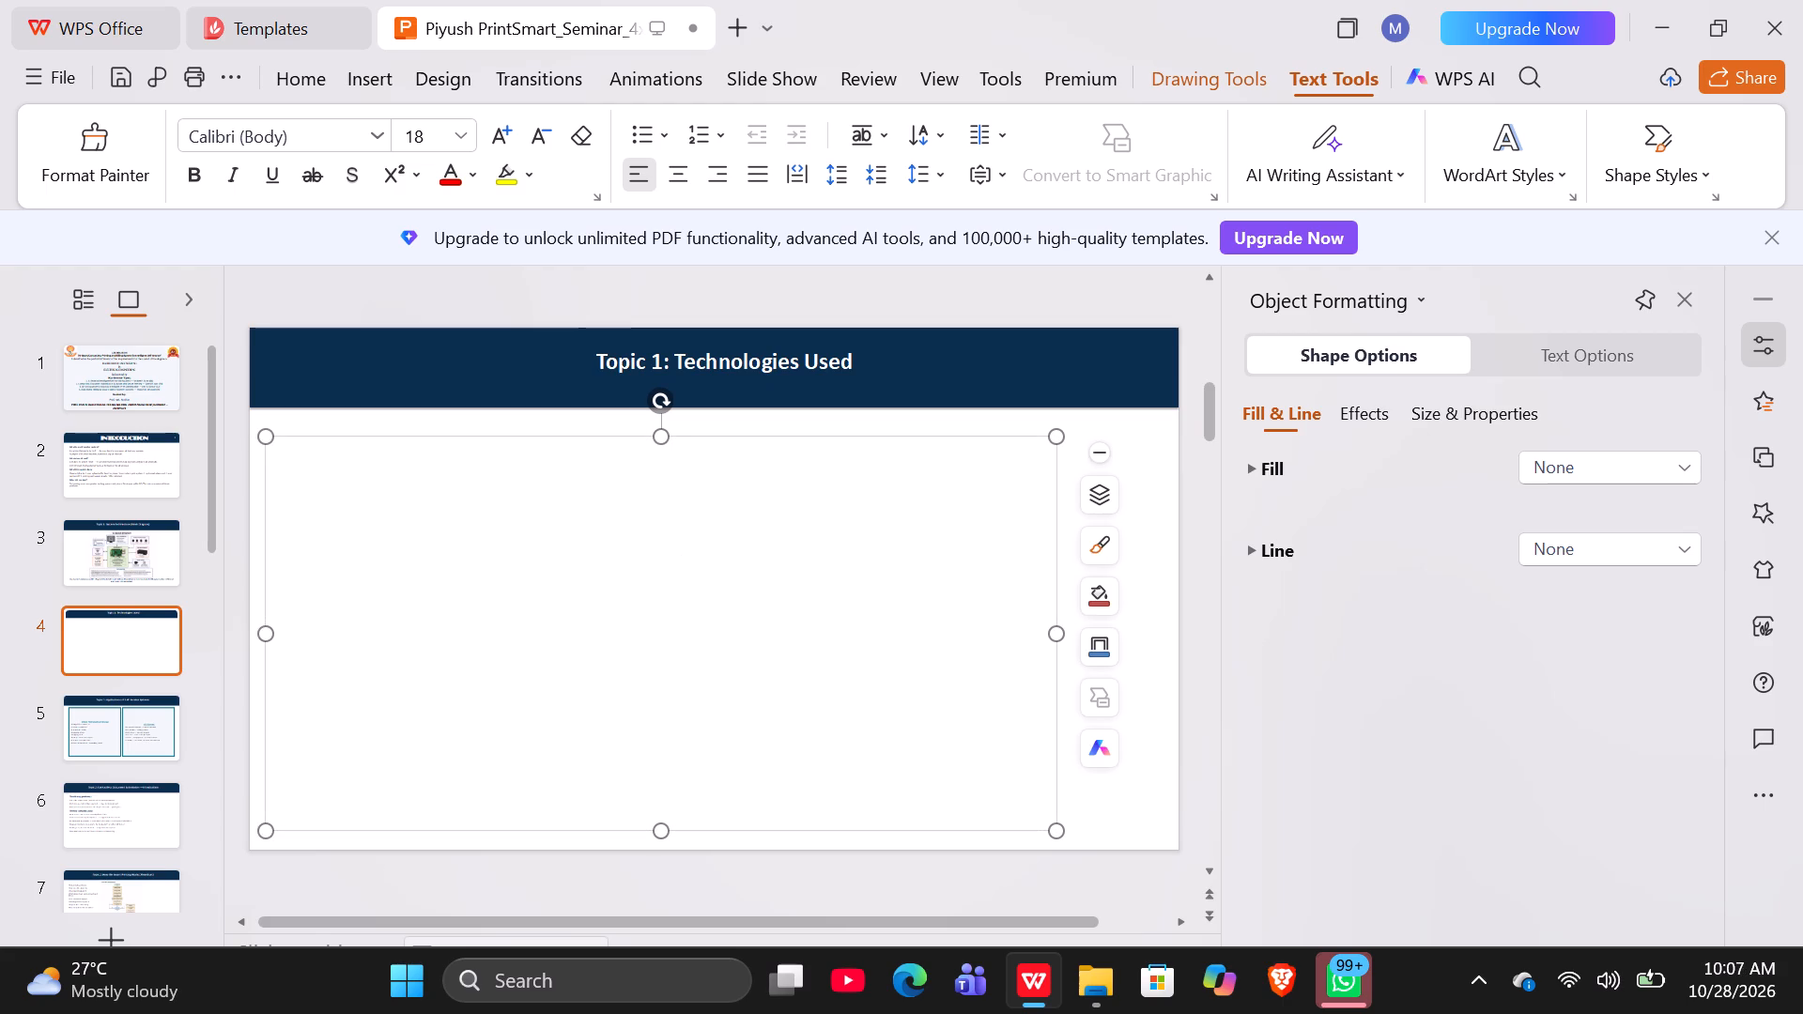
double_click(370, 495)
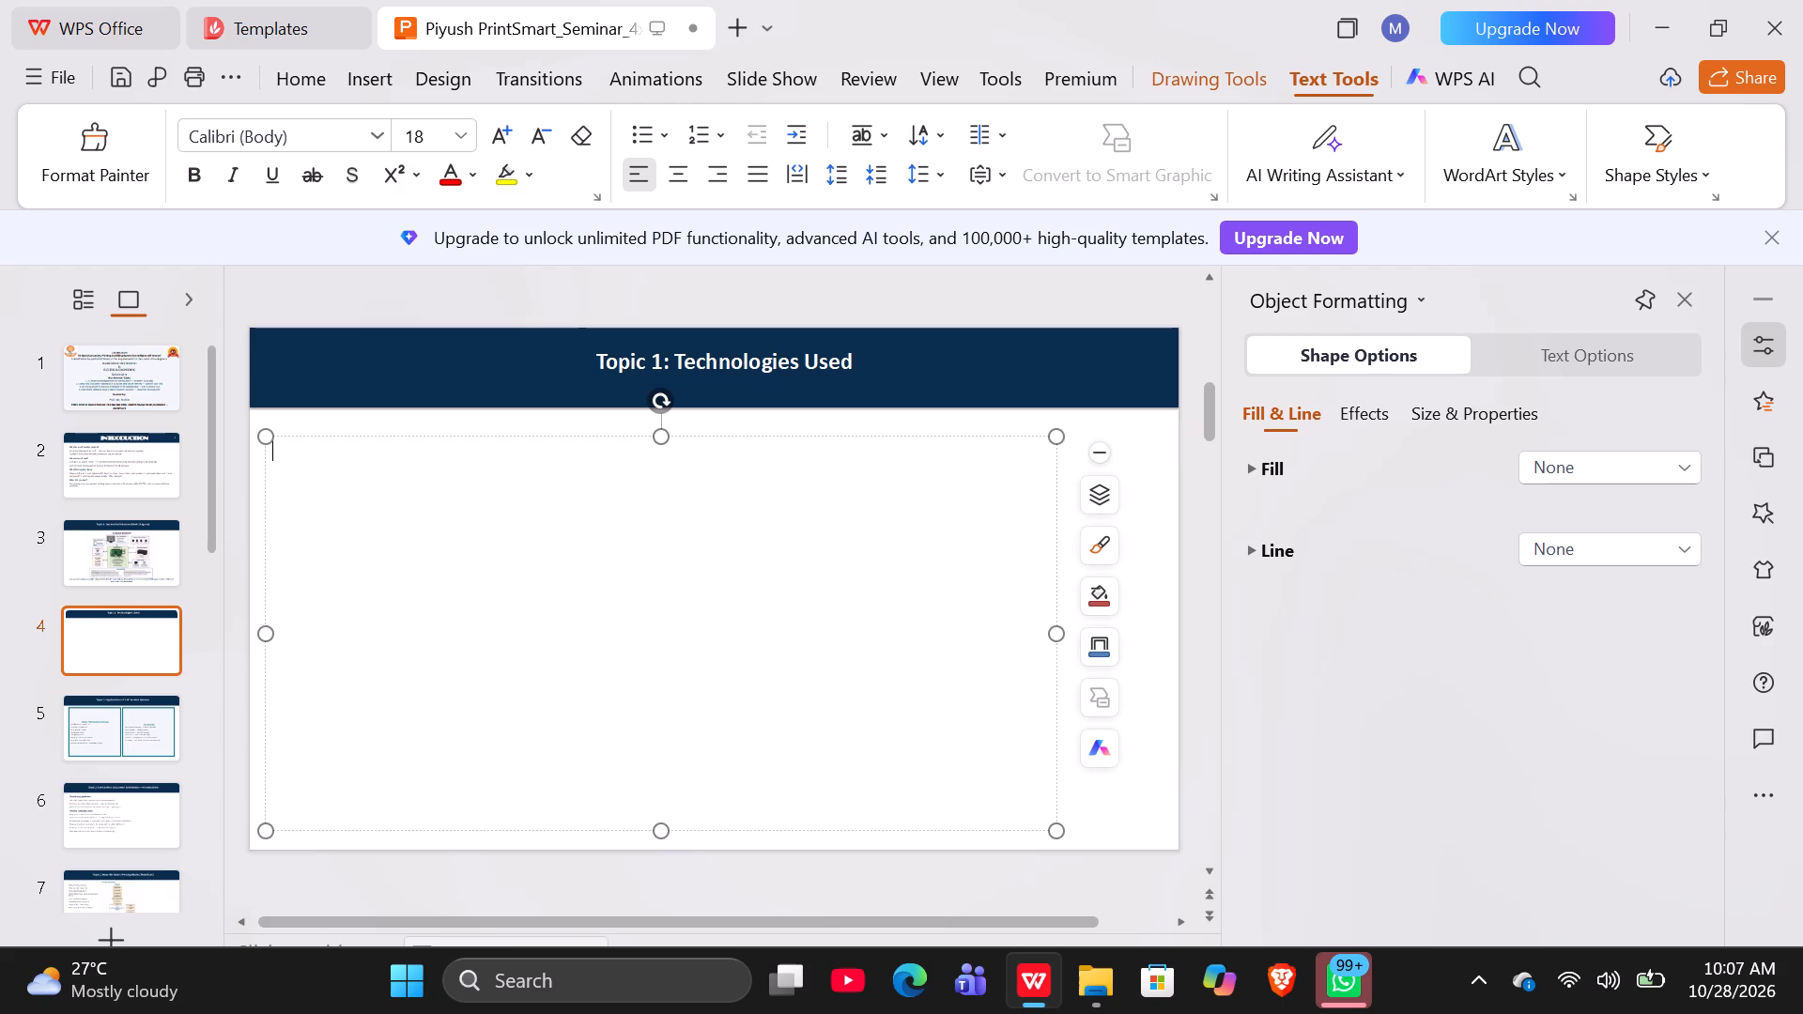
key(ctrl+v)
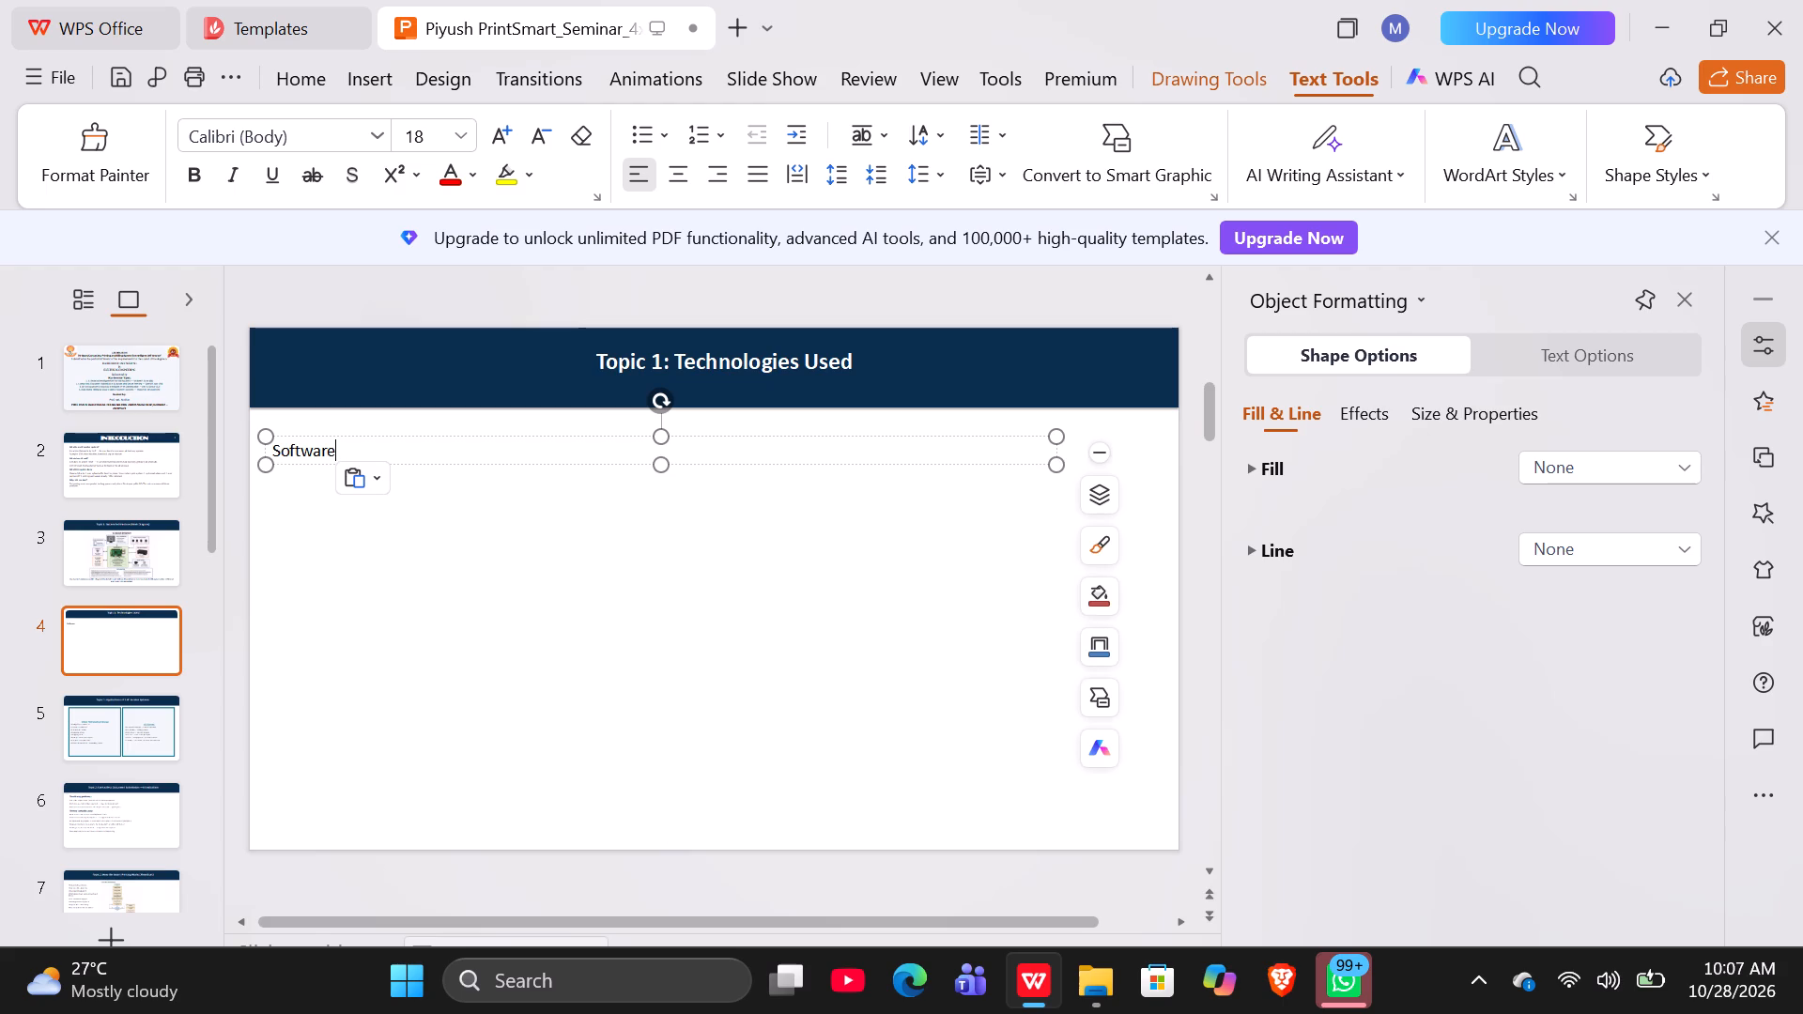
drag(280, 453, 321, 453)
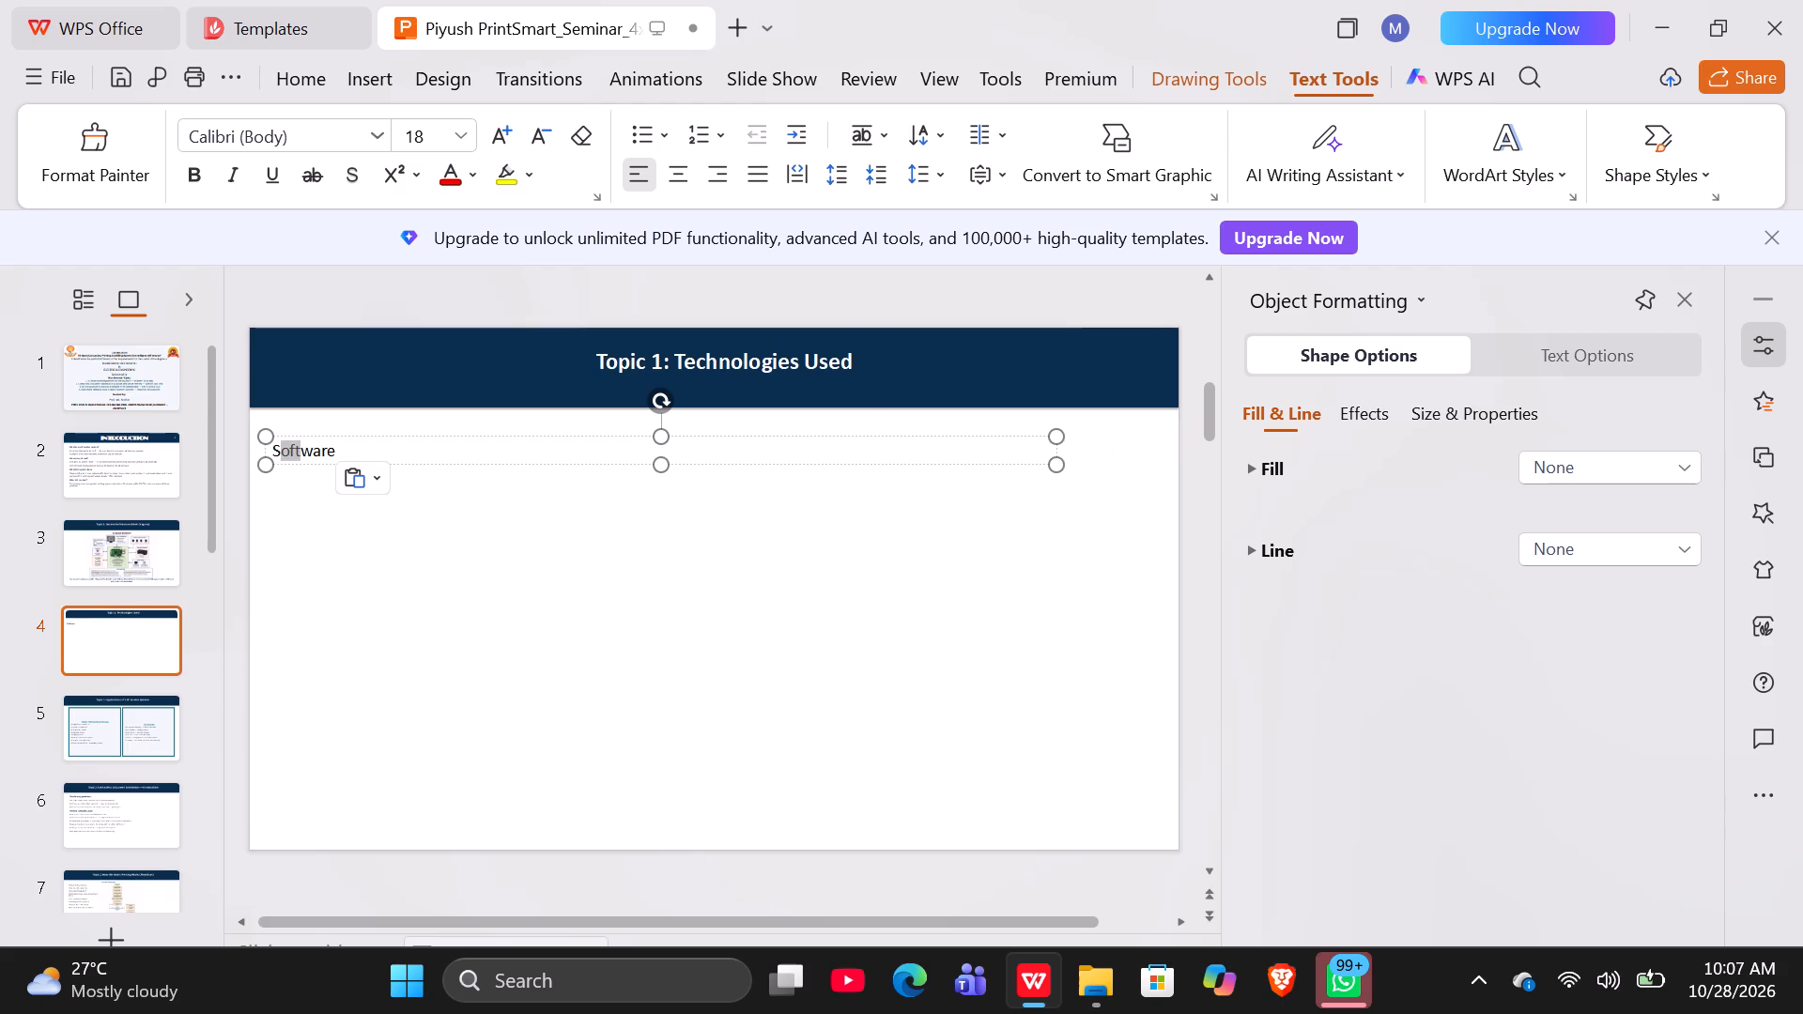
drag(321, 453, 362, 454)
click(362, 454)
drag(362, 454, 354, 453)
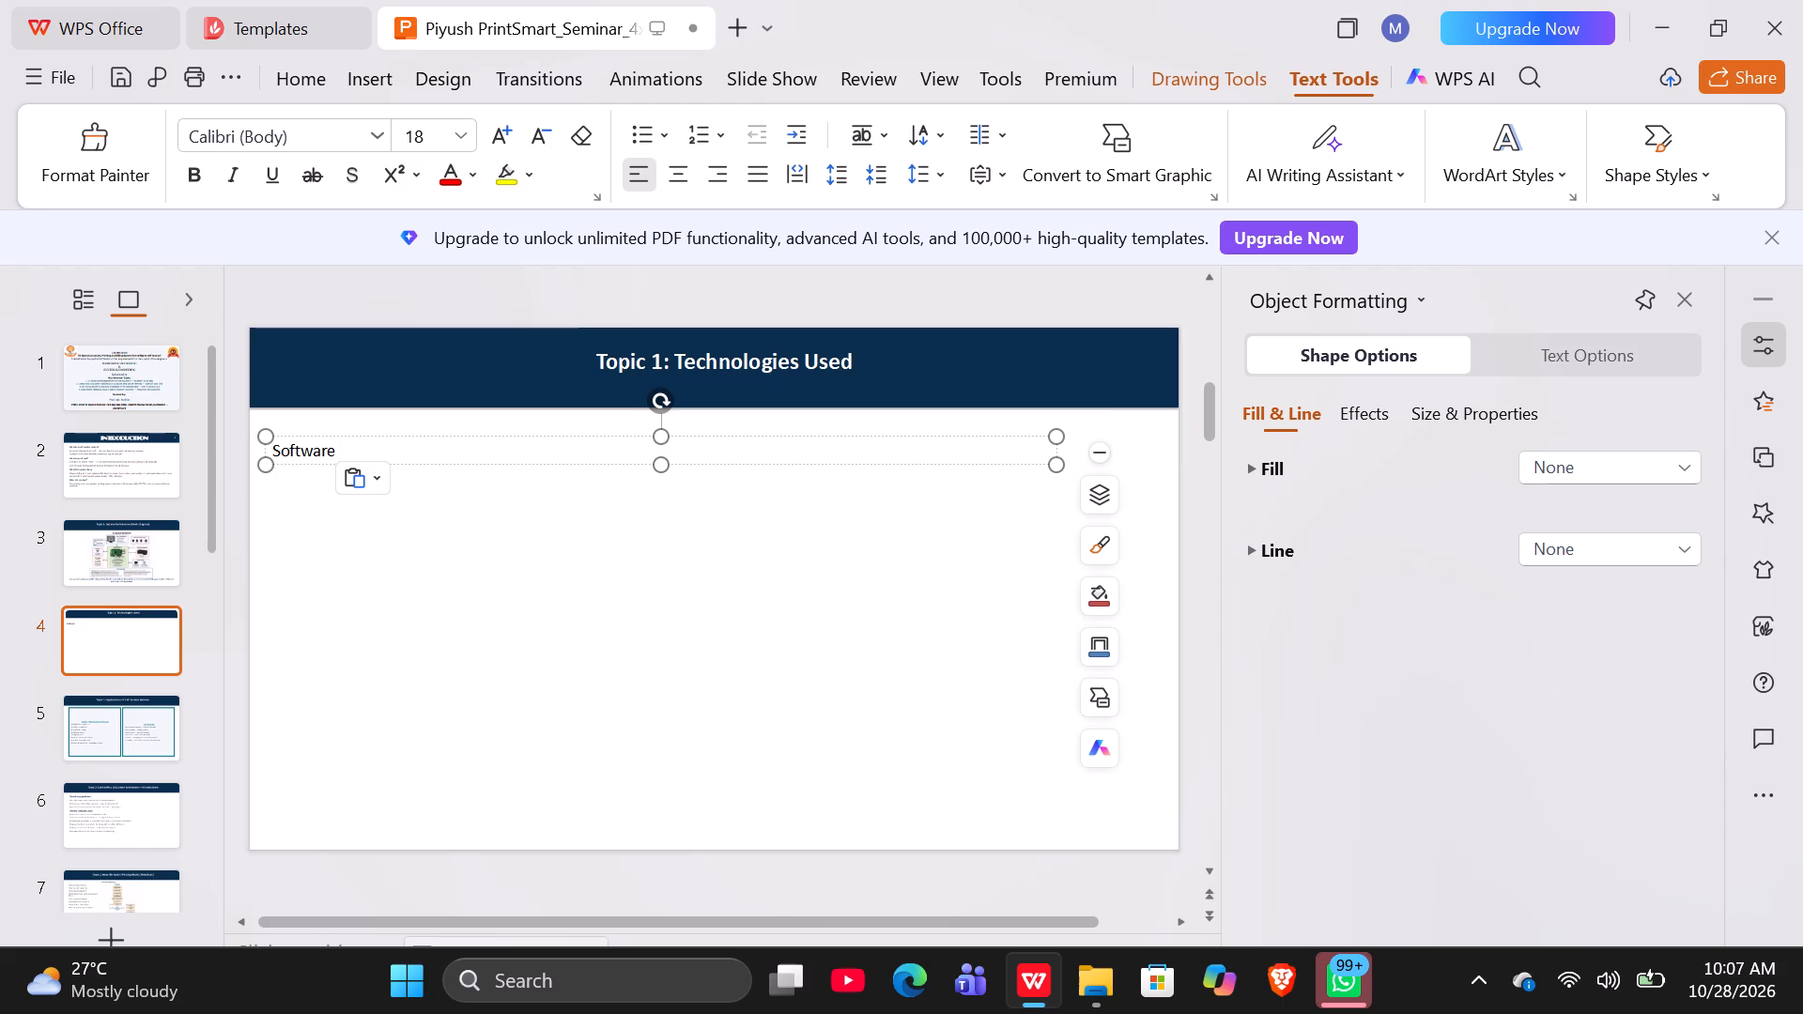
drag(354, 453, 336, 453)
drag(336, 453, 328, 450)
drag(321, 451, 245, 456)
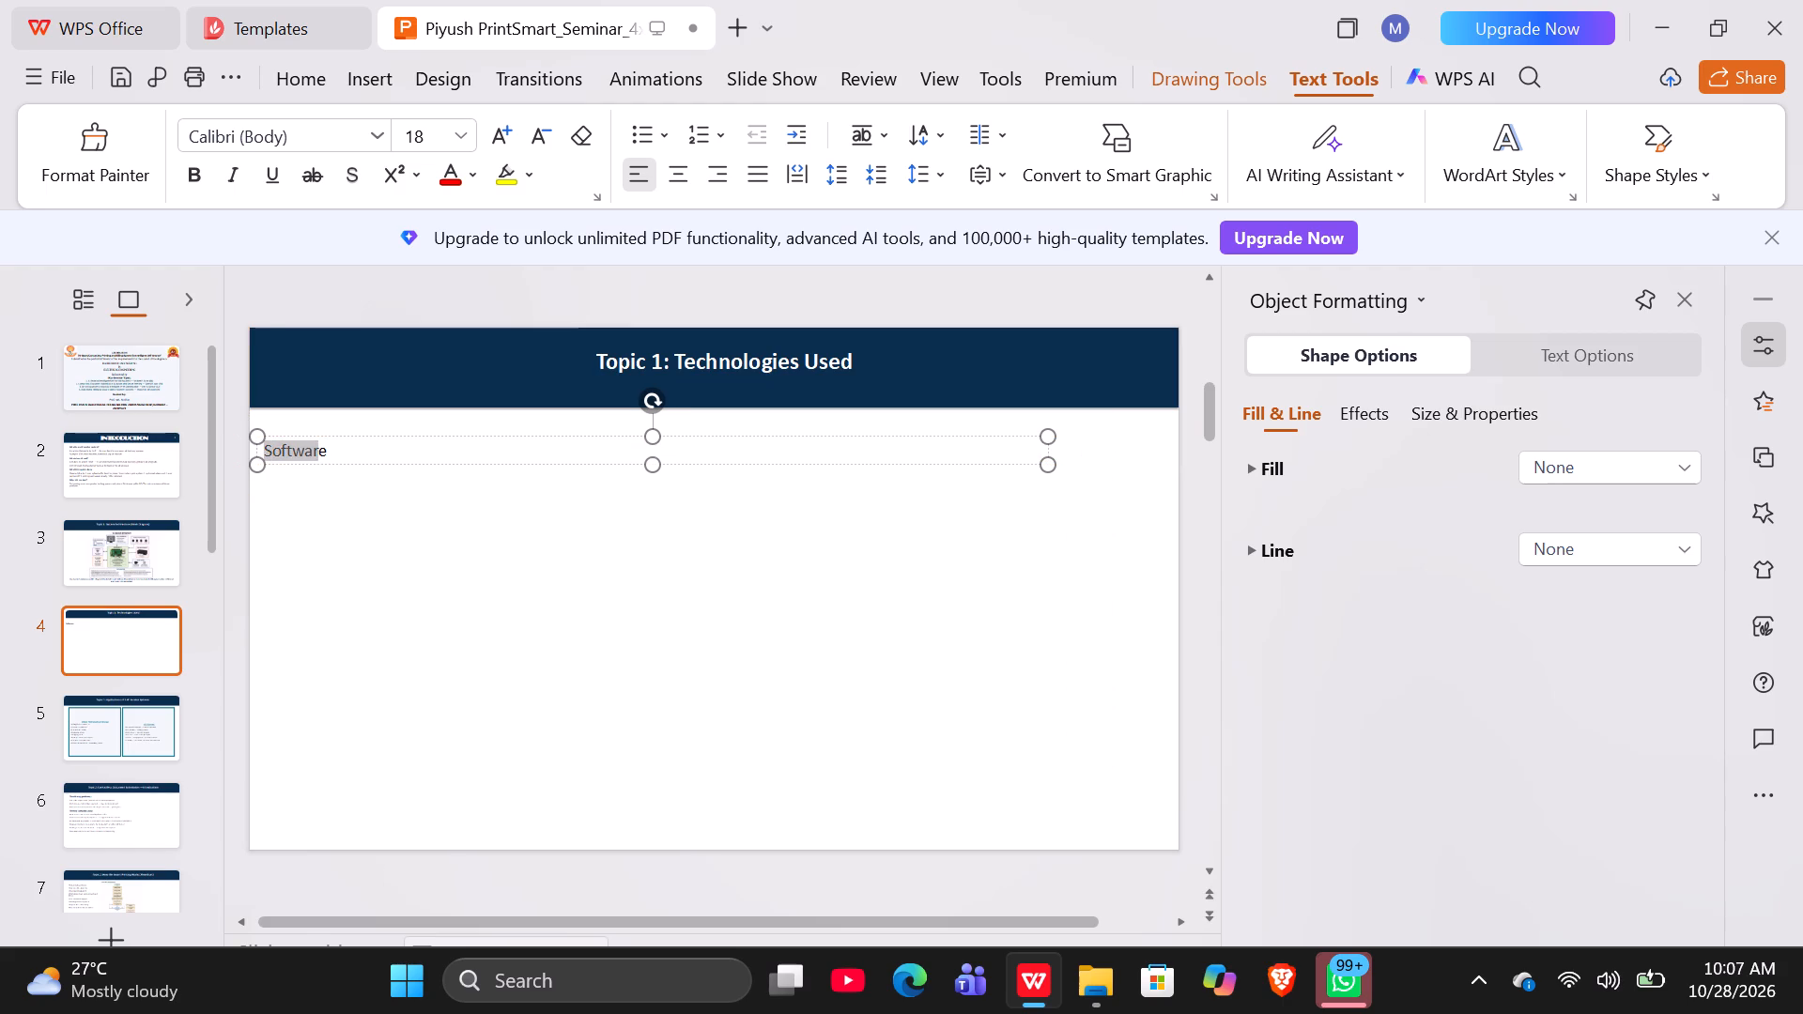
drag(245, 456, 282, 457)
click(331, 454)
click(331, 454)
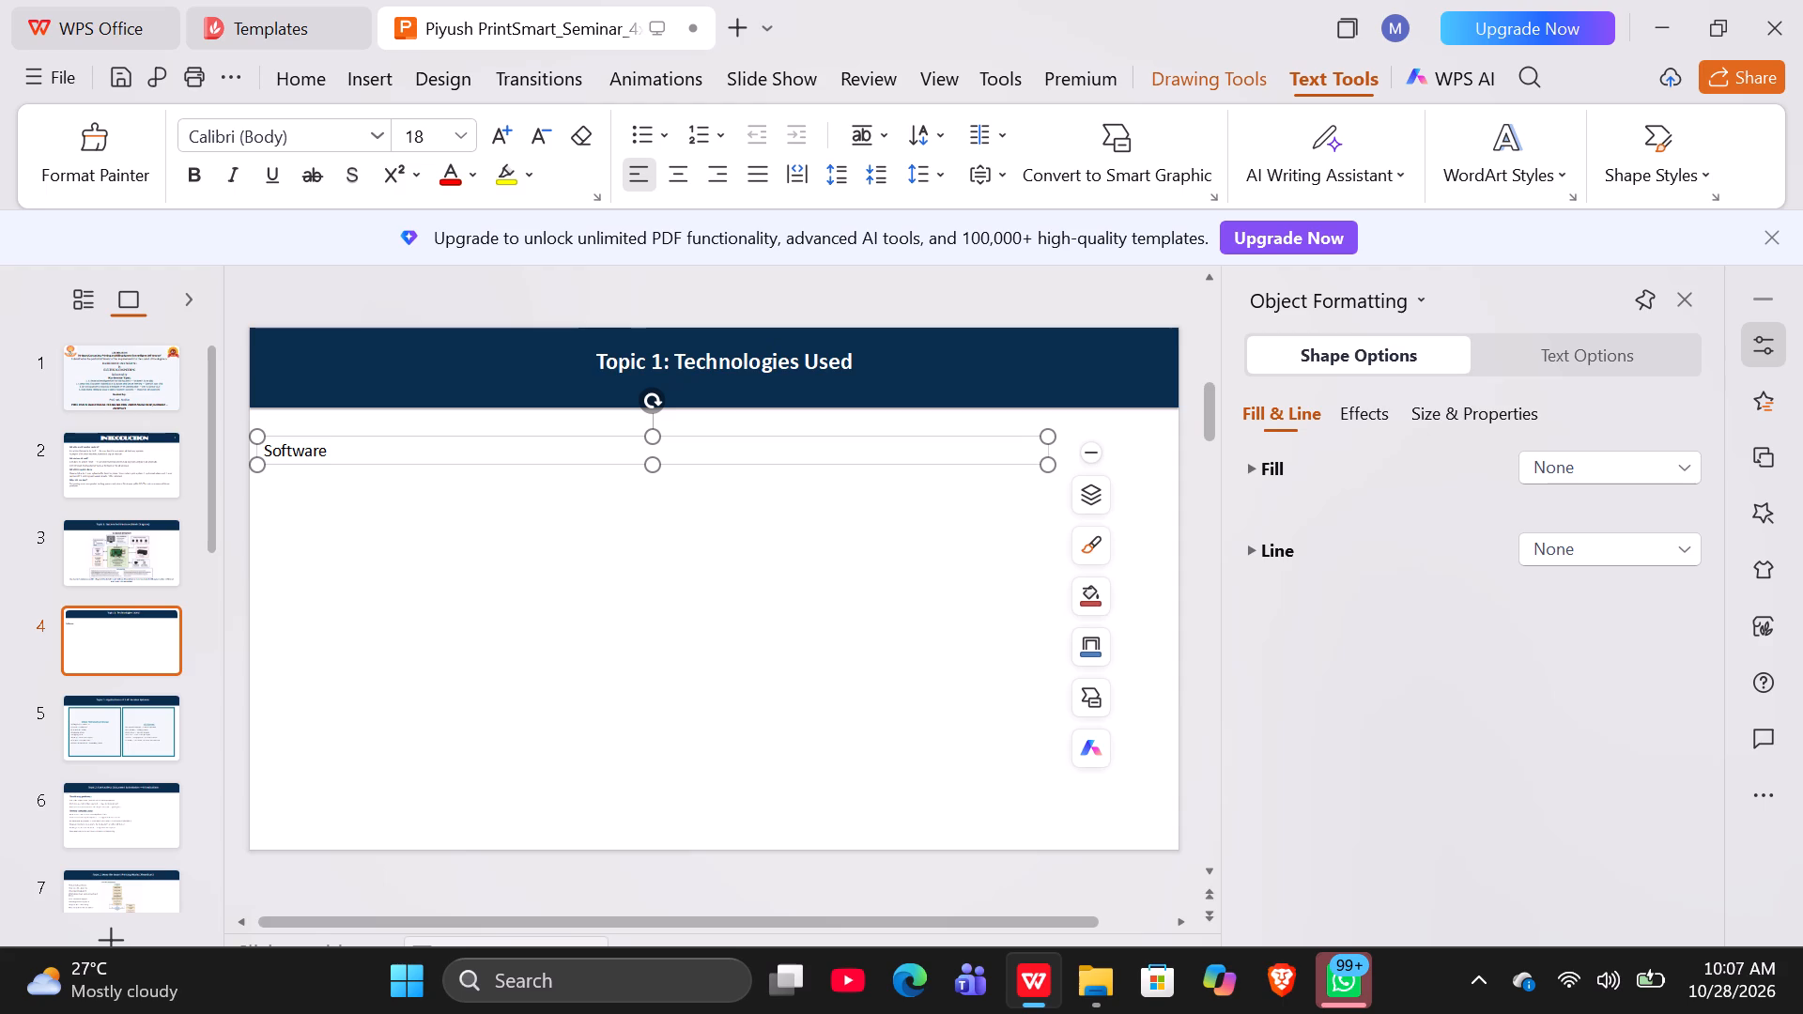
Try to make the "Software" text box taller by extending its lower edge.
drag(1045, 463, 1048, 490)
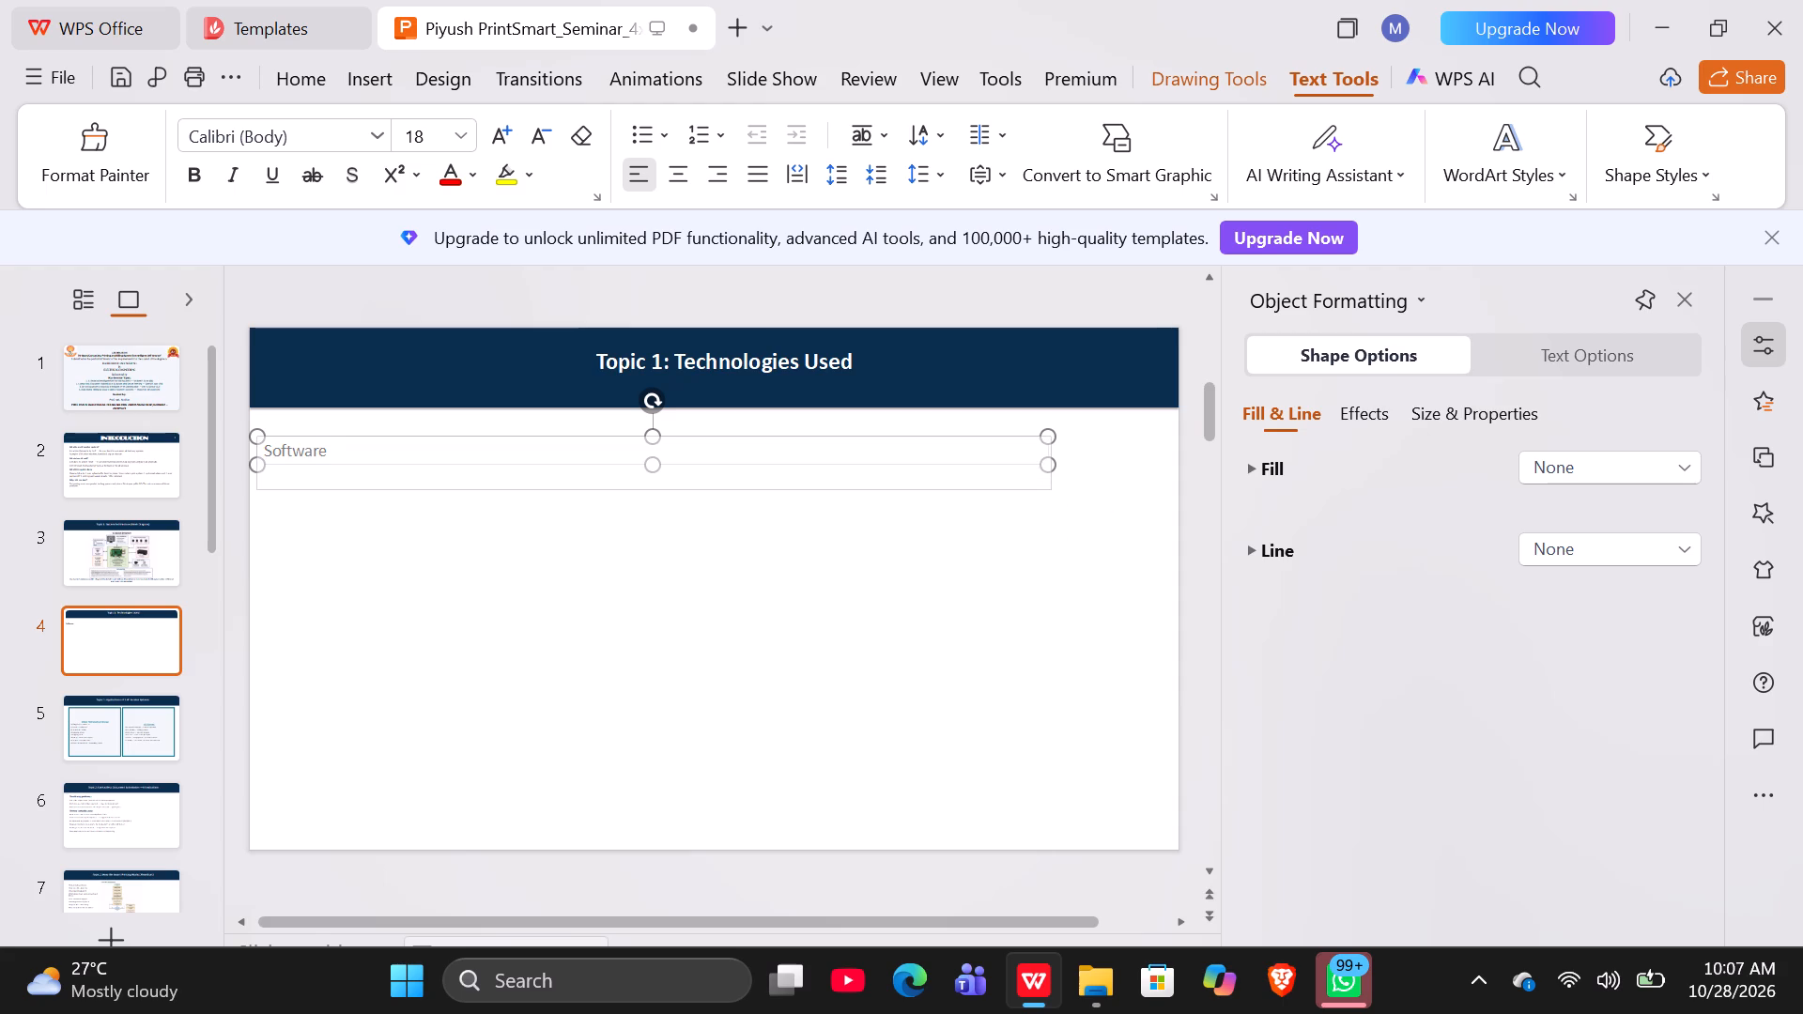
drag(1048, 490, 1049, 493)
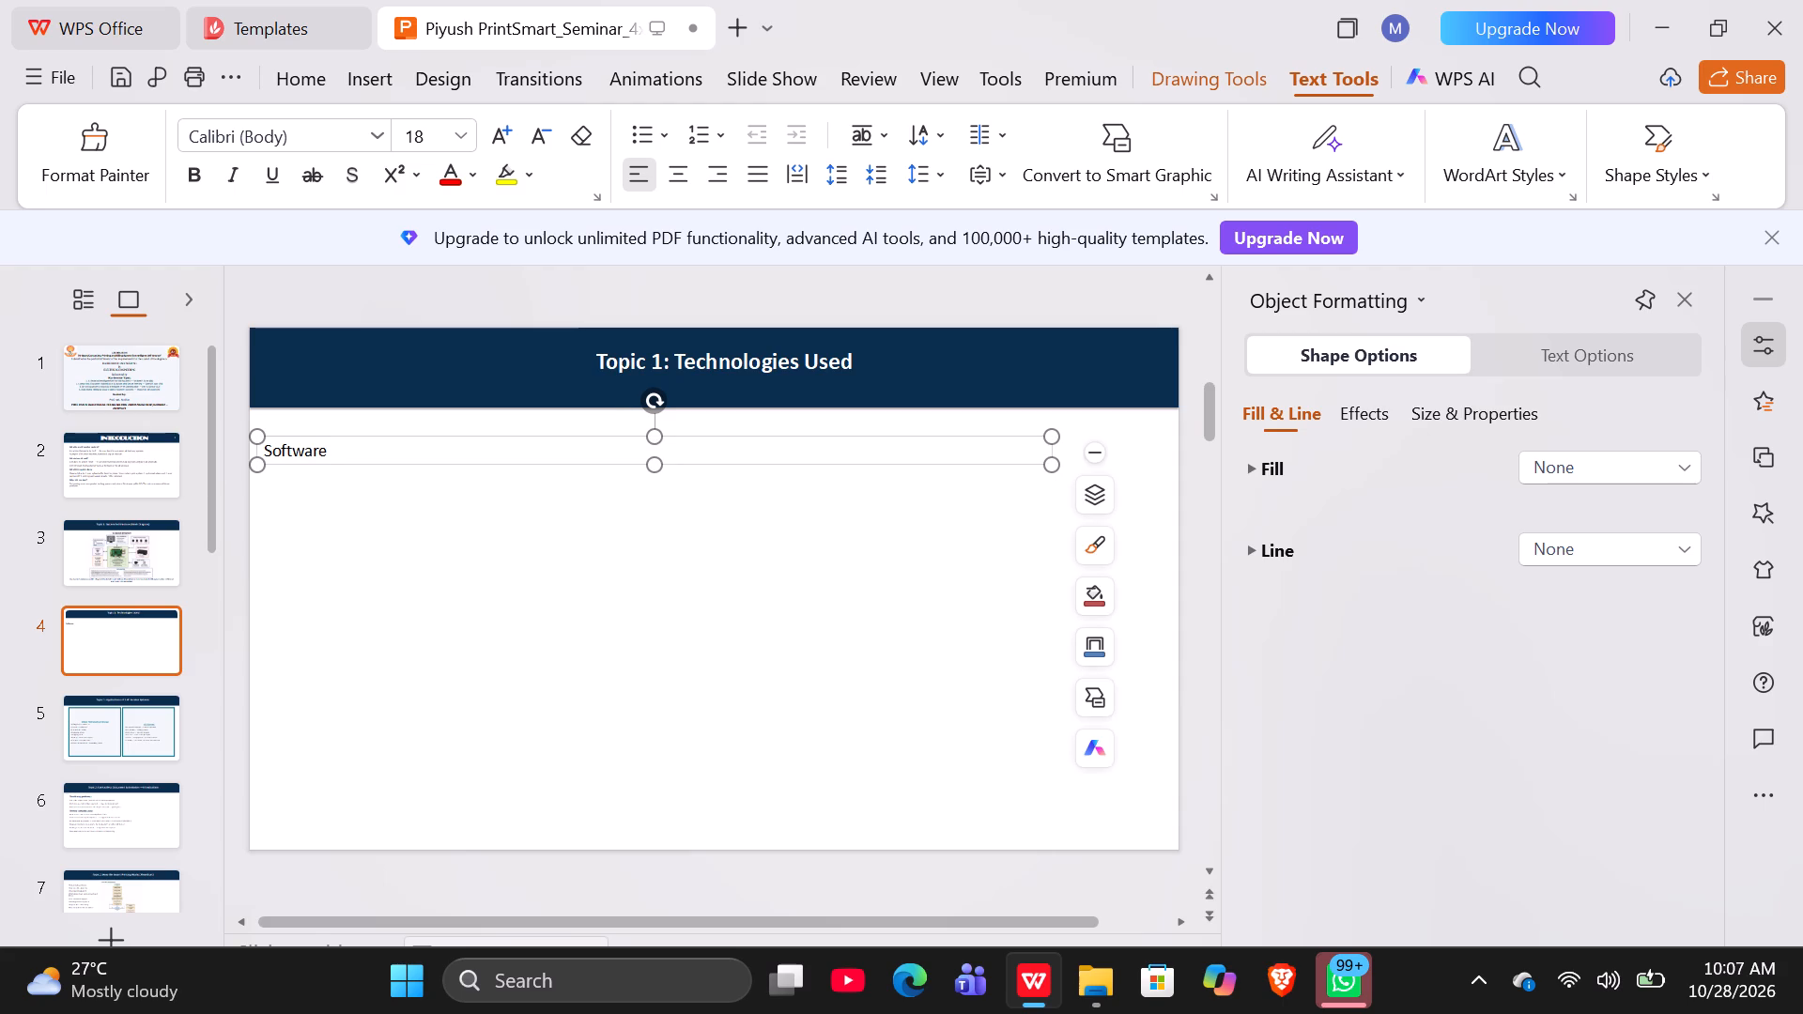
Enlarge the "Software" heading text to size 32 and center it within its text box.
drag(325, 454, 250, 458)
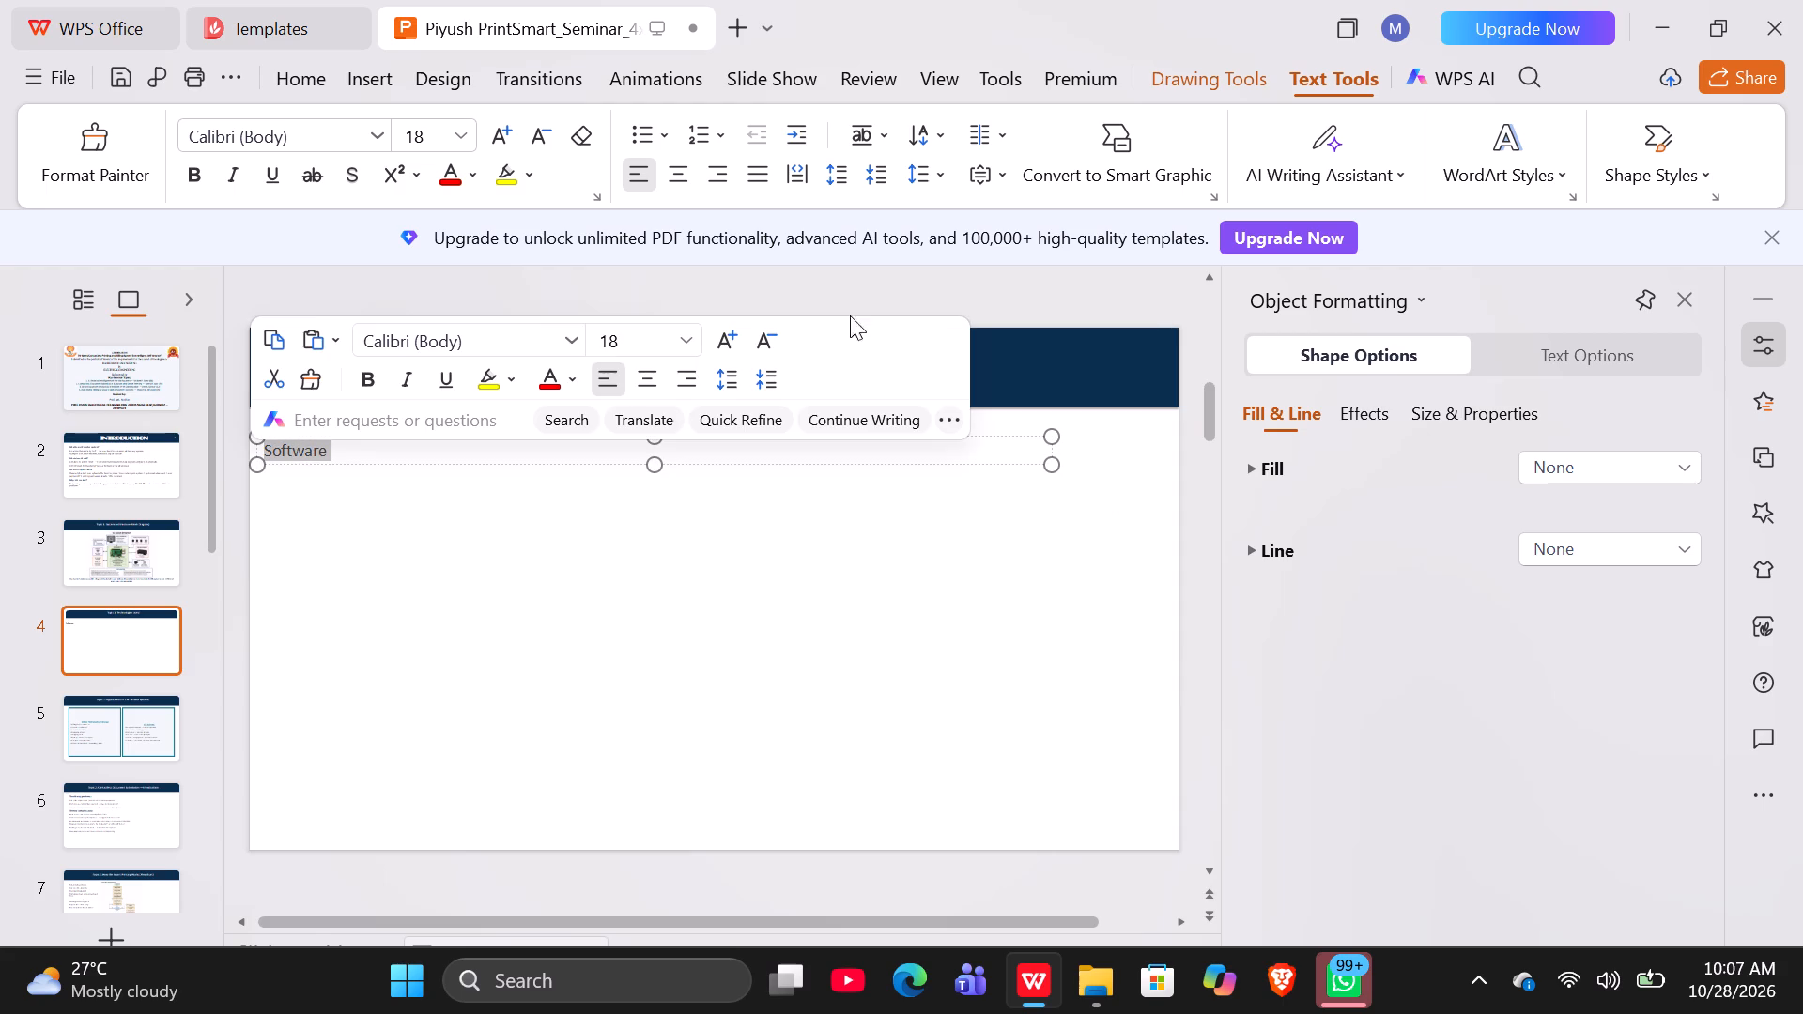
double_click(737, 347)
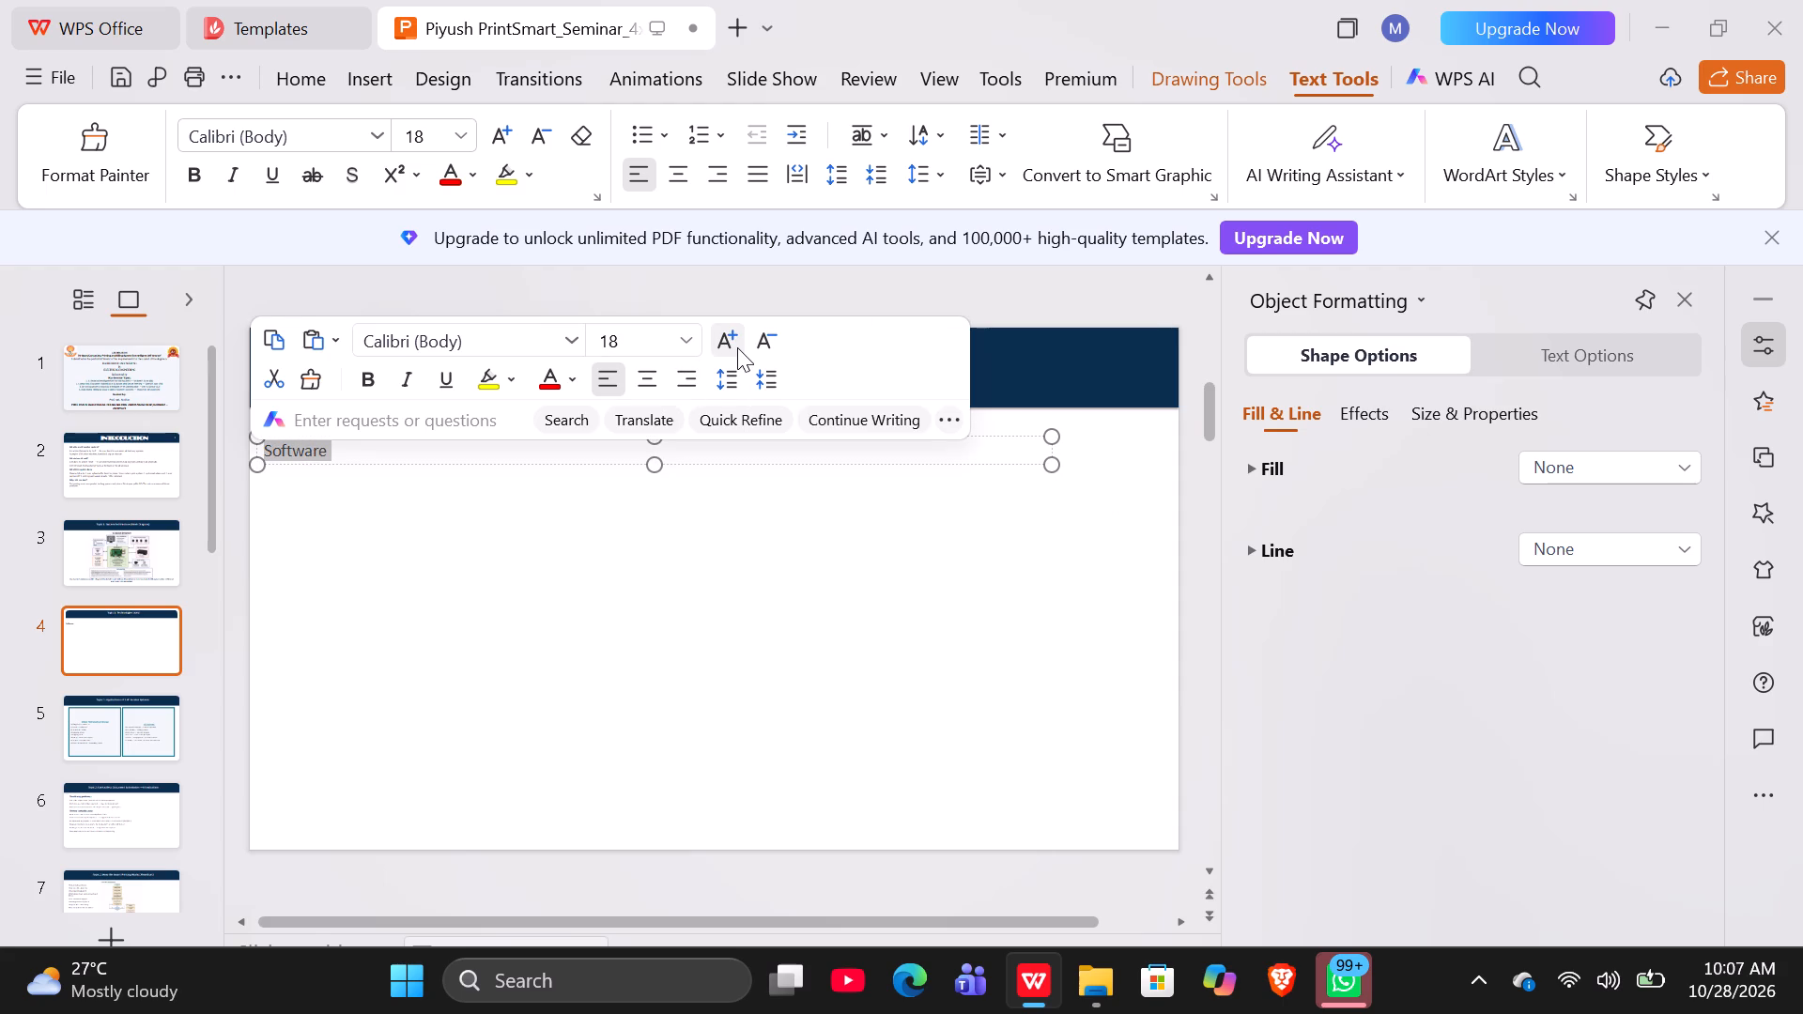
click(737, 347)
click(737, 347)
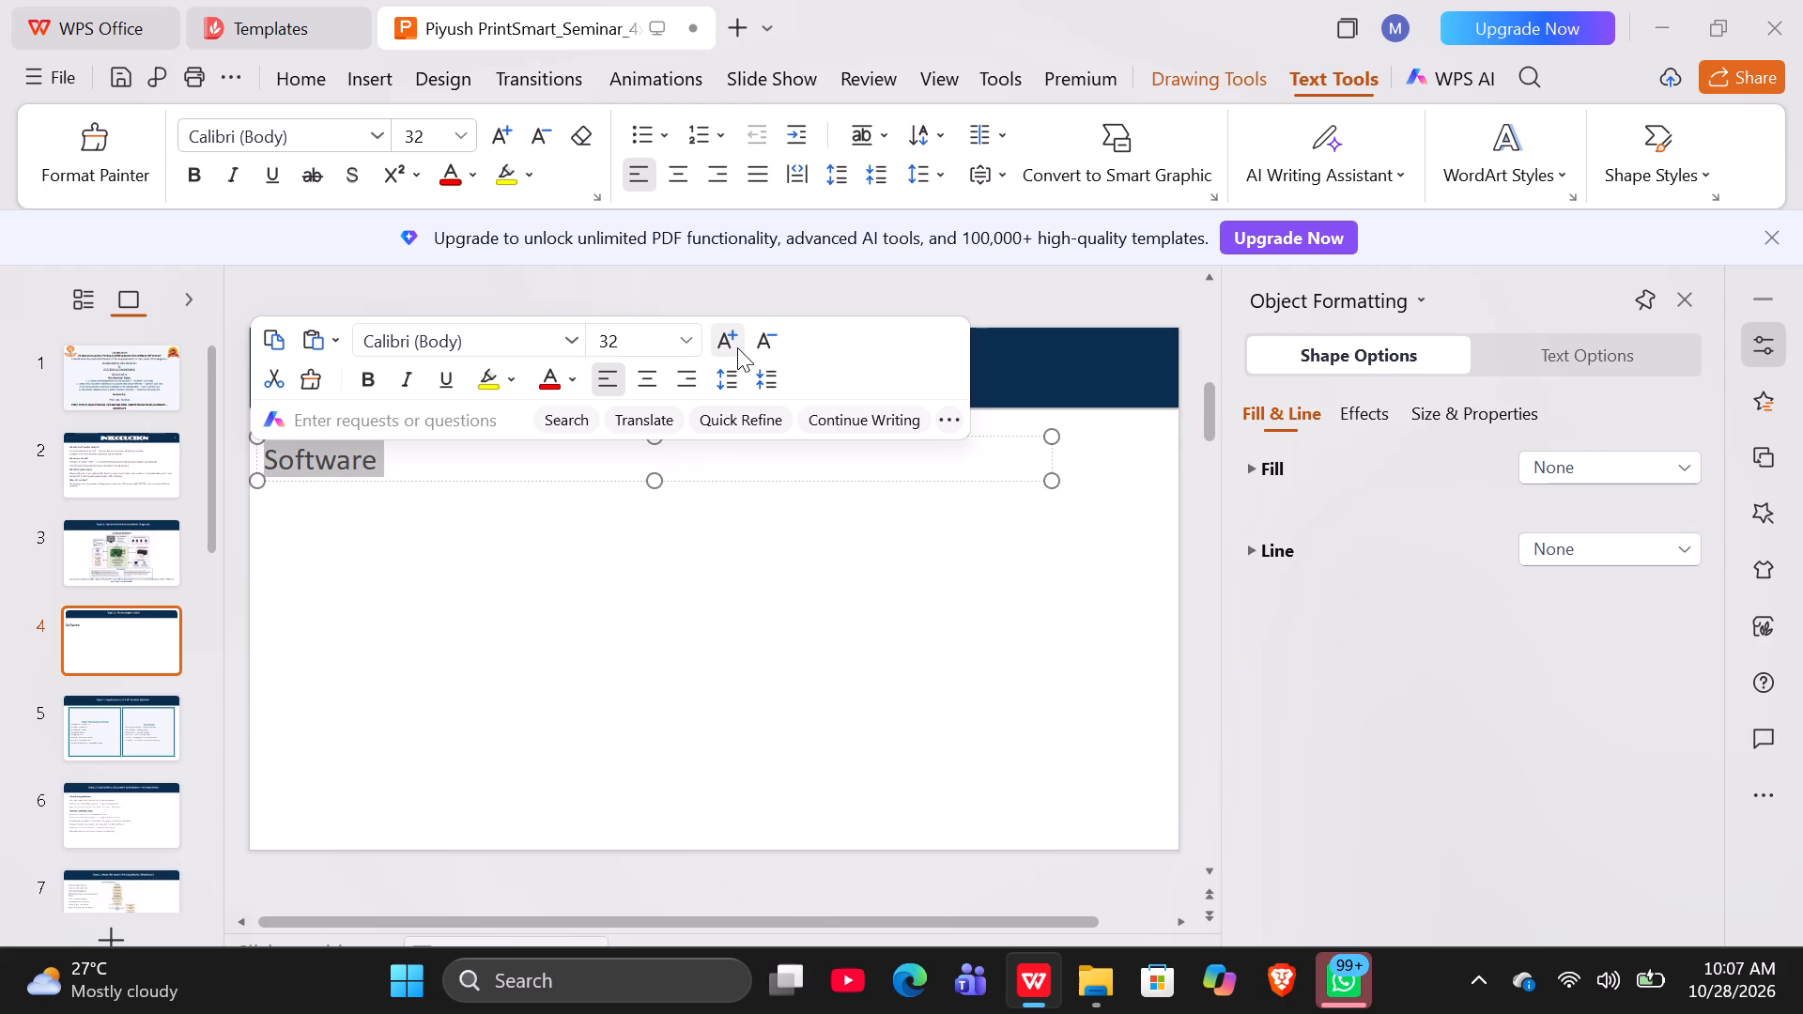
click(648, 380)
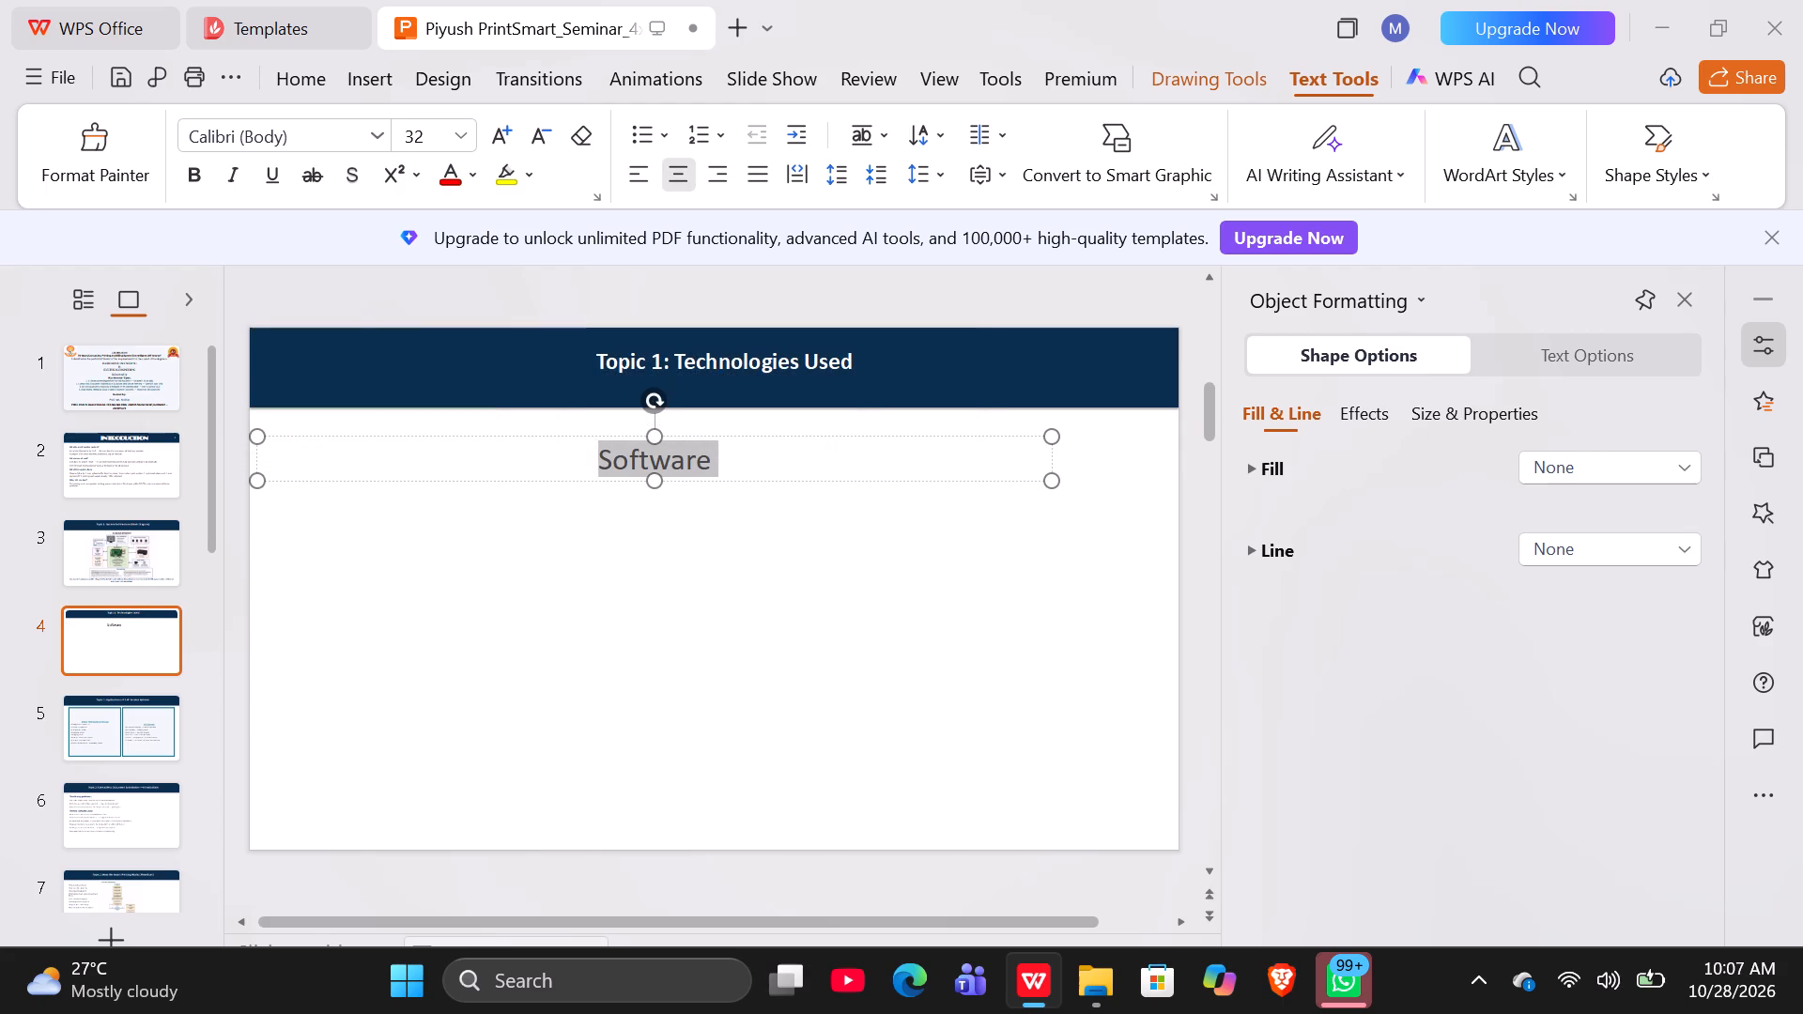
Widen the "Software" text box to nearly the full slide width and move it slightly closer to the title banner.
drag(1055, 481, 1149, 539)
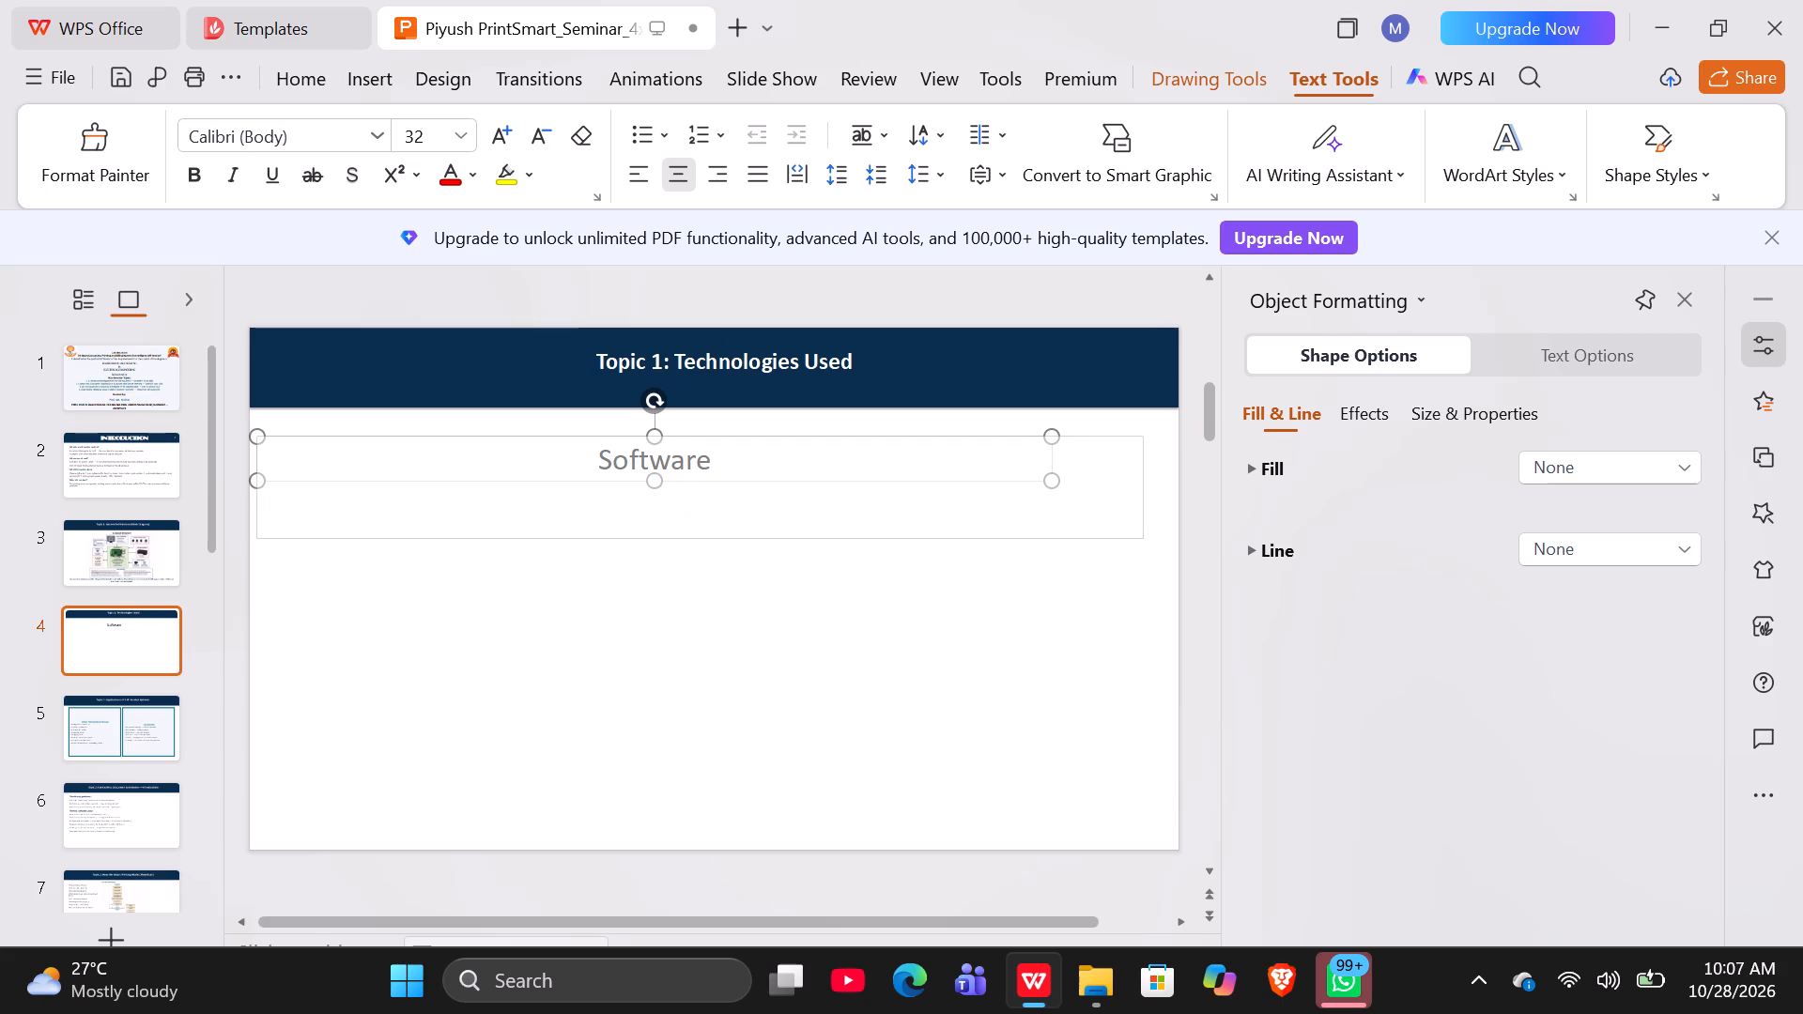
drag(1149, 539, 1171, 552)
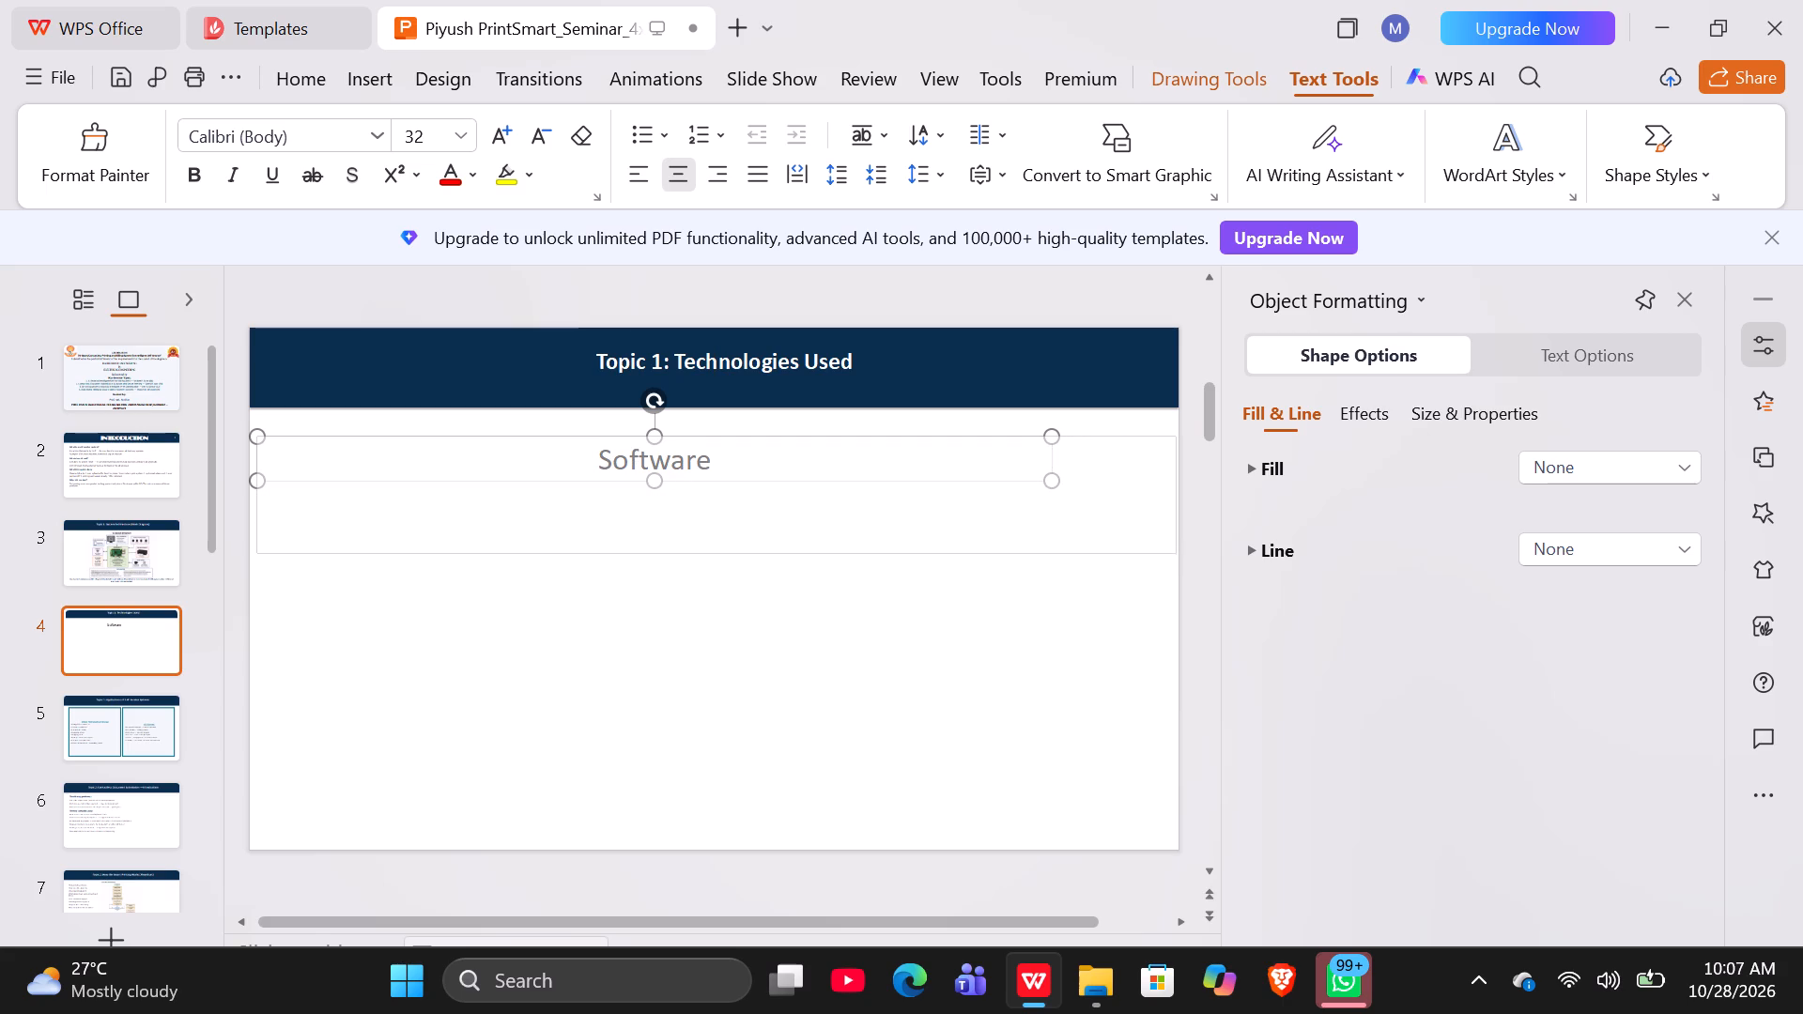
drag(1171, 552, 1169, 536)
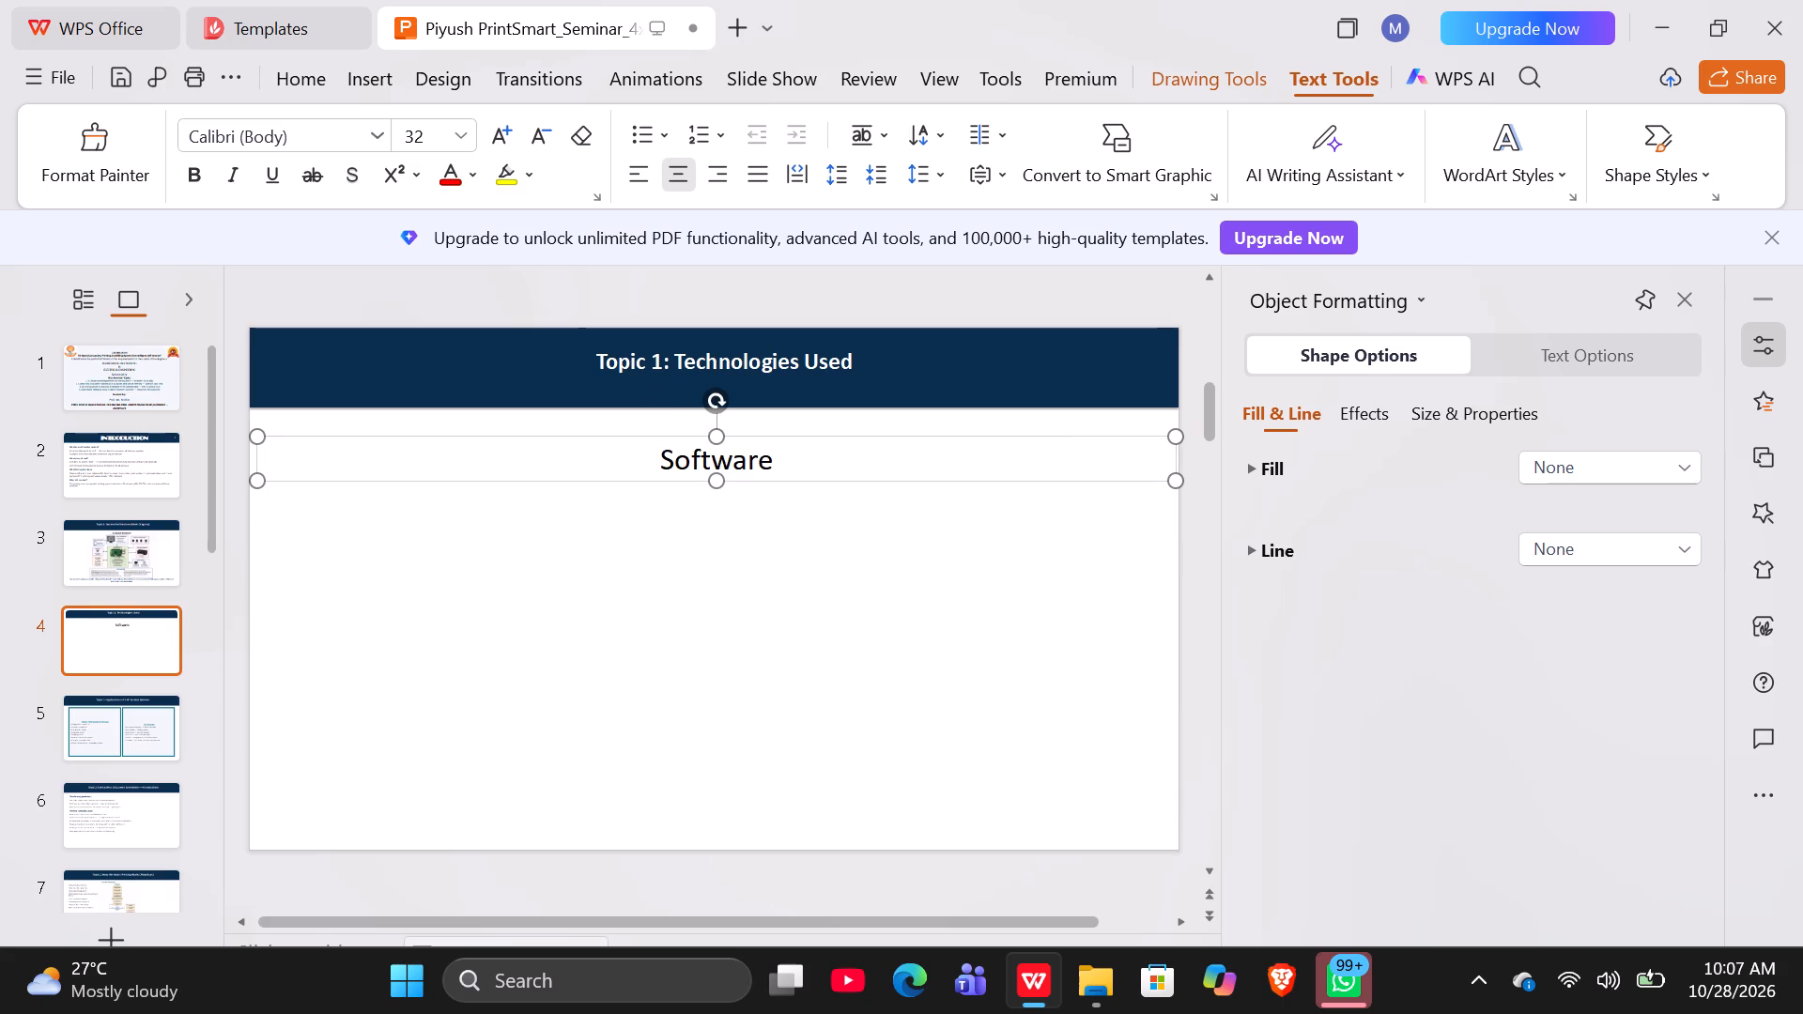
drag(725, 440, 677, 441)
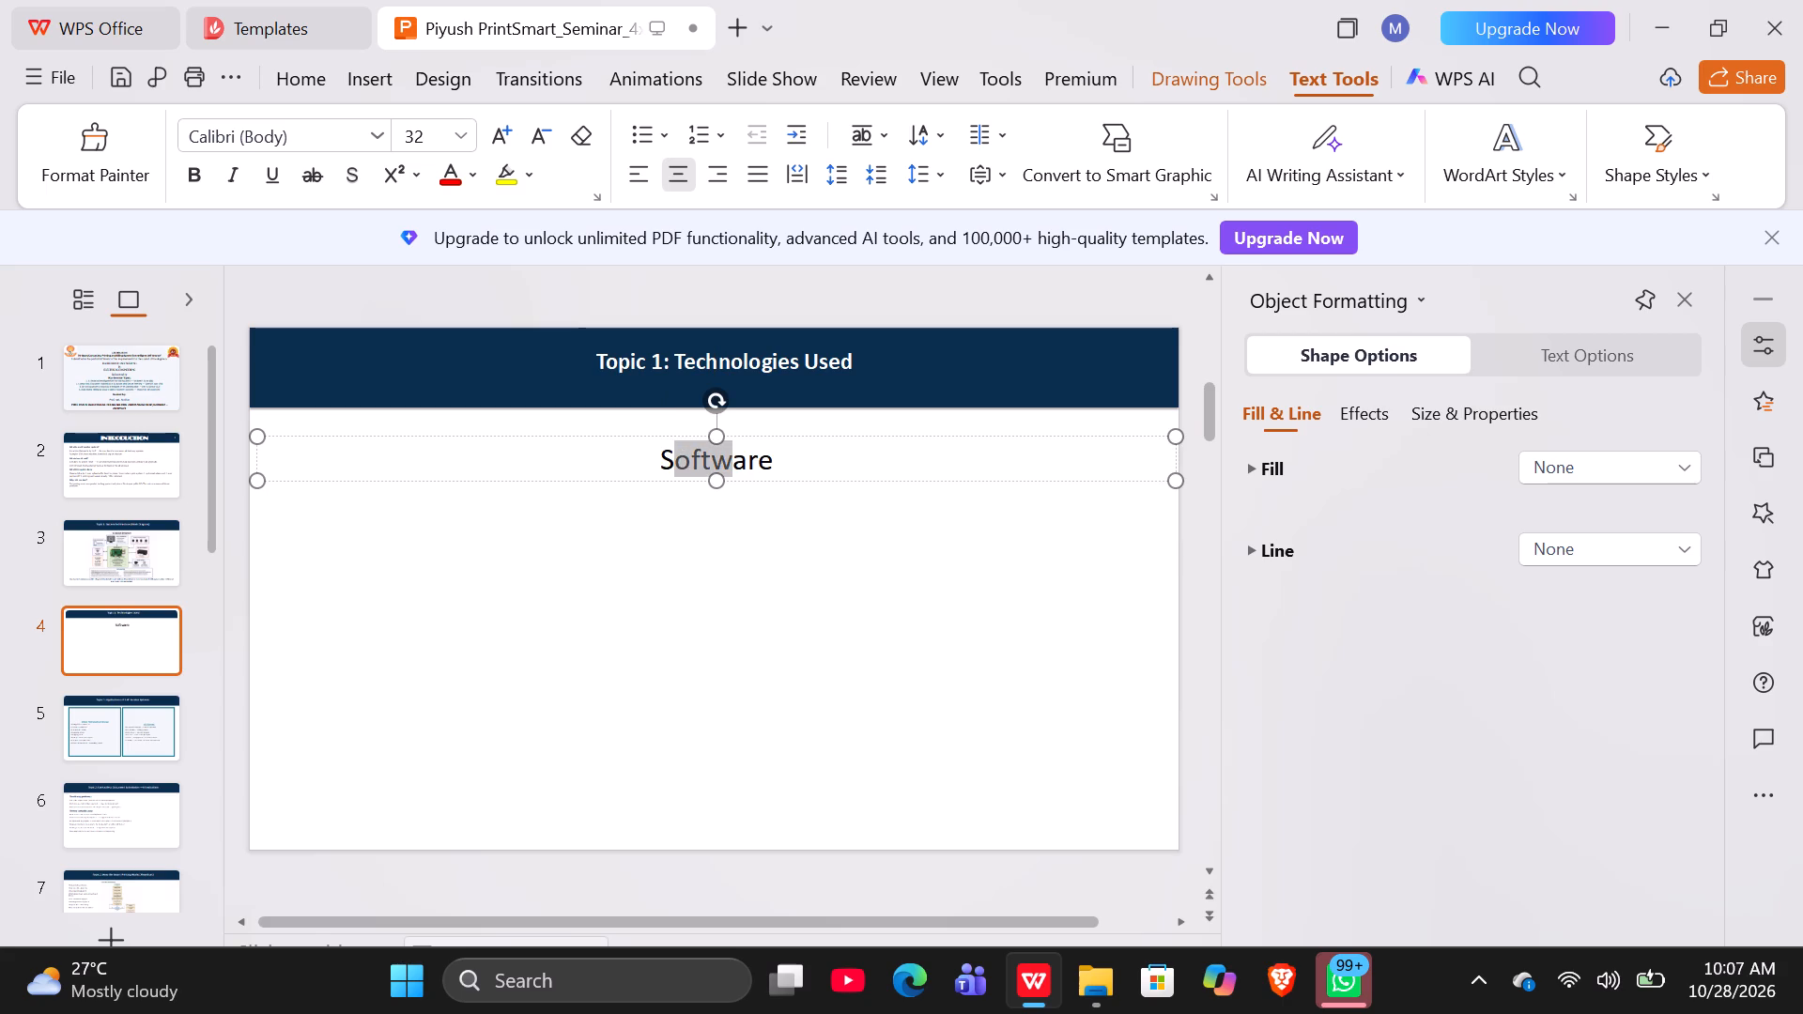
drag(677, 441, 800, 454)
click(800, 454)
drag(803, 454, 802, 445)
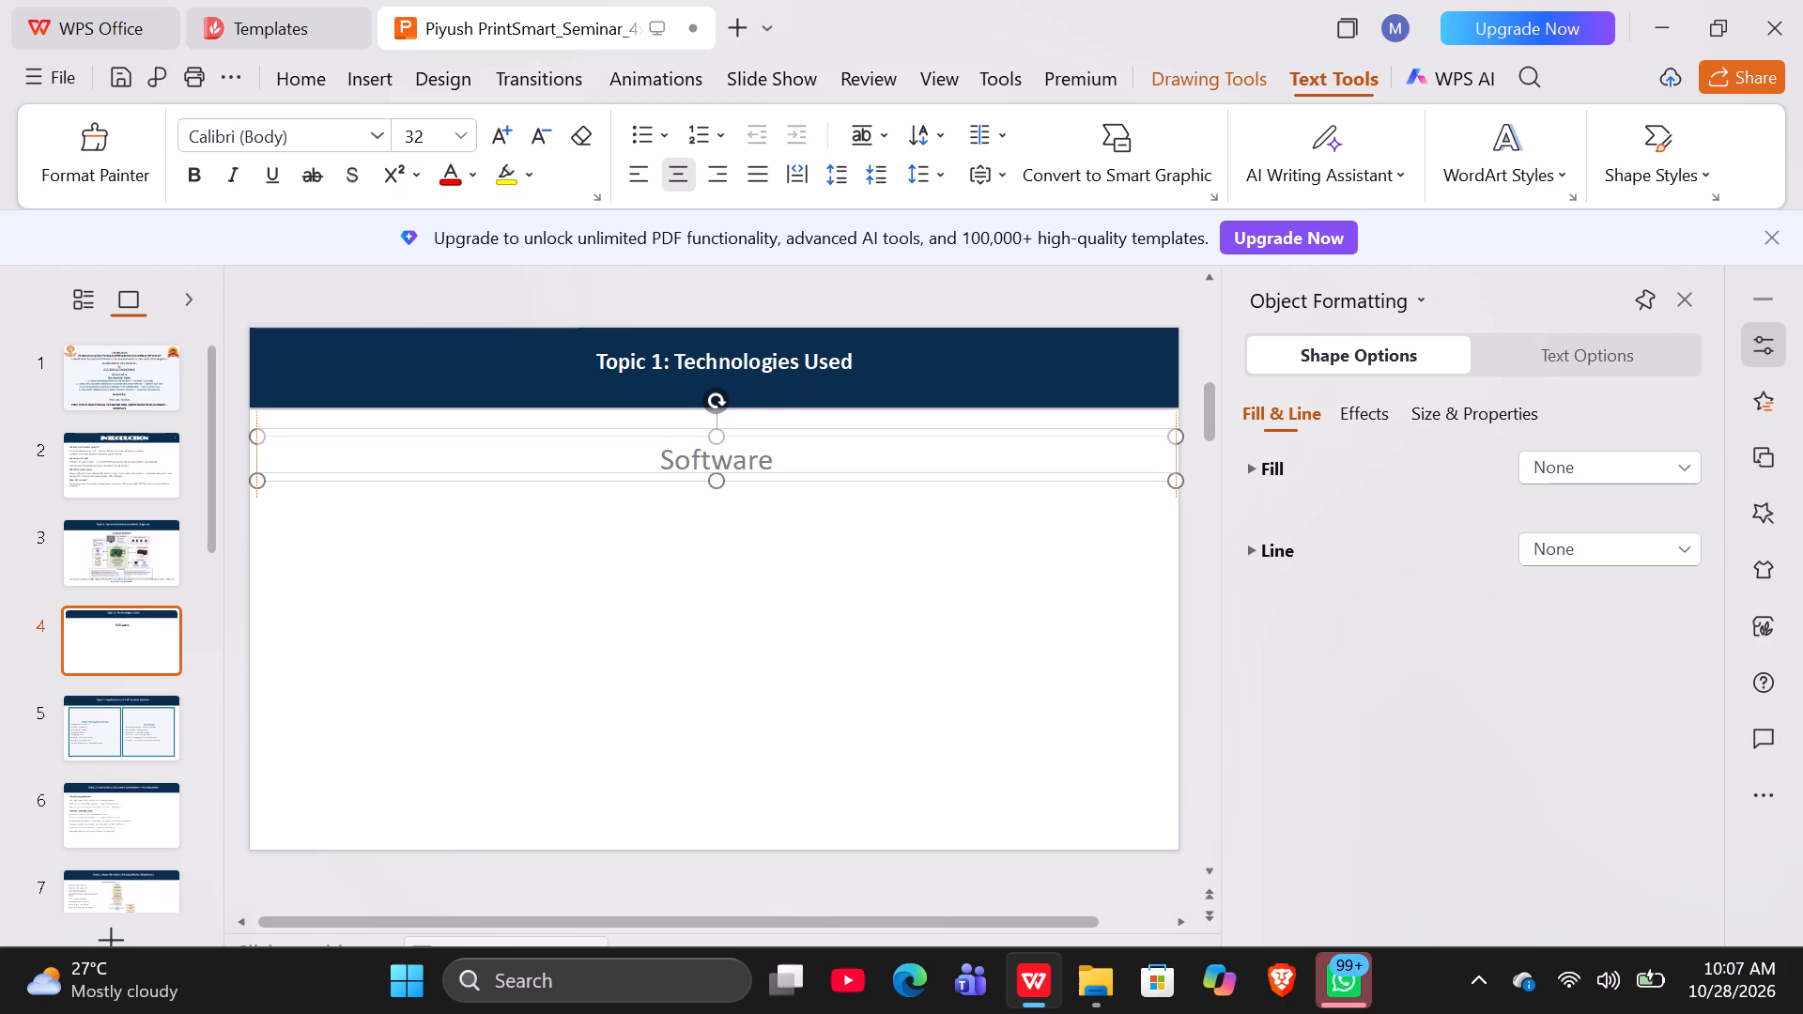
drag(802, 445, 802, 444)
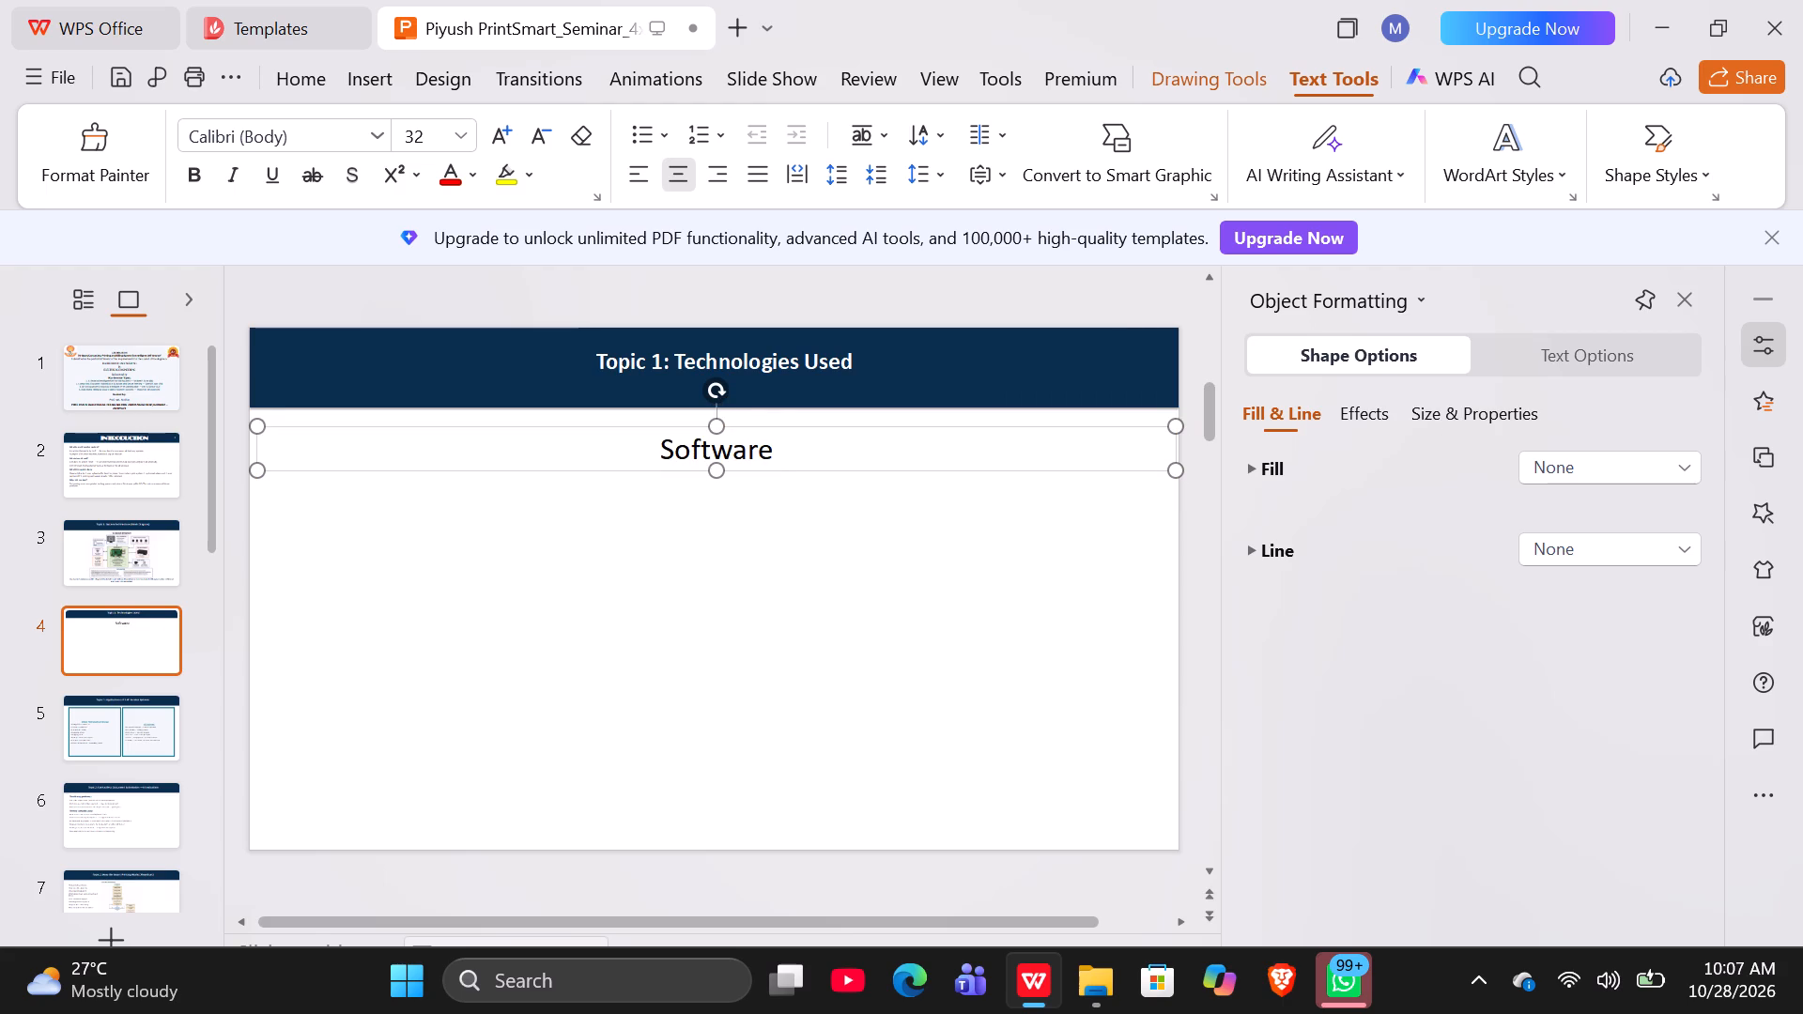
Increase the font size of the "Software" heading to 36.
click(658, 453)
click(777, 448)
drag(763, 448, 626, 453)
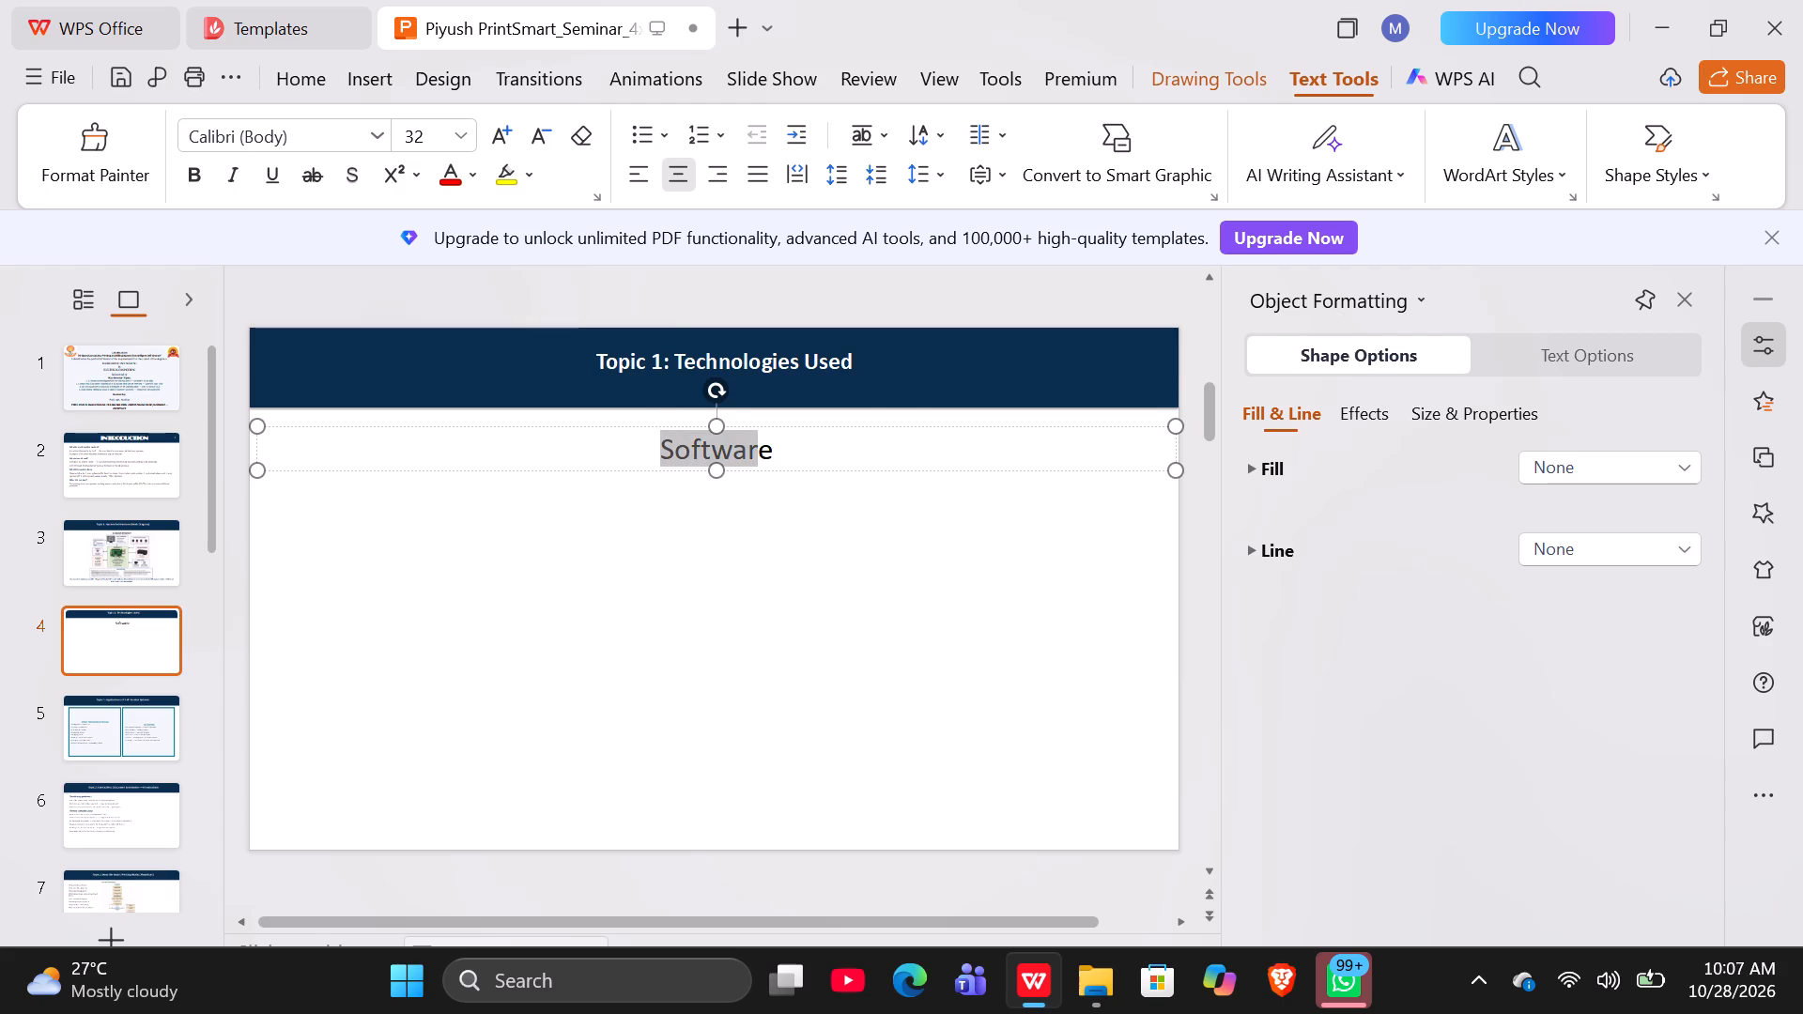
drag(769, 452, 733, 452)
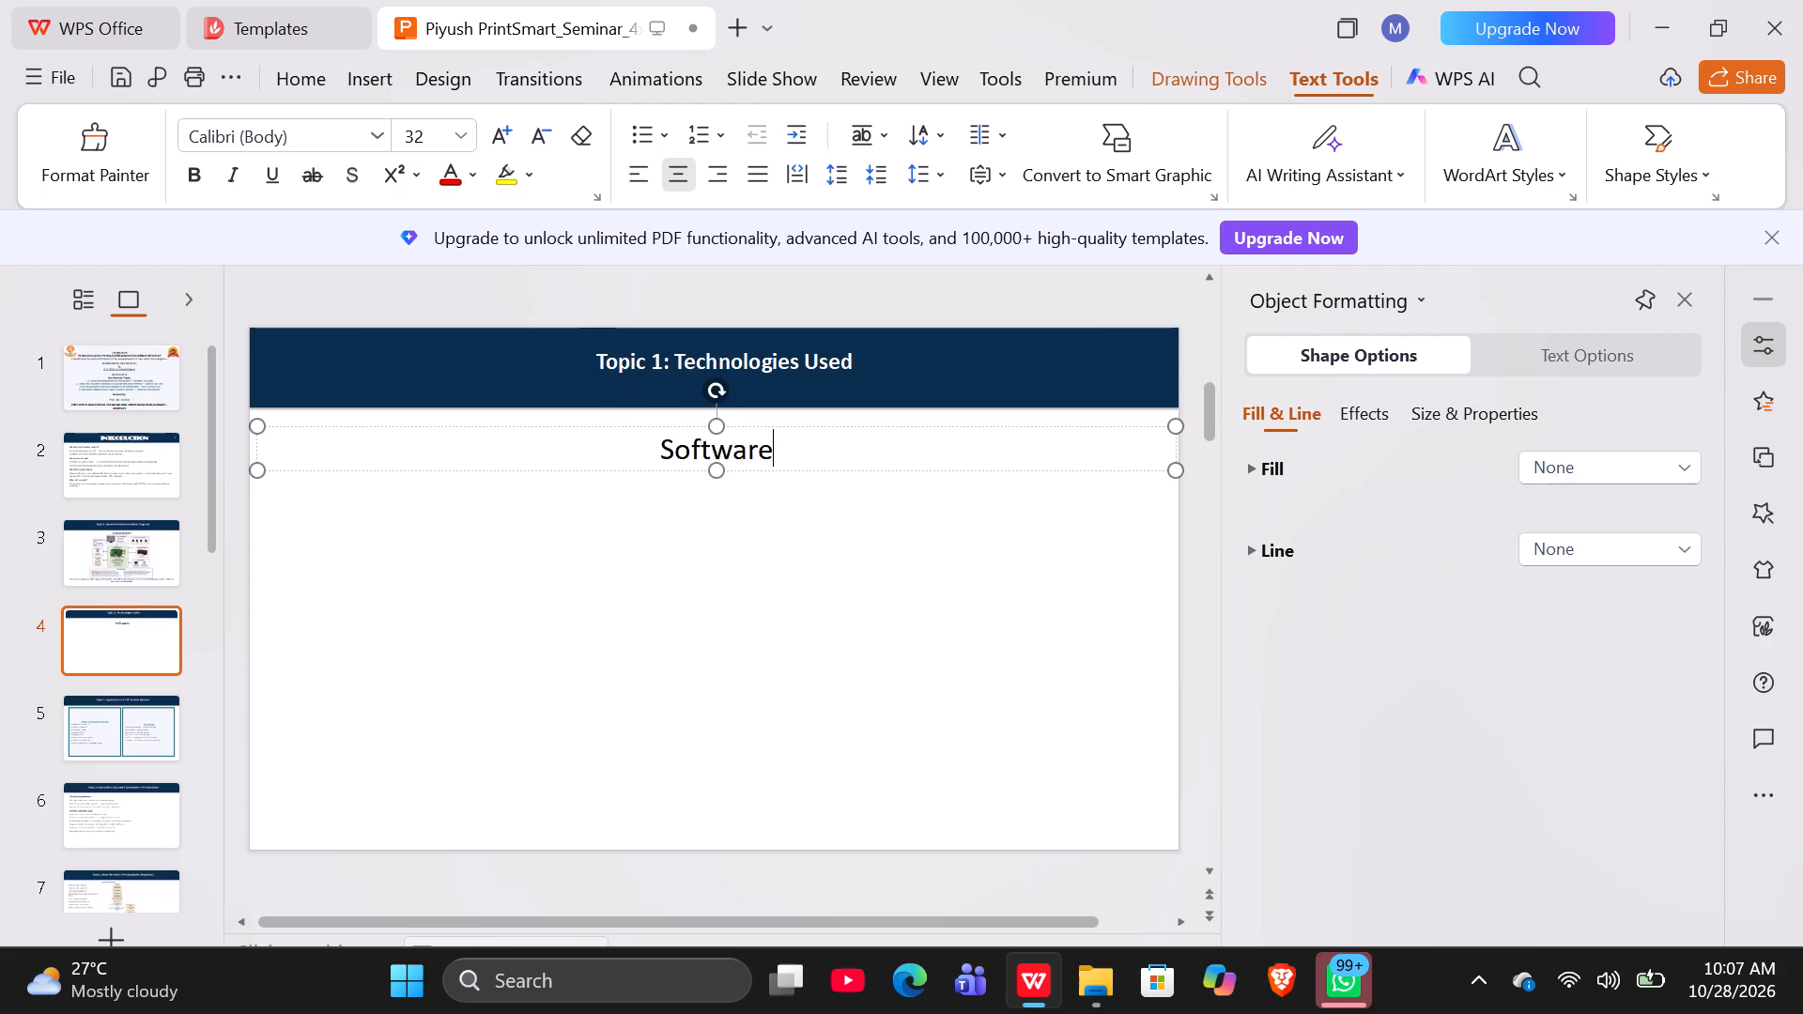
drag(733, 452, 629, 452)
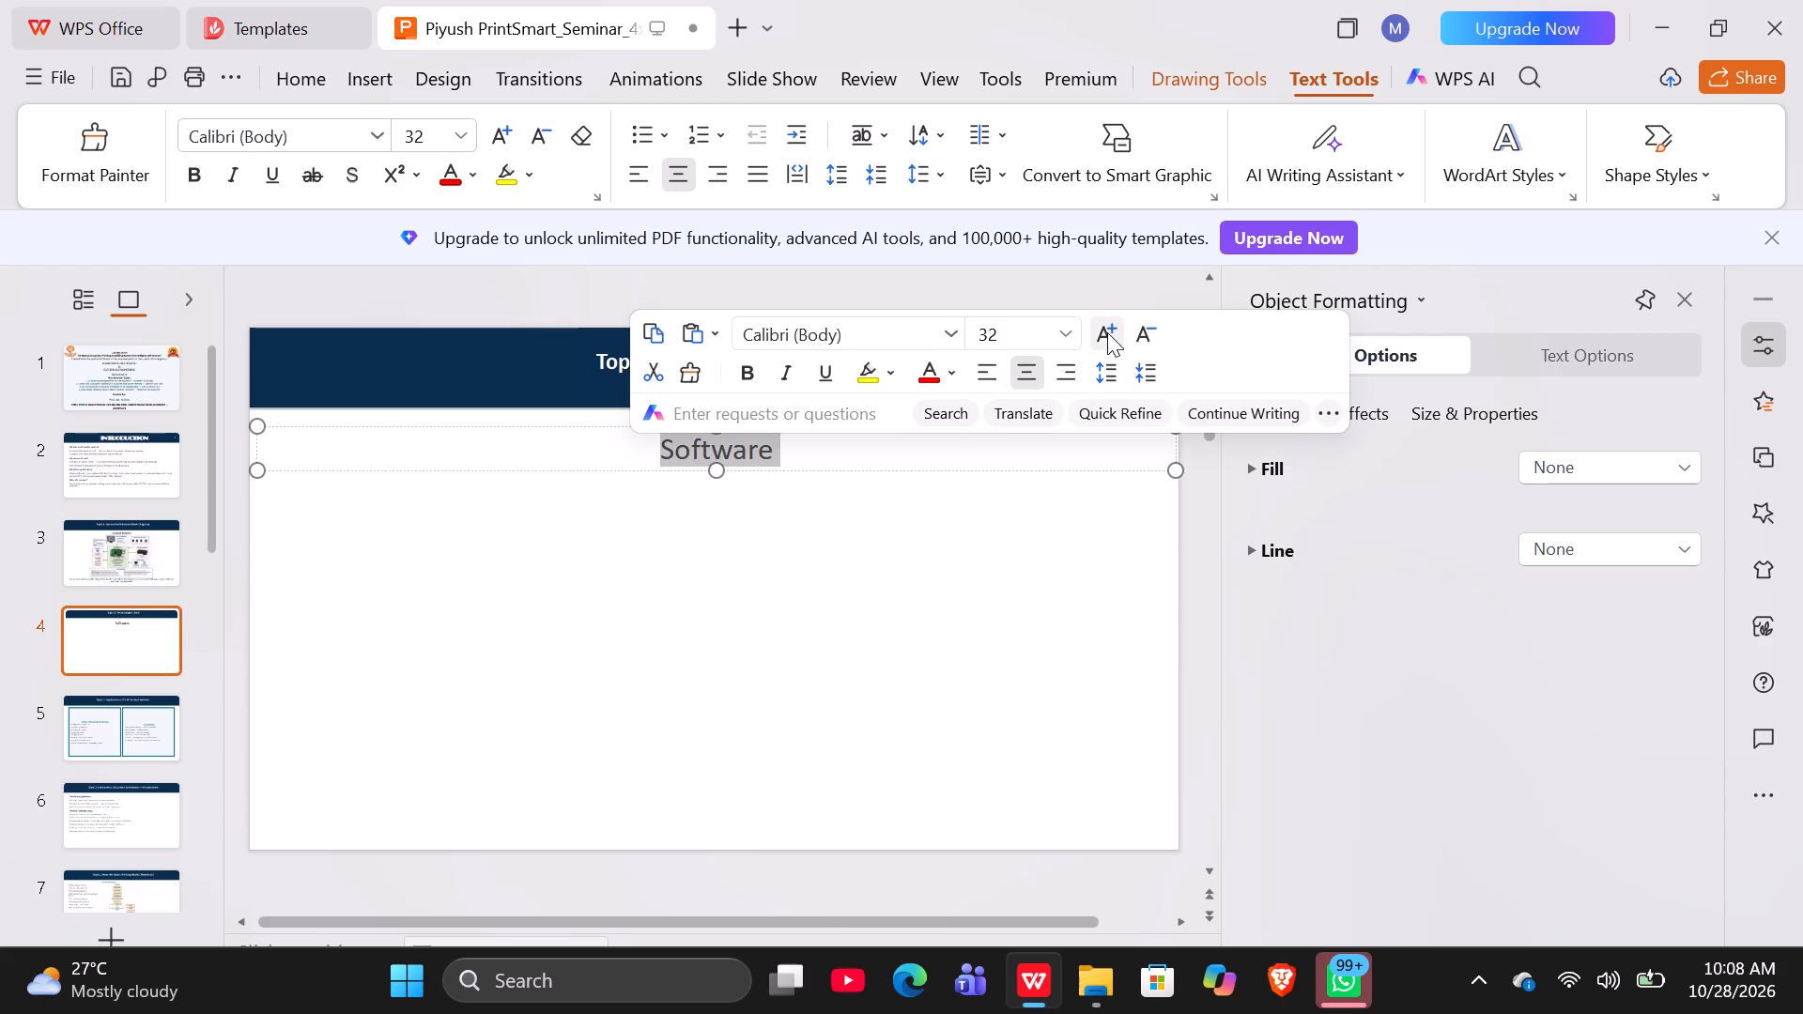
click(1107, 332)
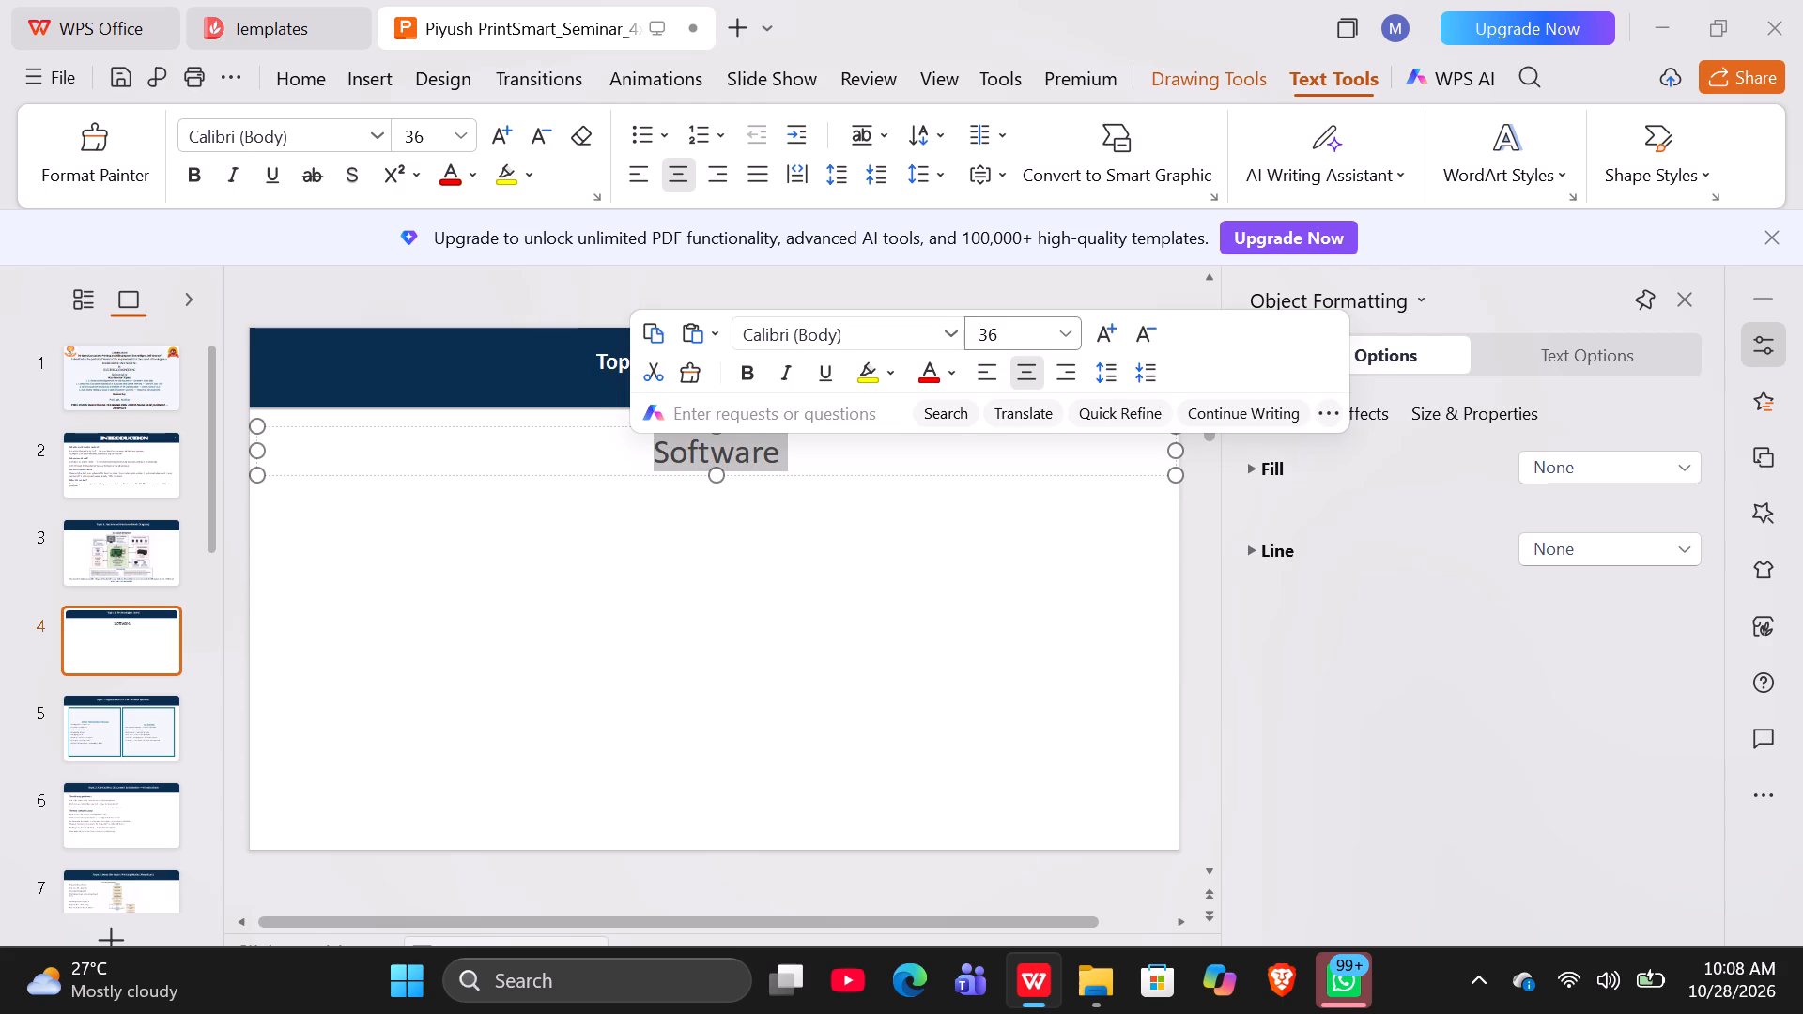
click(1042, 515)
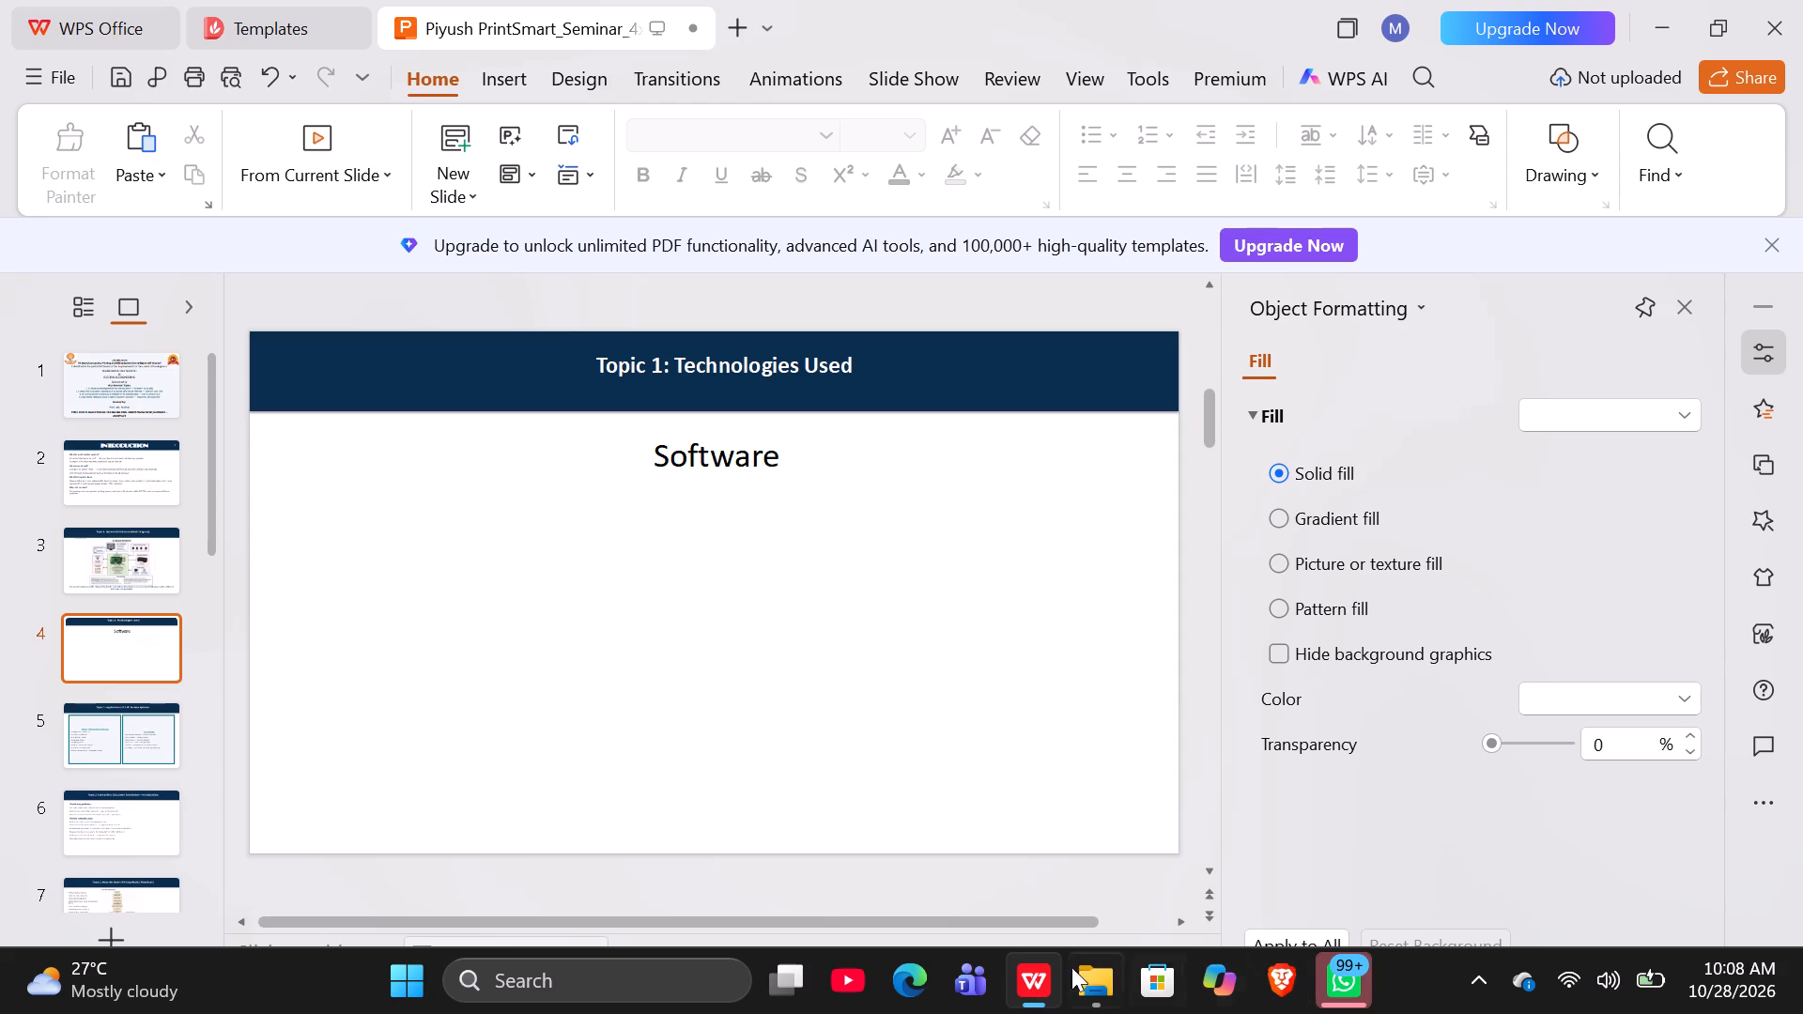
Open PrintSmart_Seminar_4x4_Slides from the File Explorer search results and go to its slide 4, "Topic 1: Technologies Used".
click(1013, 976)
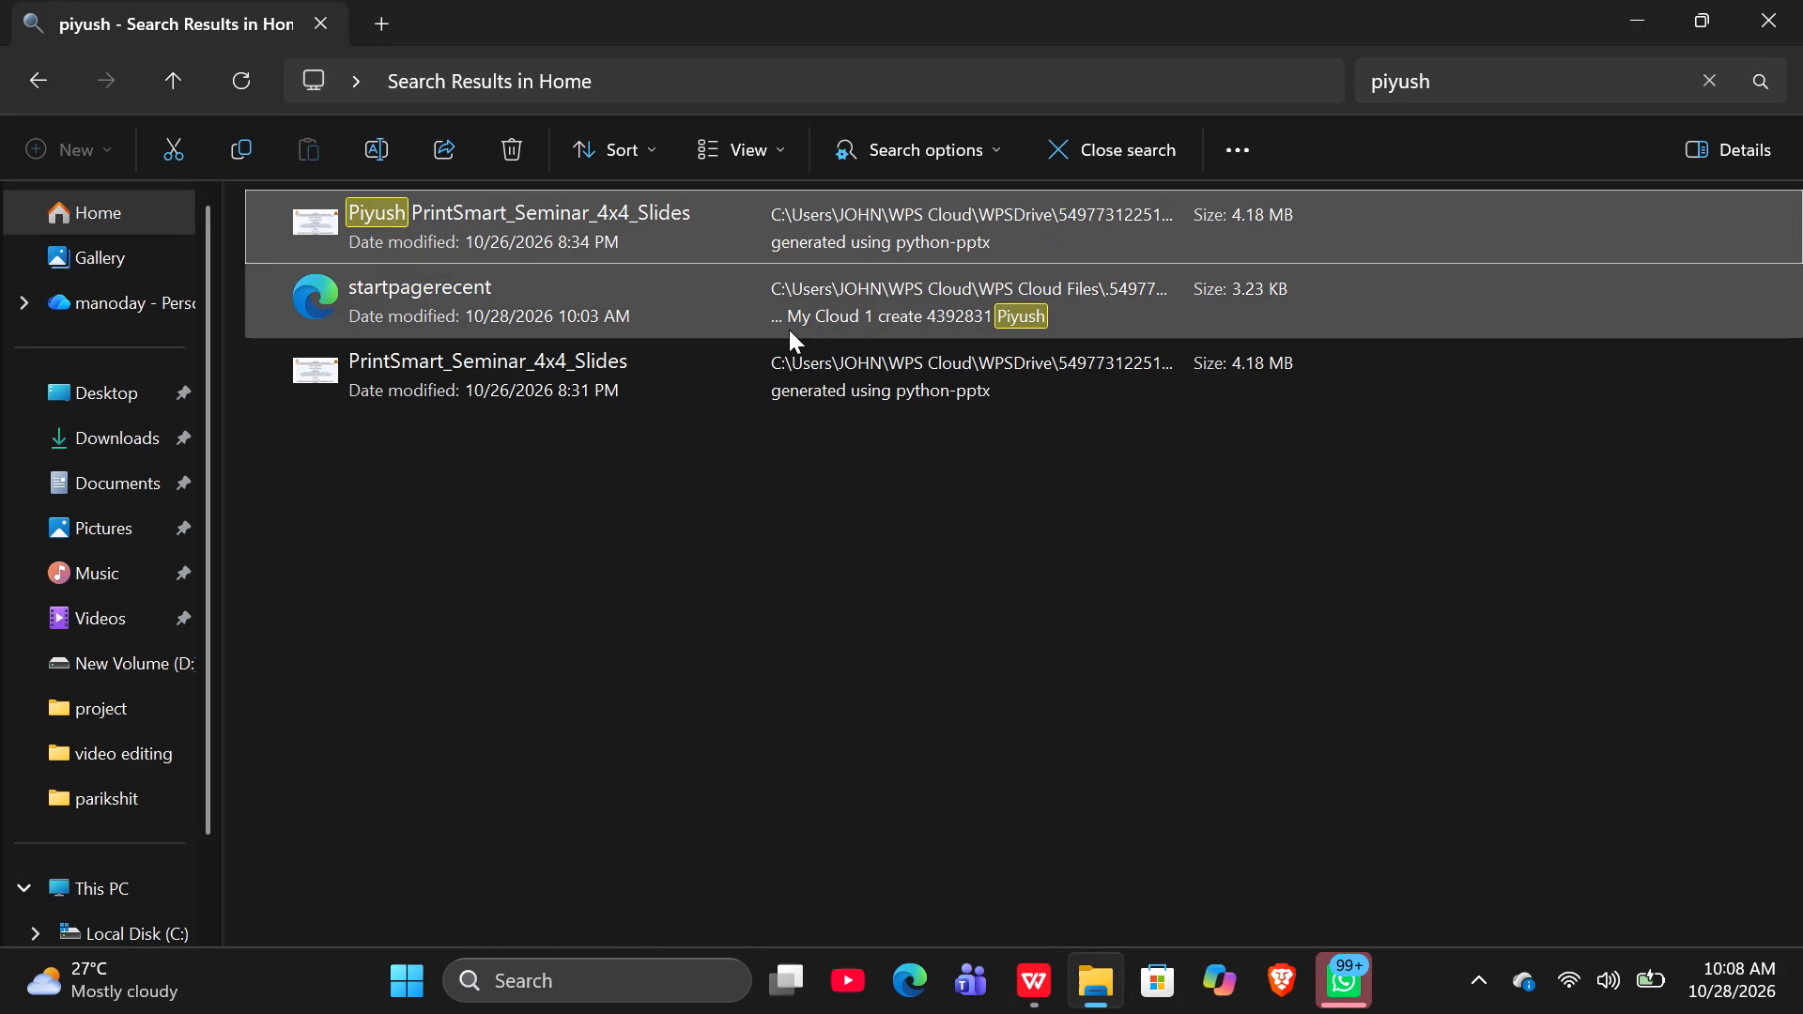
double_click(697, 392)
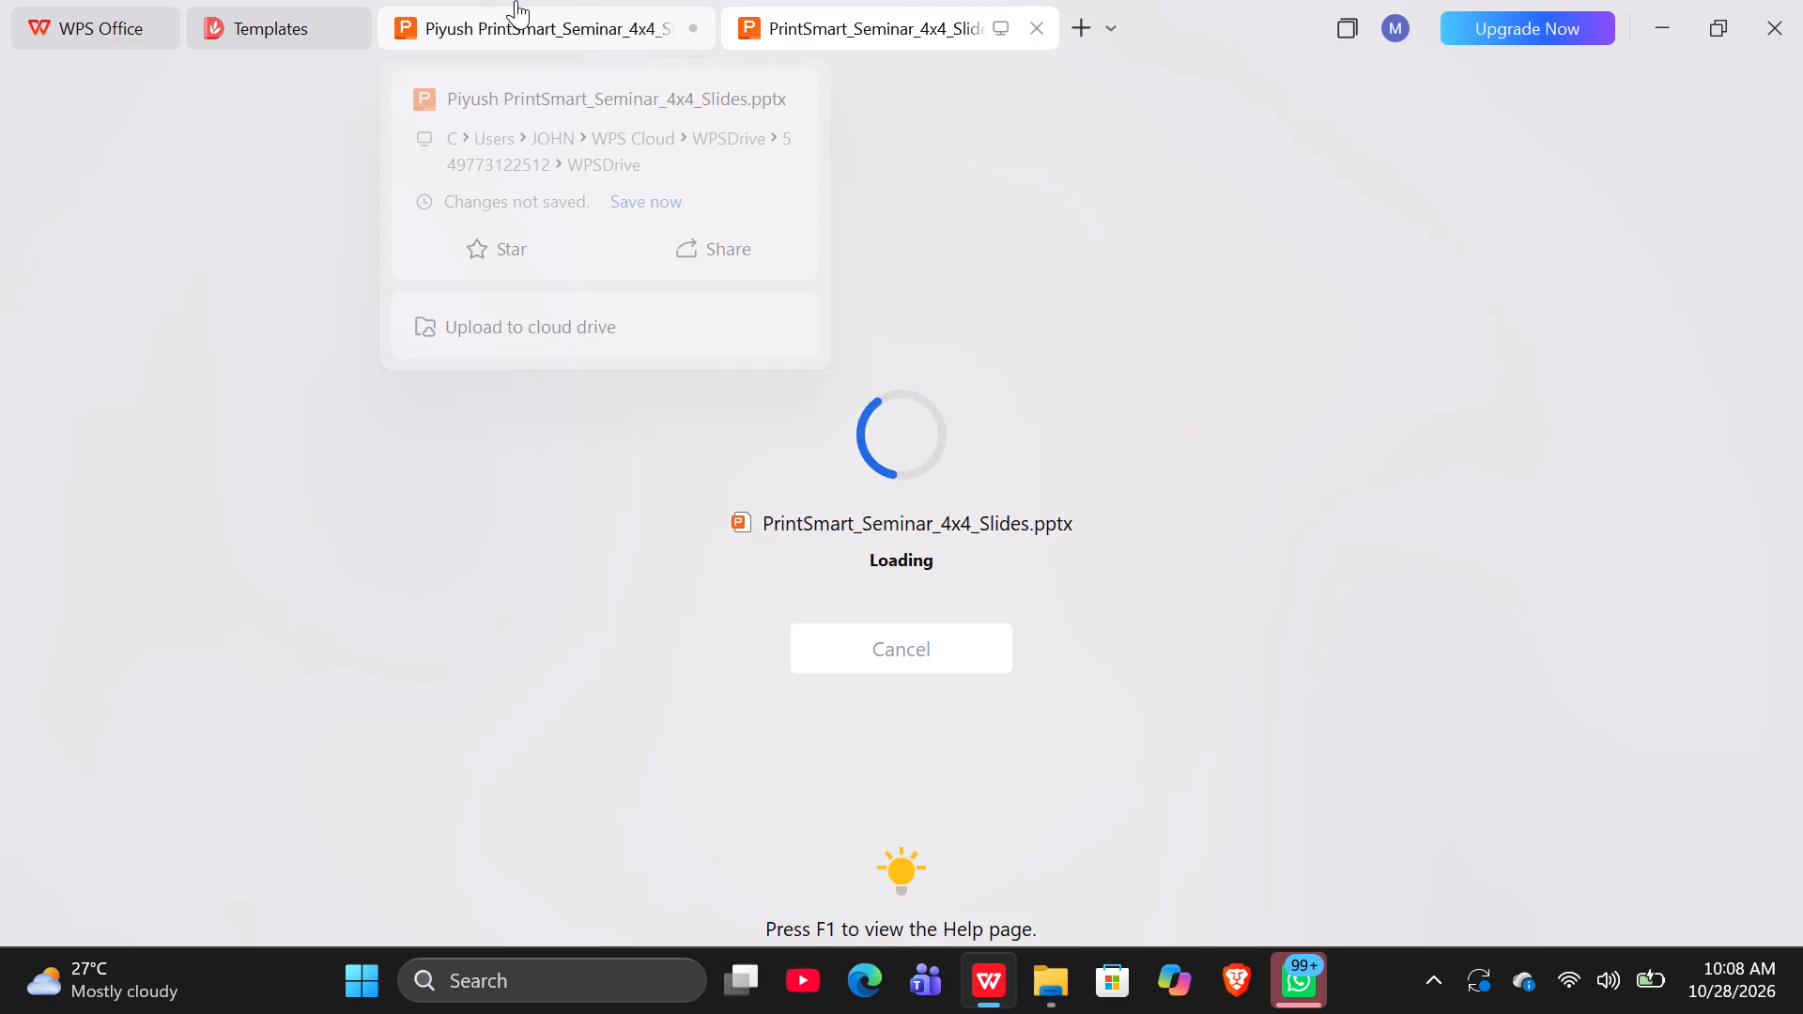
click(525, 34)
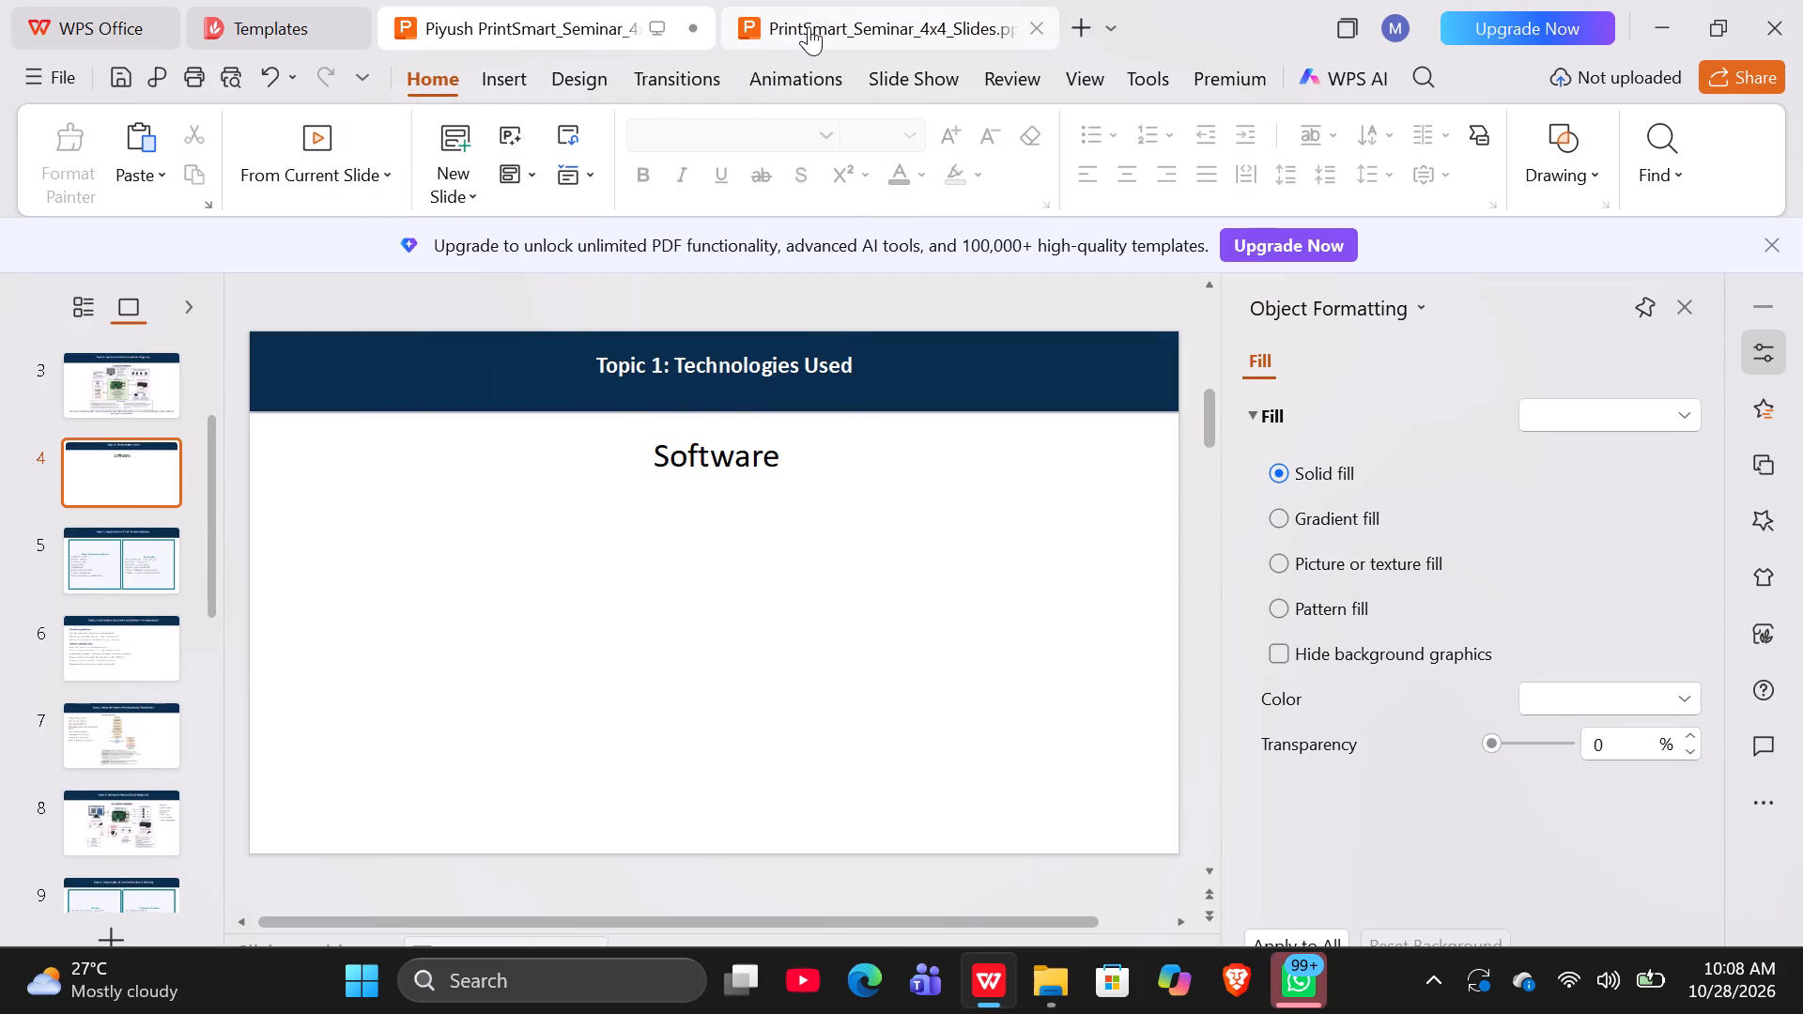
click(822, 24)
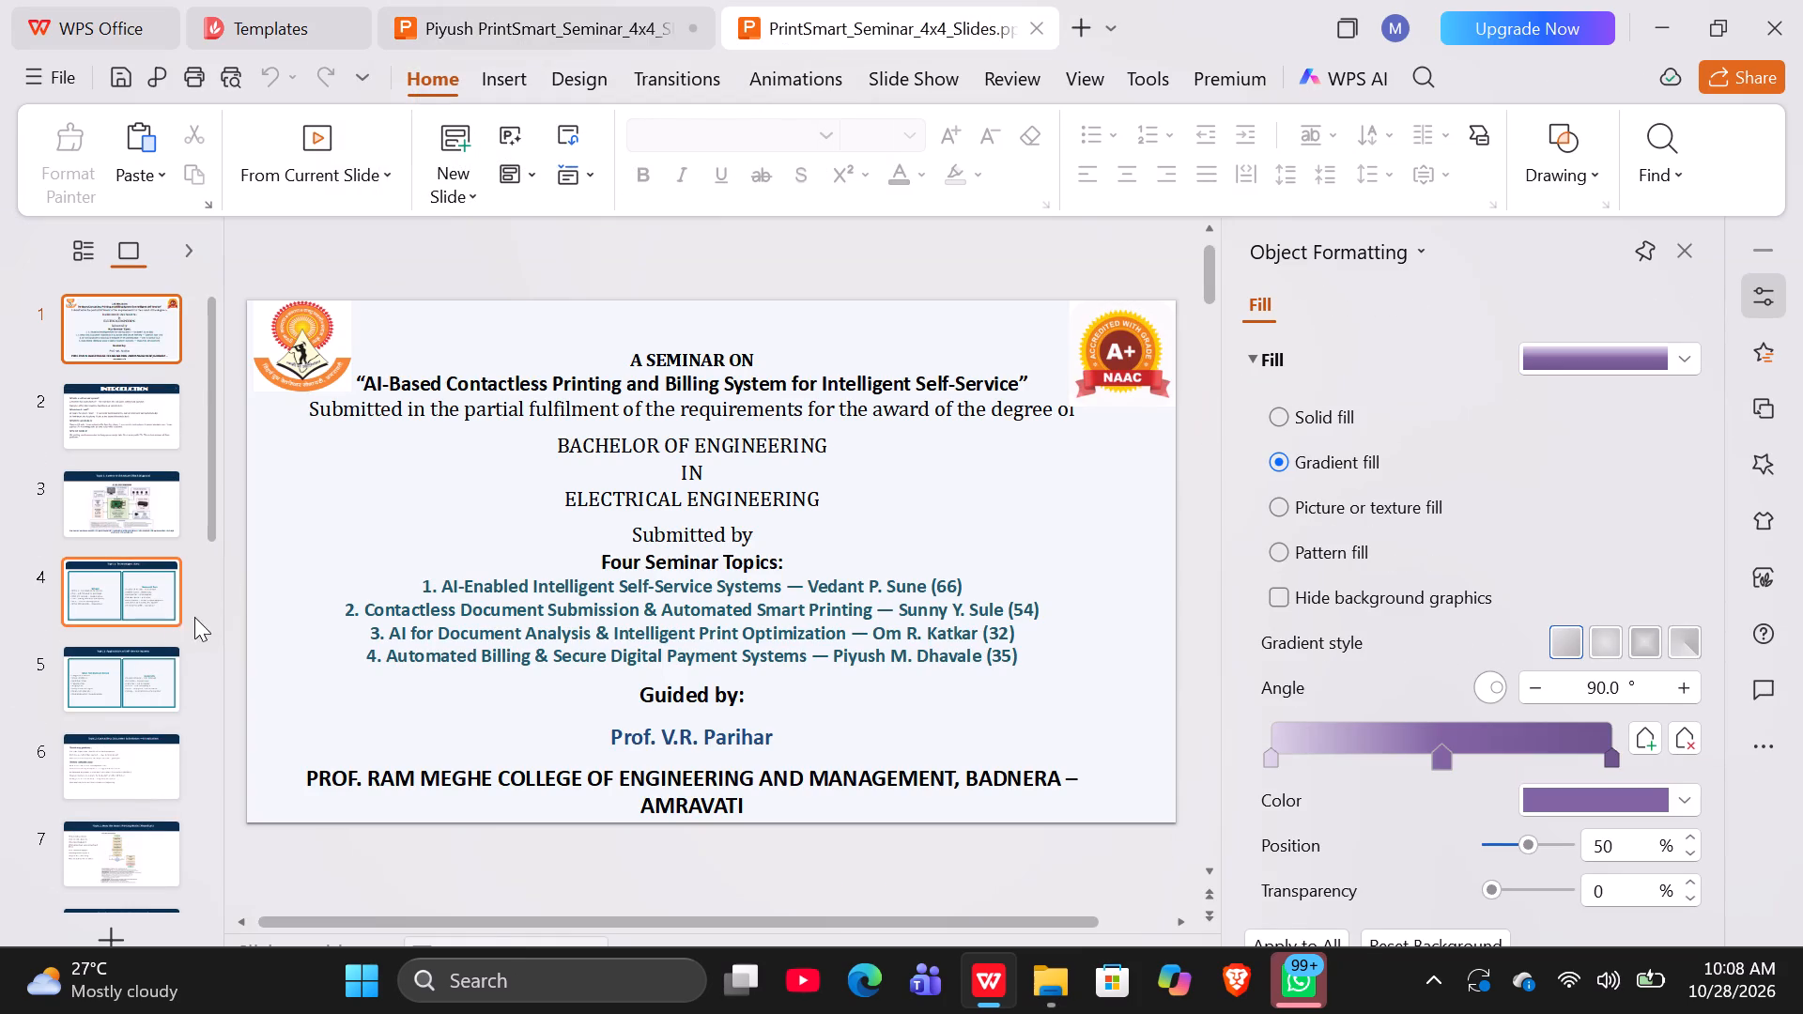
click(164, 599)
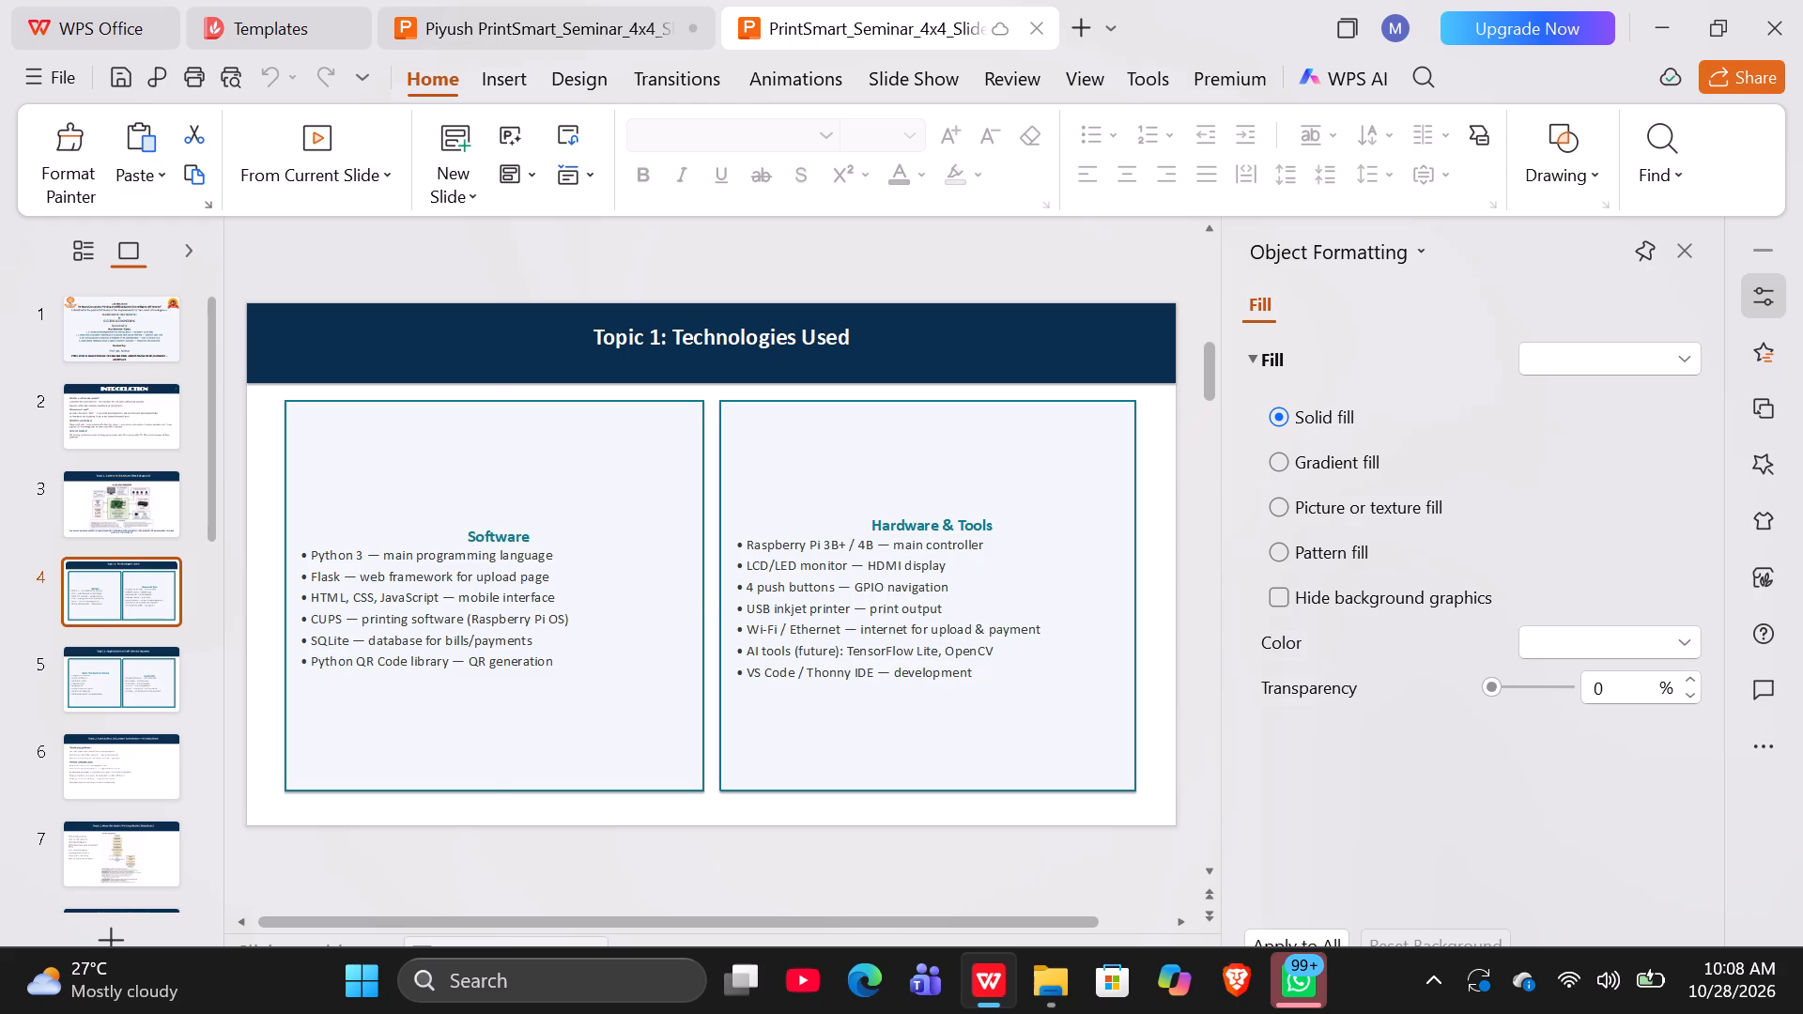
Copy the Software list from "ython 3" through "QR generation" and paste it into a new text box below the rebuilt slide's "Software" heading.
drag(319, 559, 563, 695)
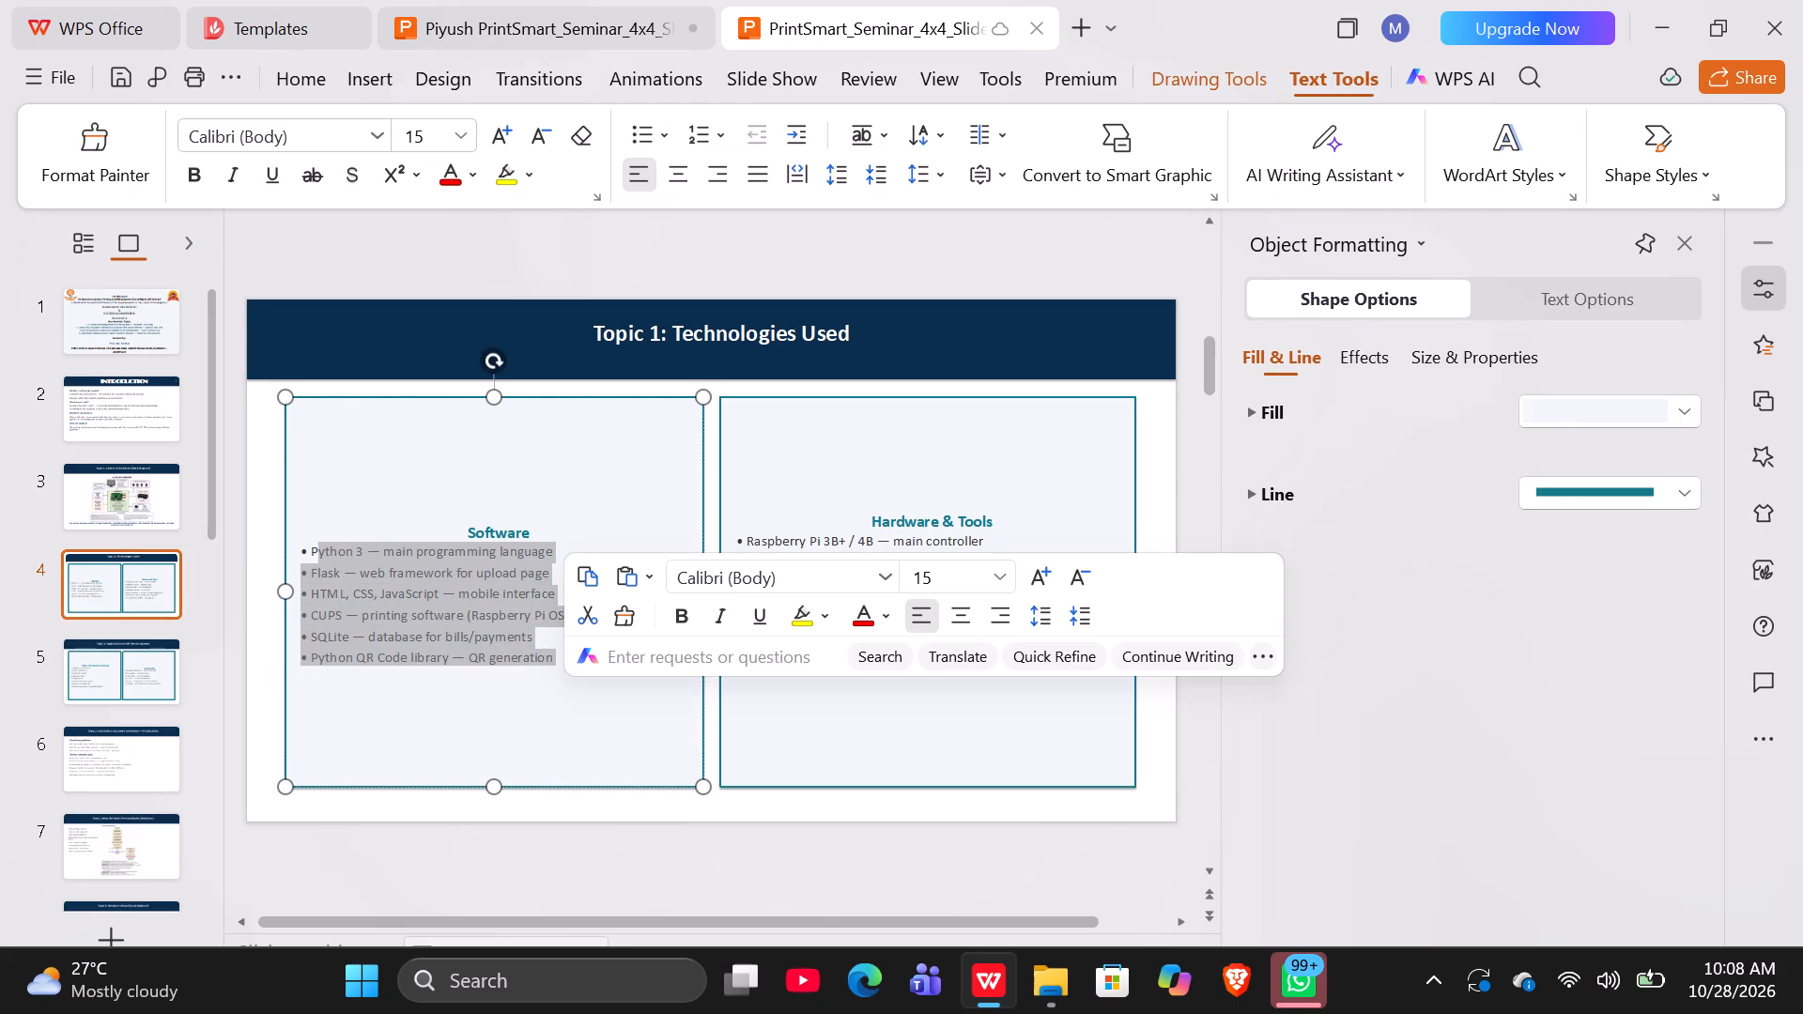
click(586, 576)
double_click(586, 576)
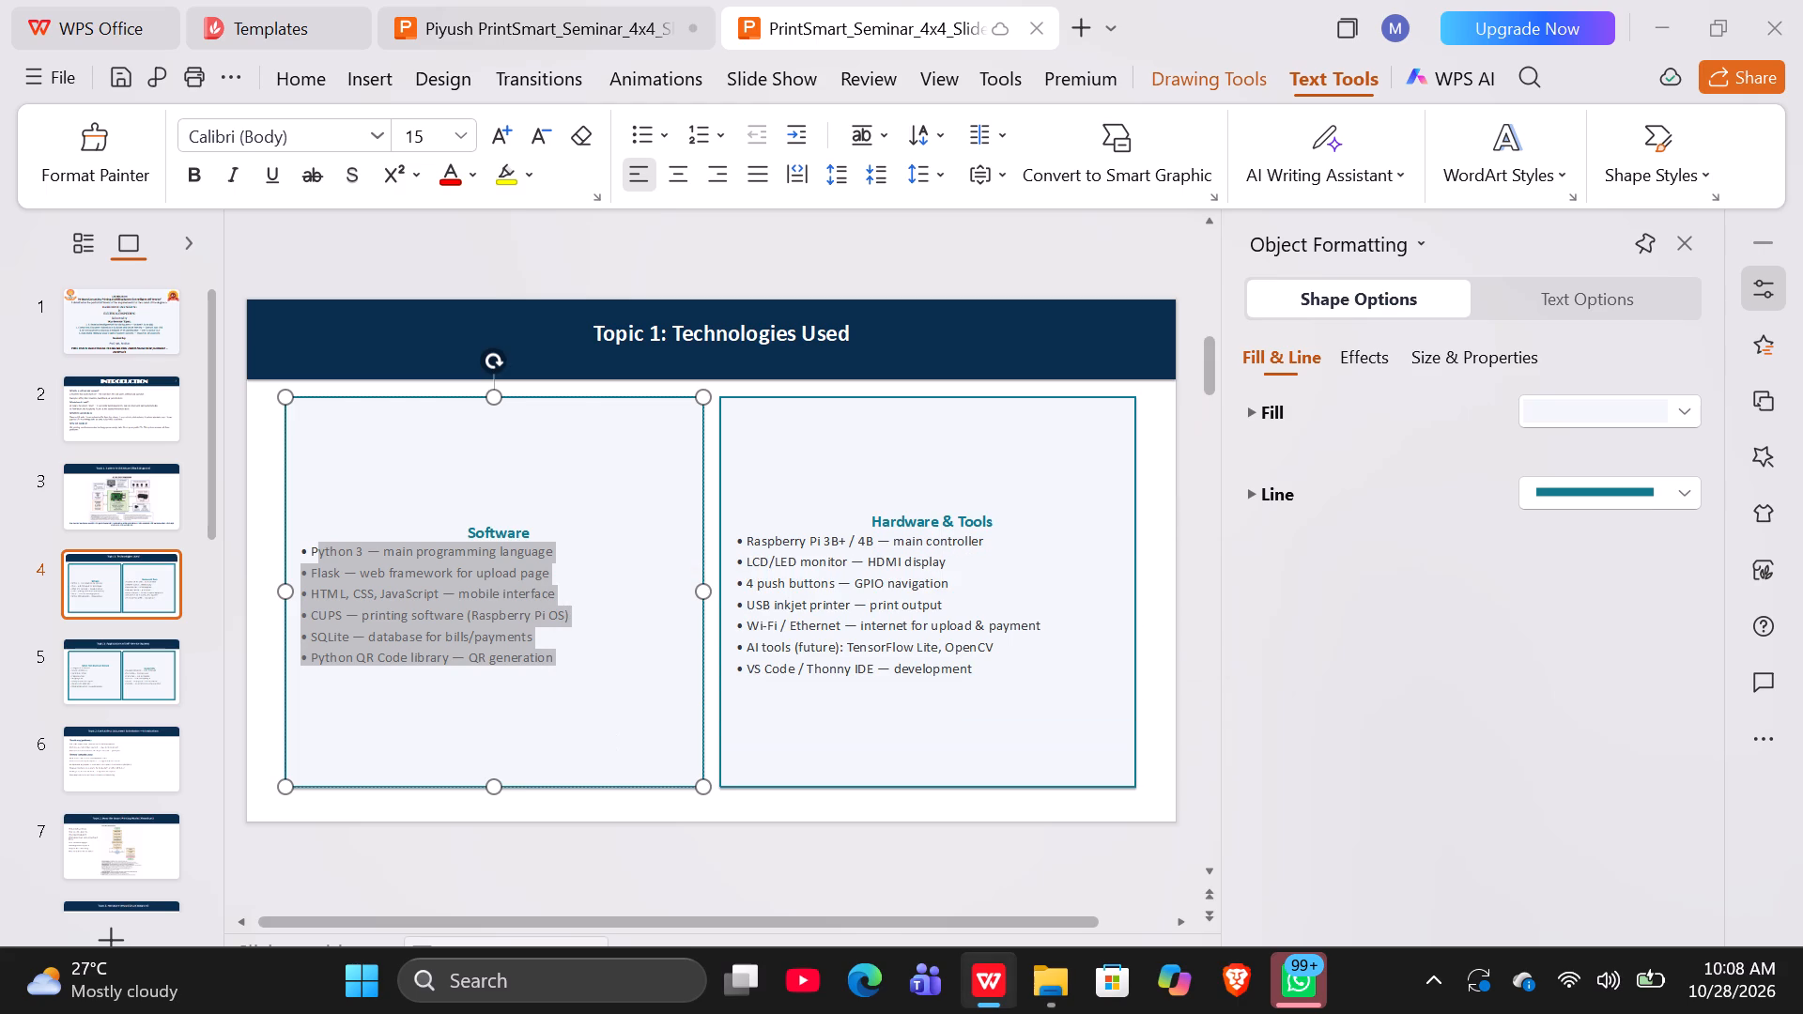
click(639, 13)
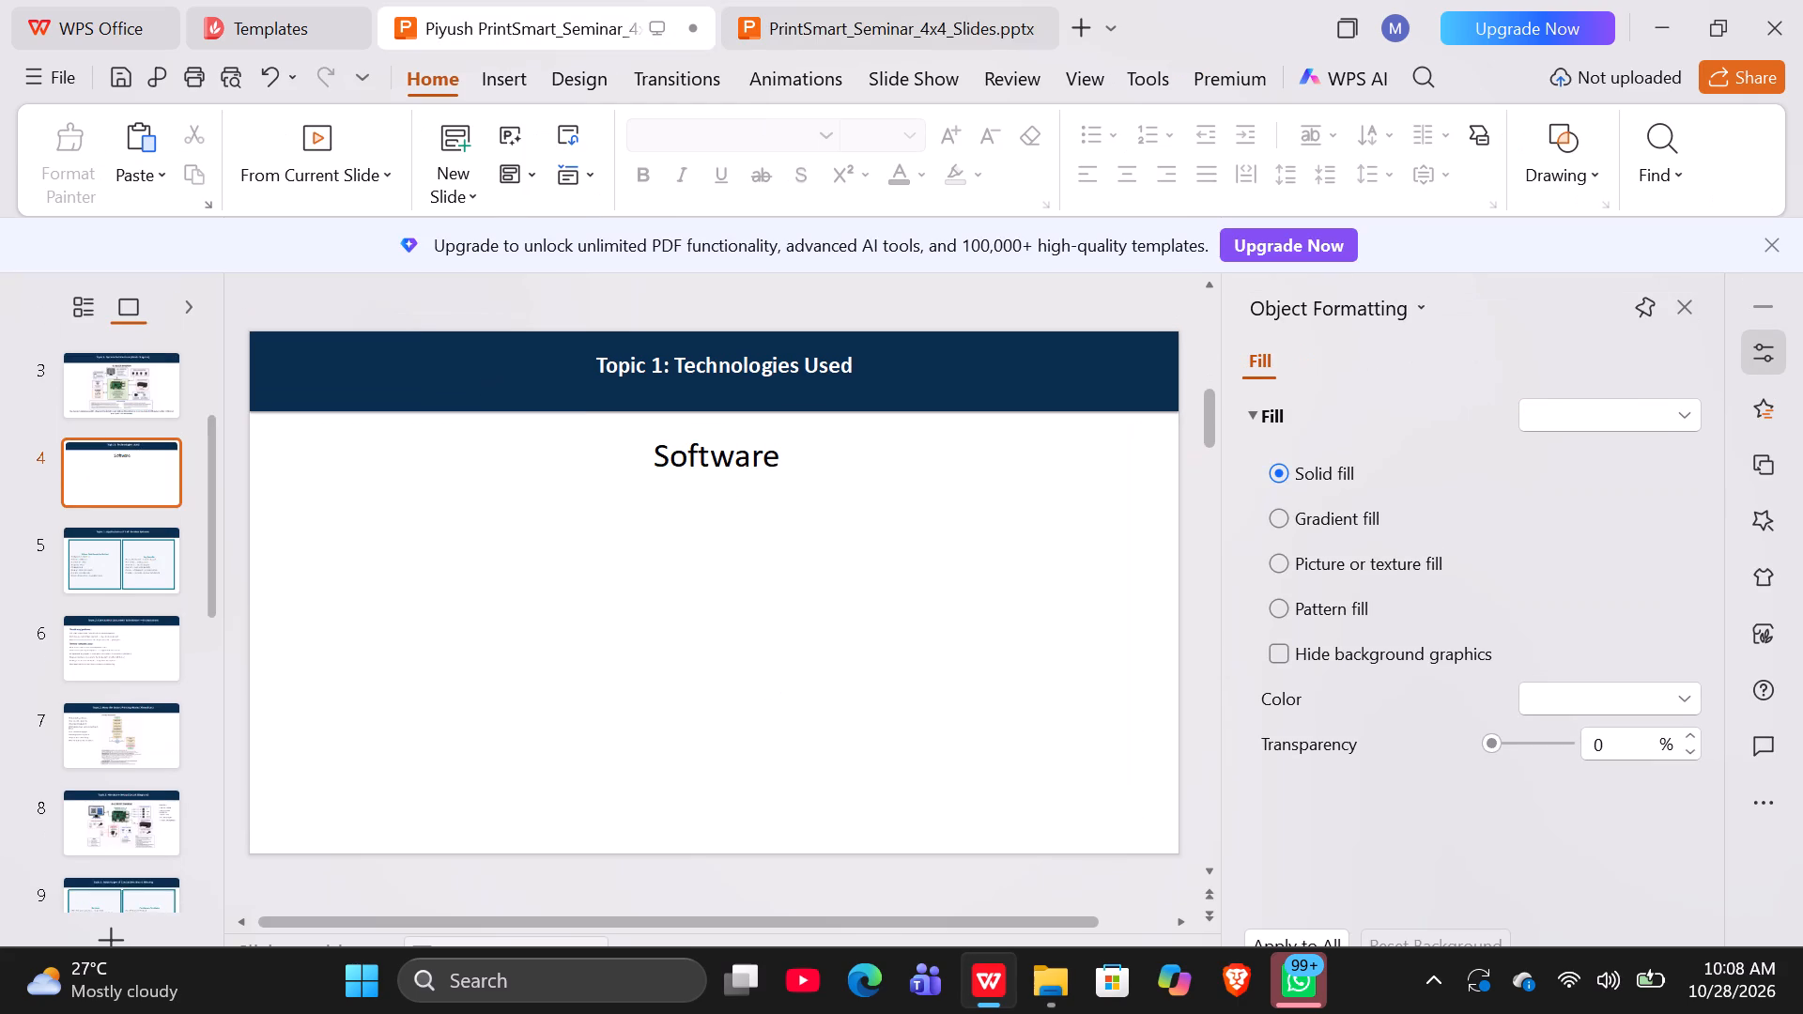
click(393, 576)
double_click(393, 576)
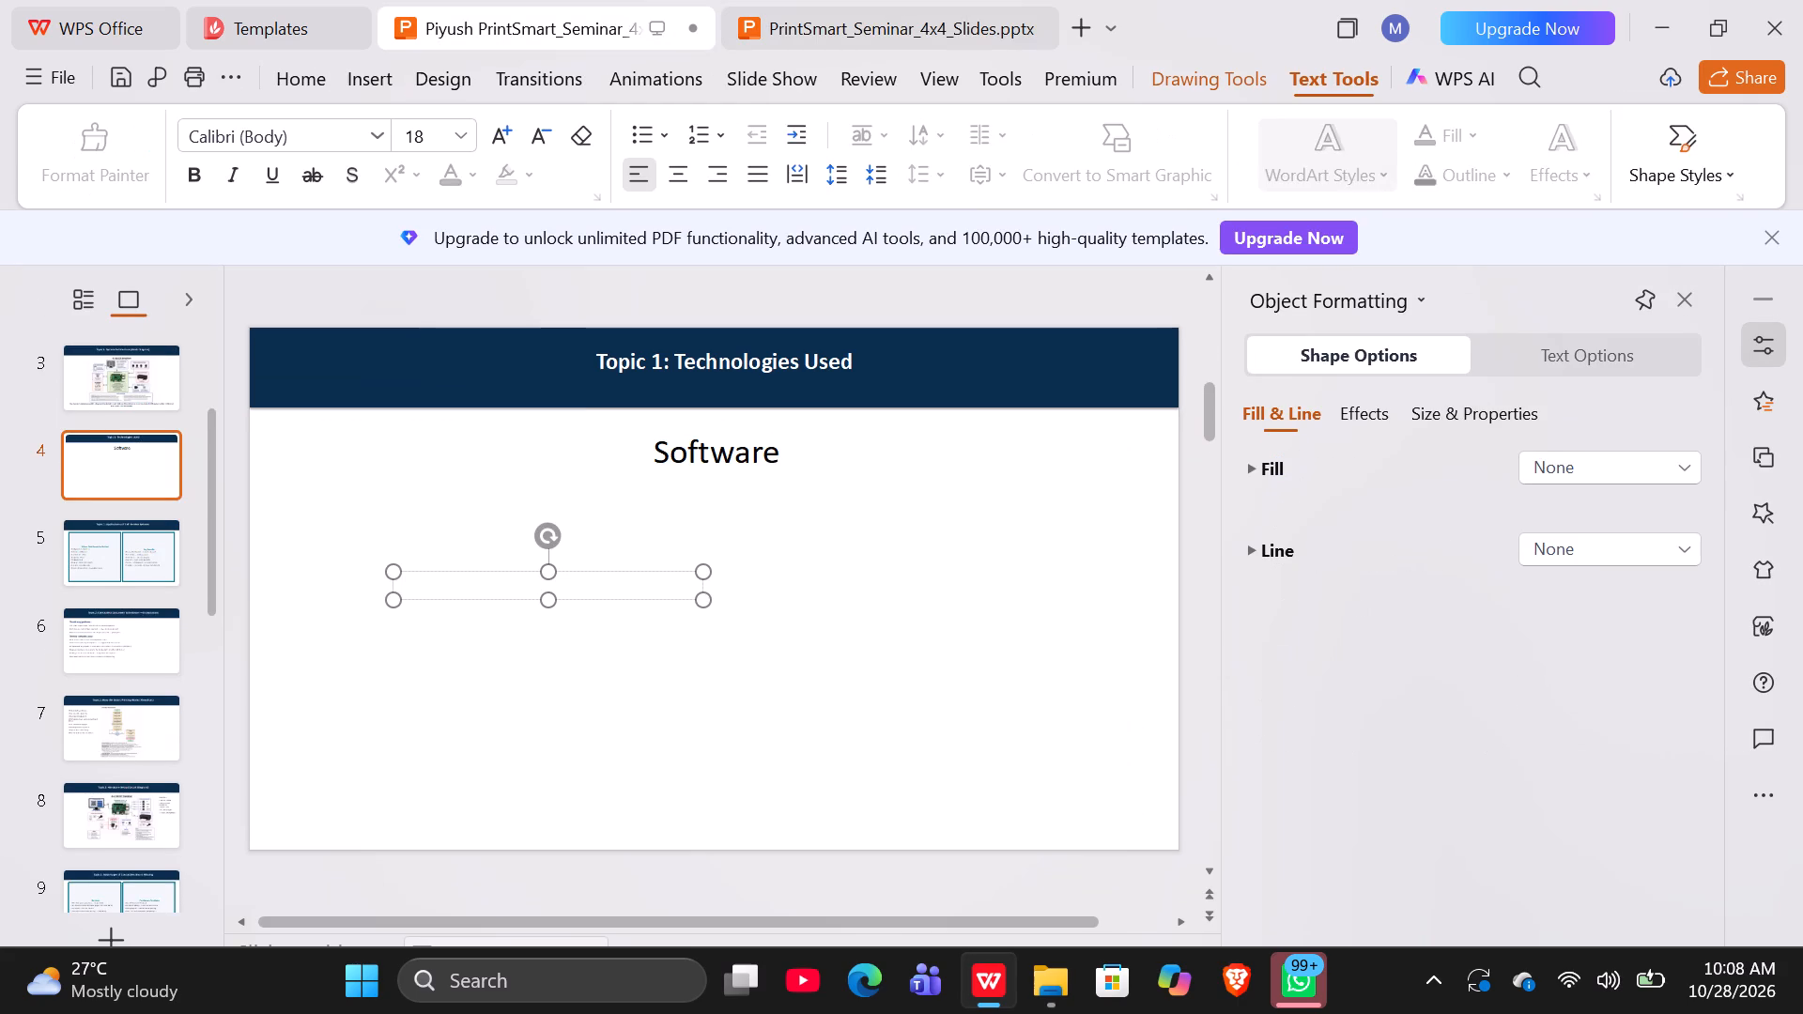
key(ctrl+v)
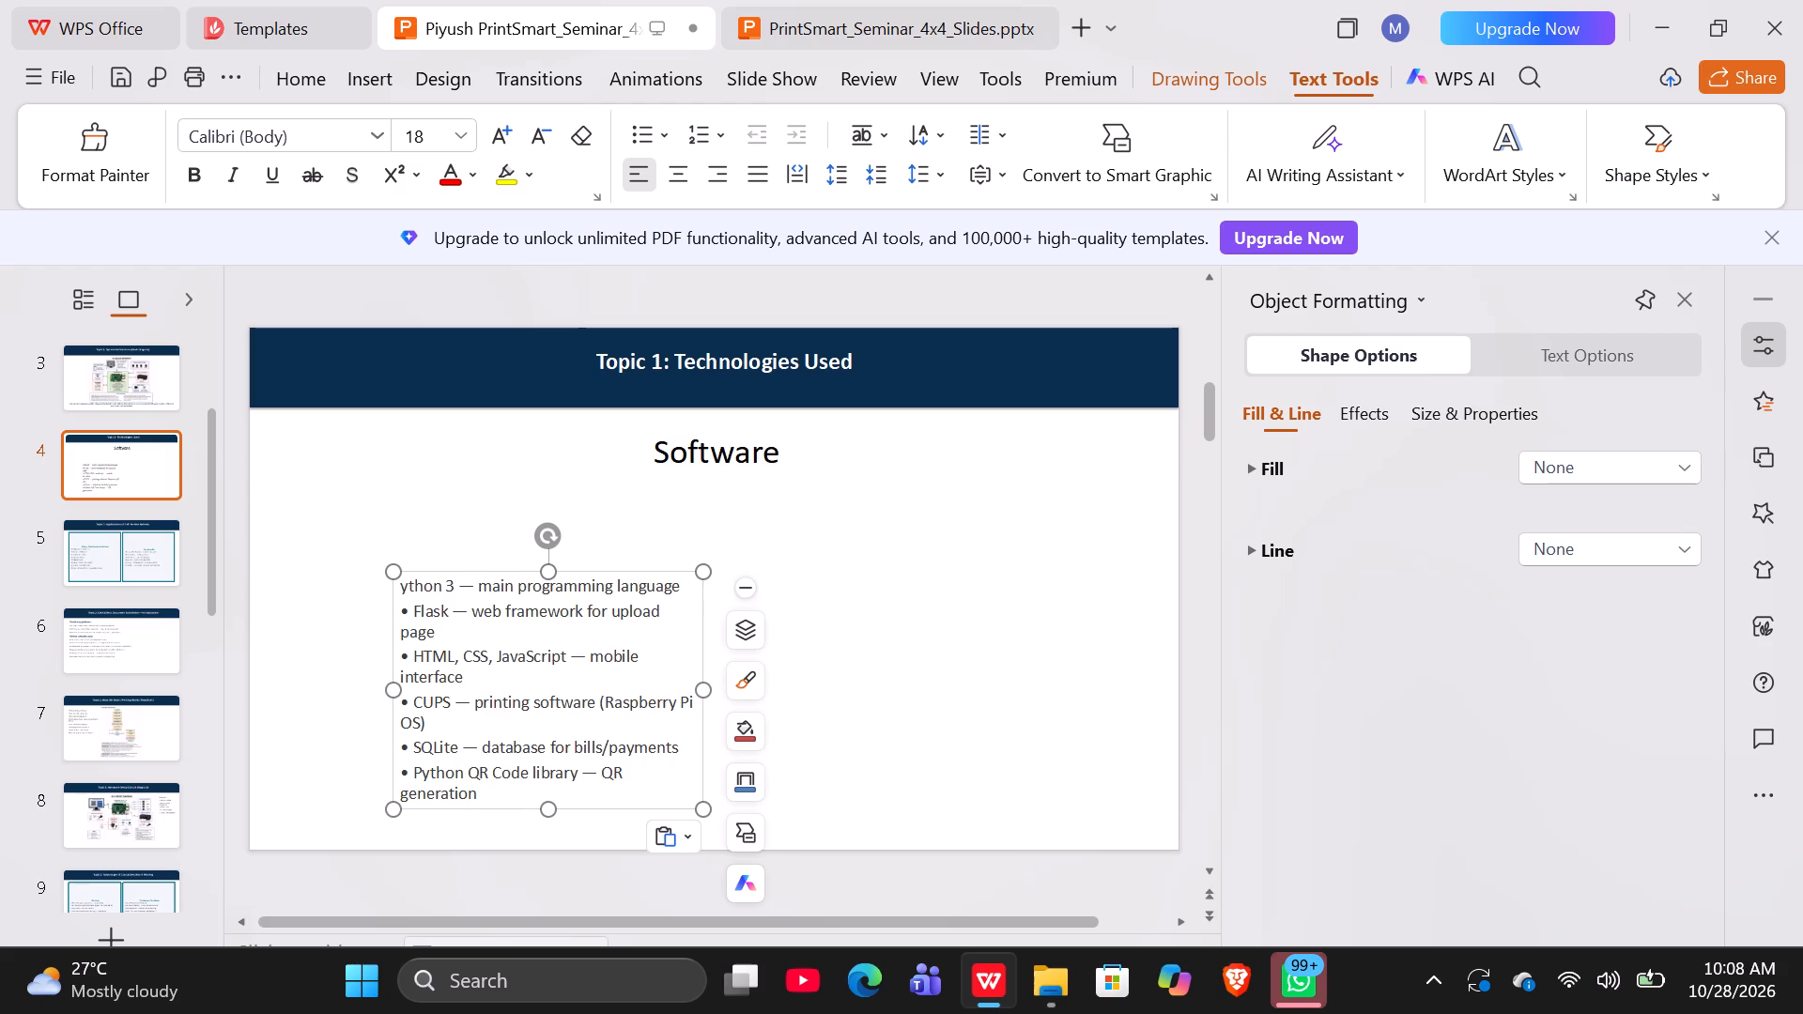
Stretch the pasted list's text box across most of the slide width, with its upper edge just below the "Software" heading.
double_click(707, 566)
drag(702, 564, 1148, 535)
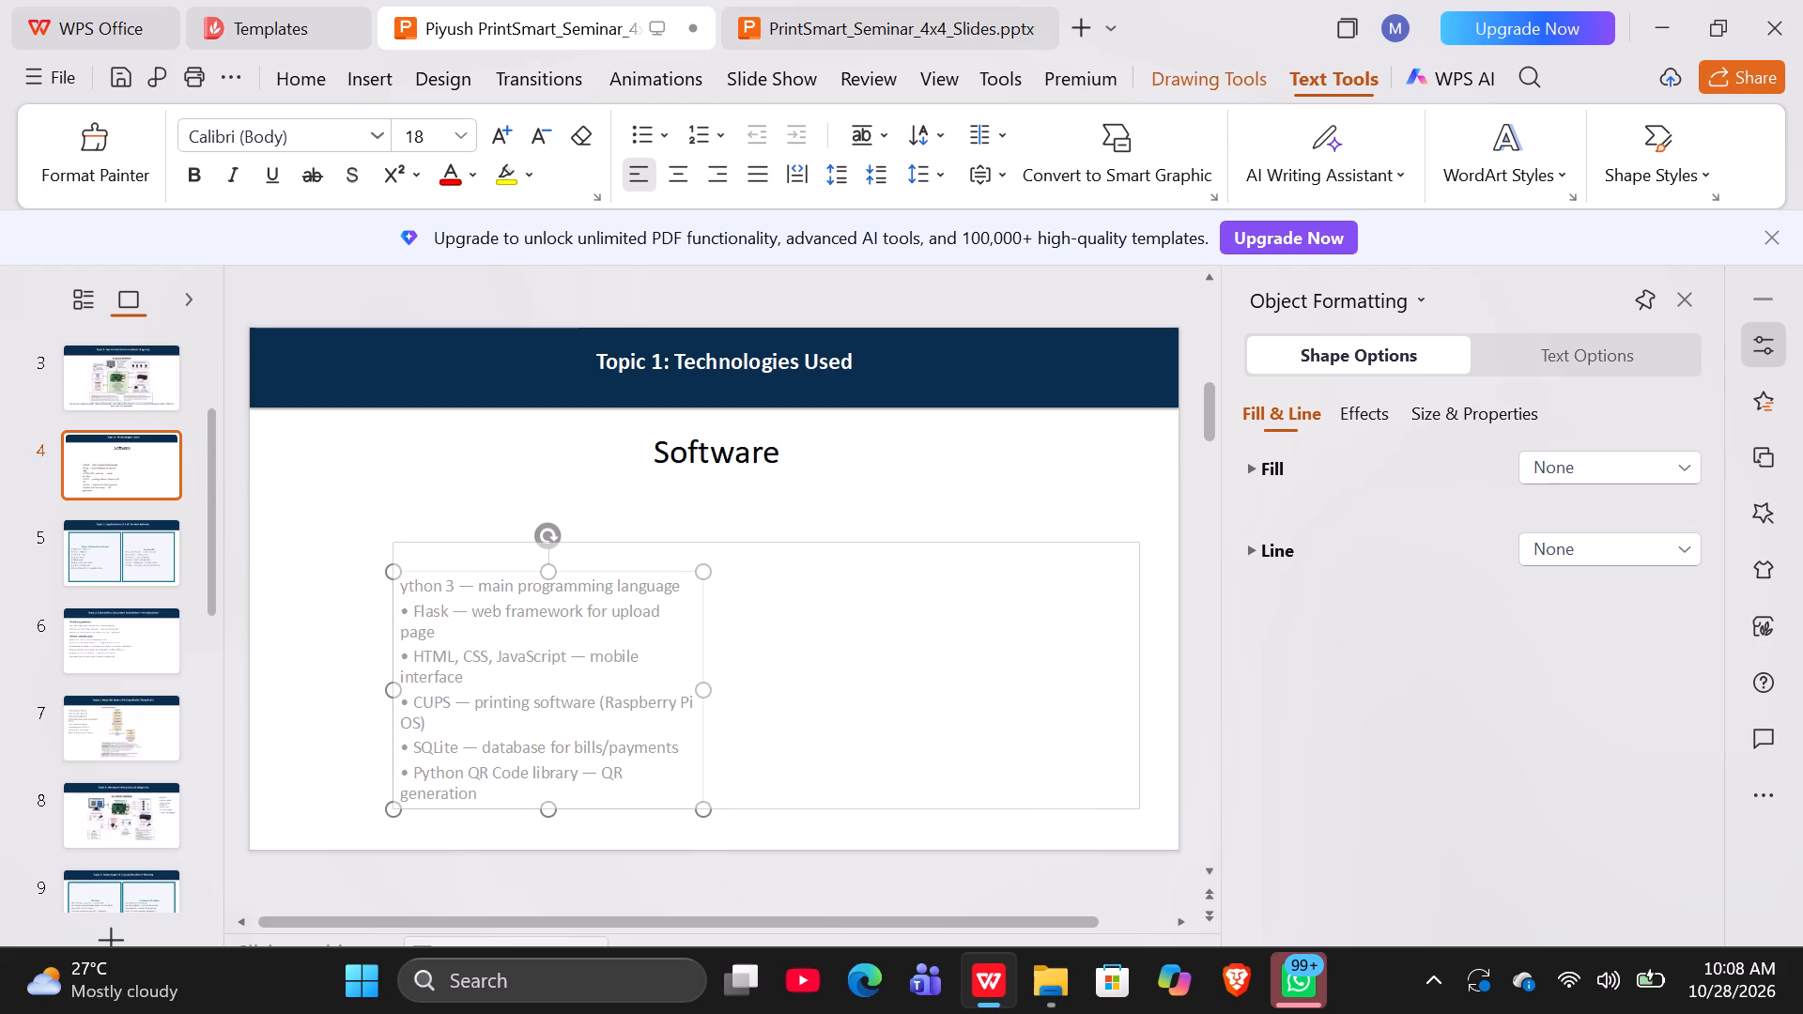
drag(1148, 535, 1058, 542)
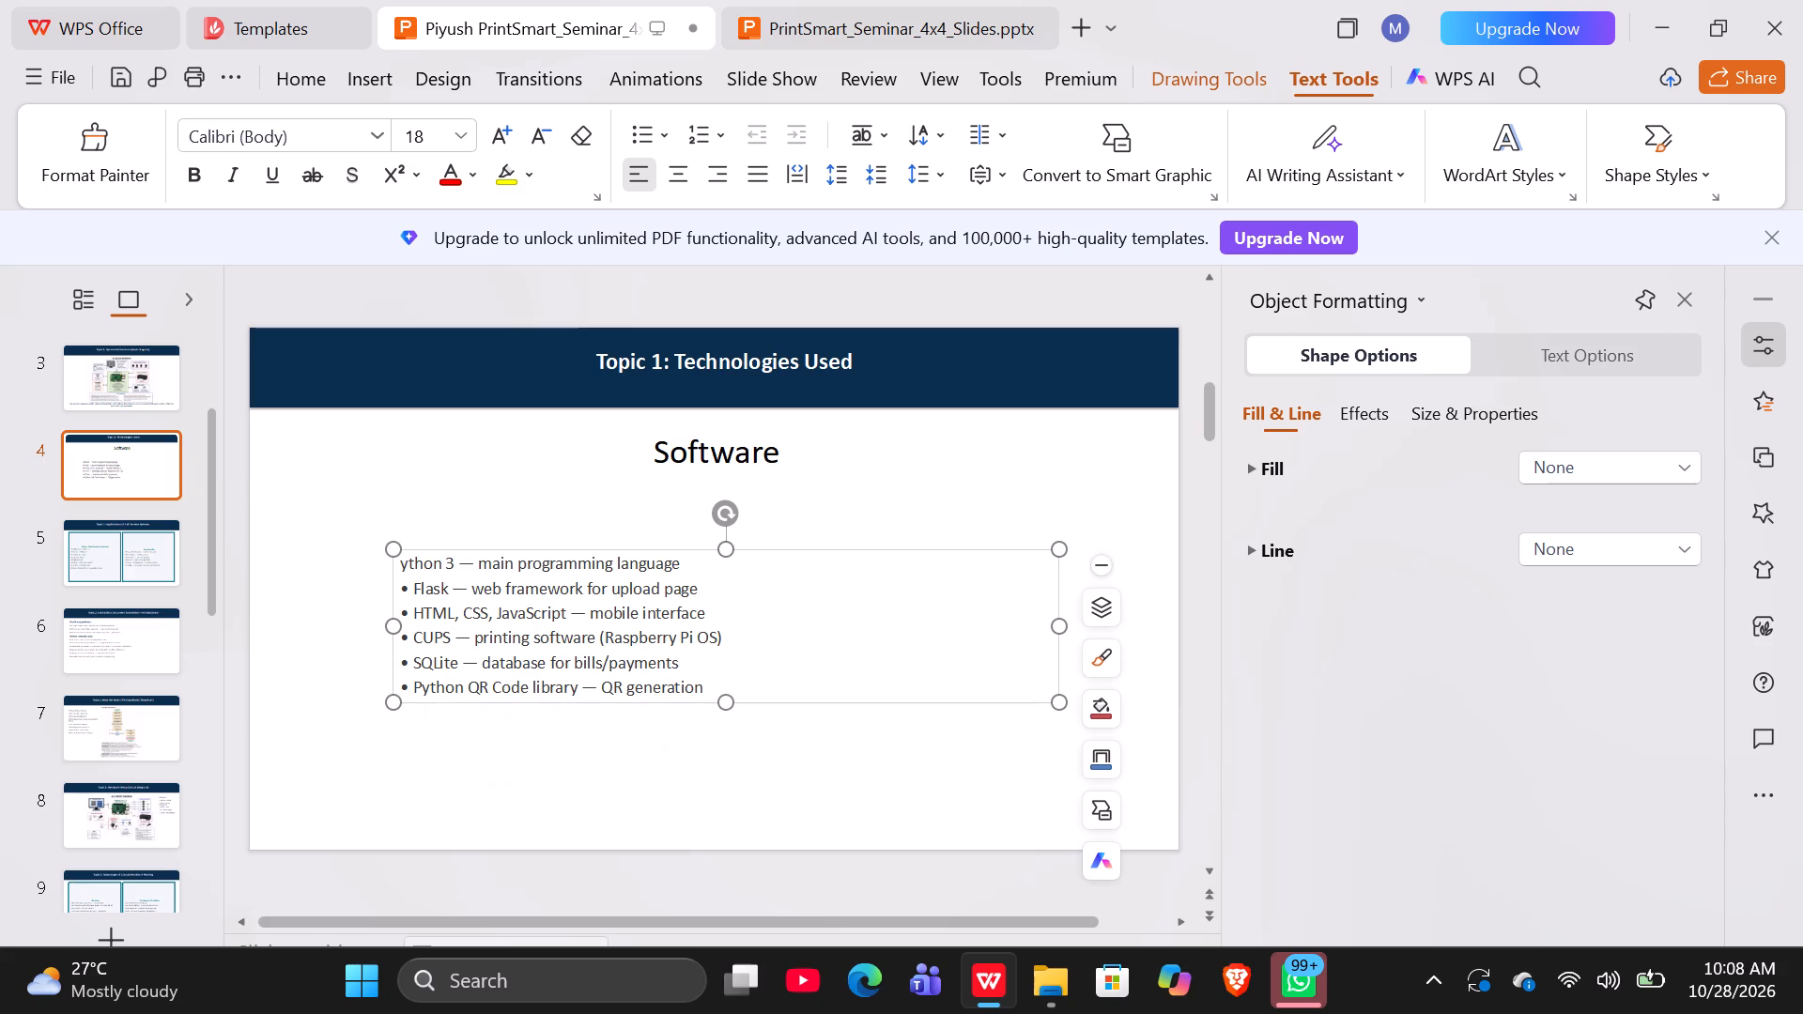
drag(392, 547, 288, 508)
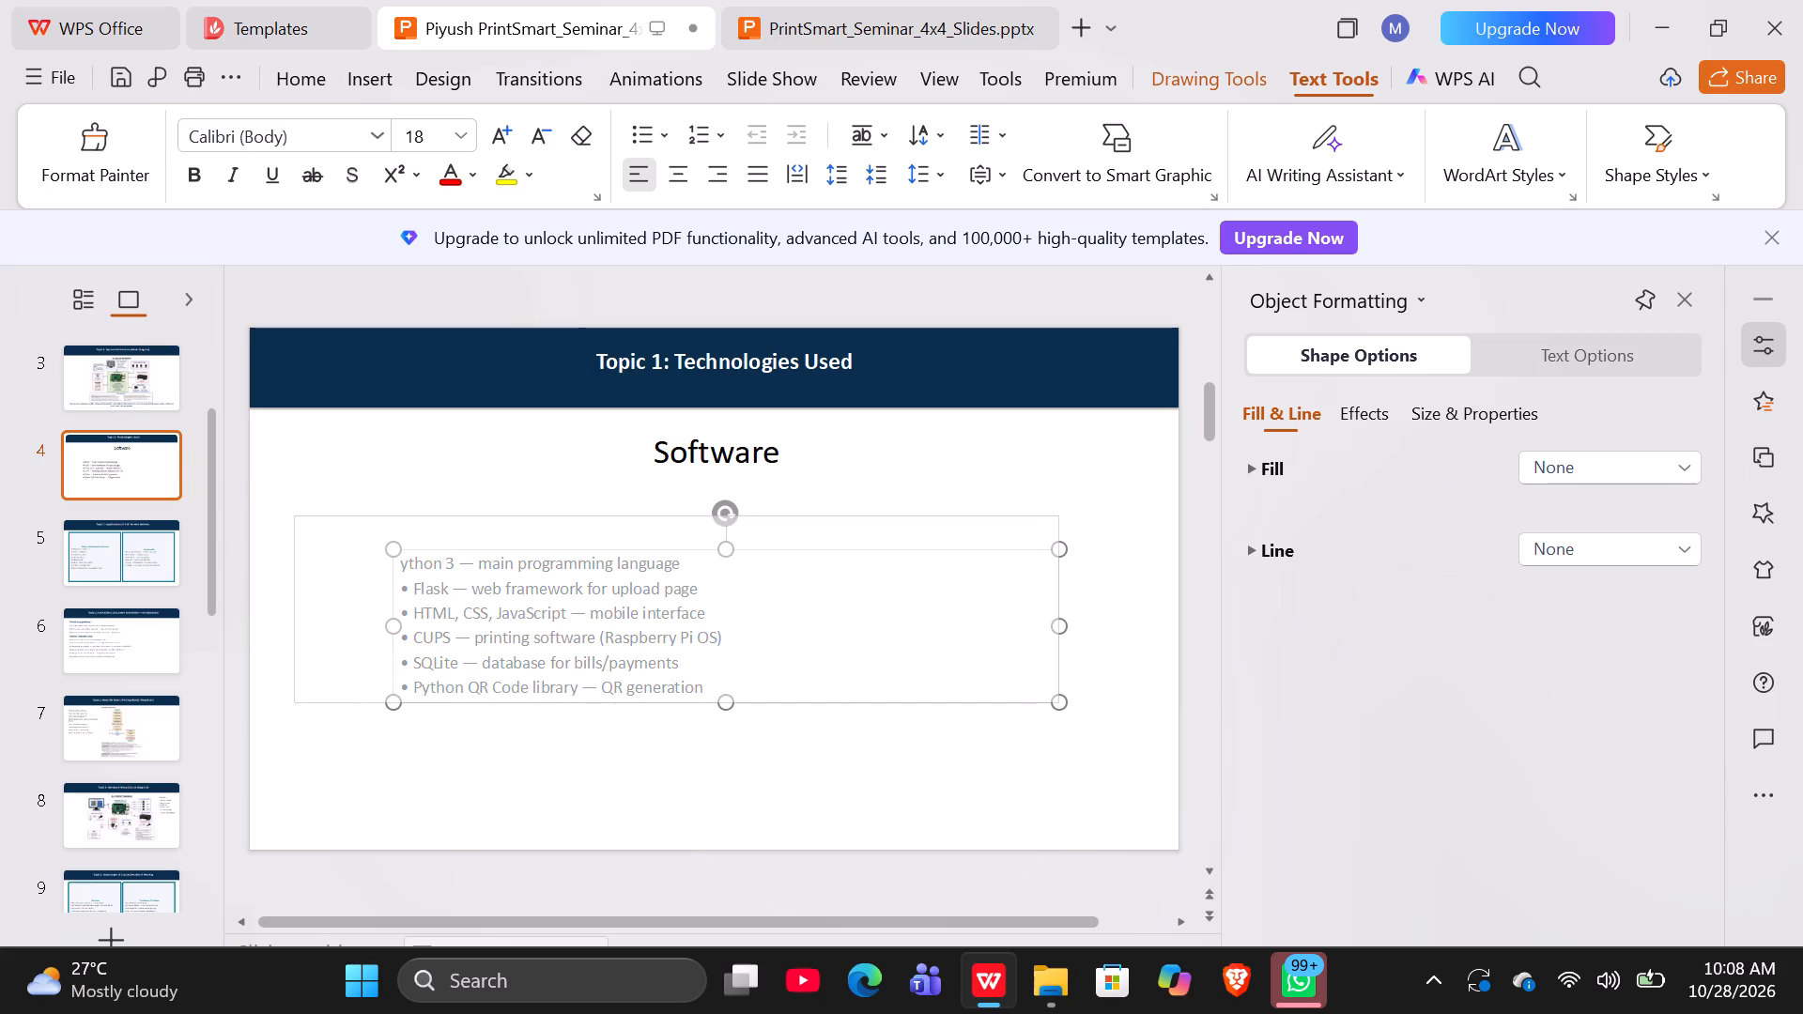
drag(288, 508, 275, 506)
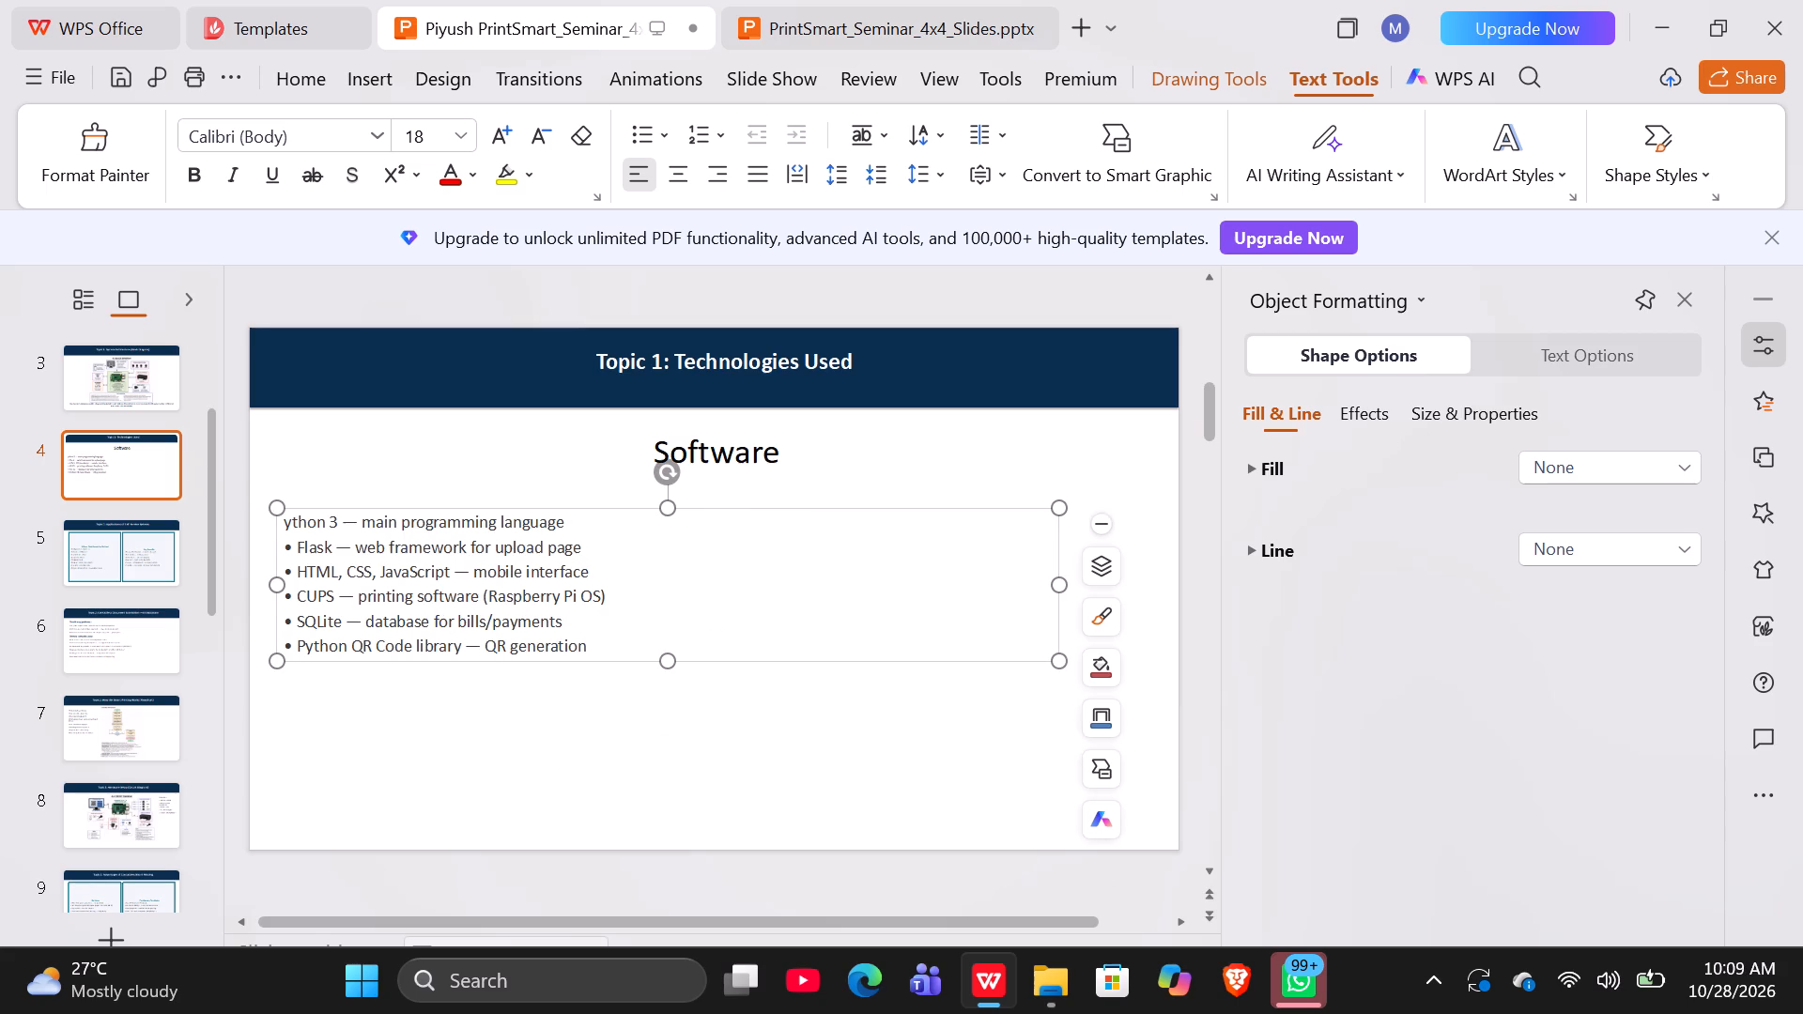
drag(1056, 660, 1068, 741)
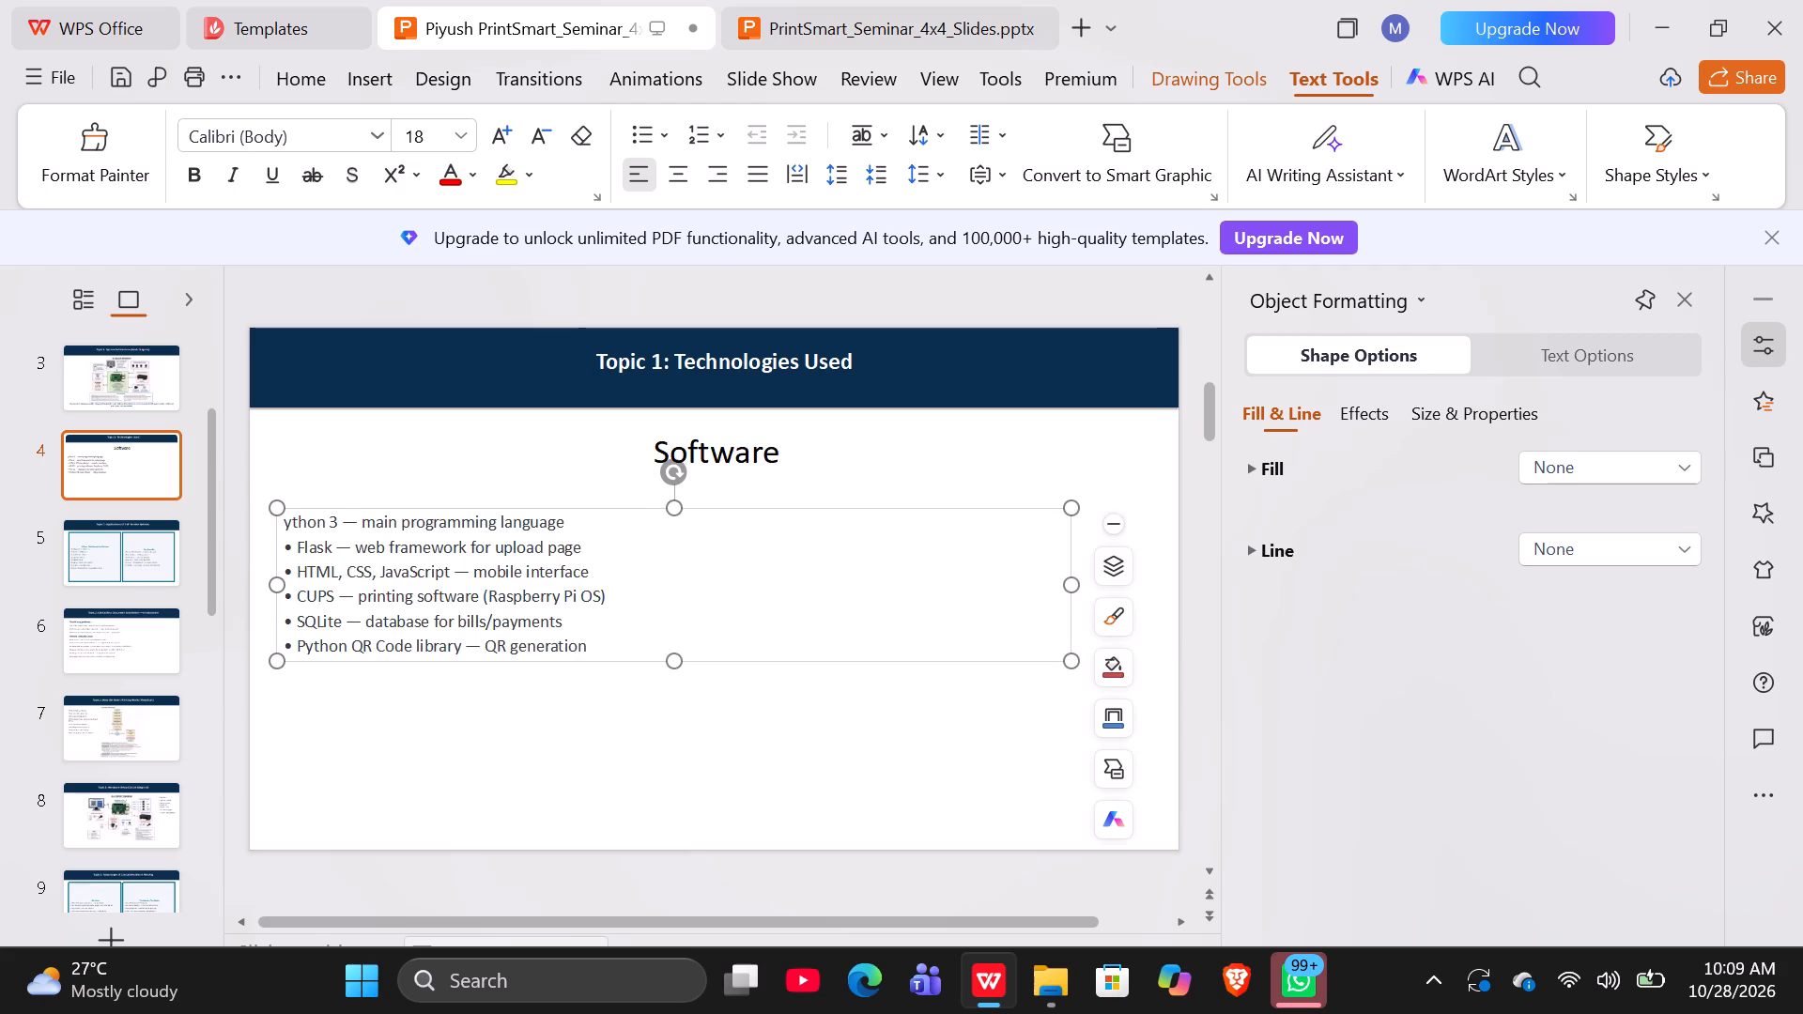
drag(1069, 661, 1080, 777)
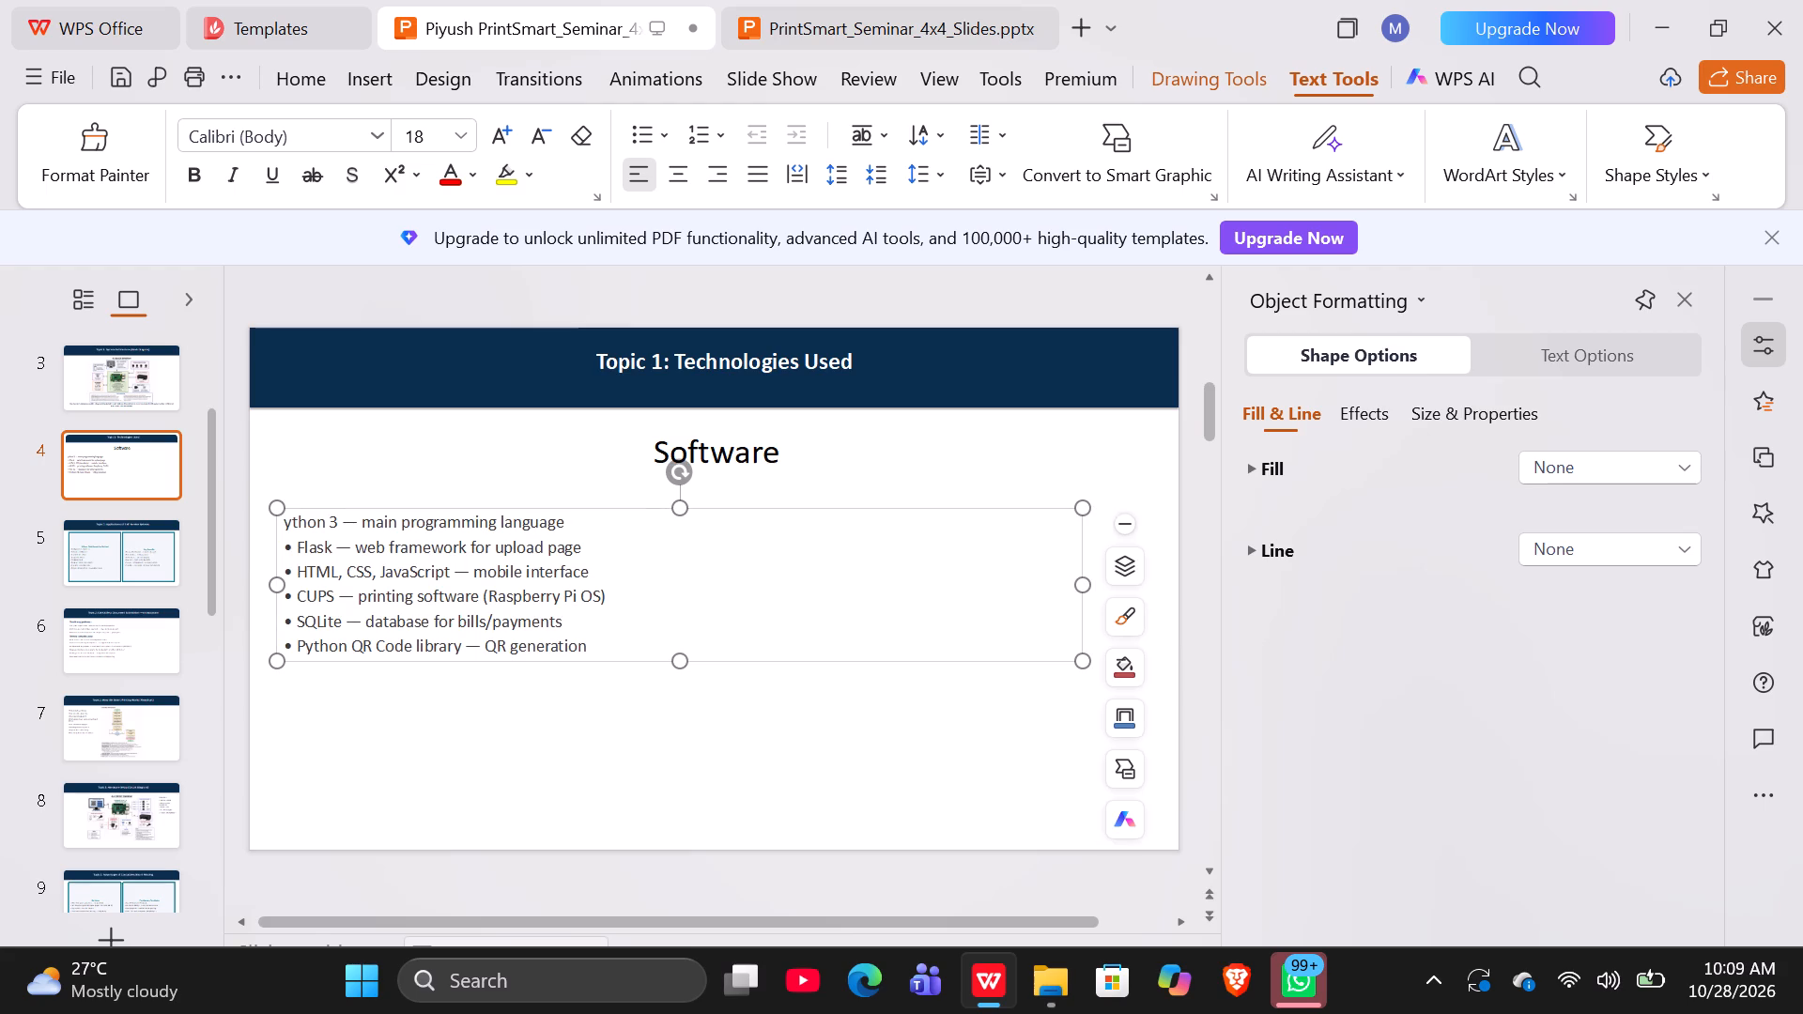
drag(687, 659, 699, 711)
Delete all the pasted list text from the text box below the "Software" heading, keeping the empty box.
drag(287, 523, 721, 732)
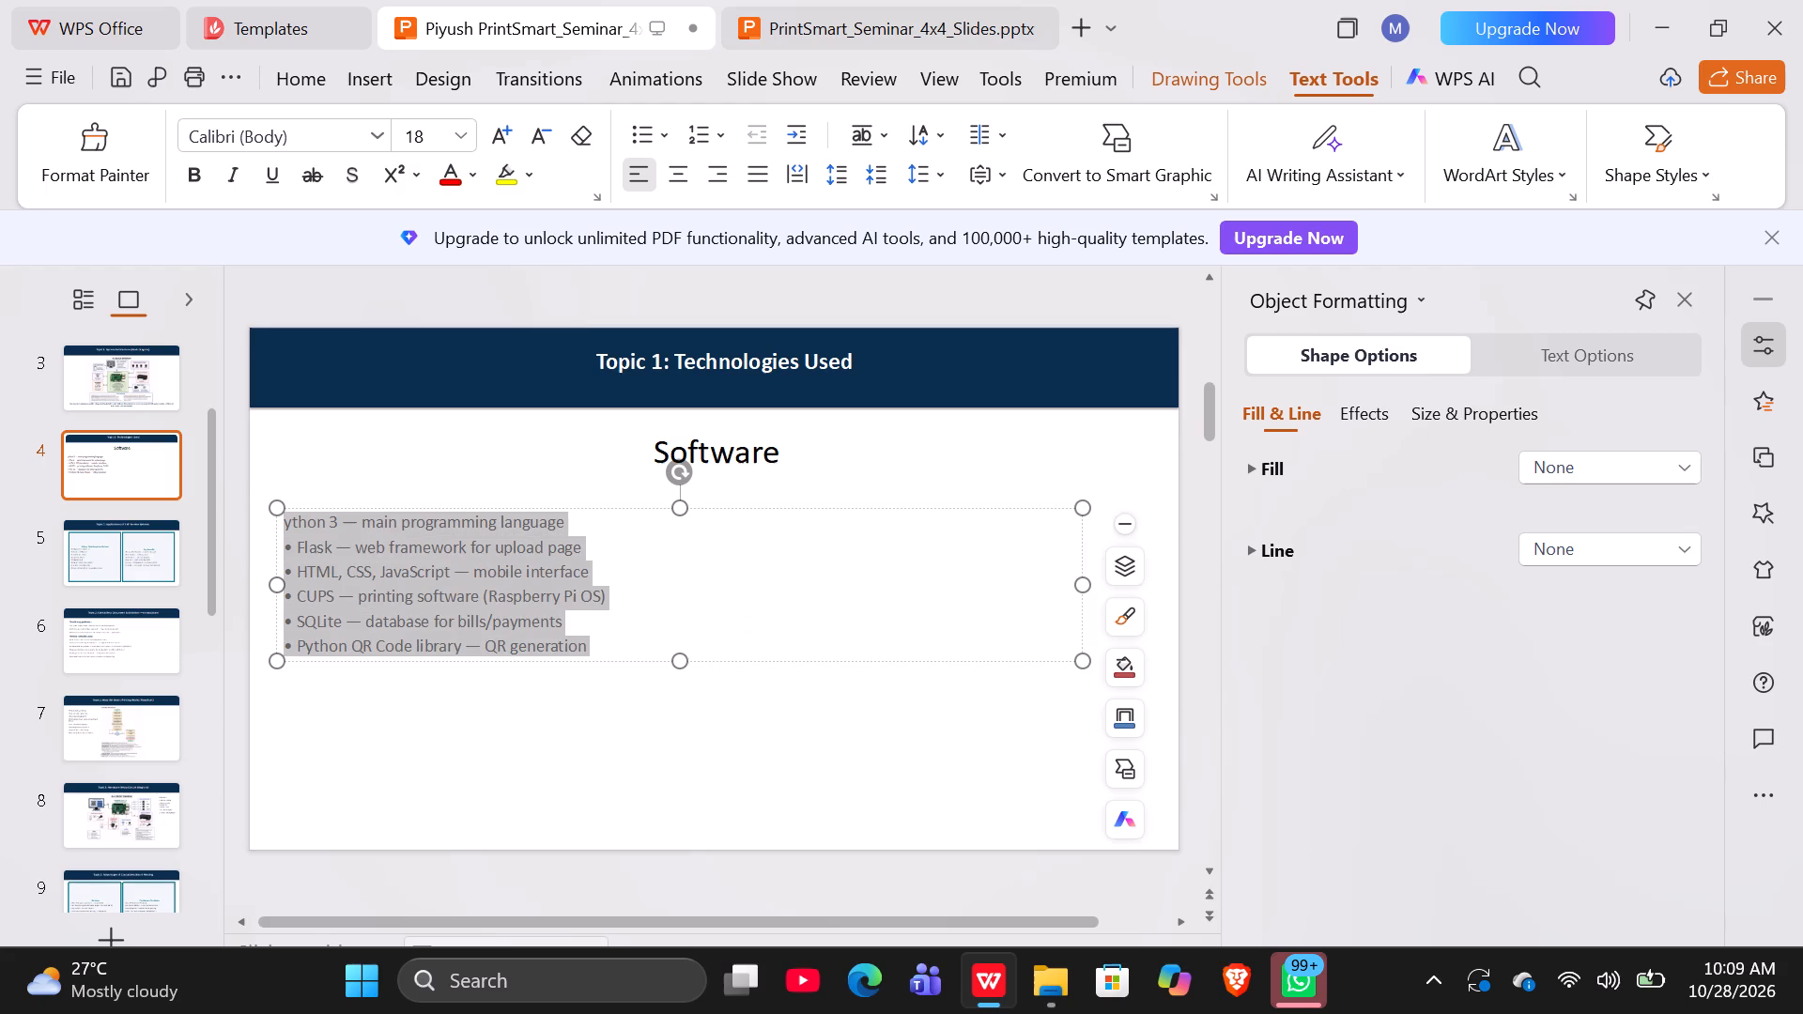
key(ctrl+d)
key(Delete)
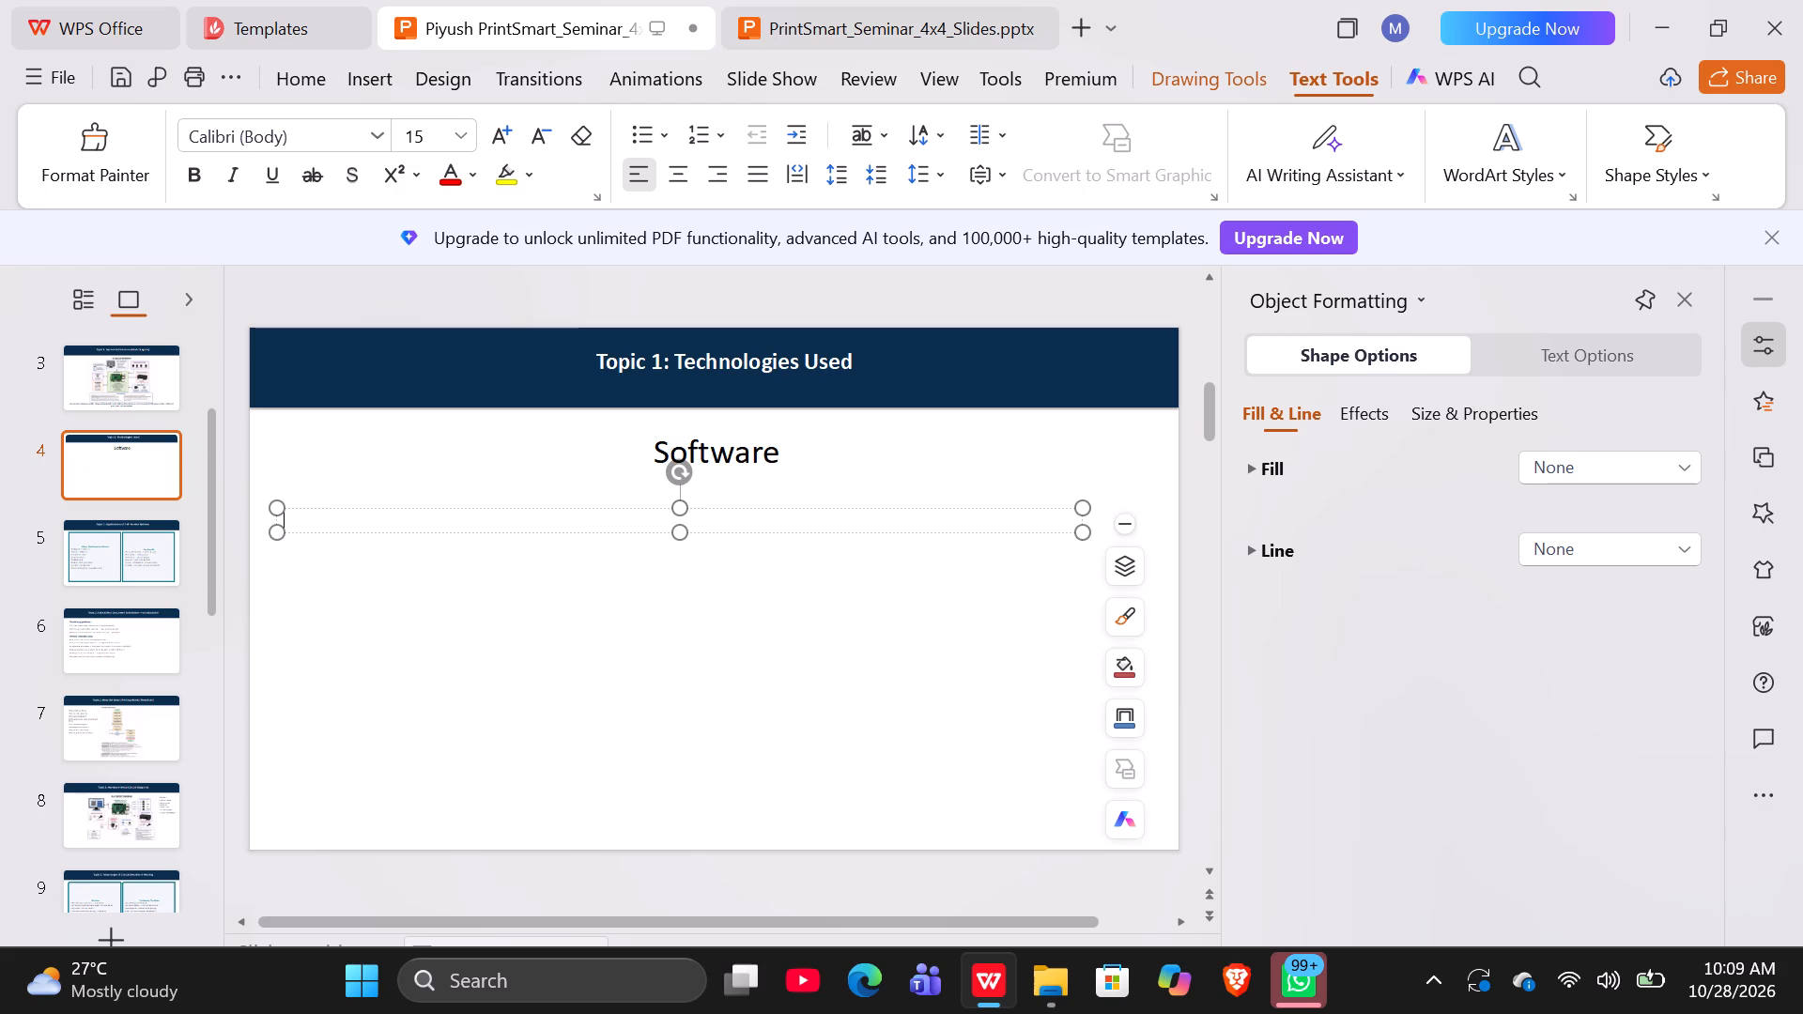
Copy the full Software list, from "Python 3" to "QR generation", from PrintSmart_Seminar_4x4_Slides and paste it into the empty text box below the "Software" heading.
click(914, 0)
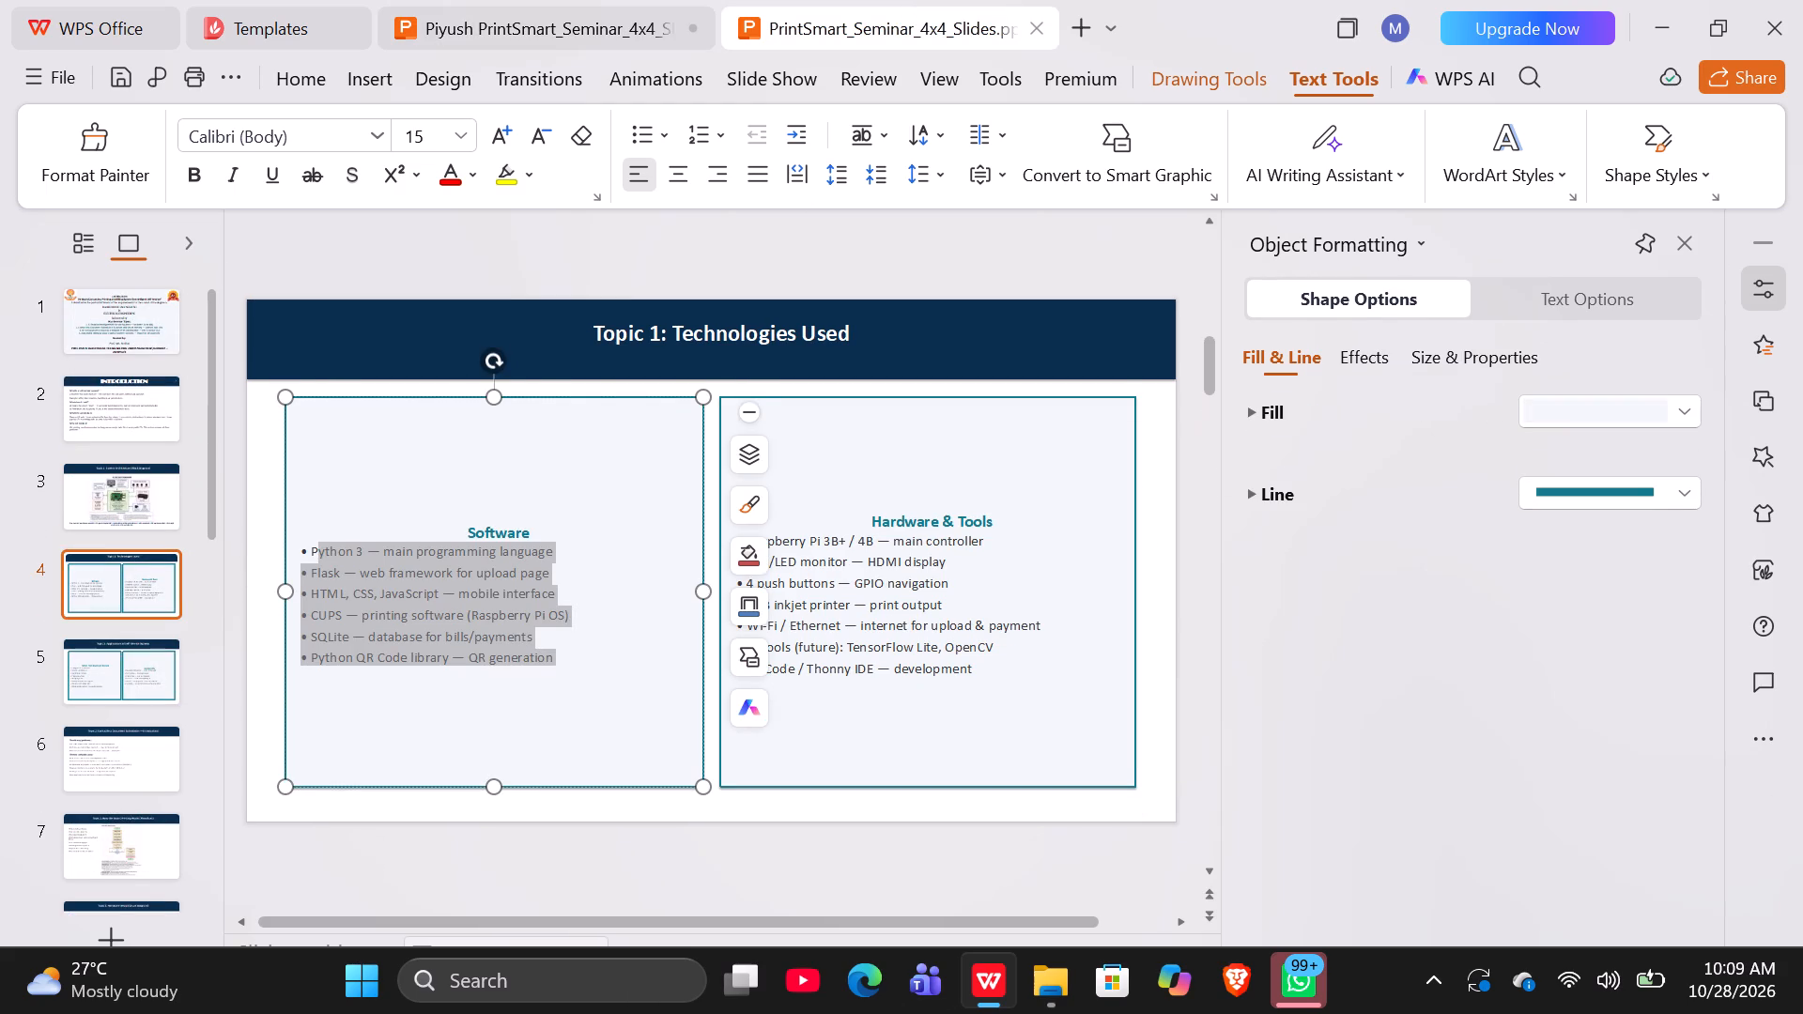
double_click(557, 657)
drag(557, 657, 337, 583)
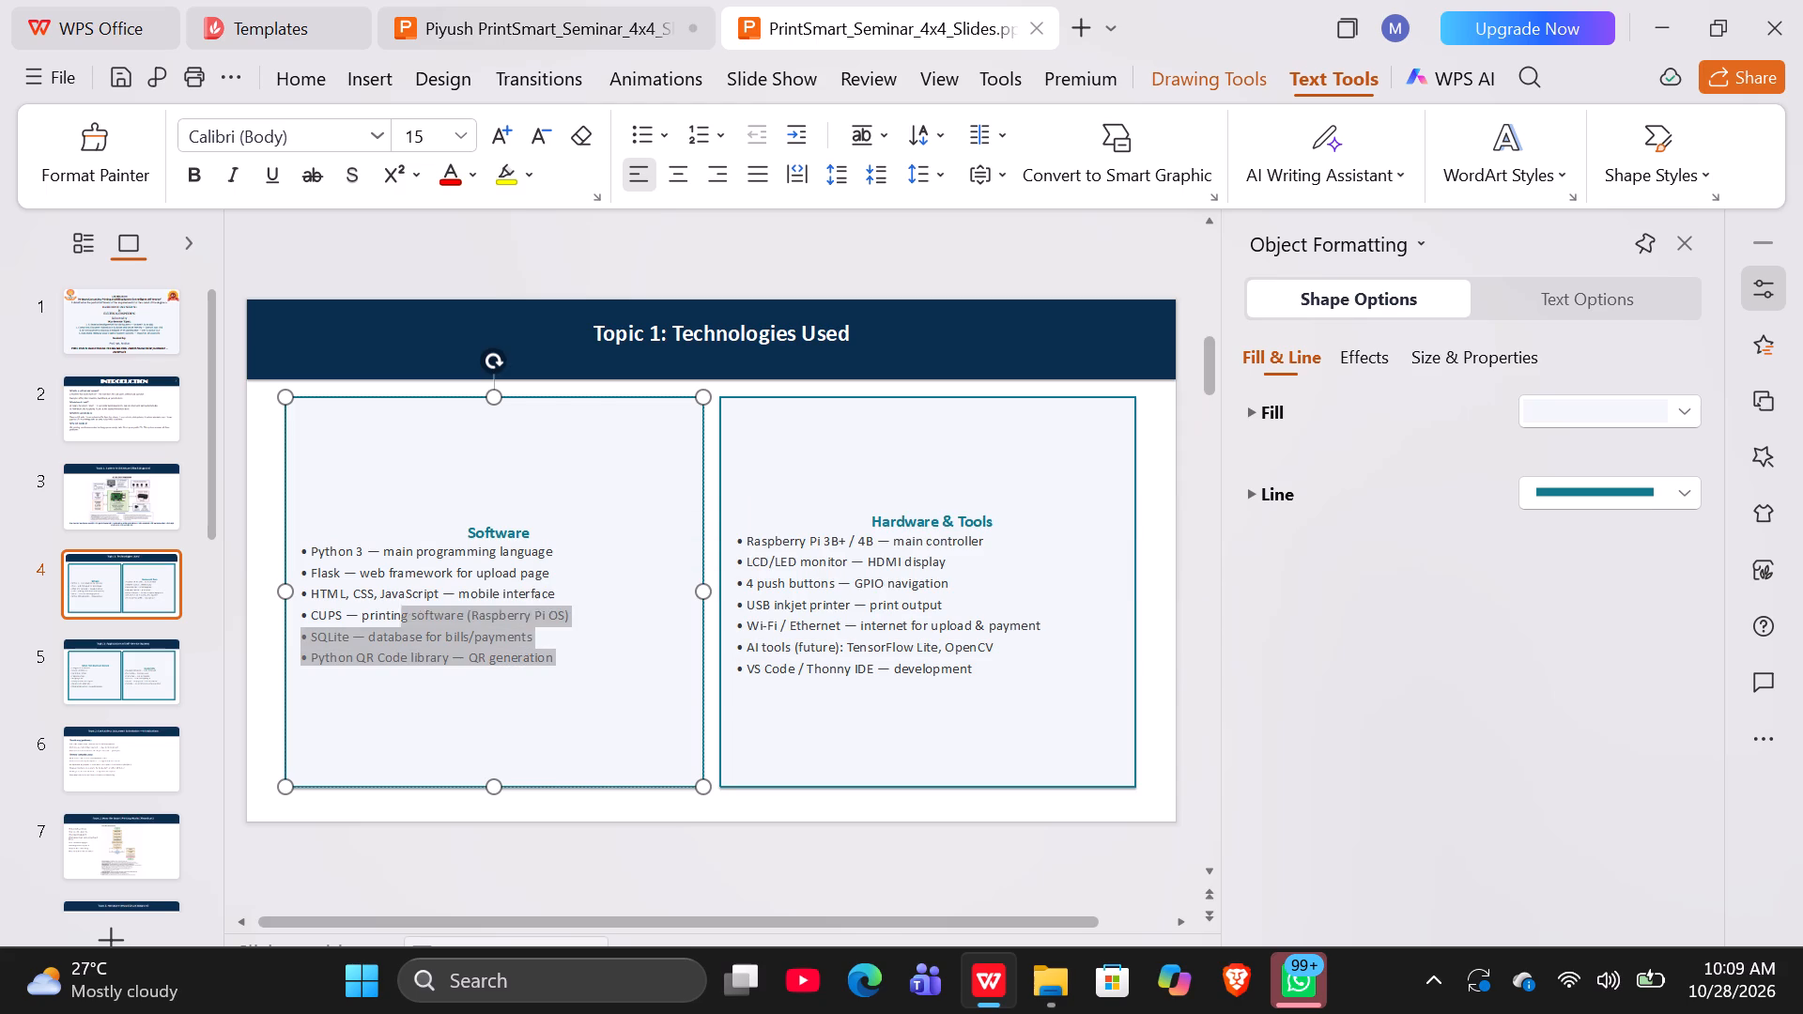
drag(337, 583, 296, 557)
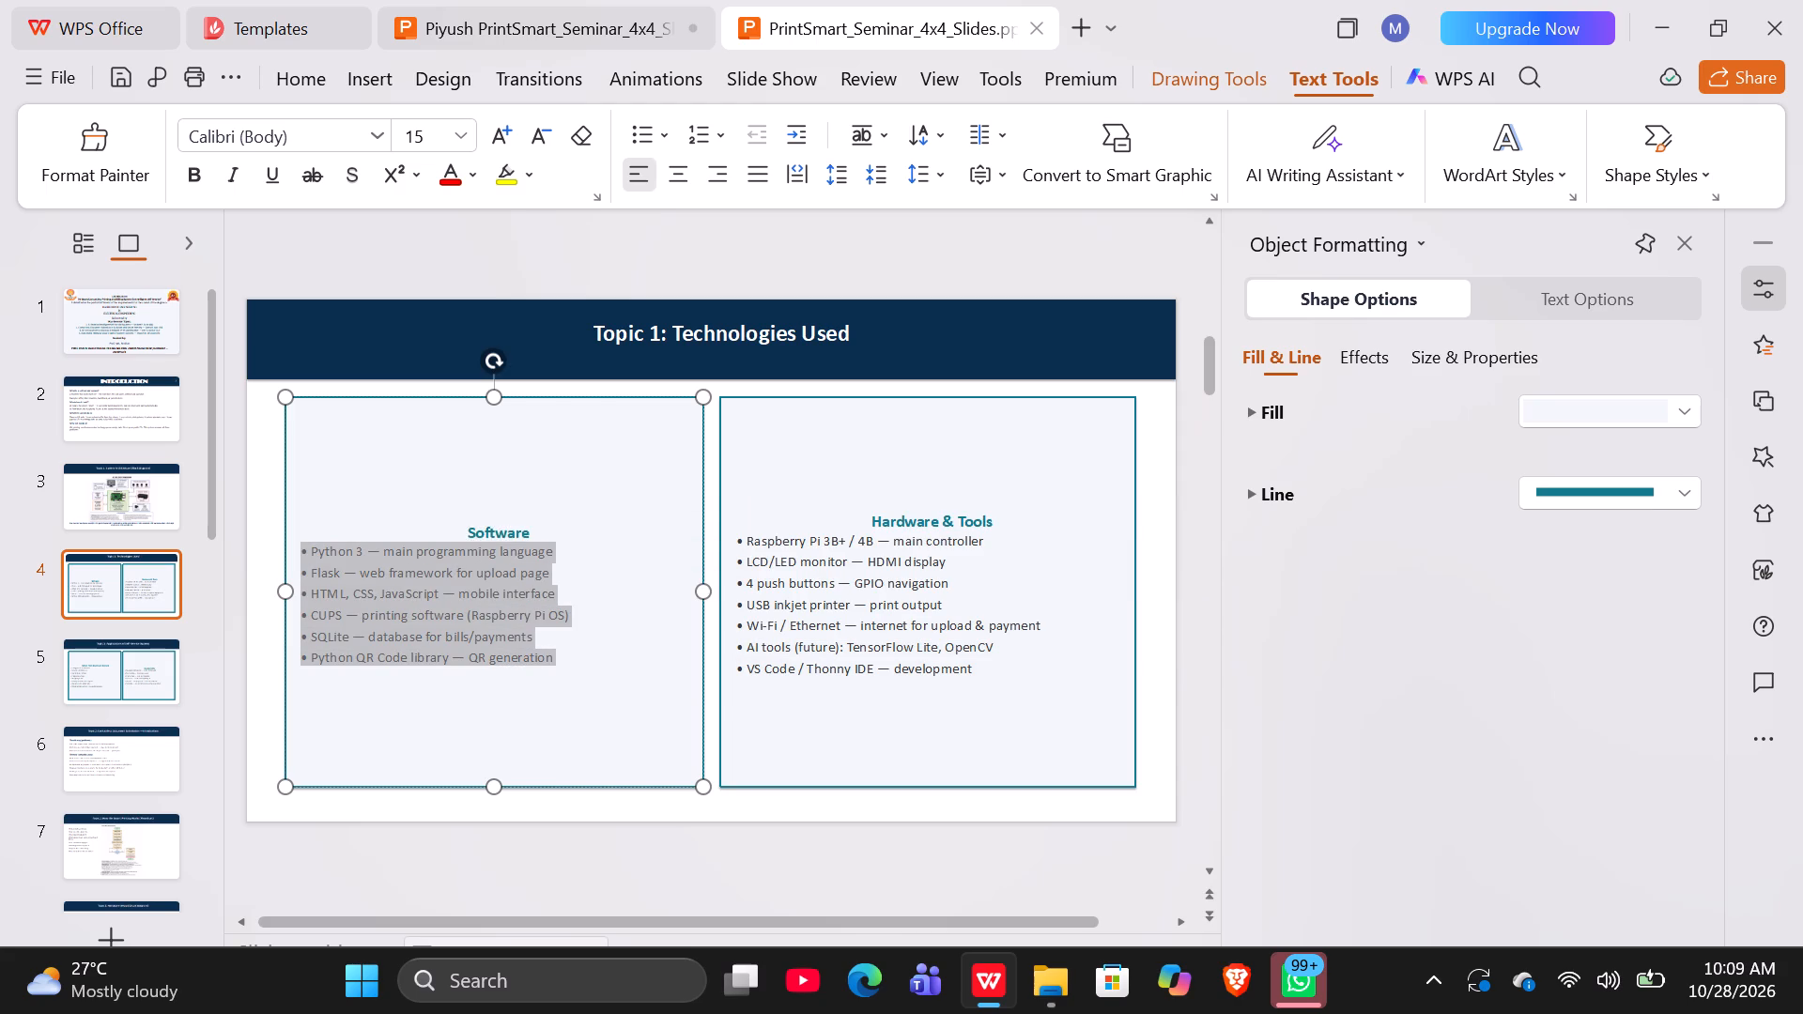
drag(296, 557, 295, 556)
key(ctrl+c)
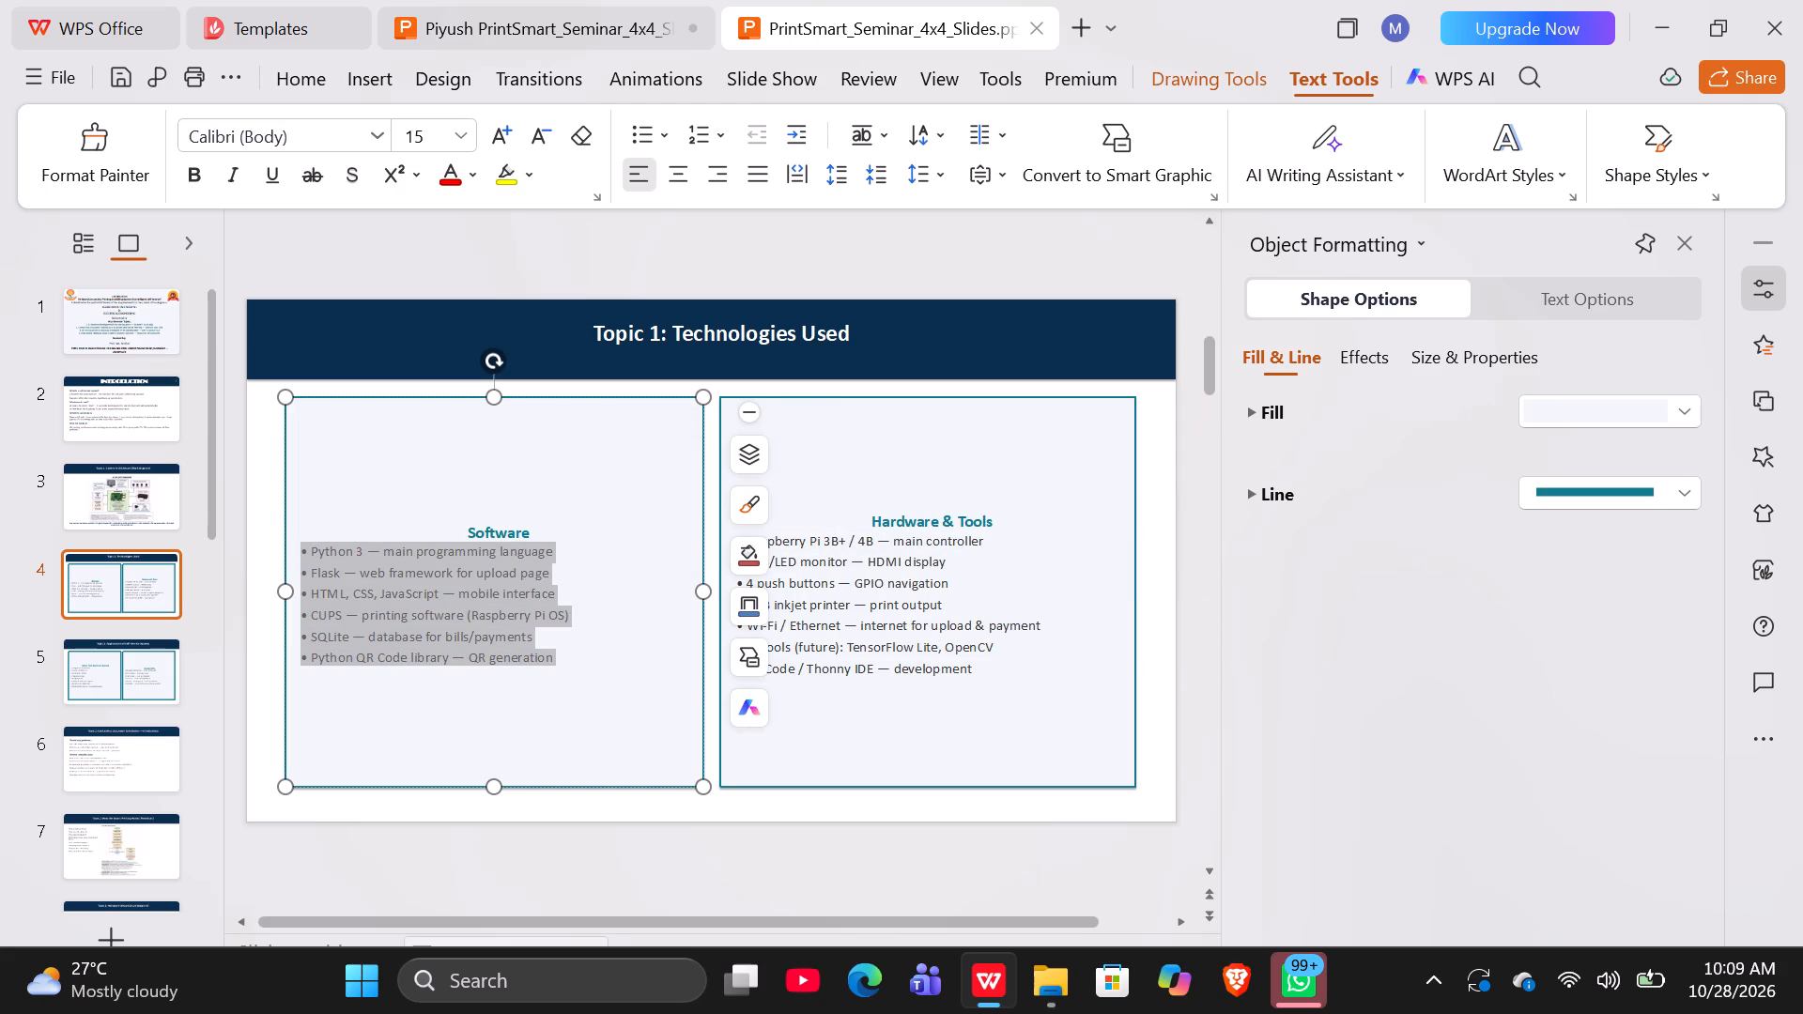
click(648, 13)
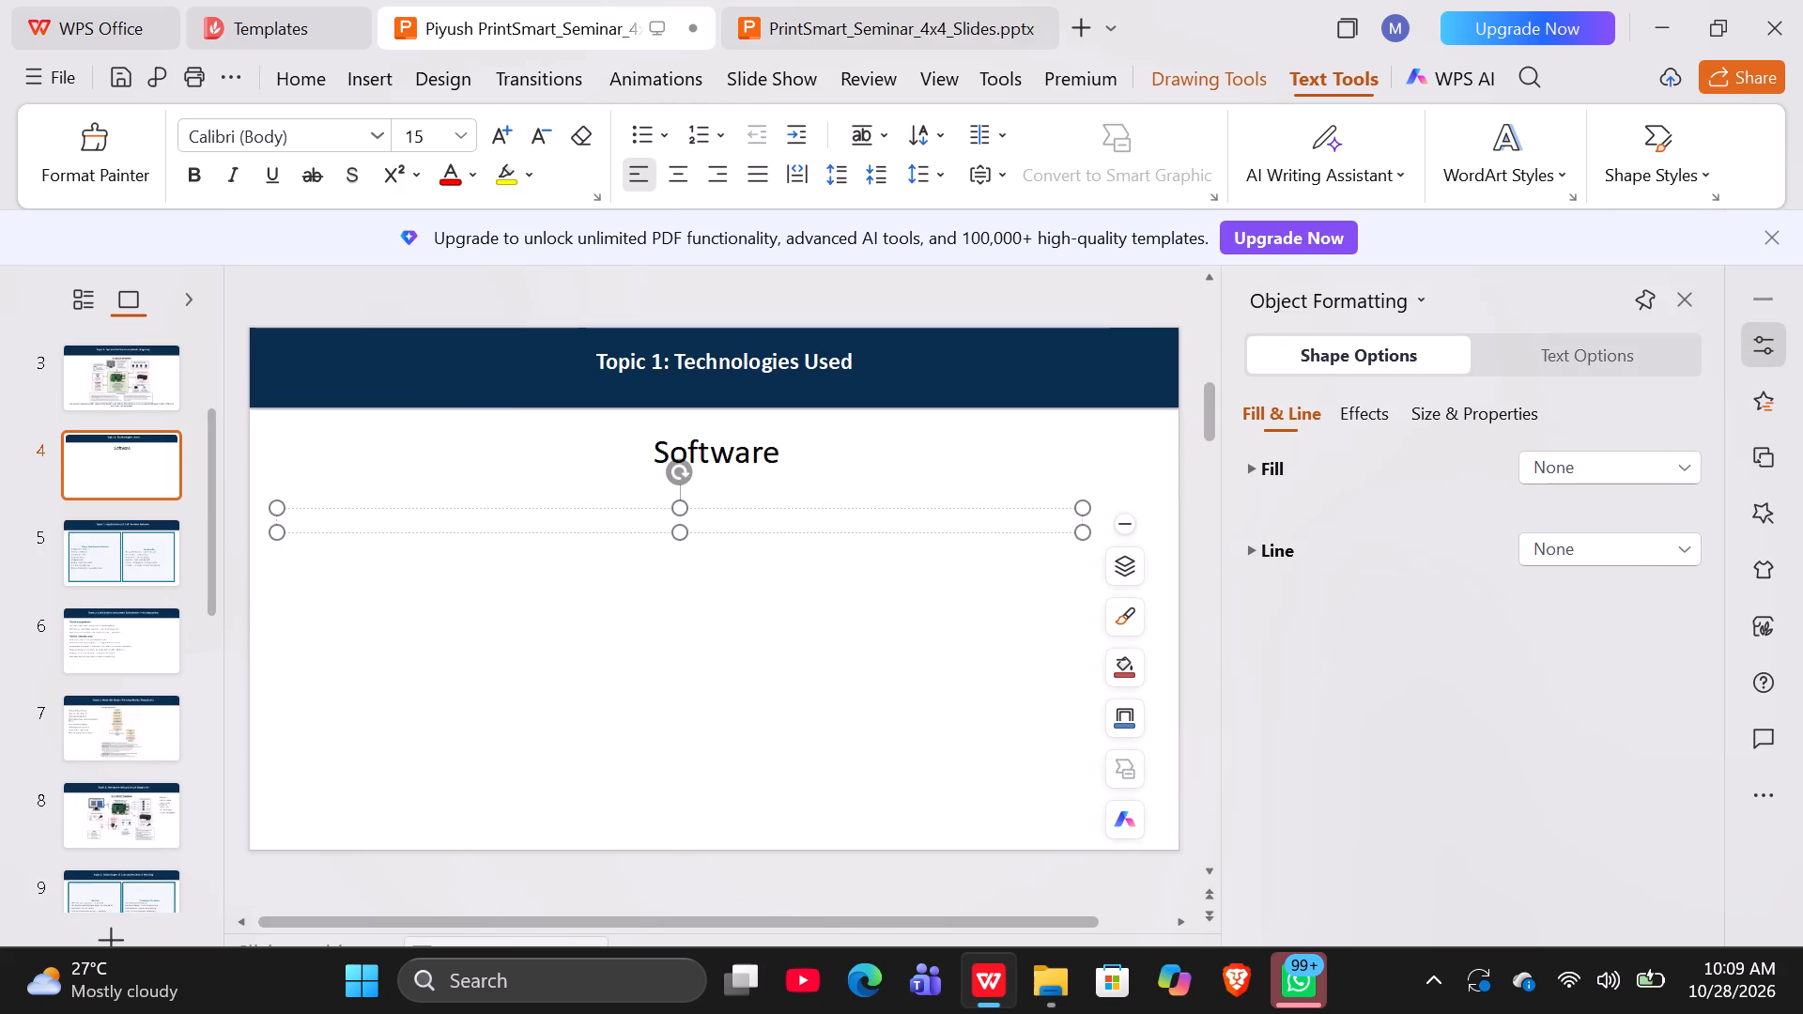
key(ctrl+v)
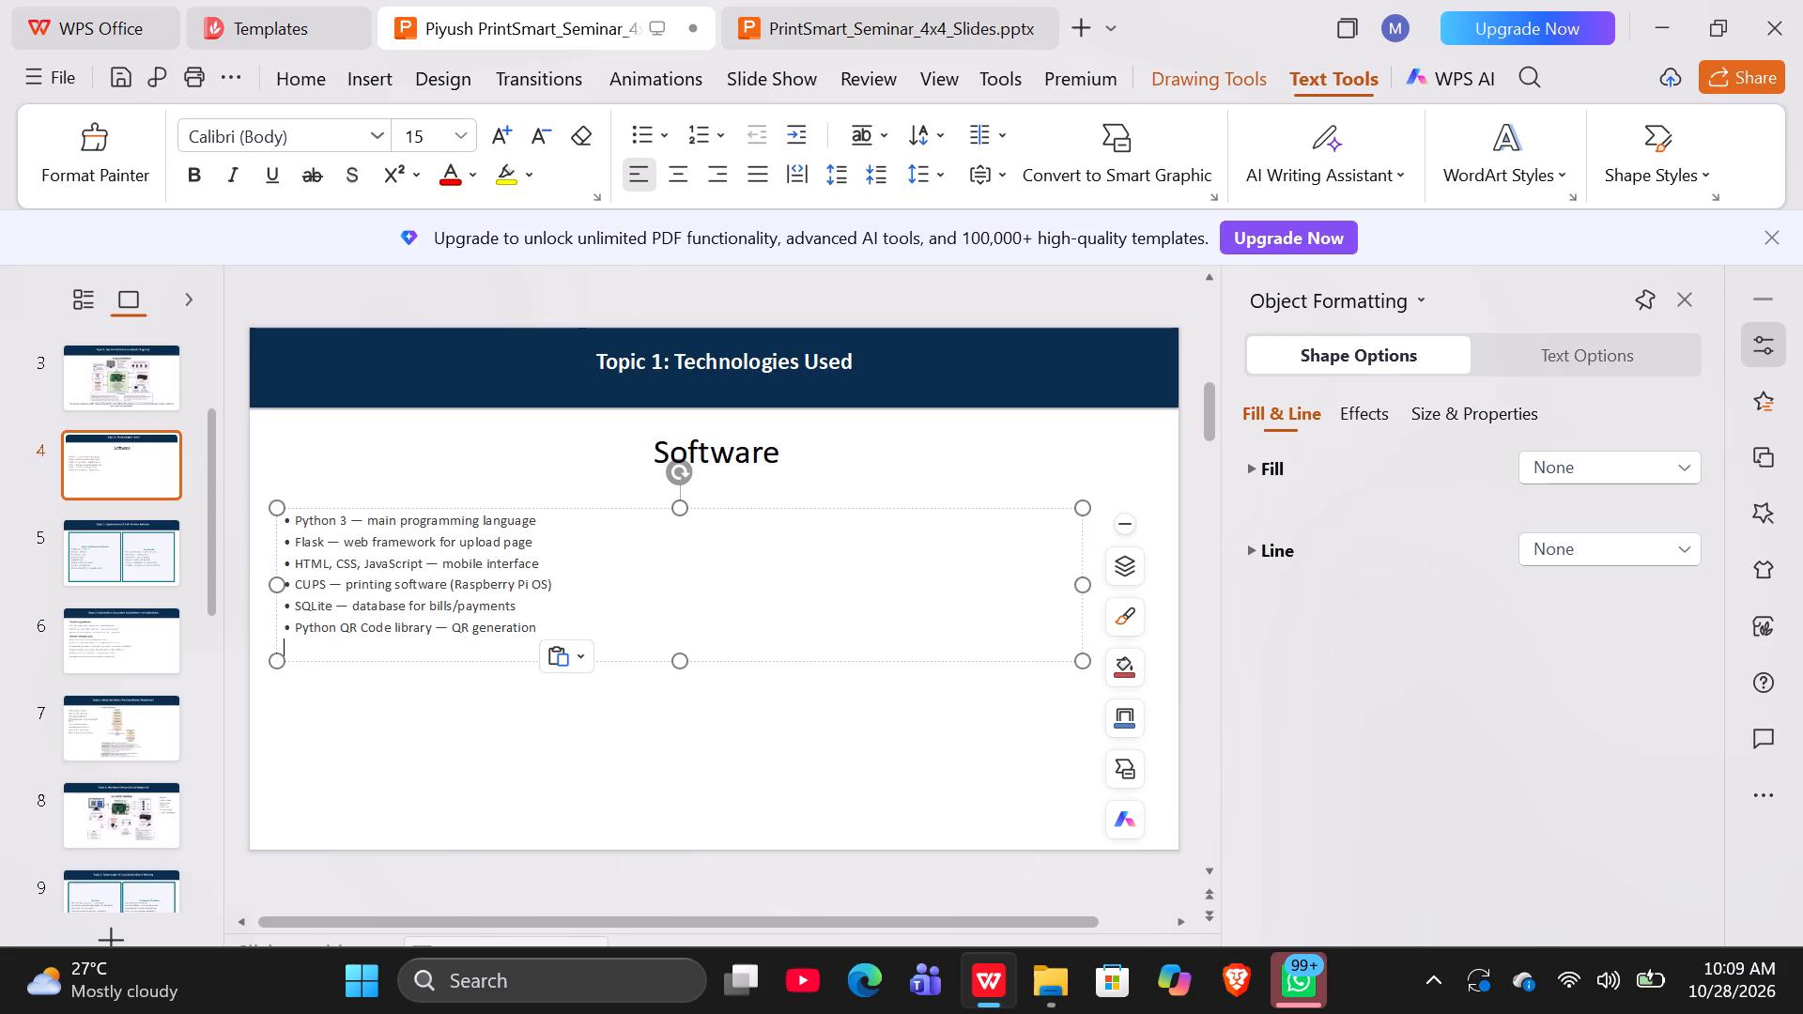
Enlarge all the pasted software list text to size 24, try it centred, and set it back to left-aligned.
drag(540, 622, 292, 515)
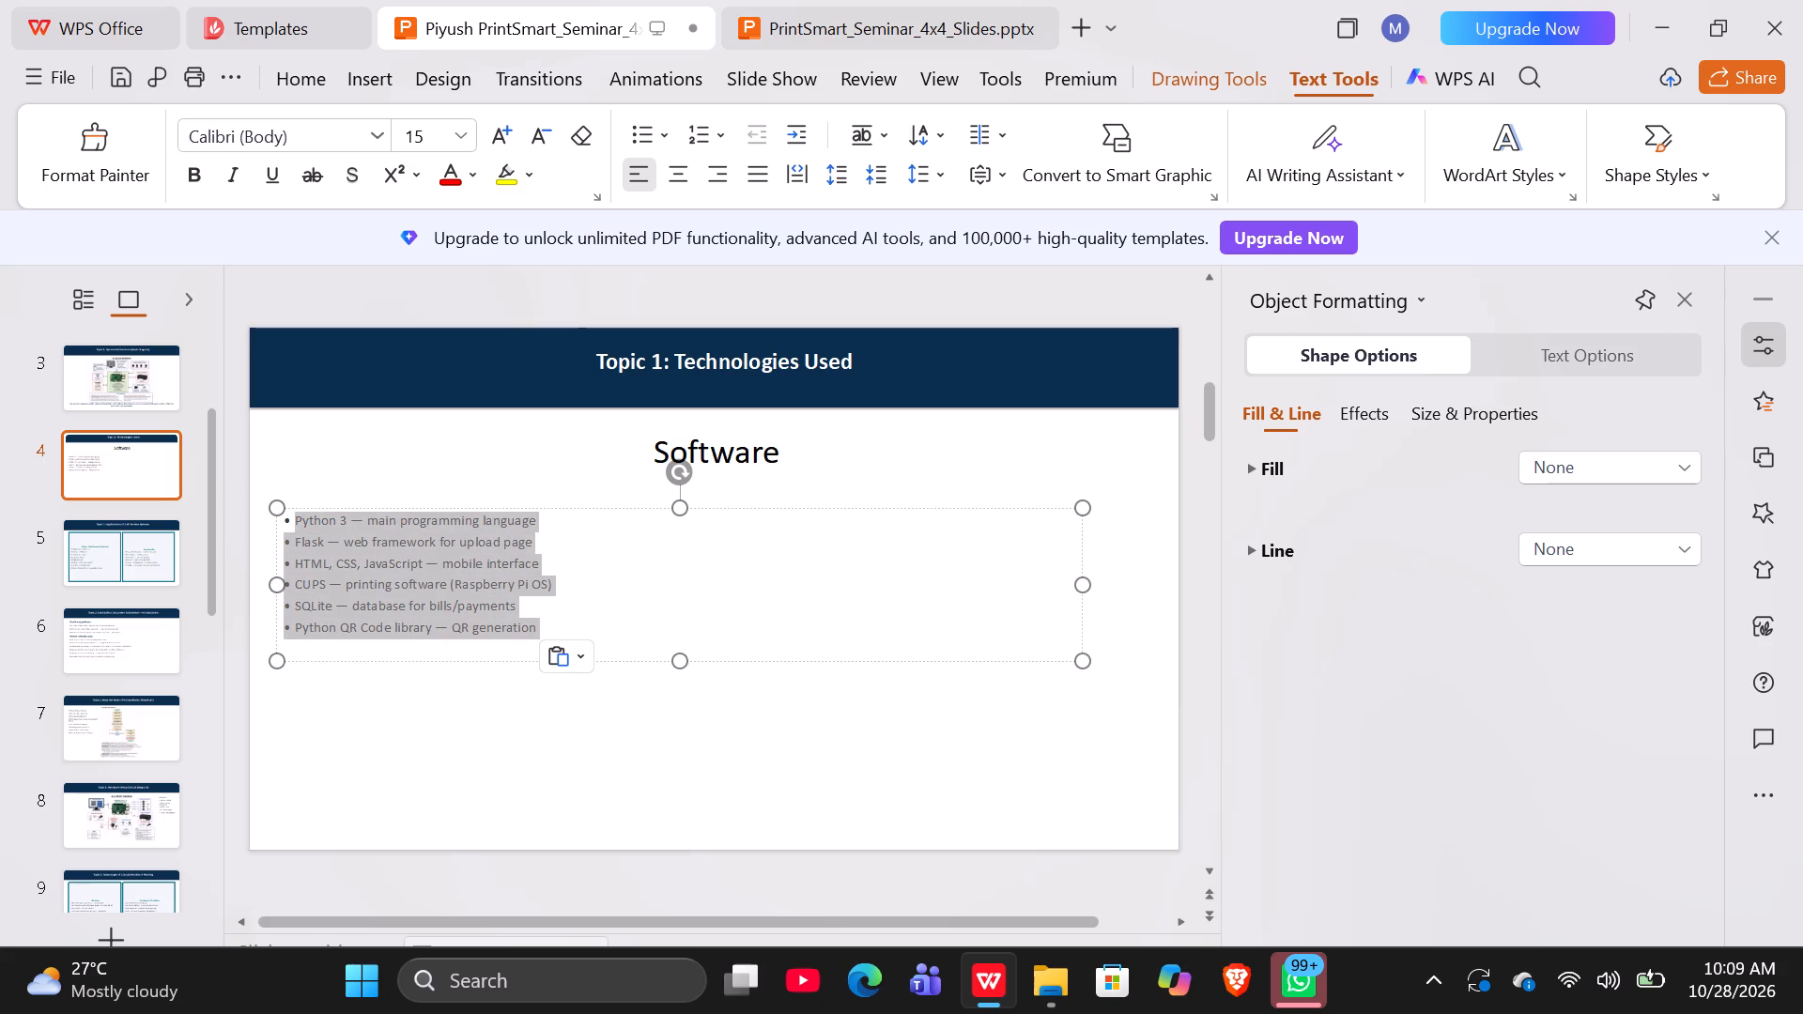
drag(292, 515, 274, 511)
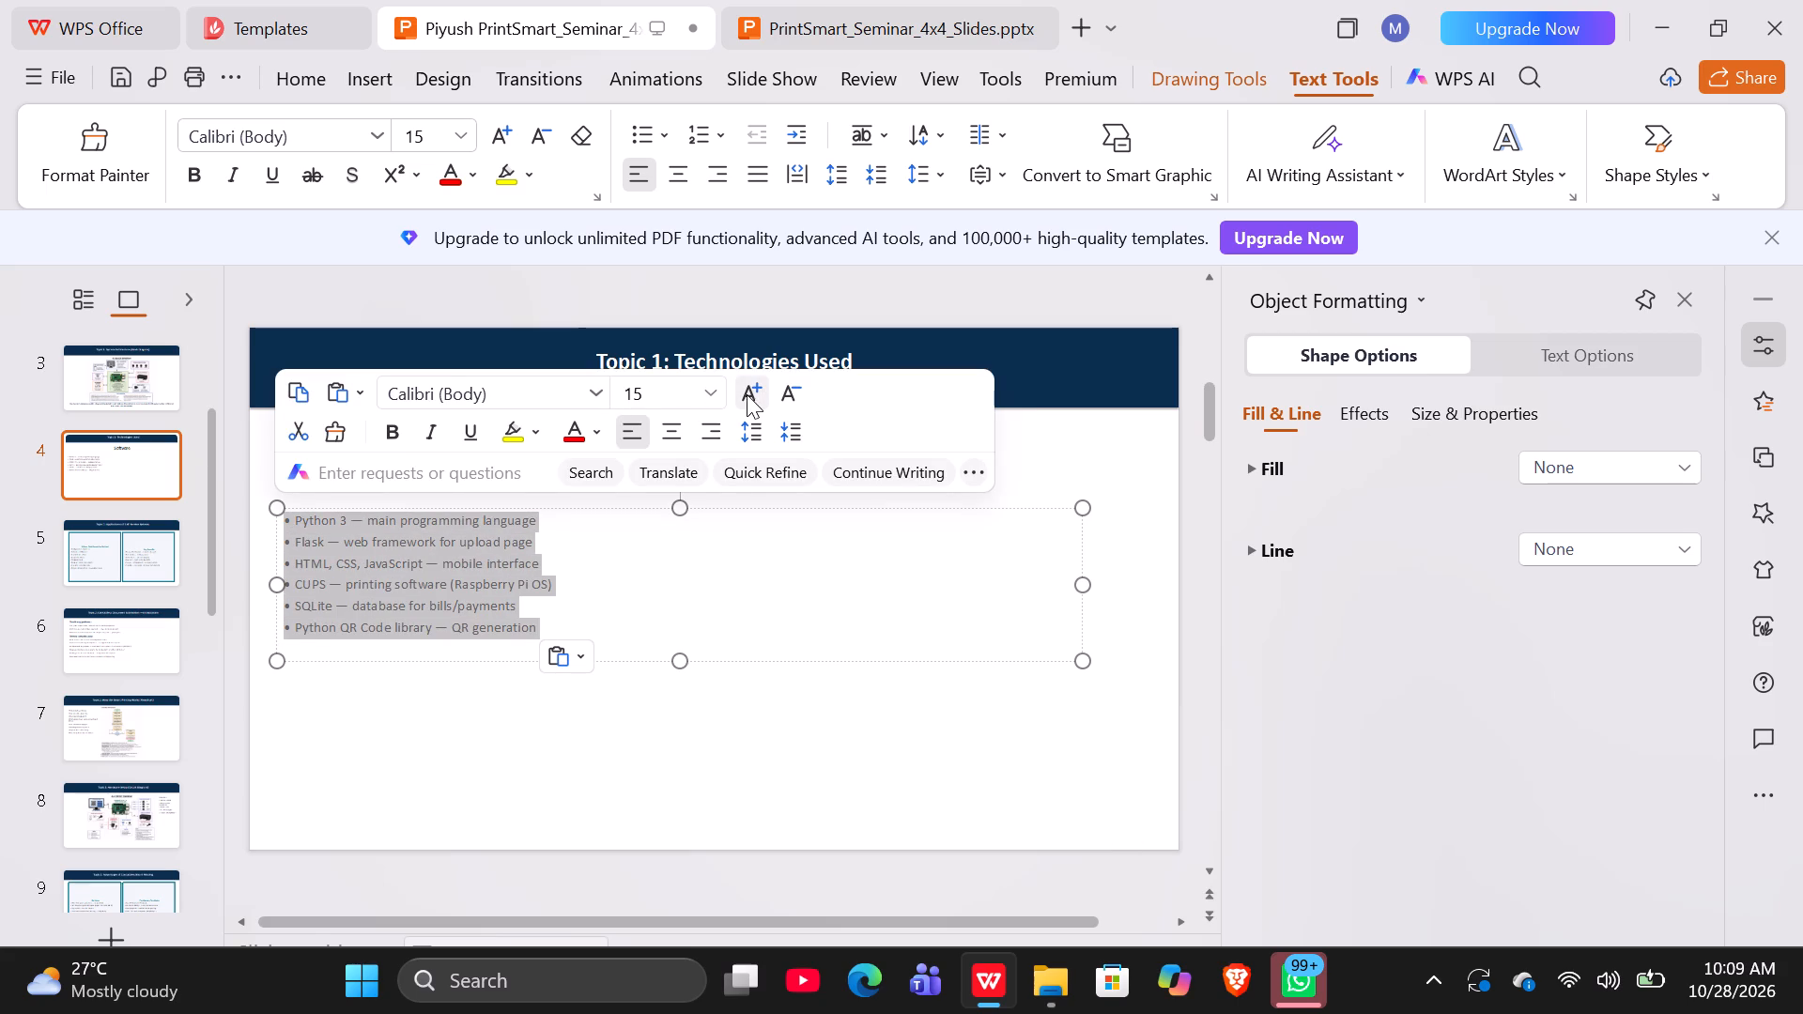
click(745, 394)
click(745, 394)
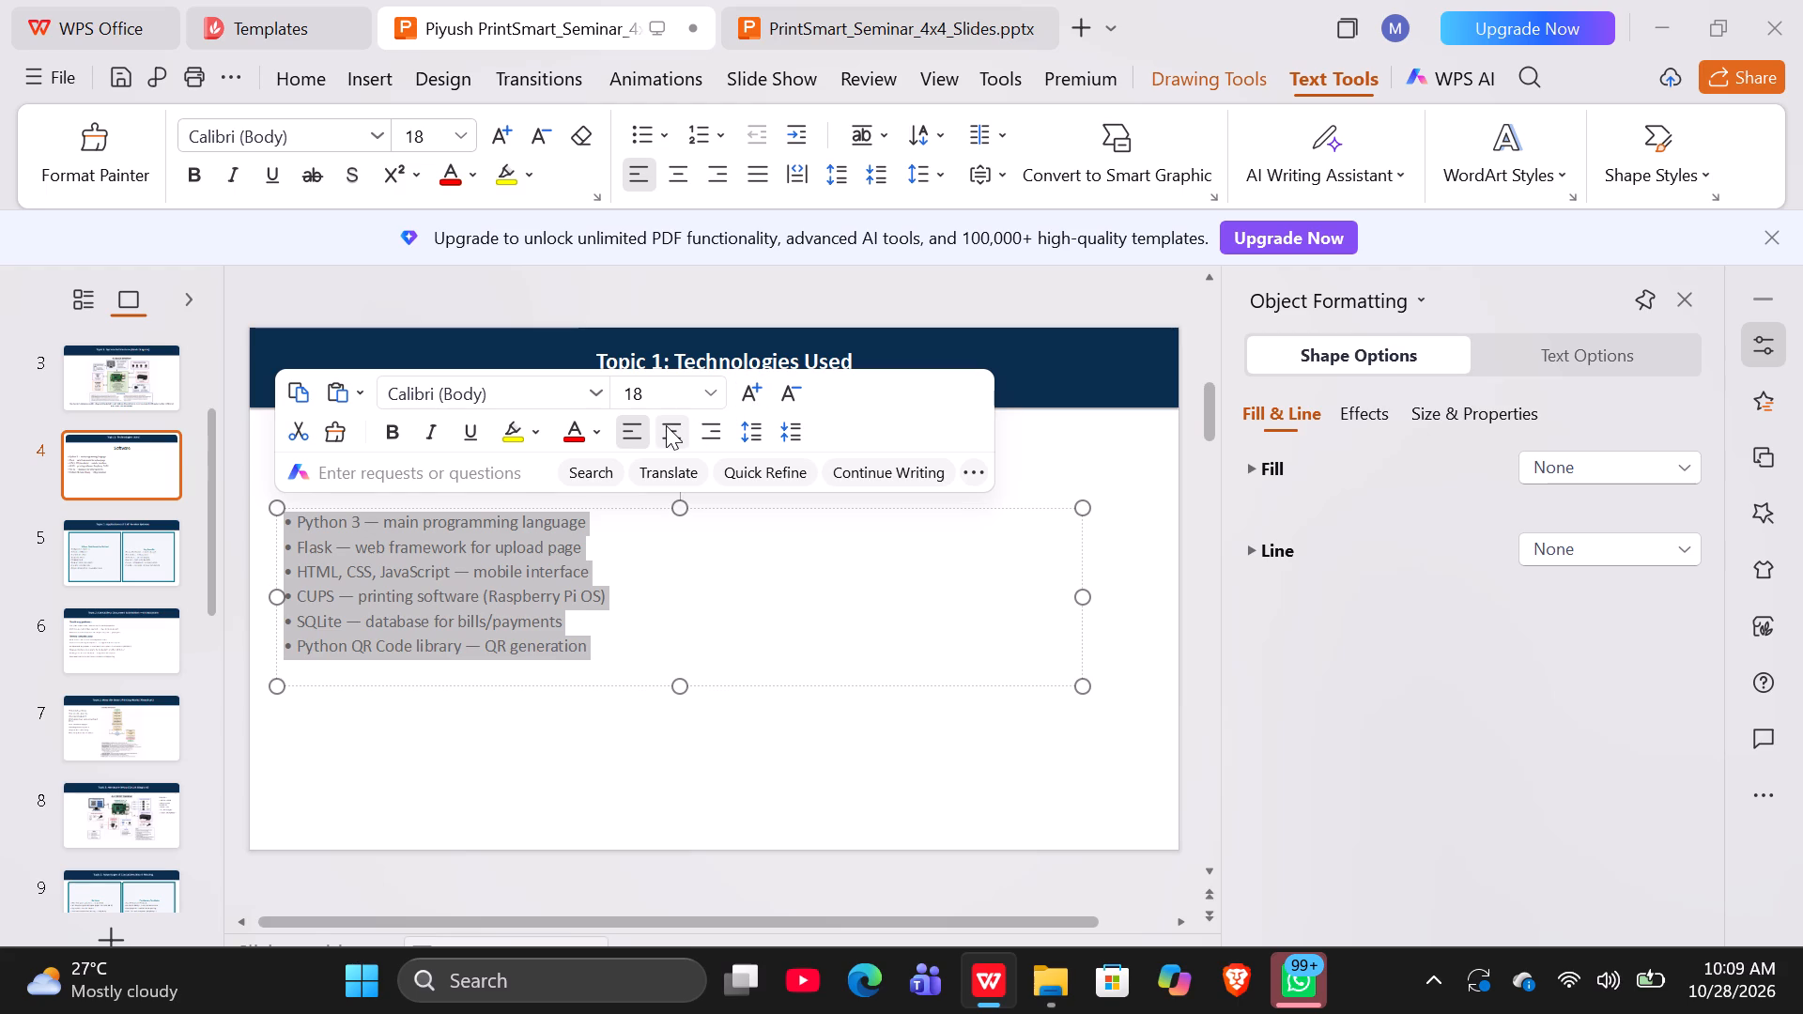
click(666, 425)
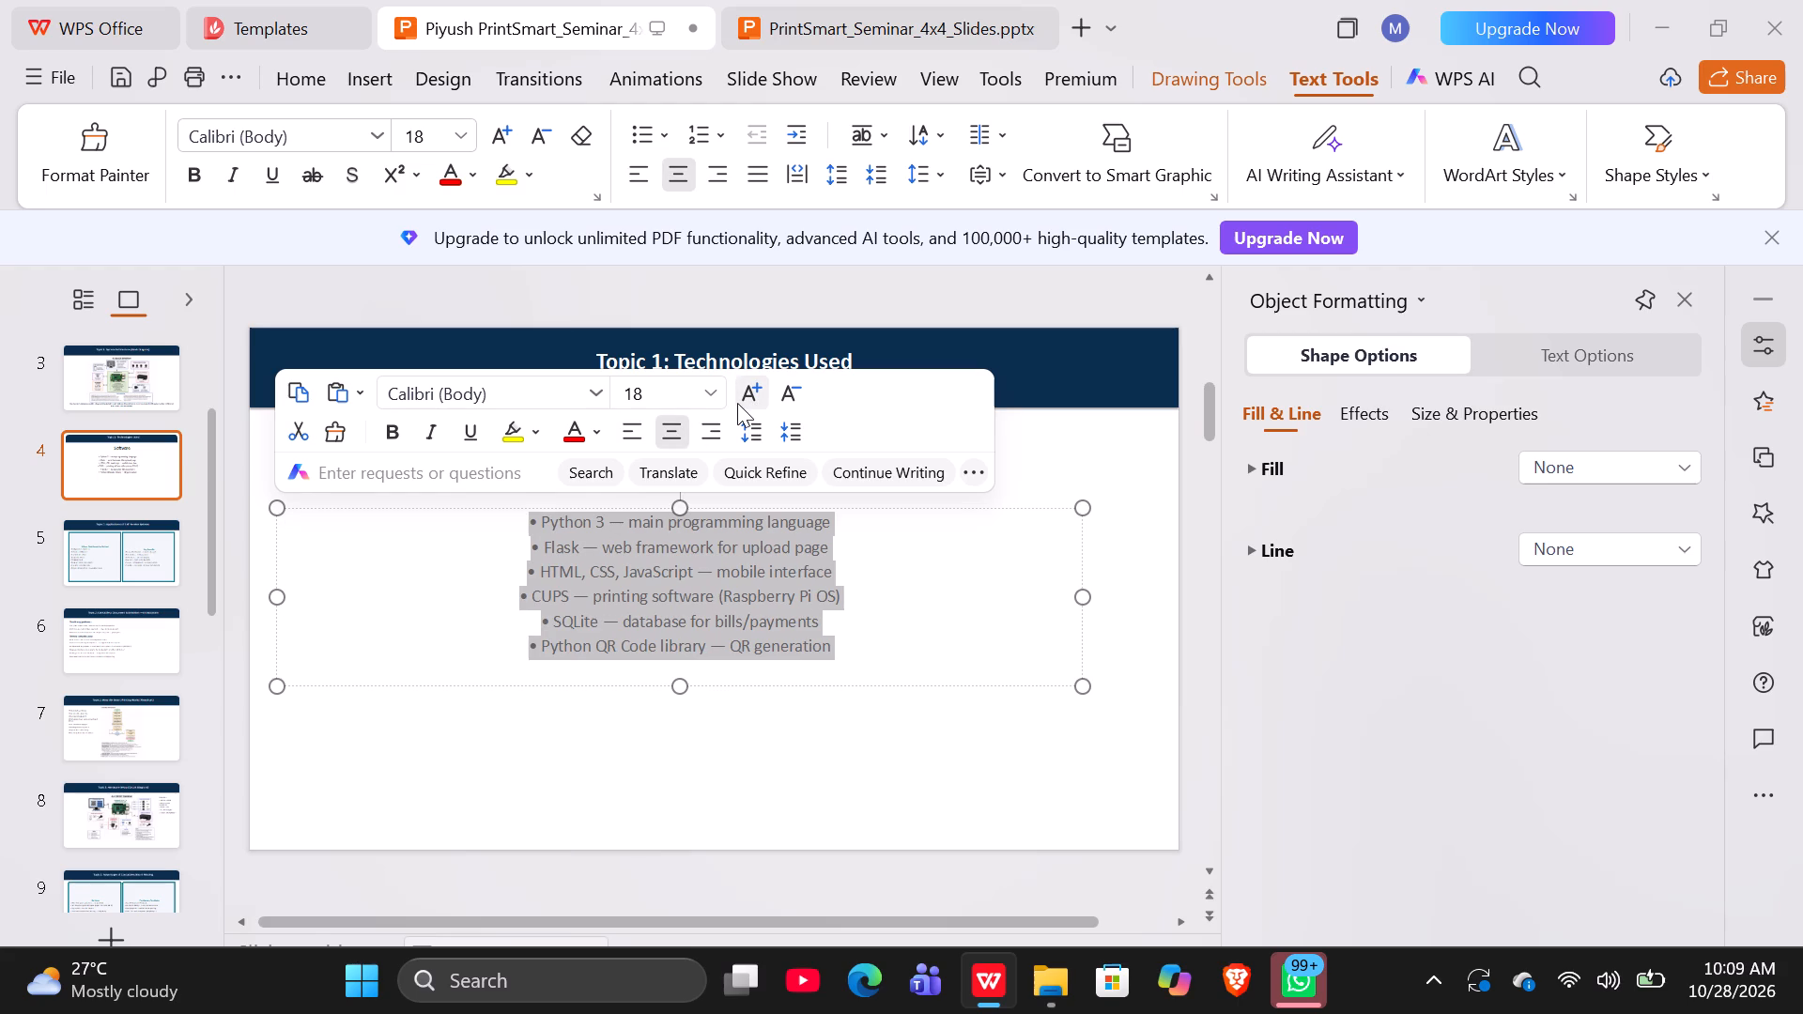
click(737, 403)
click(737, 403)
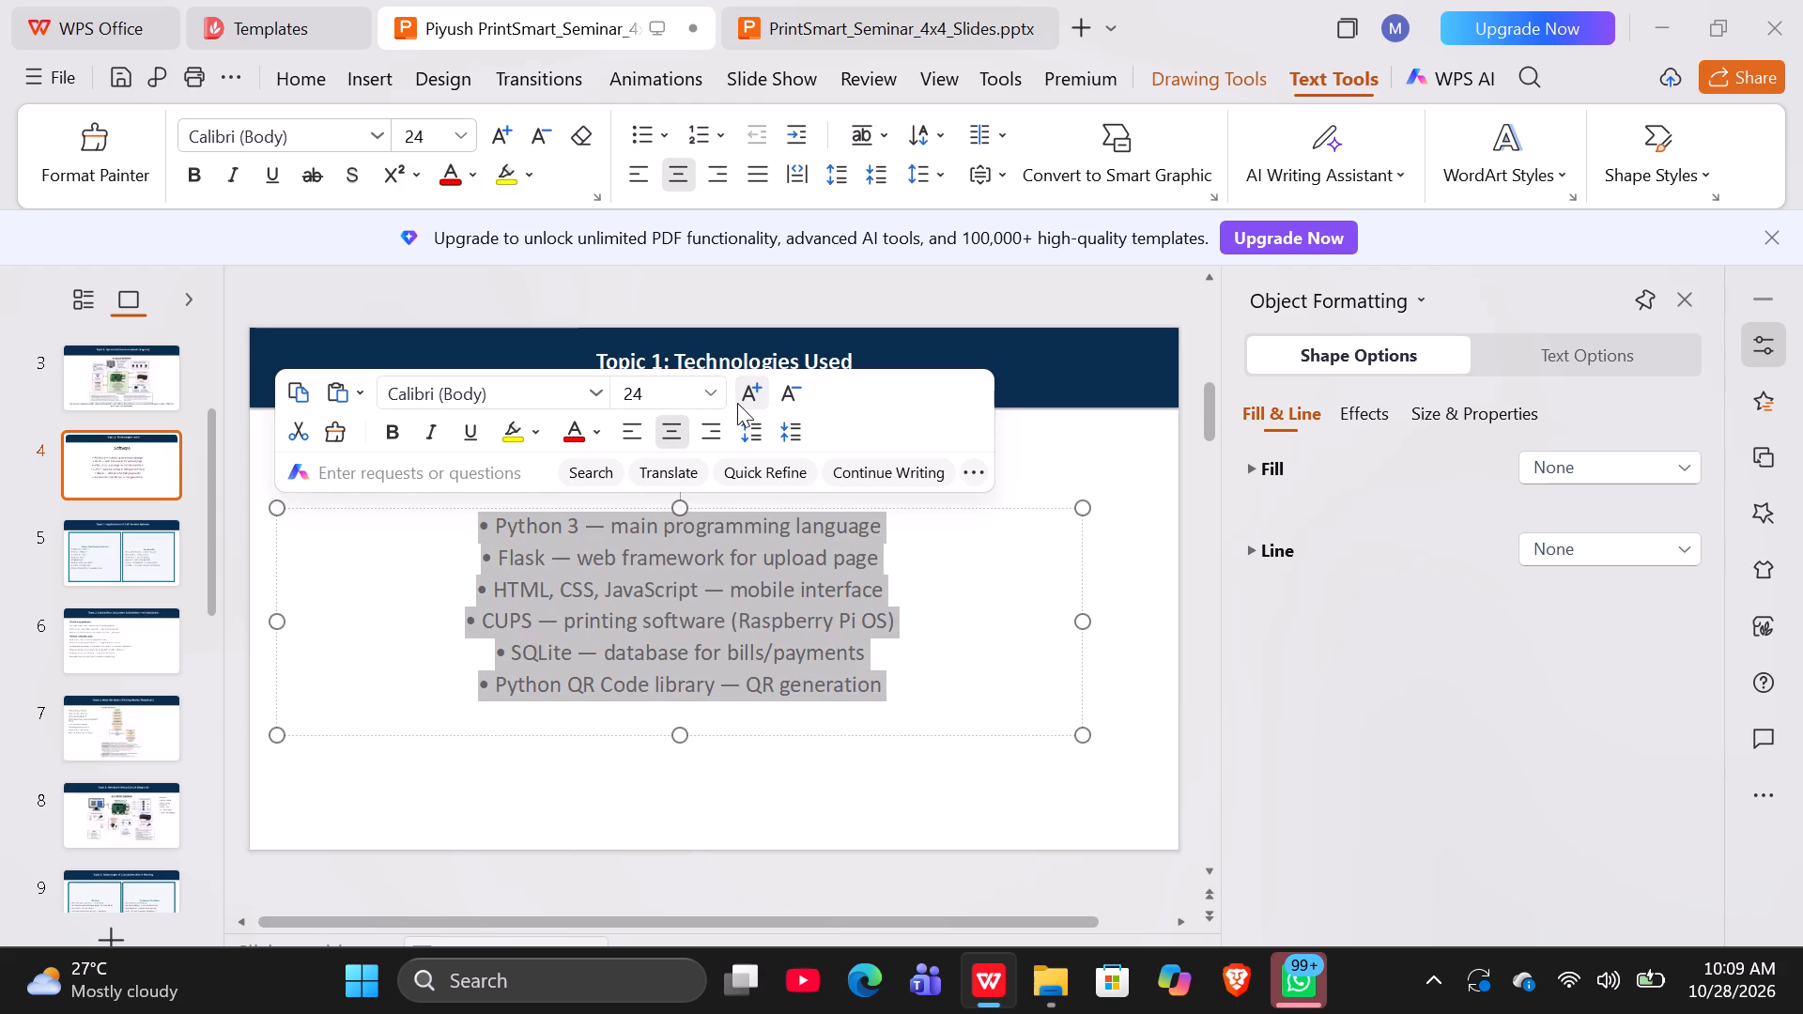
click(627, 435)
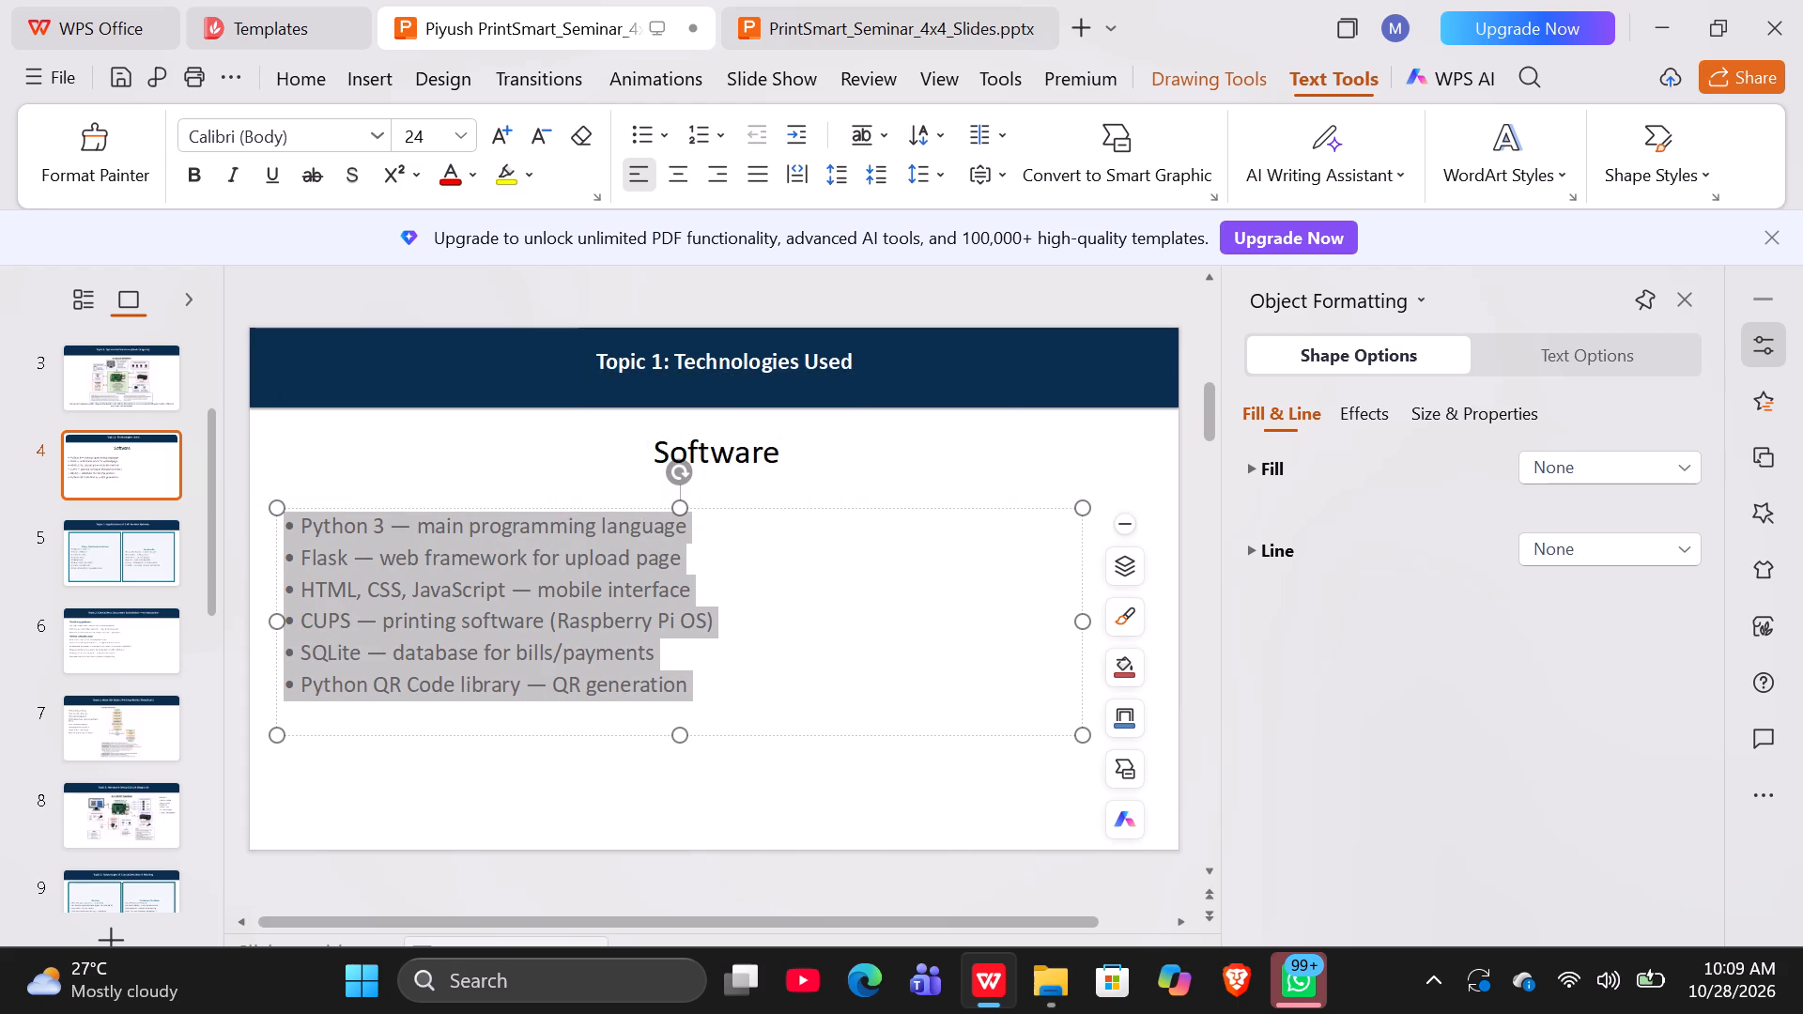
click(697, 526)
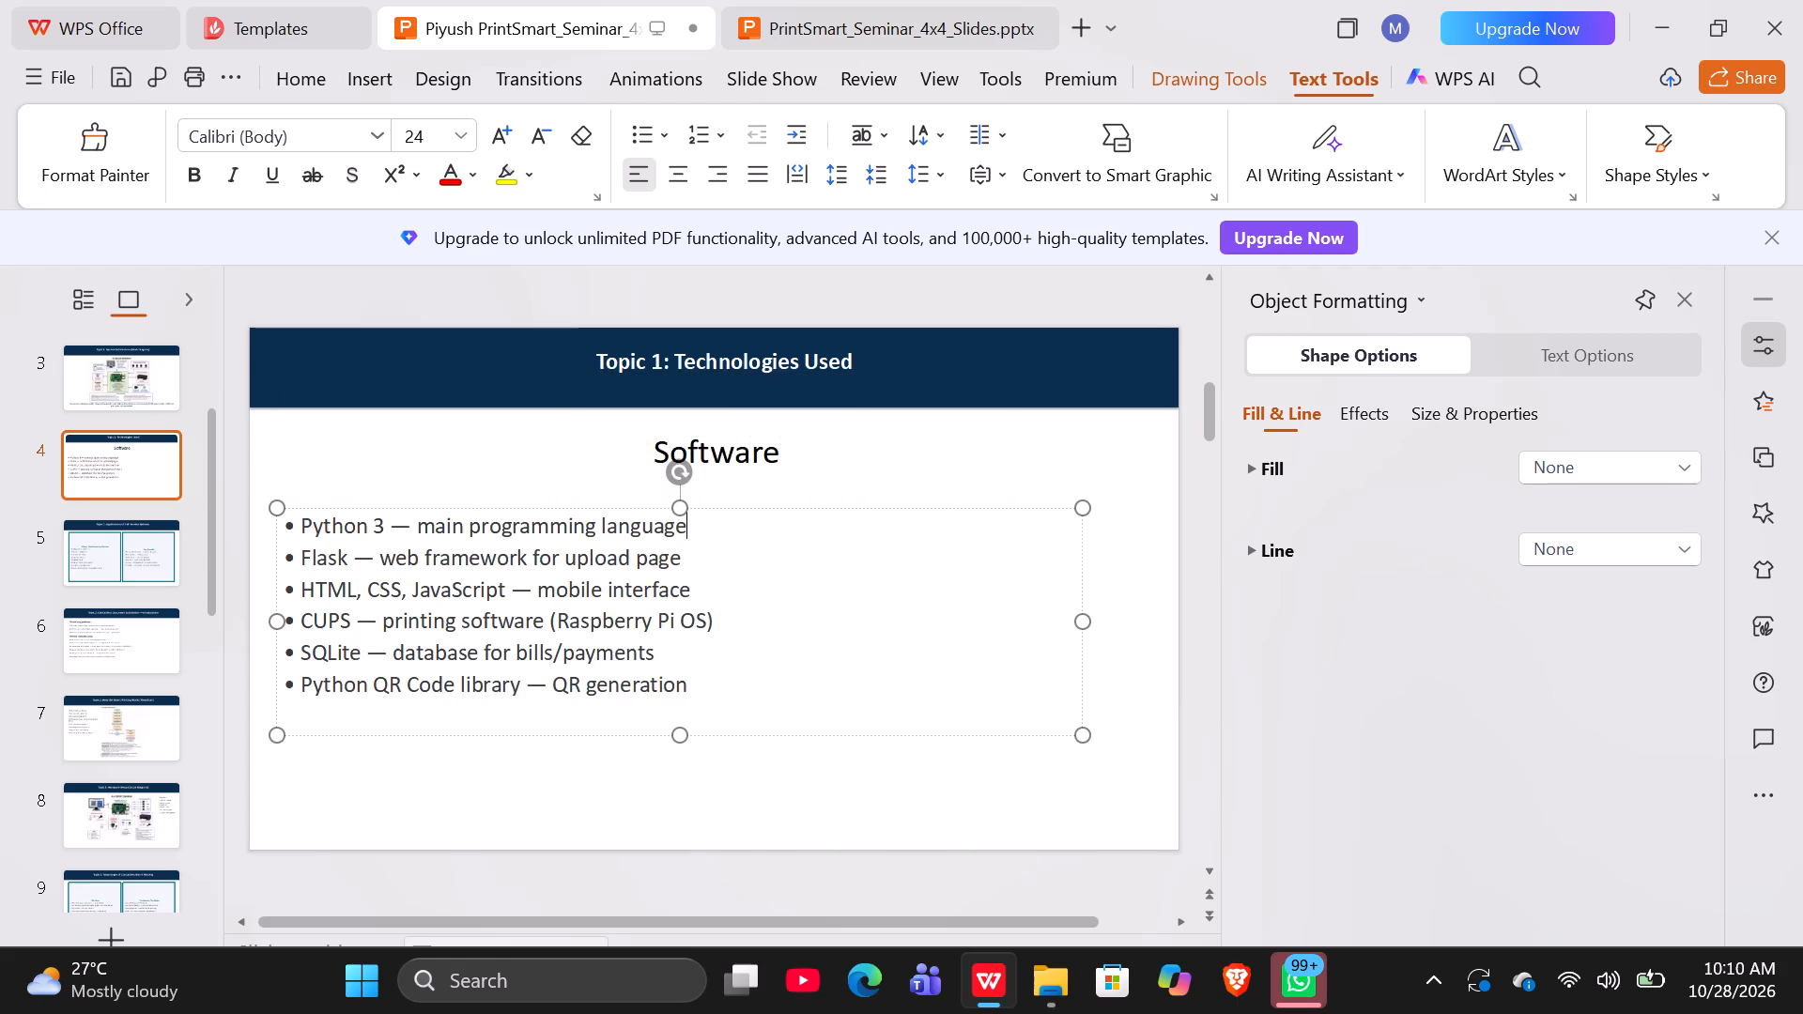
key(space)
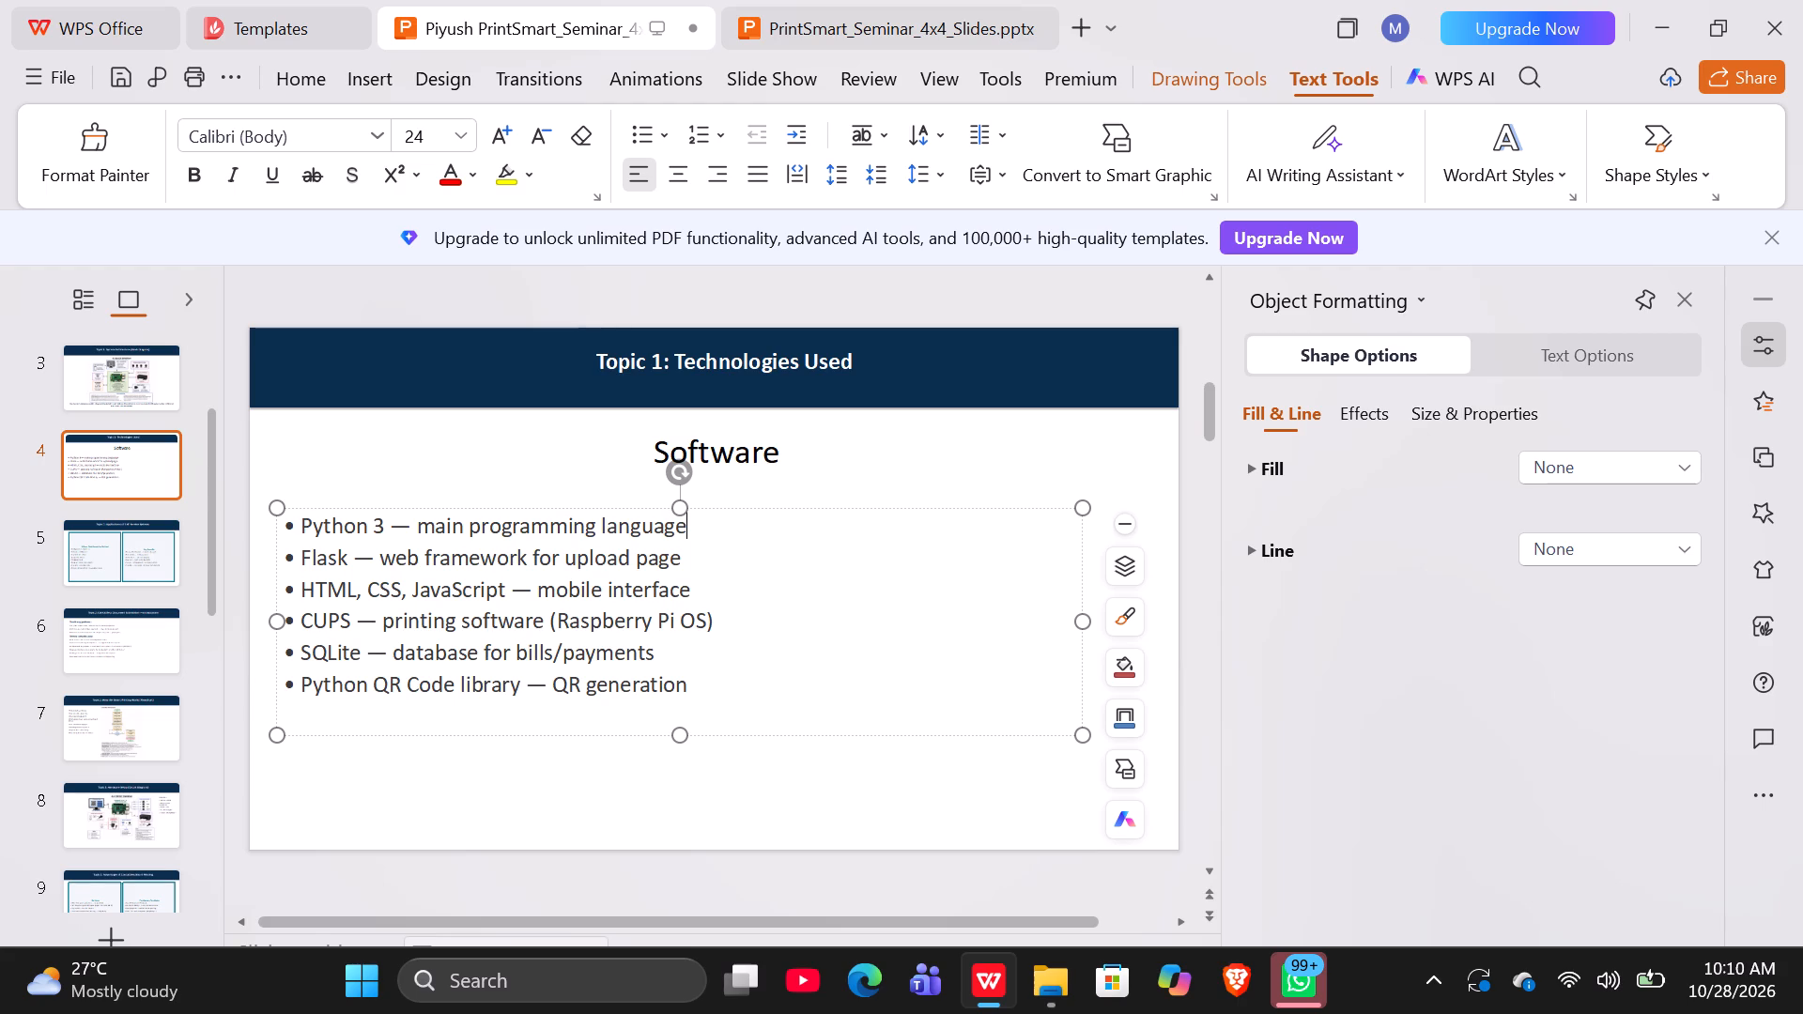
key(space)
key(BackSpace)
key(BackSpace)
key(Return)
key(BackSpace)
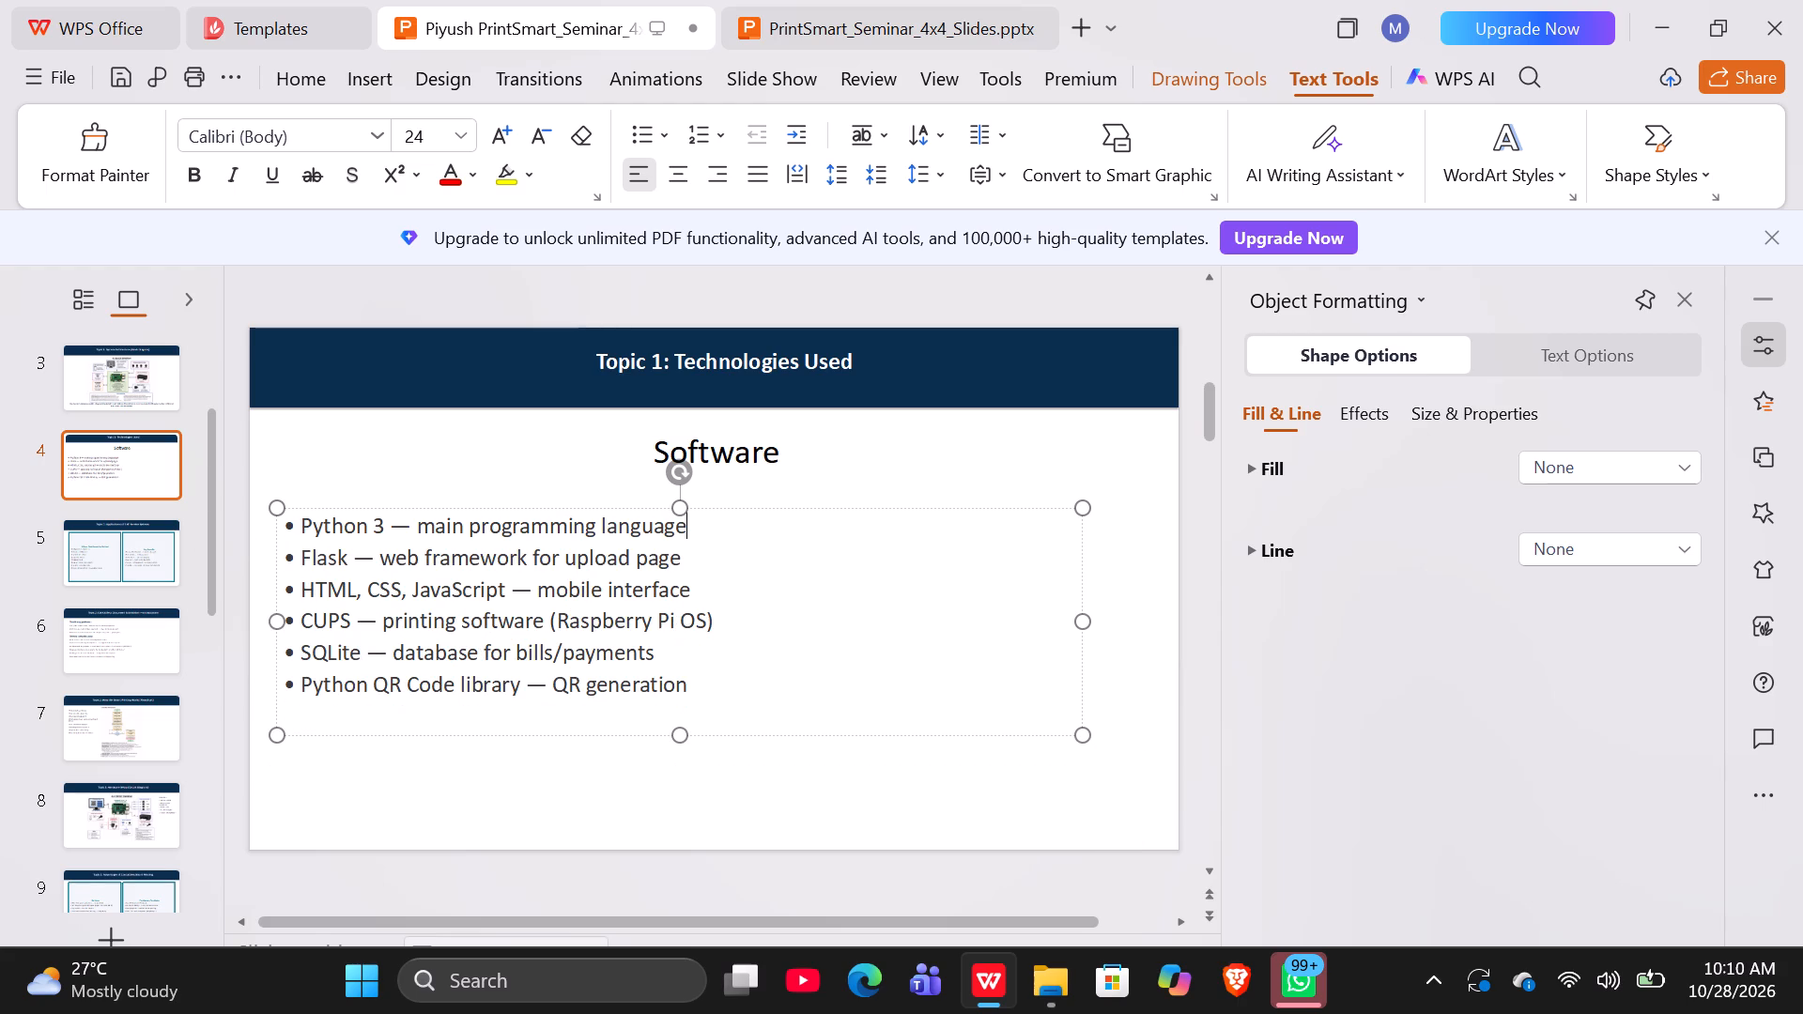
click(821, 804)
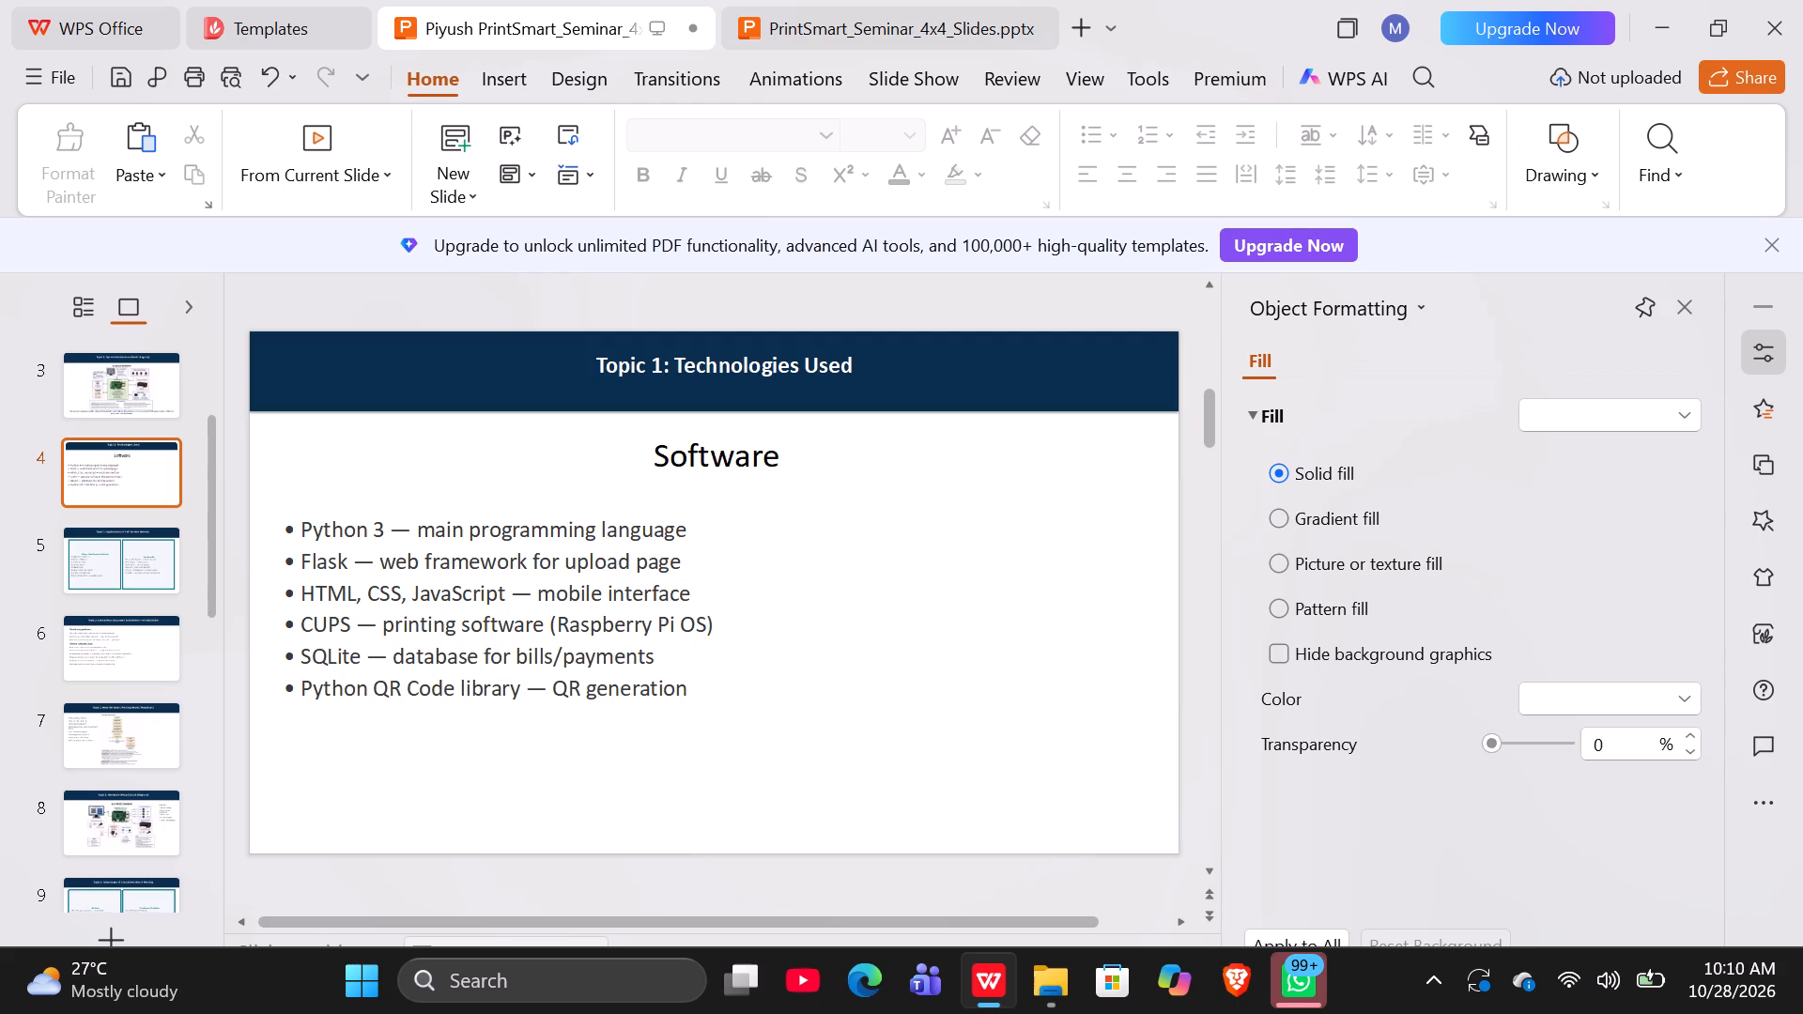
Centre-align all the lines of the software list below the "Software" heading.
click(690, 689)
drag(690, 689, 264, 518)
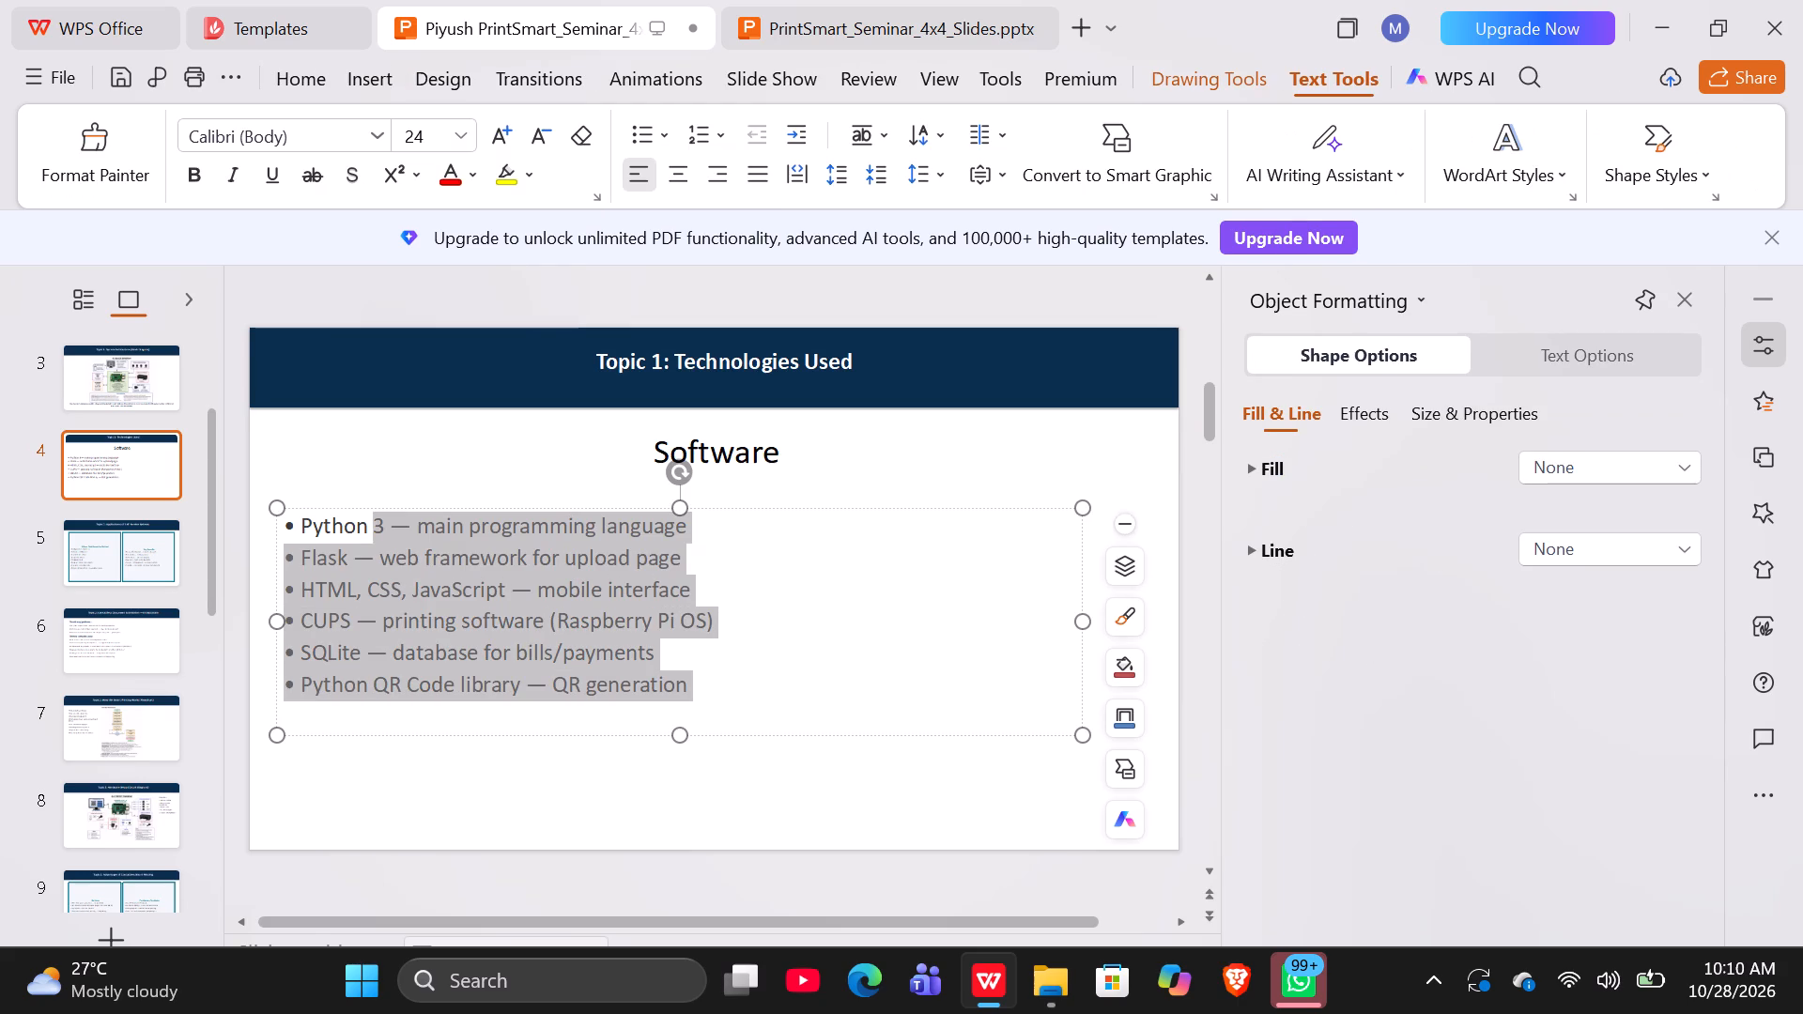
drag(264, 518, 254, 517)
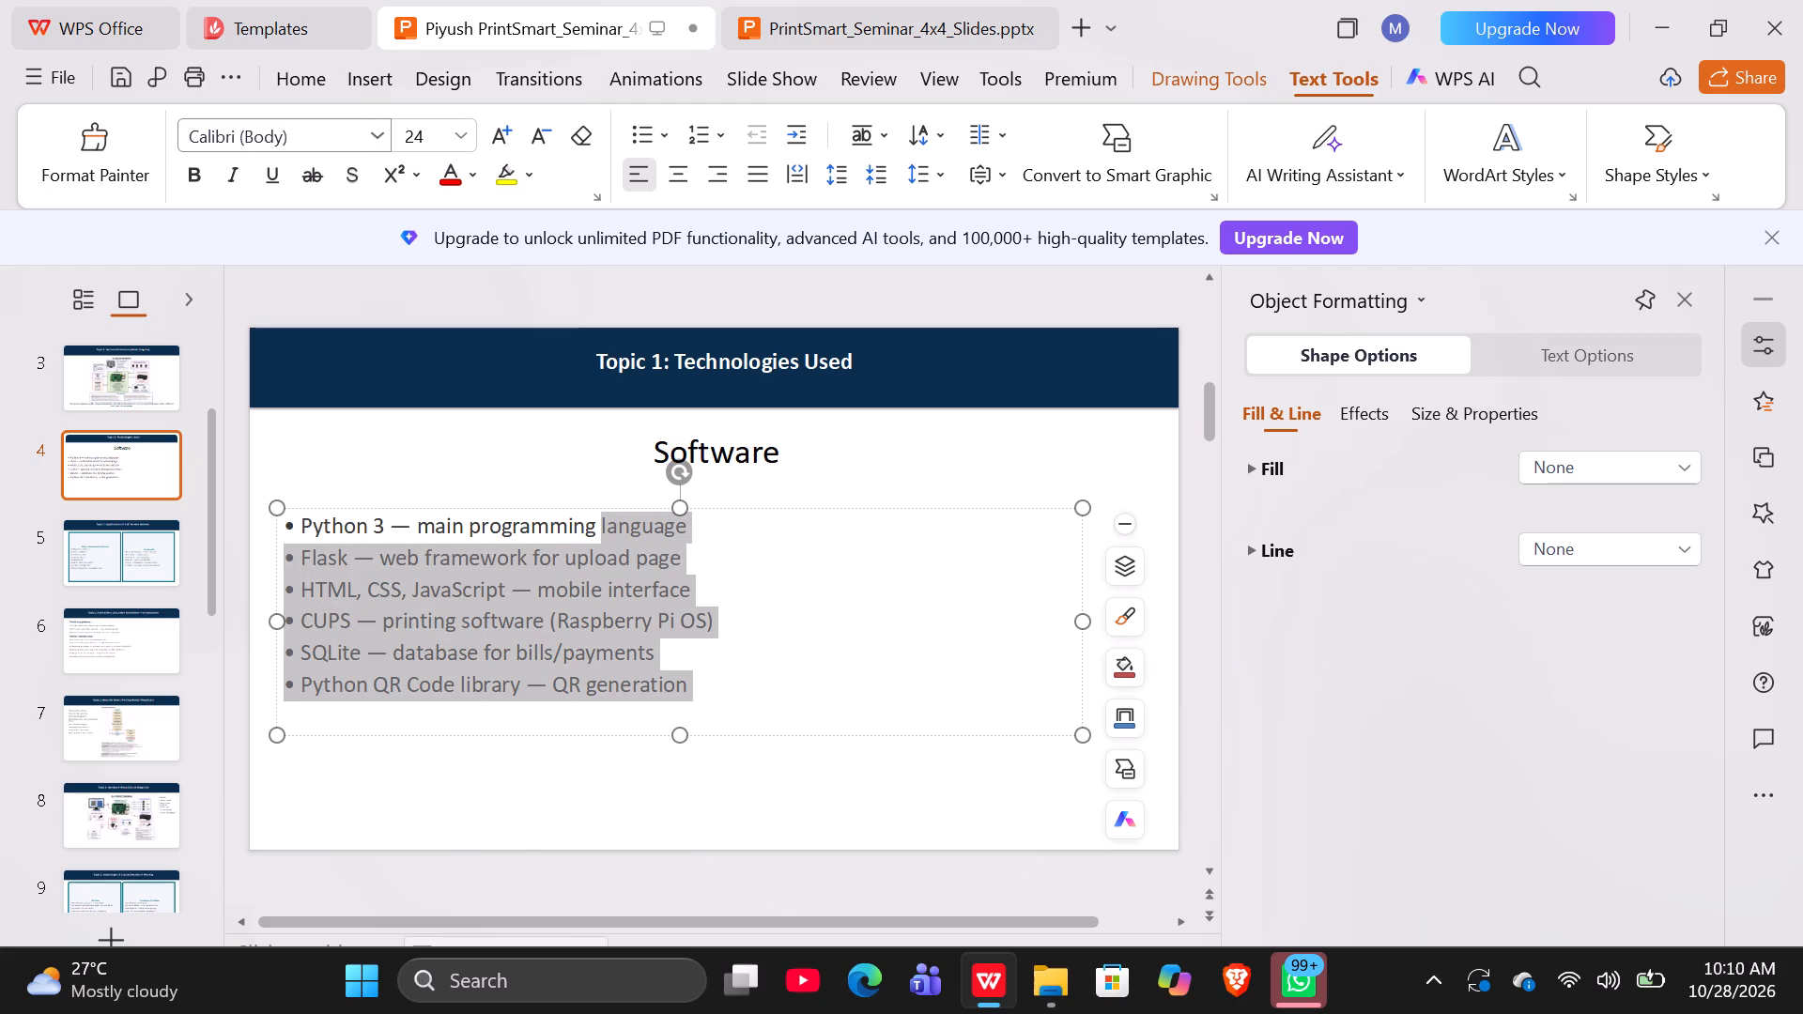
click(677, 184)
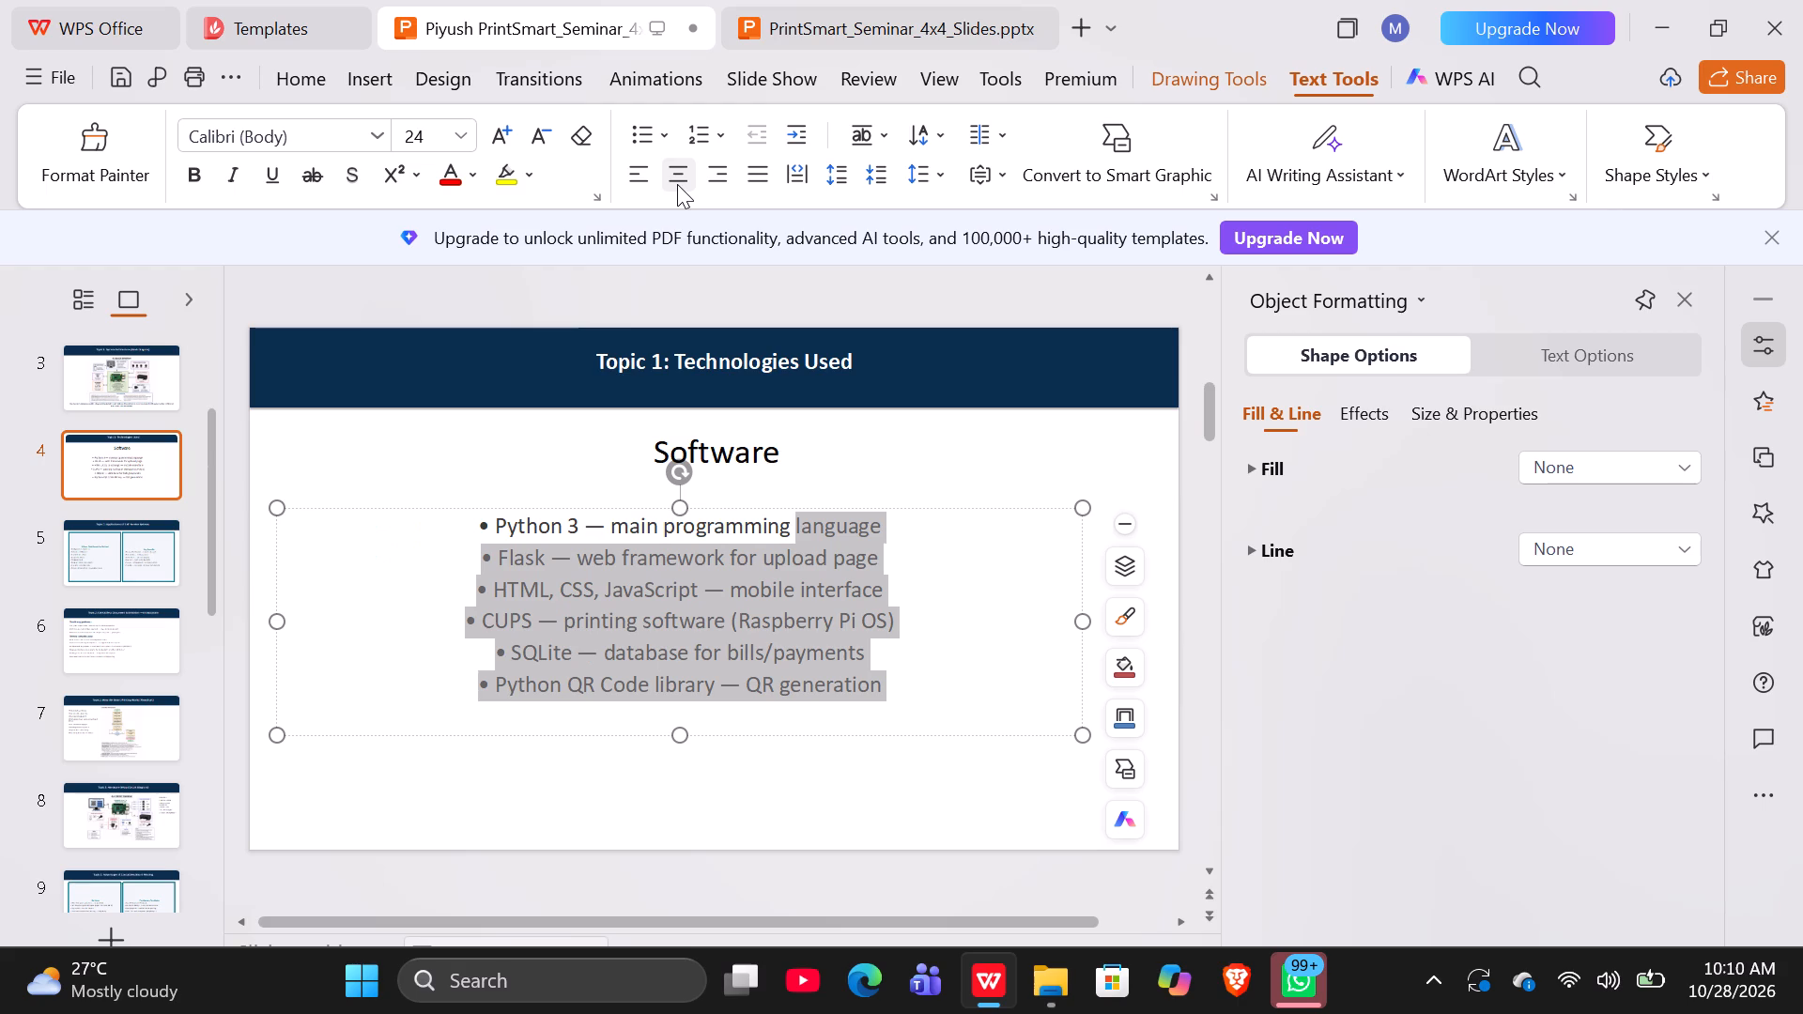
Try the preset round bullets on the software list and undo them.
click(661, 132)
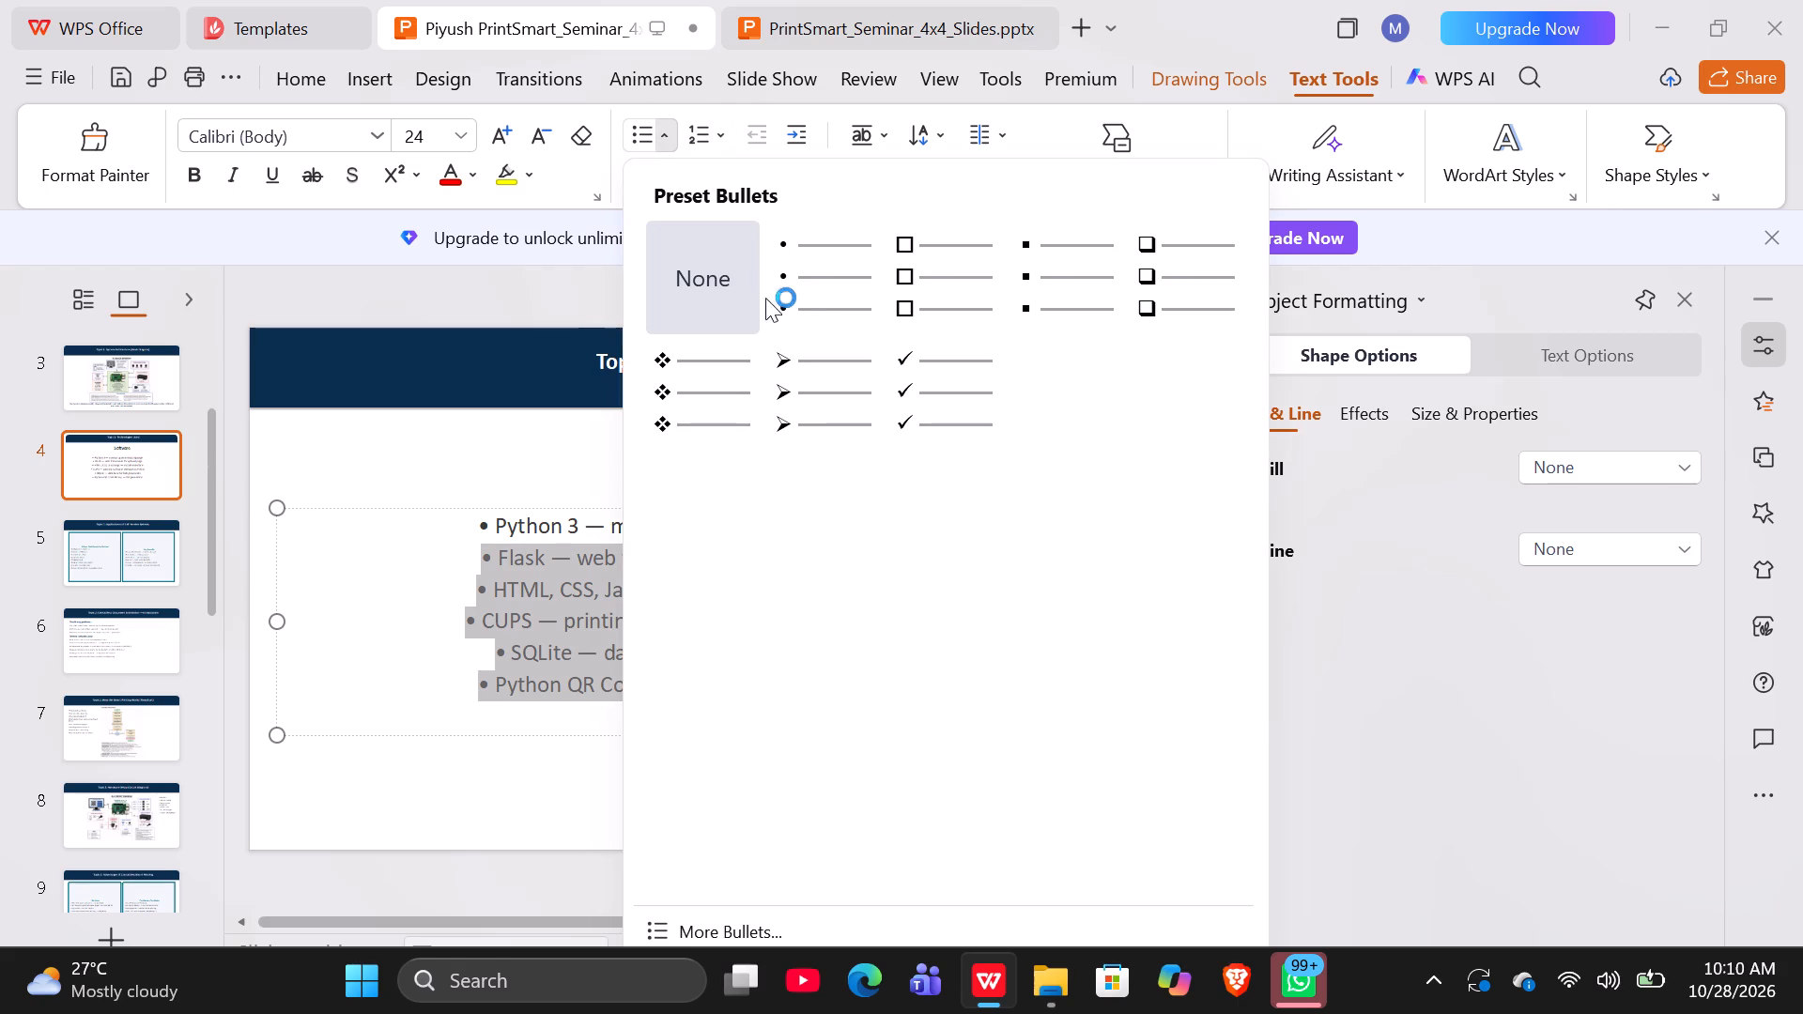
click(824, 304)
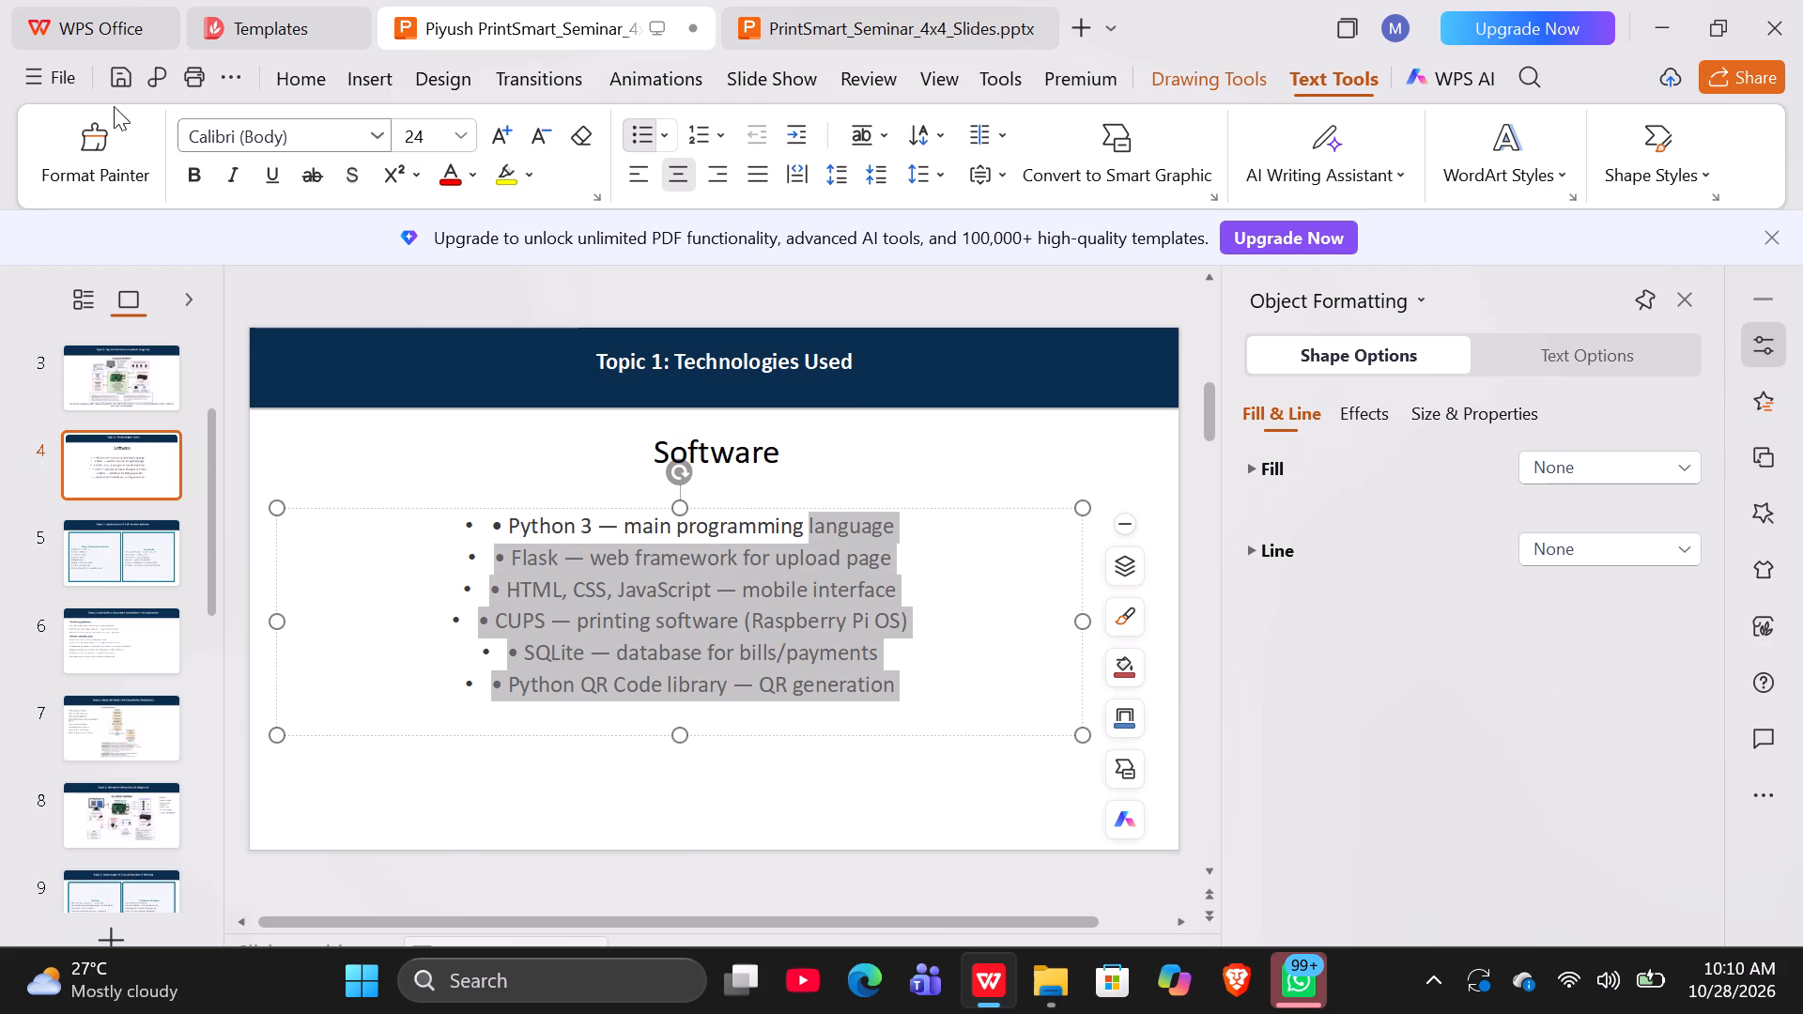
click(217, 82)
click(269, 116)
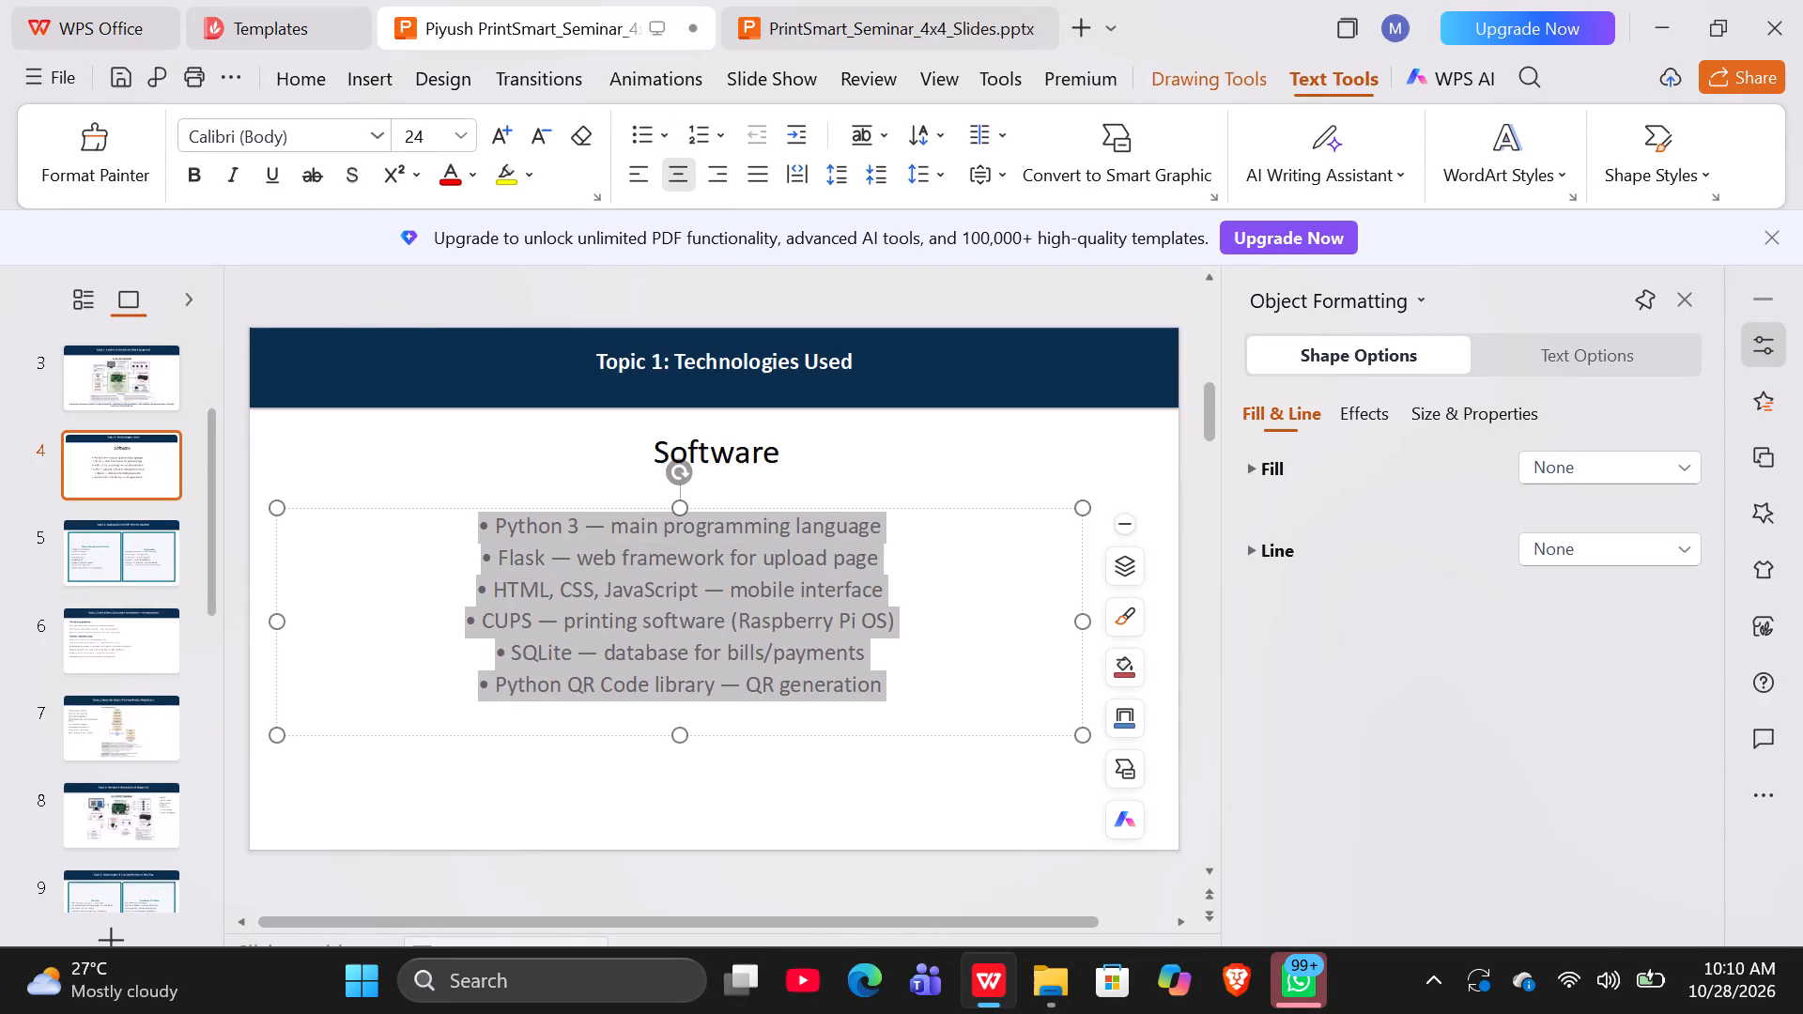
Extend the list's text box to the slide's left edge and move its upper edge closer to the "Software" heading.
drag(278, 503, 251, 480)
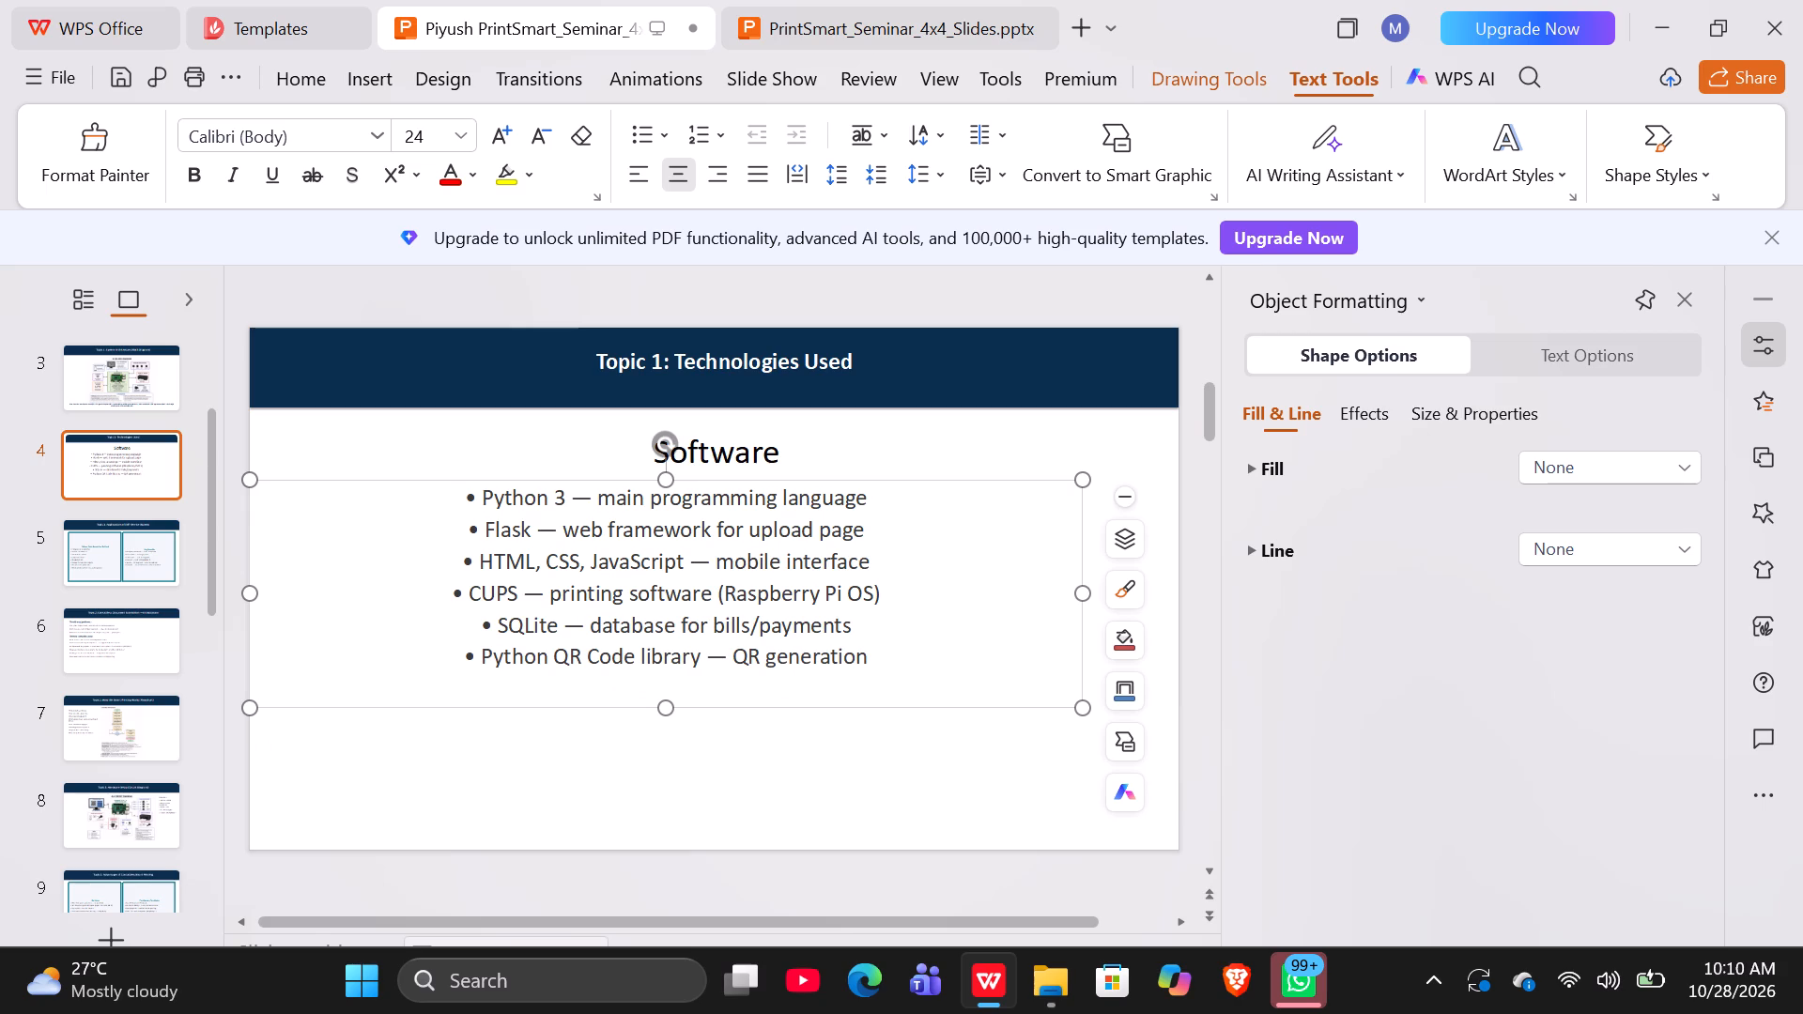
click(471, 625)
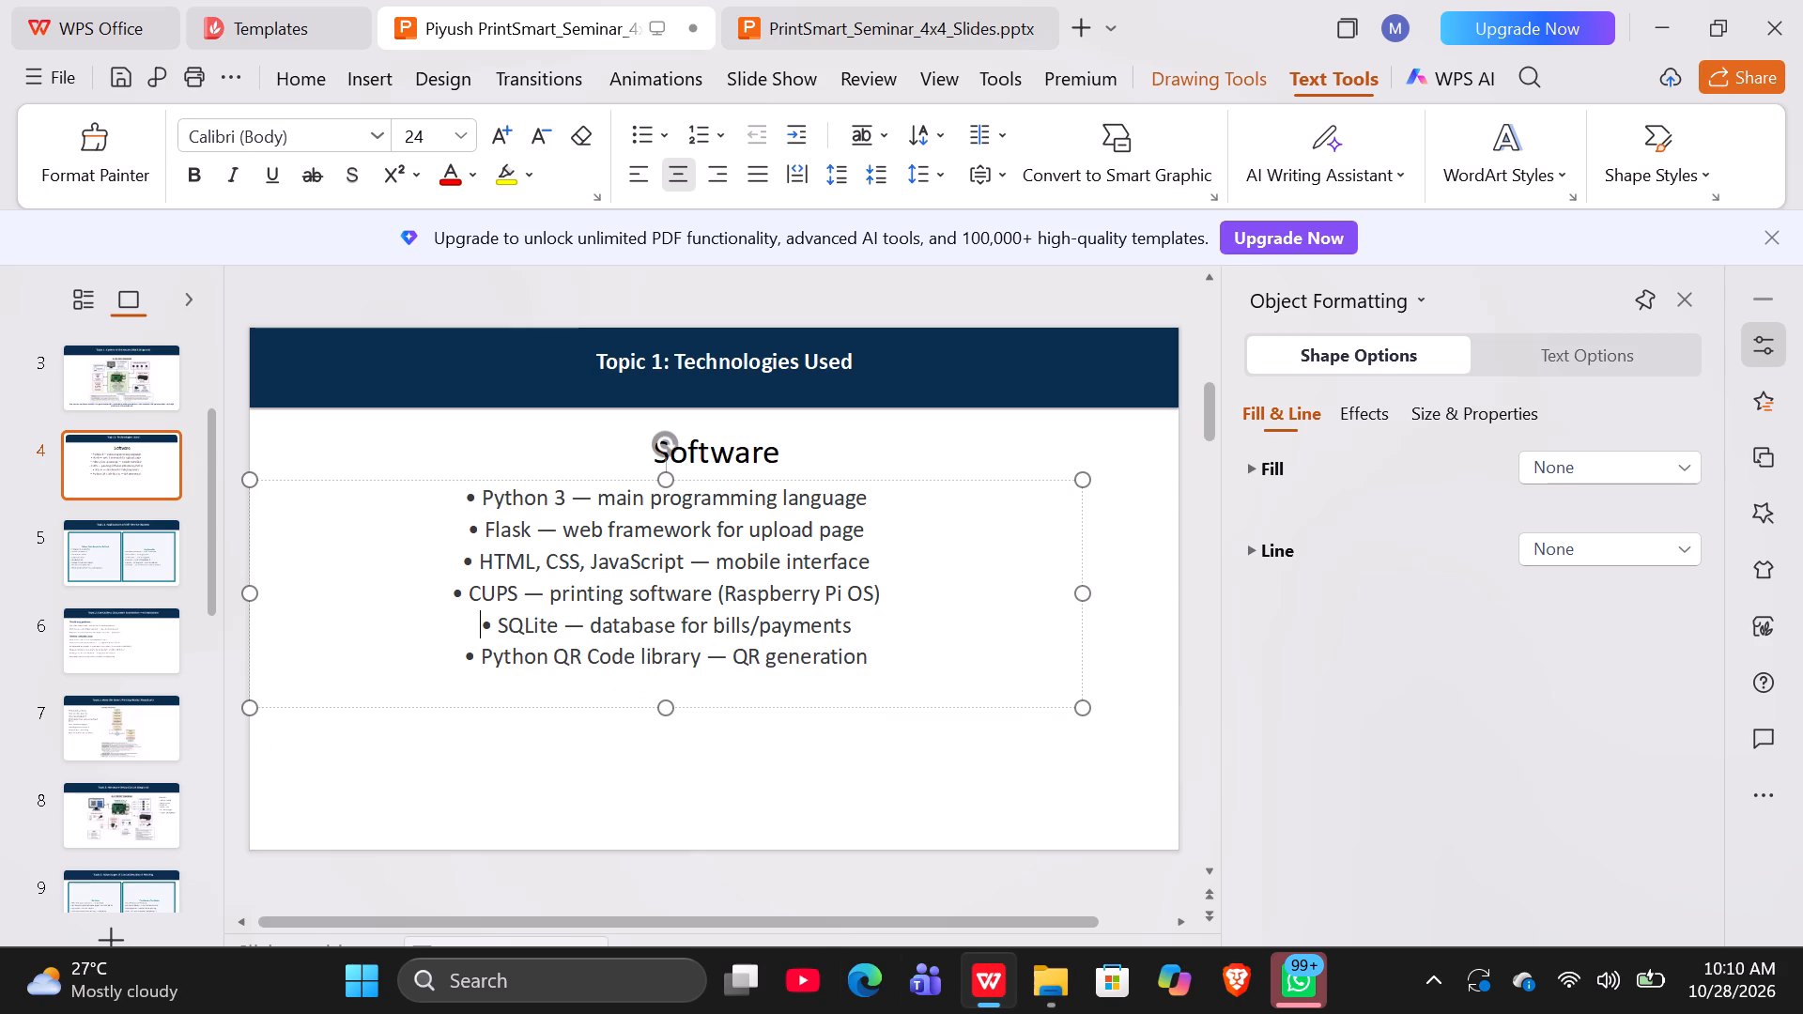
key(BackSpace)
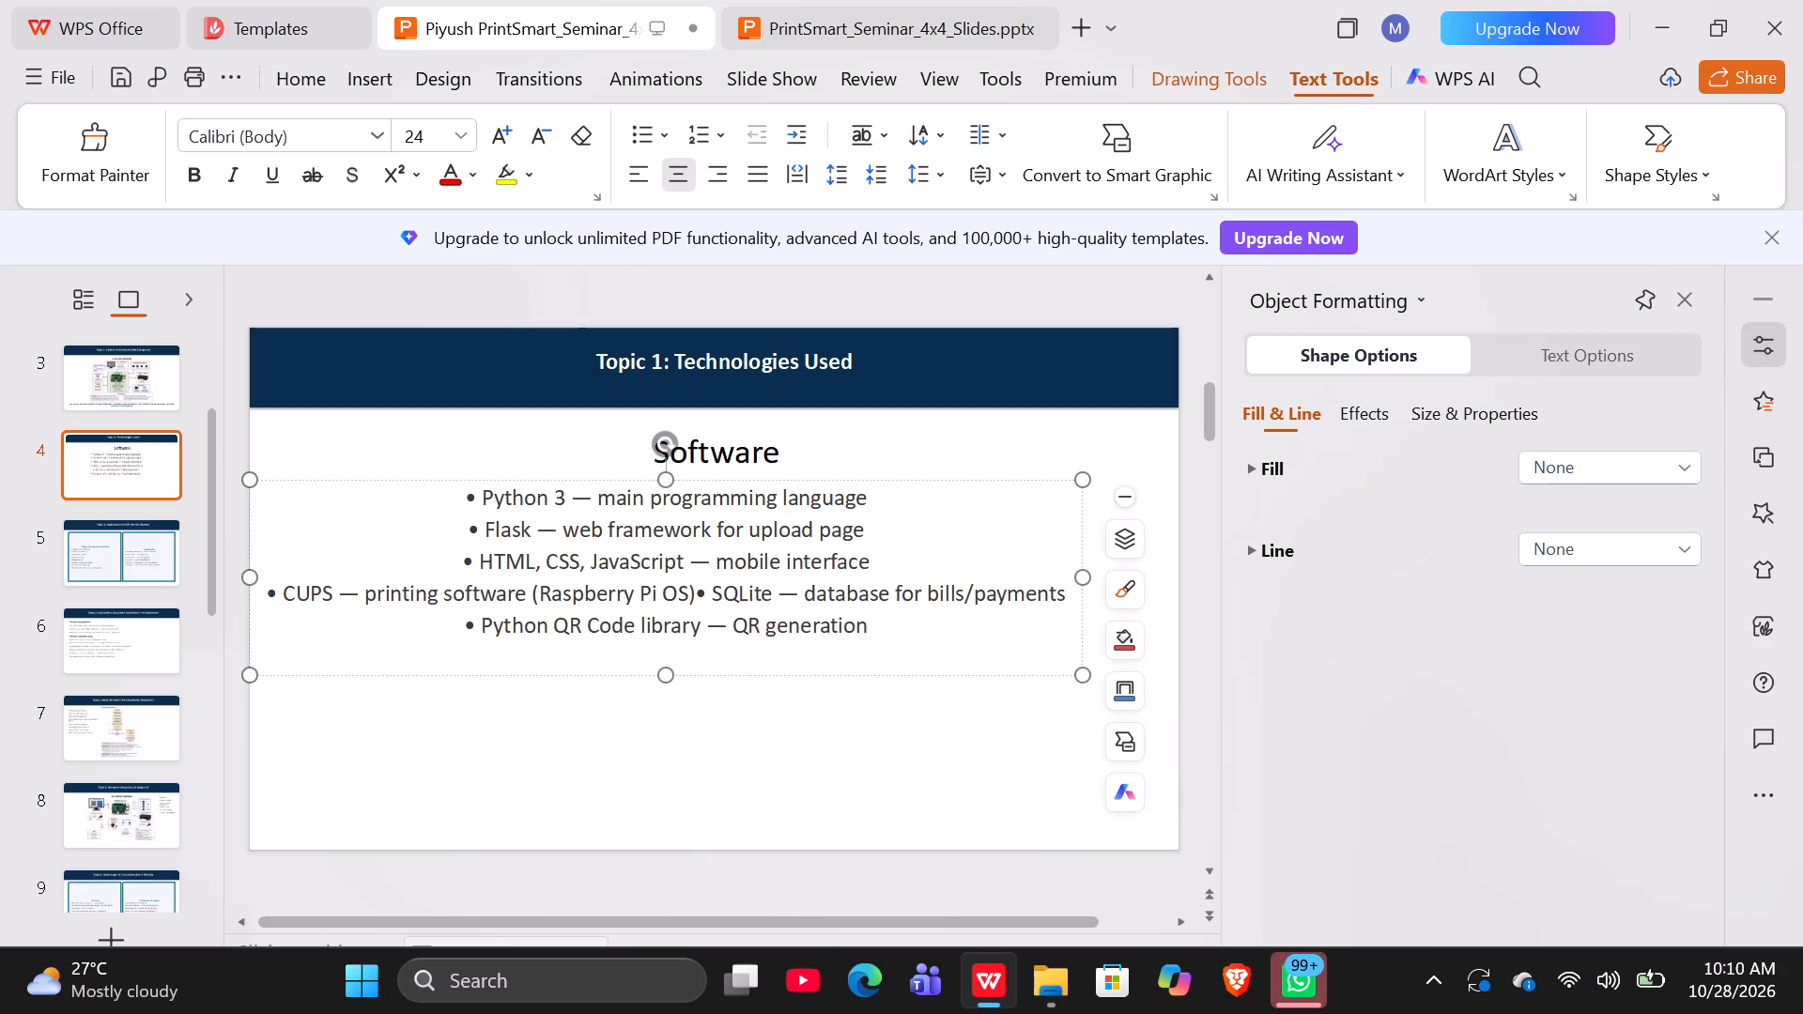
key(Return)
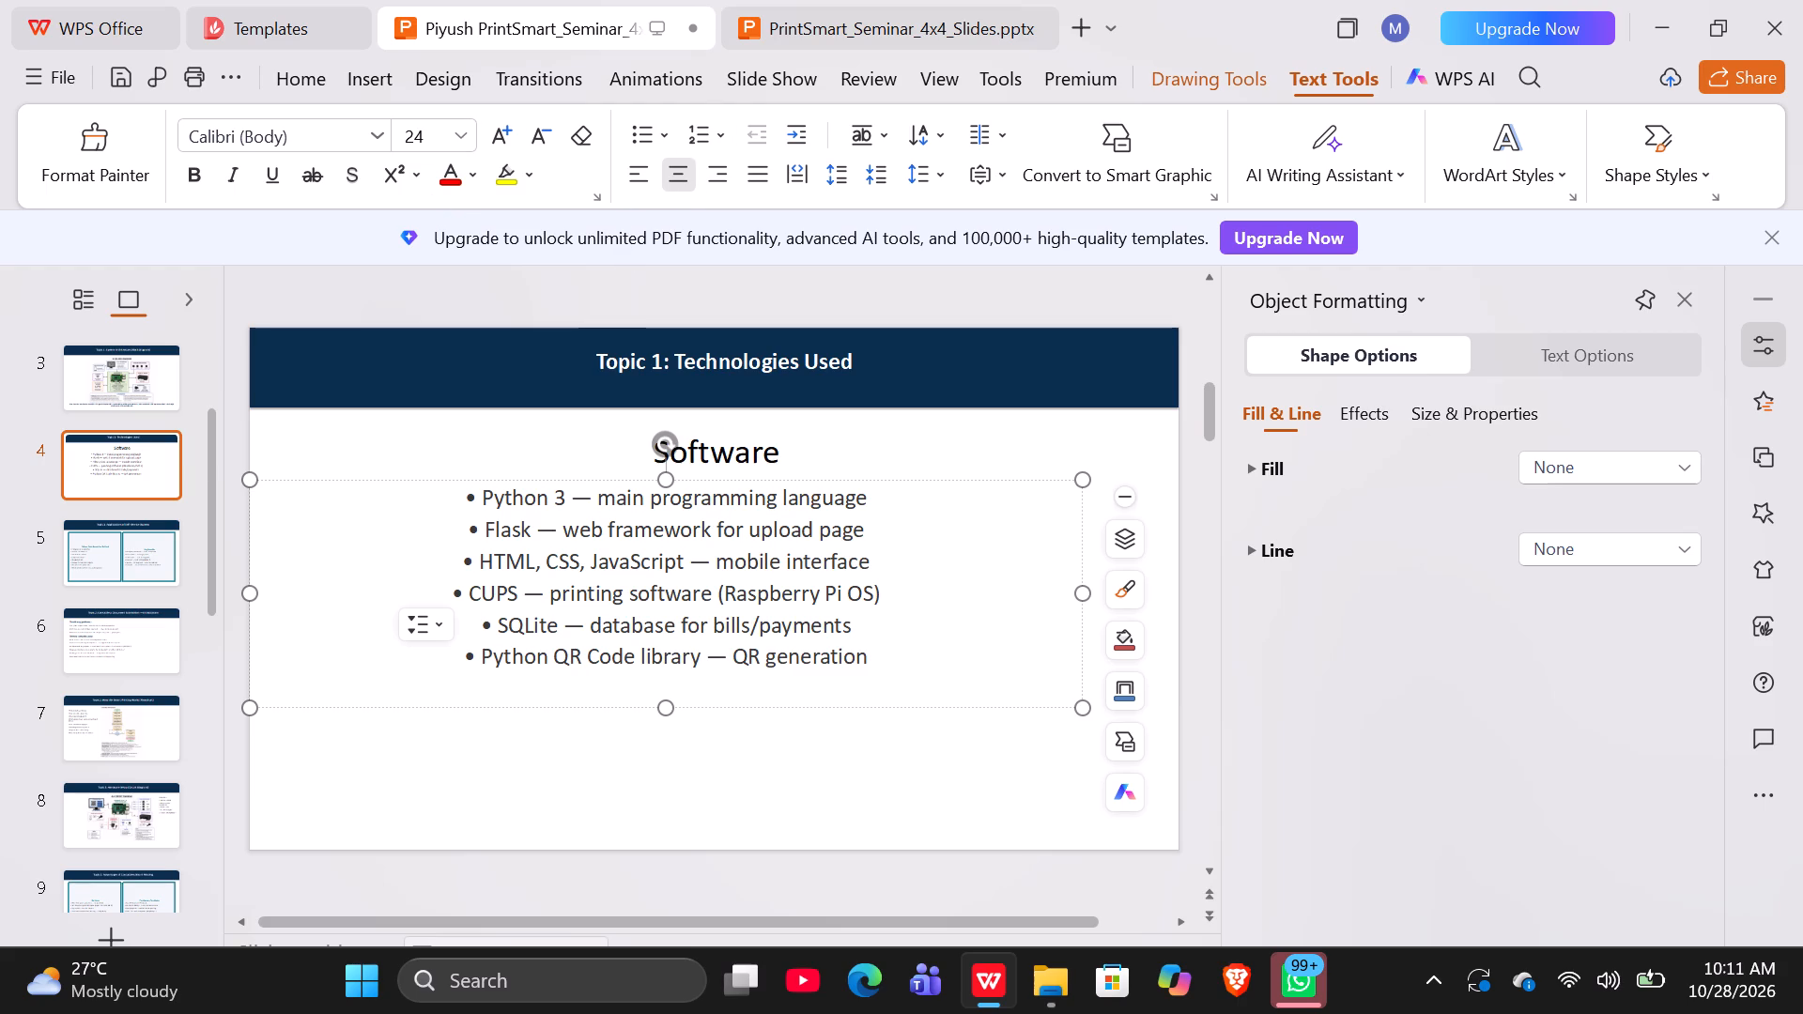
Justify the entire software list and apply round bullets to its lines.
drag(461, 492, 916, 734)
click(755, 174)
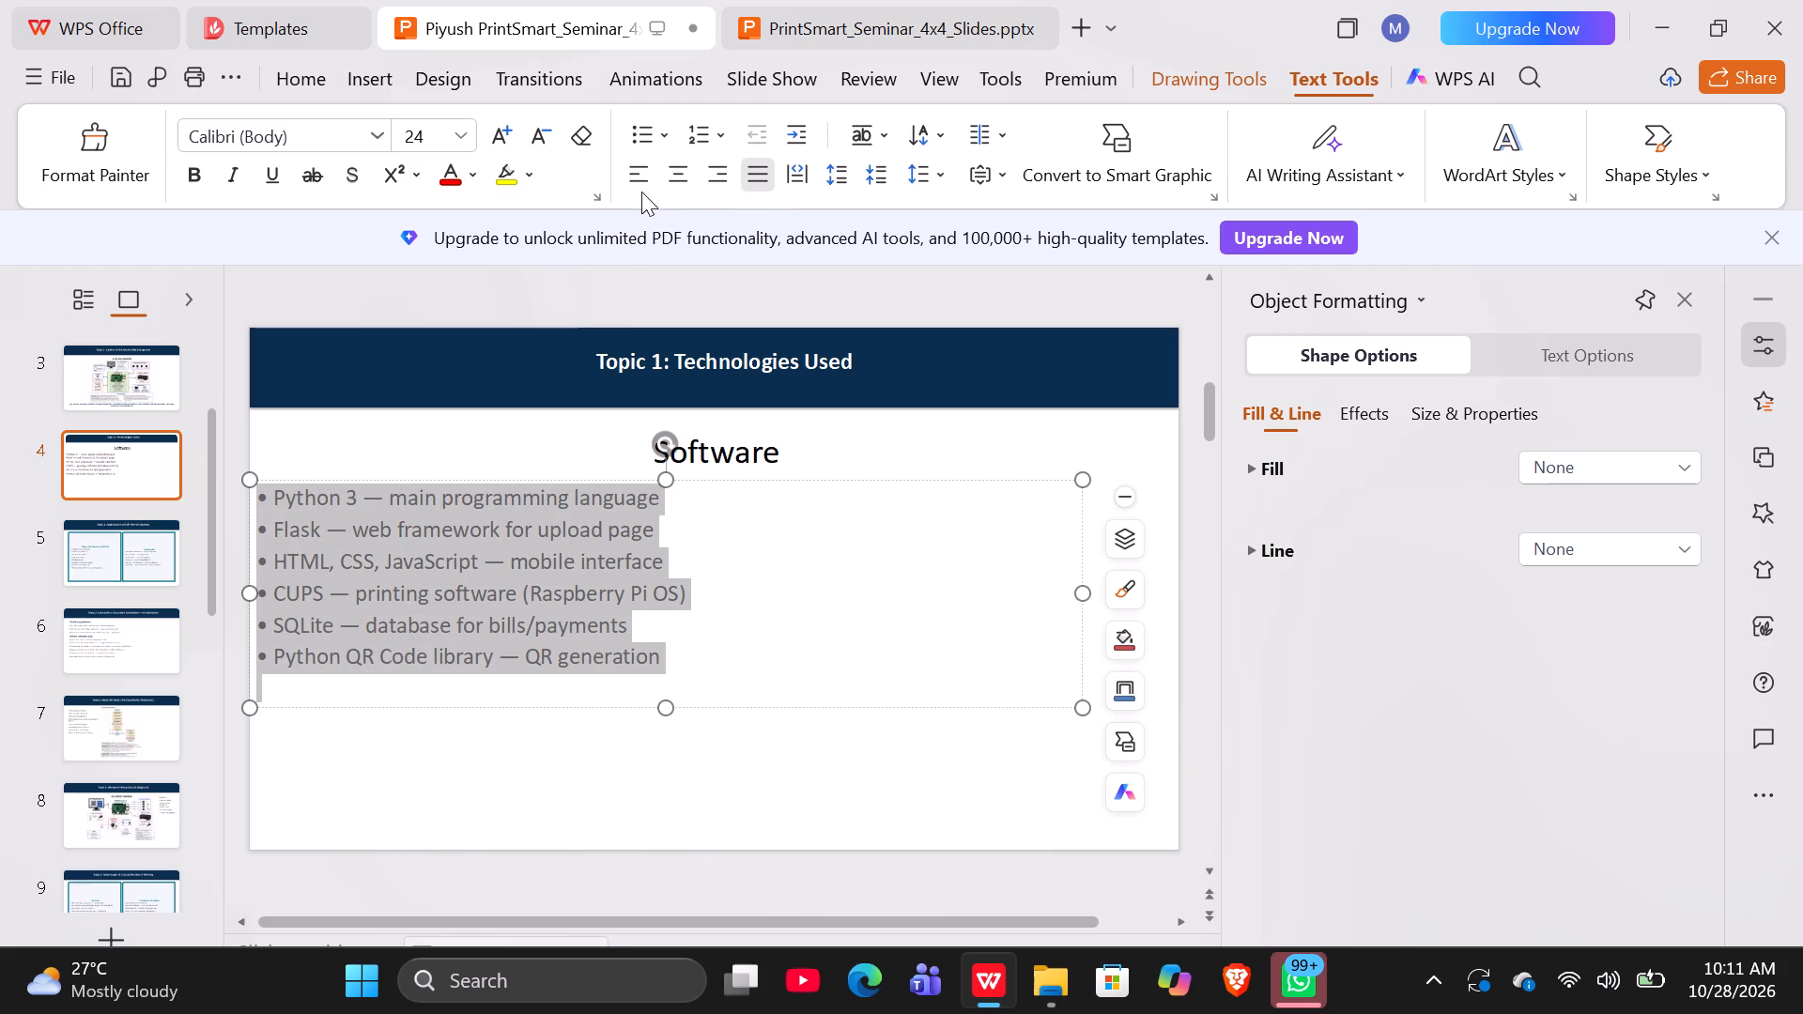
click(650, 141)
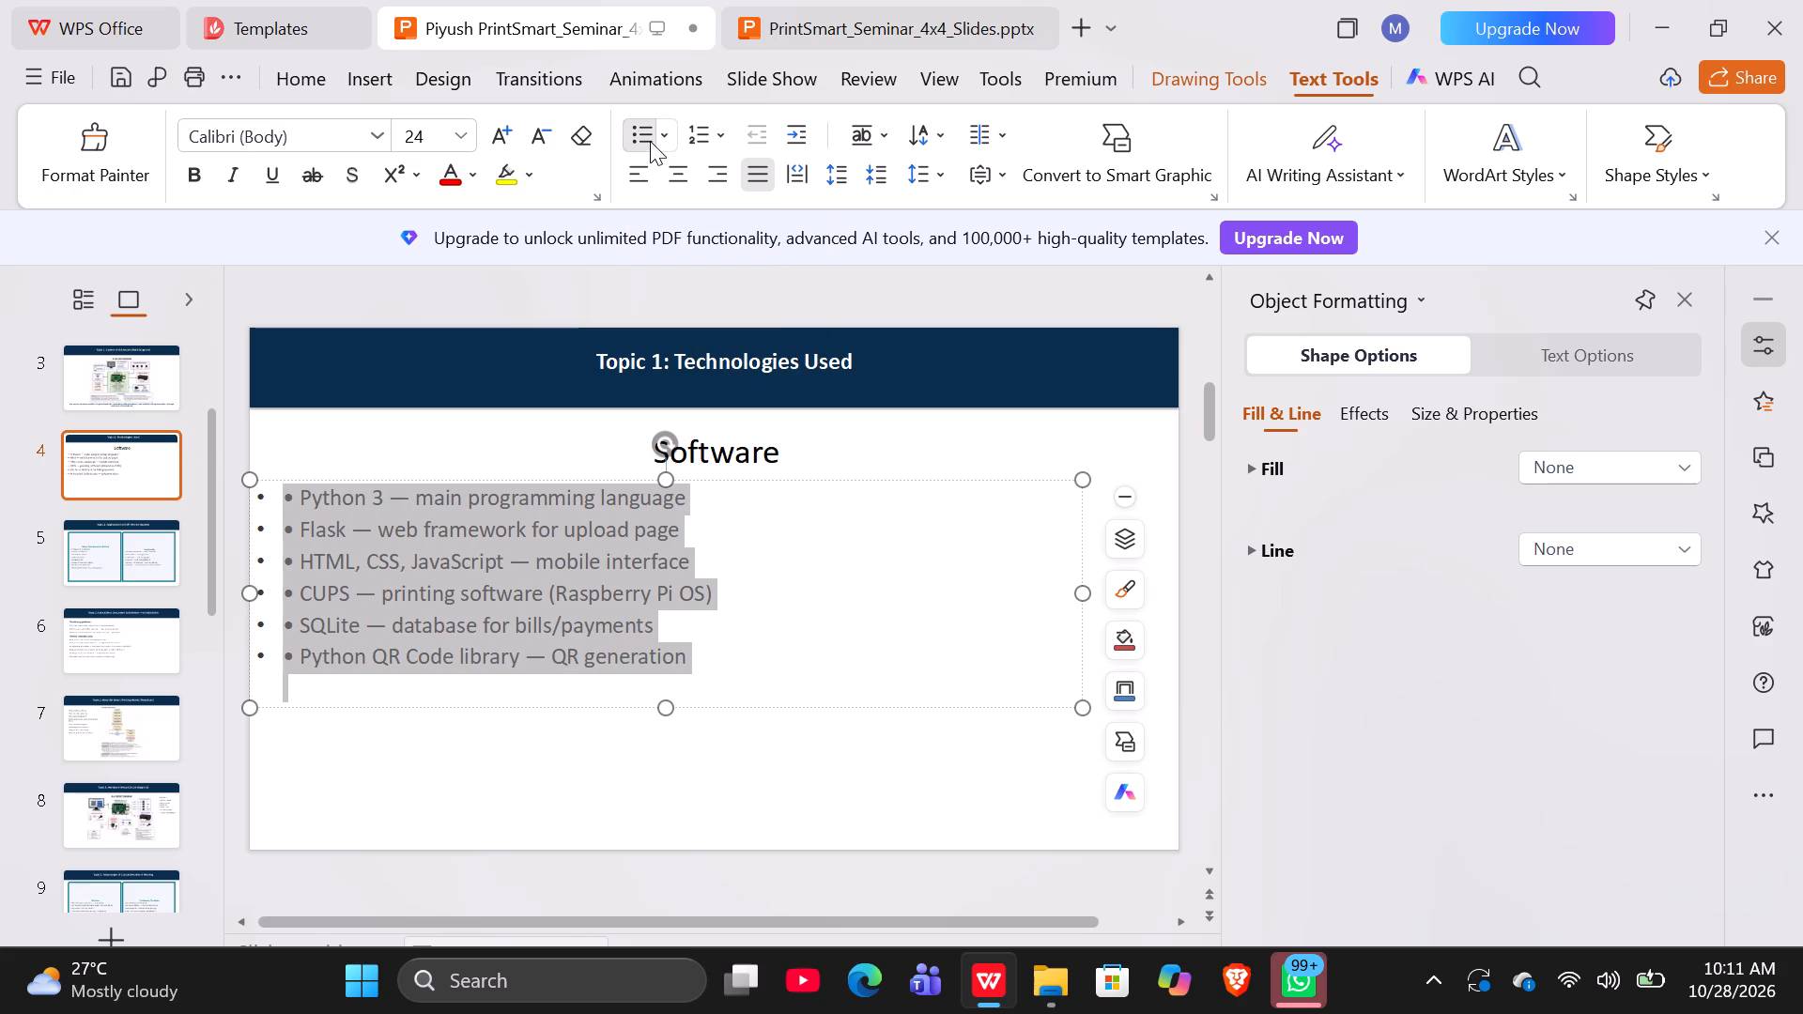
Try right-aligned and justified text on the bulleted software list, and settle on centred alignment.
click(681, 185)
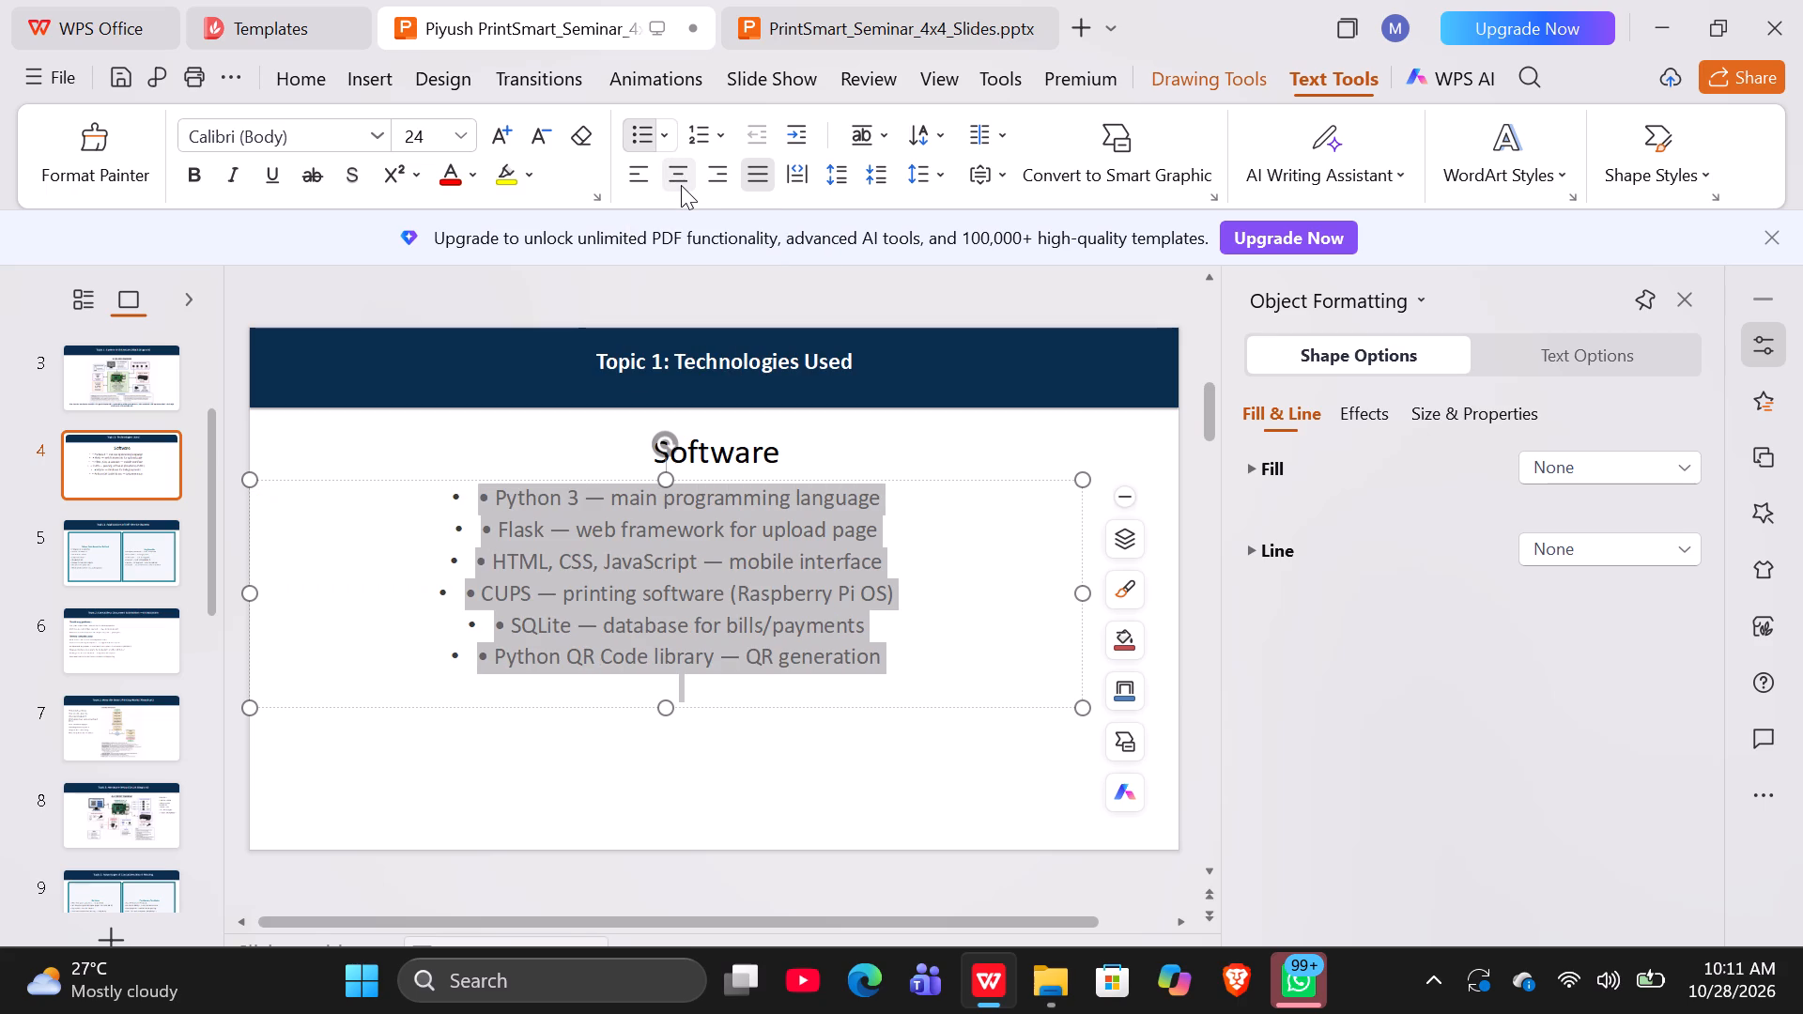
click(659, 192)
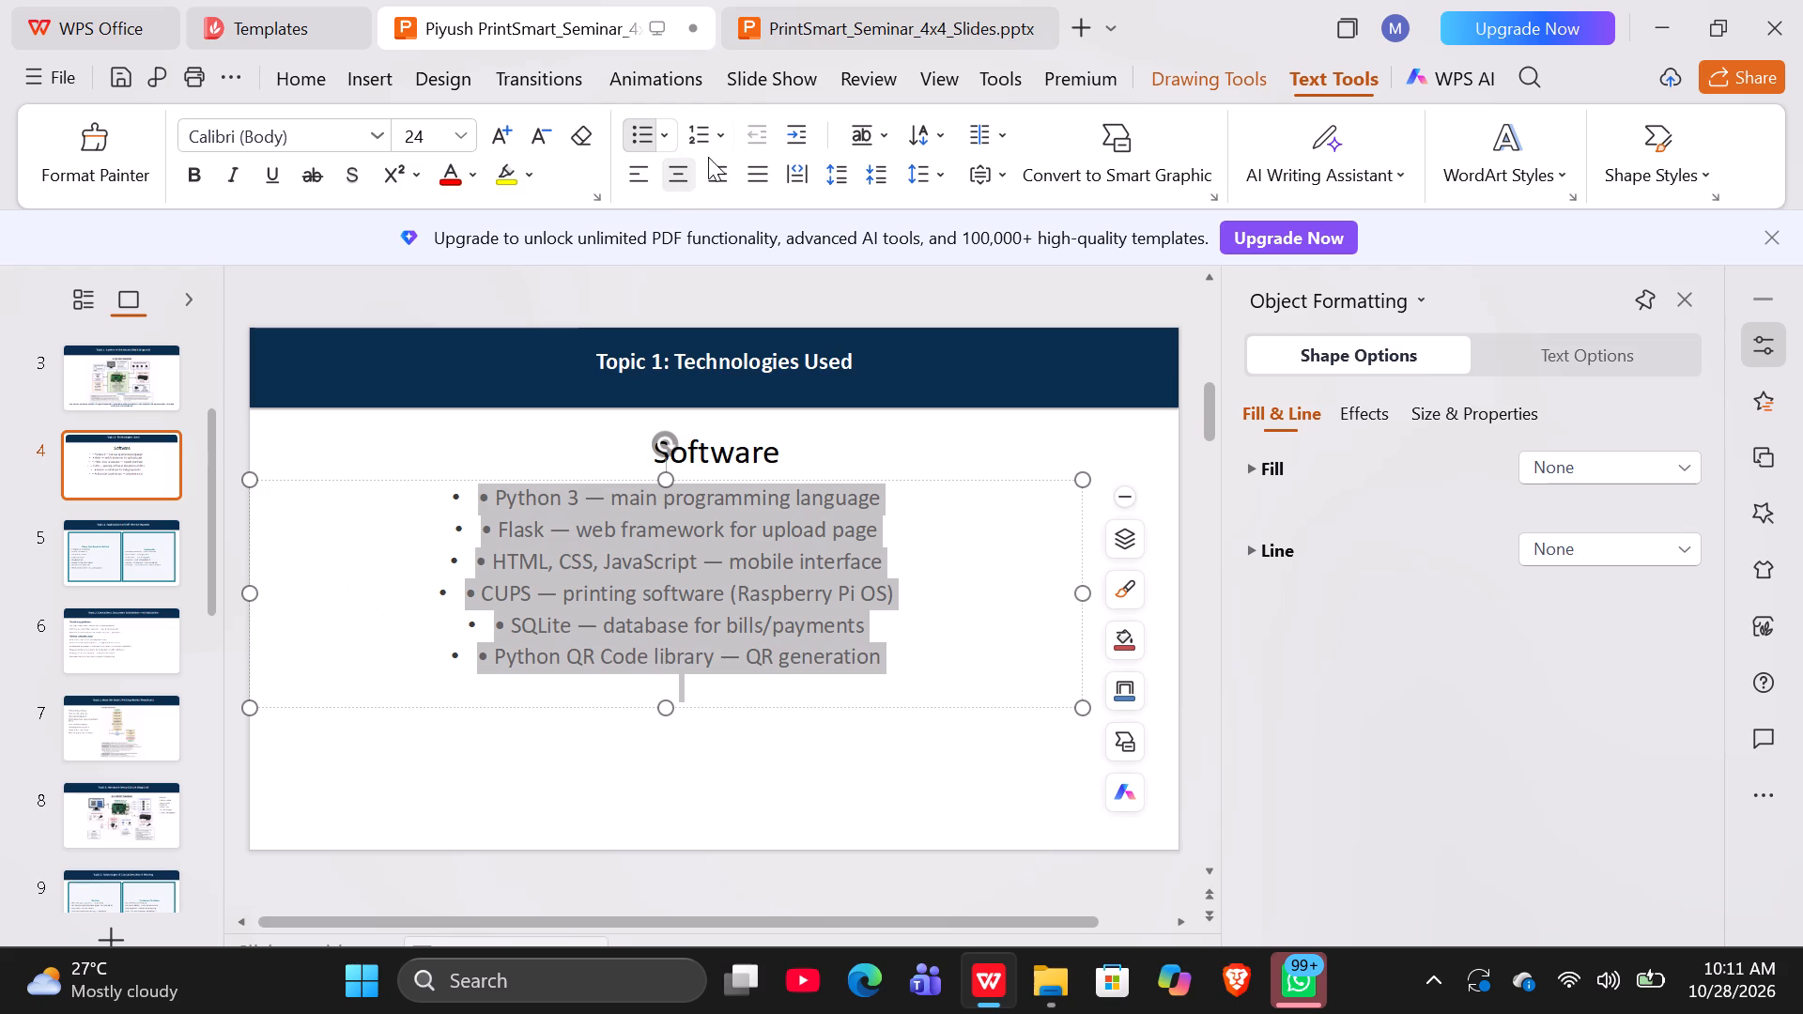
click(720, 170)
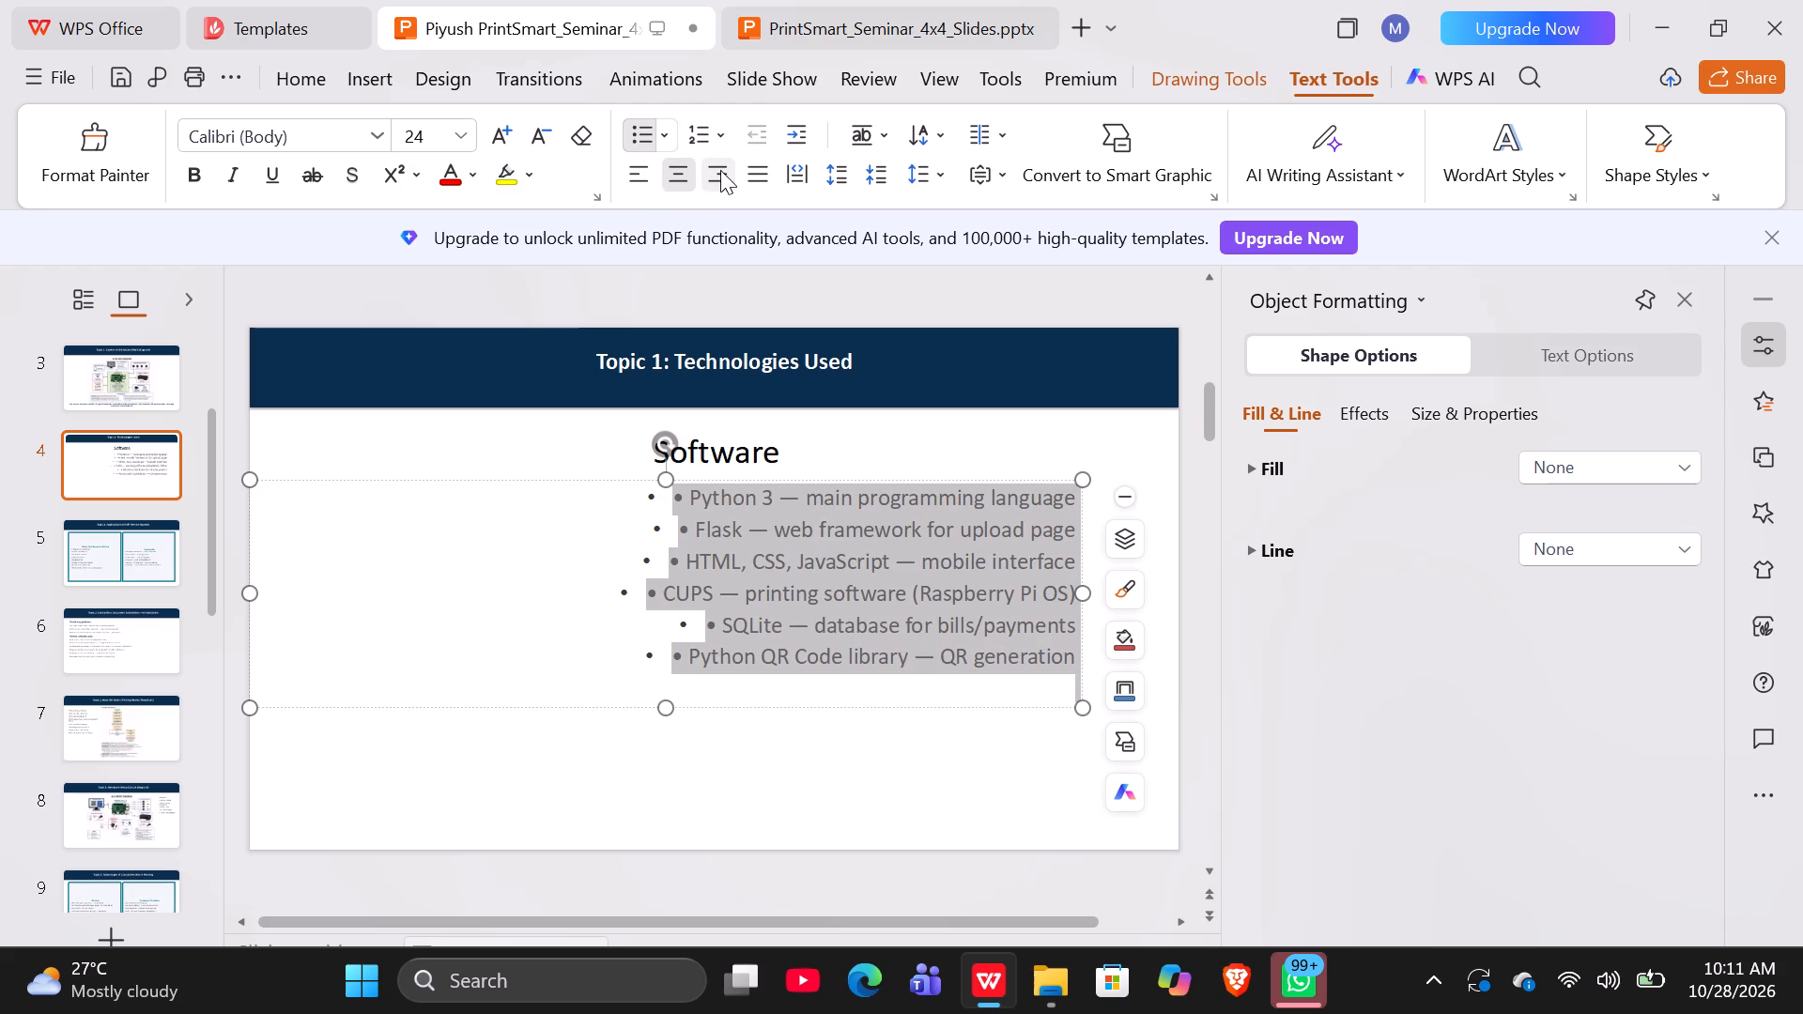
click(760, 172)
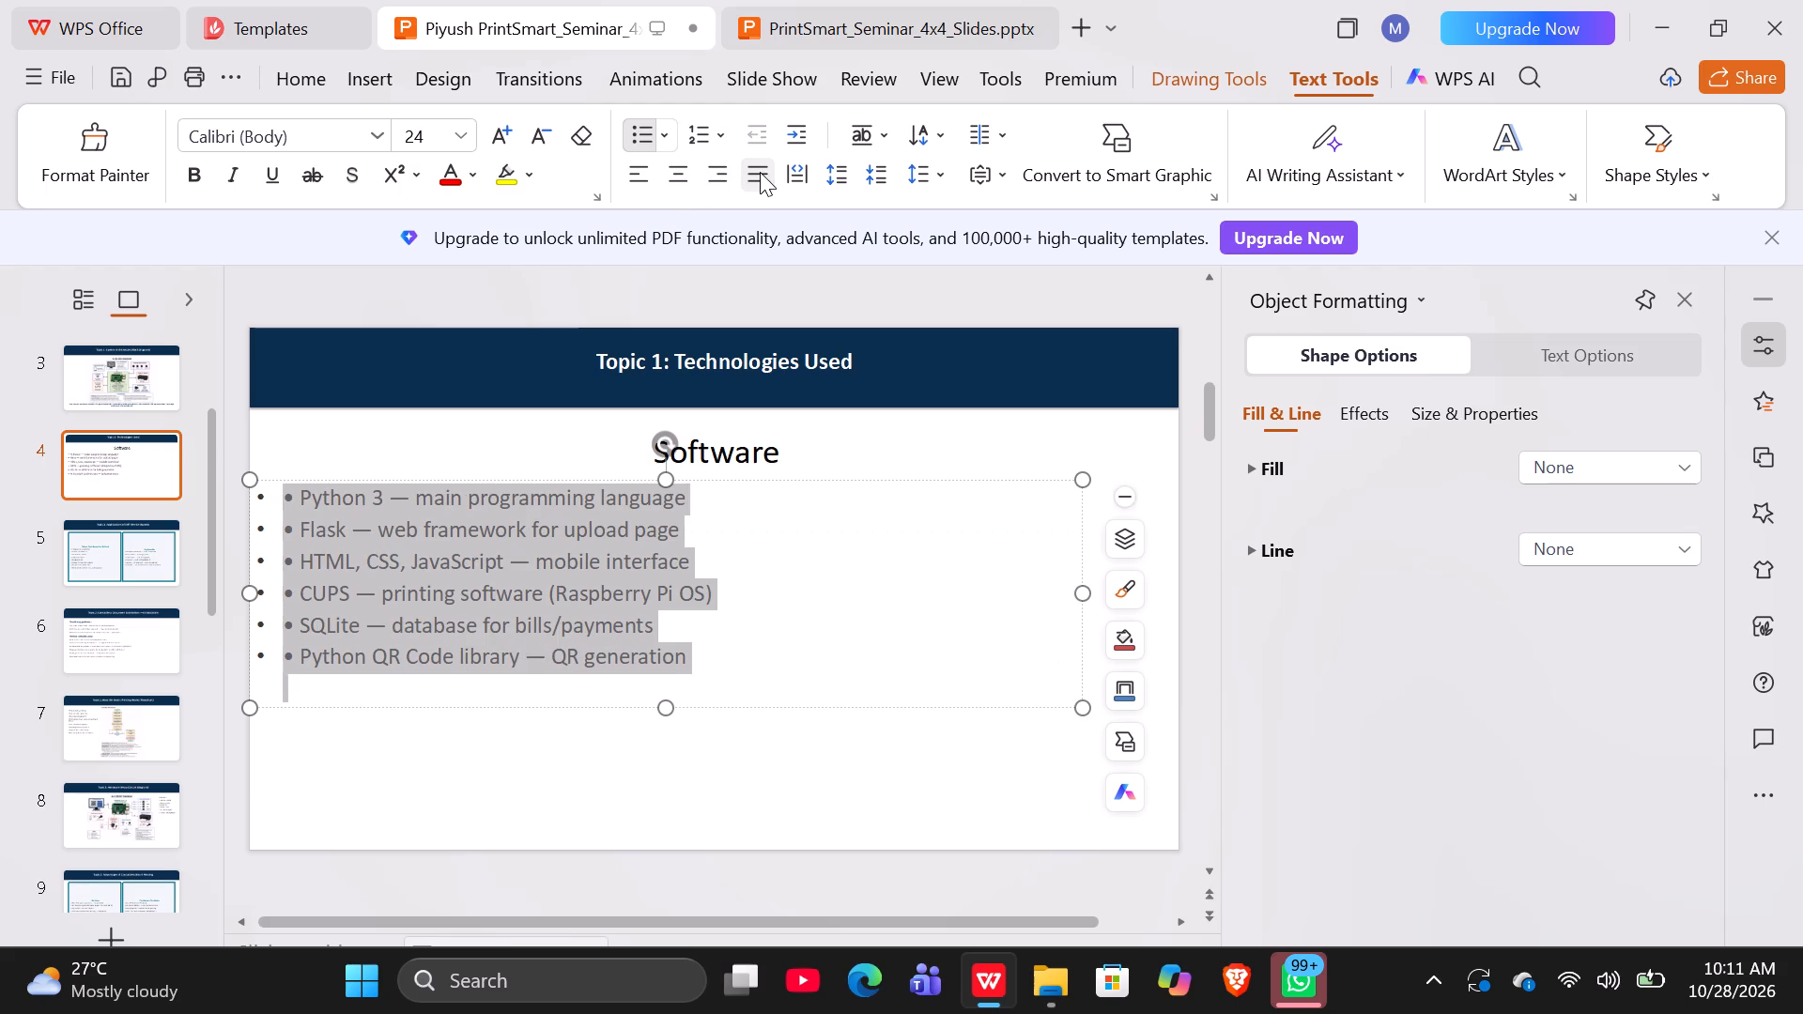
click(691, 191)
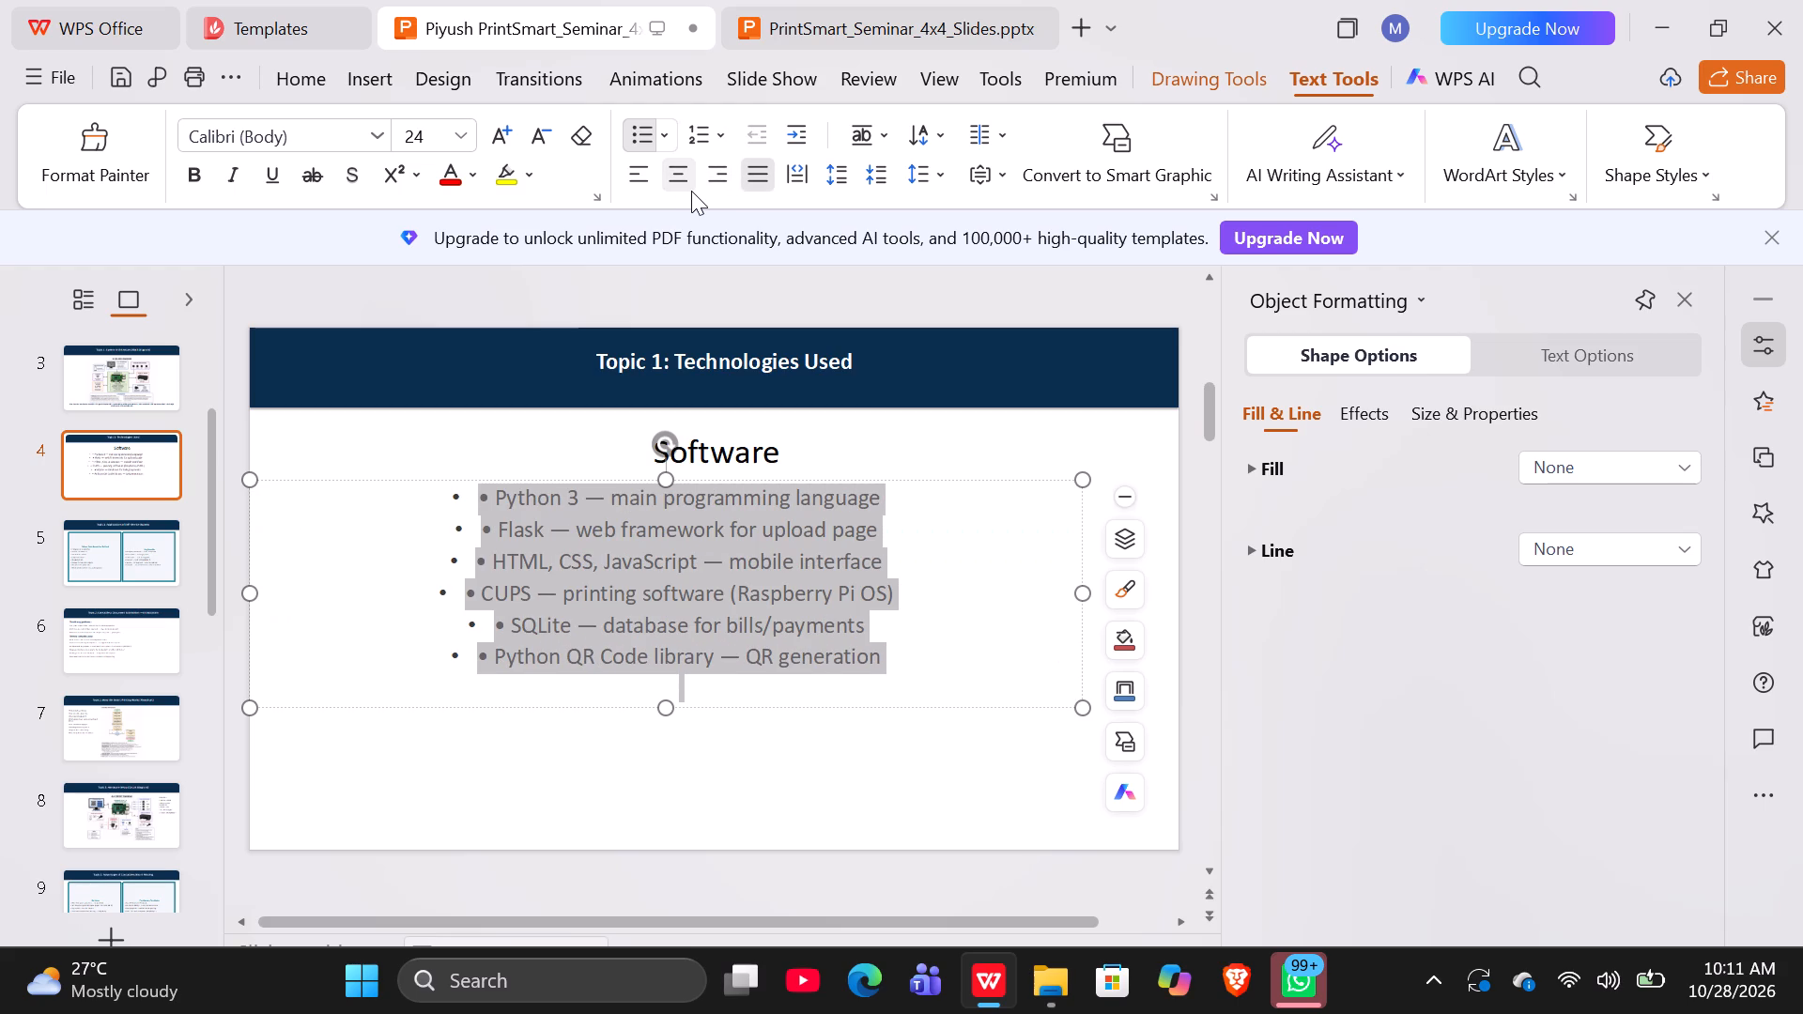
click(337, 732)
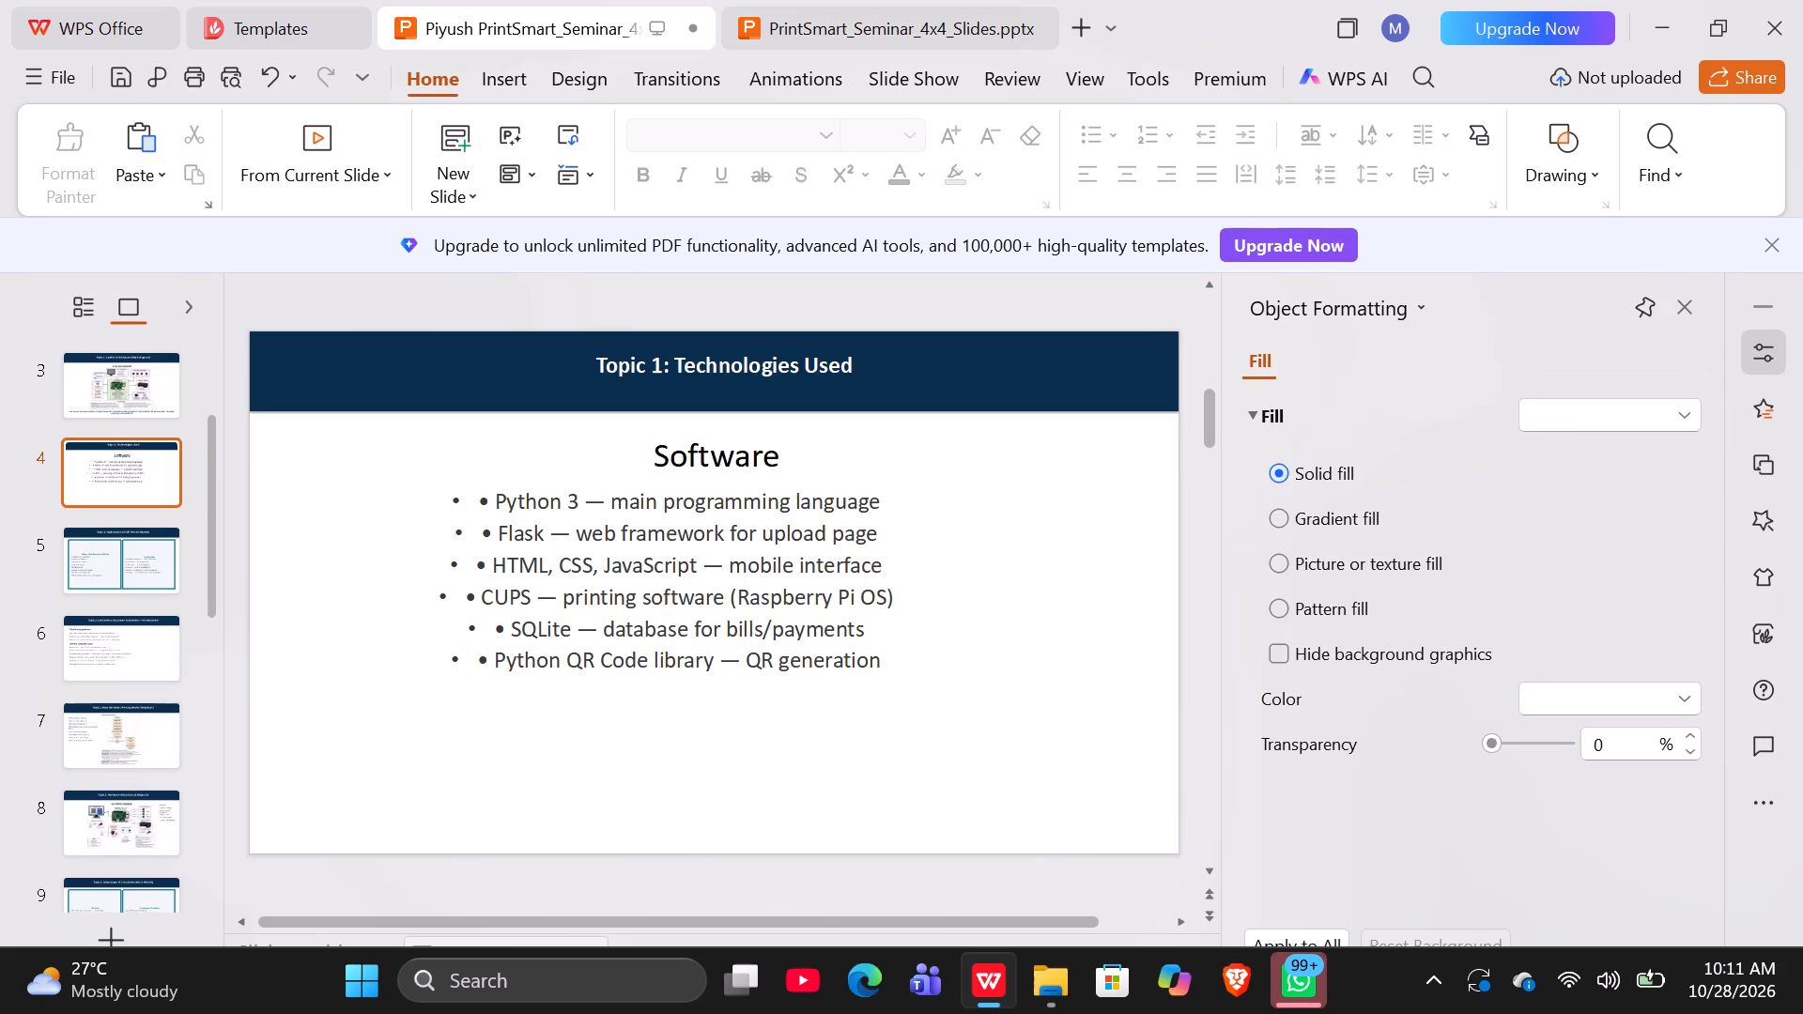
Undo the alignment trials and the added round bullets on the software list, going back to justified text with single bullets.
drag(501, 489, 574, 540)
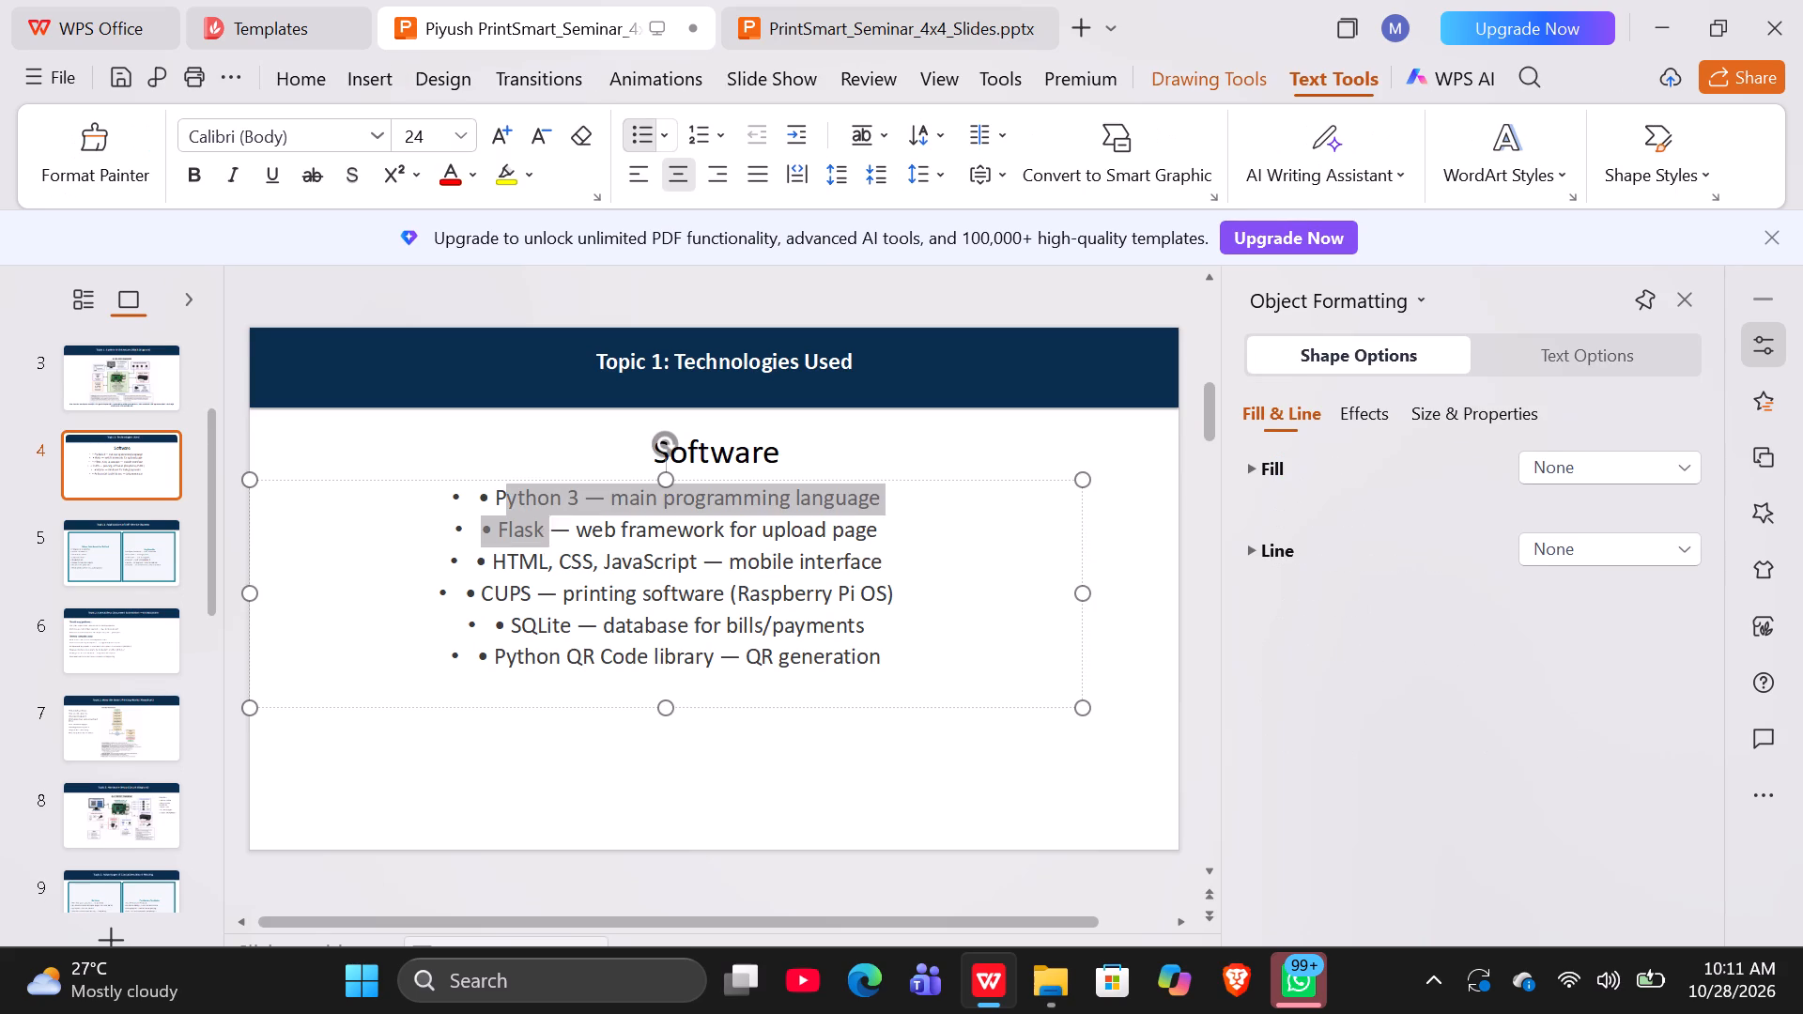
drag(574, 540, 870, 699)
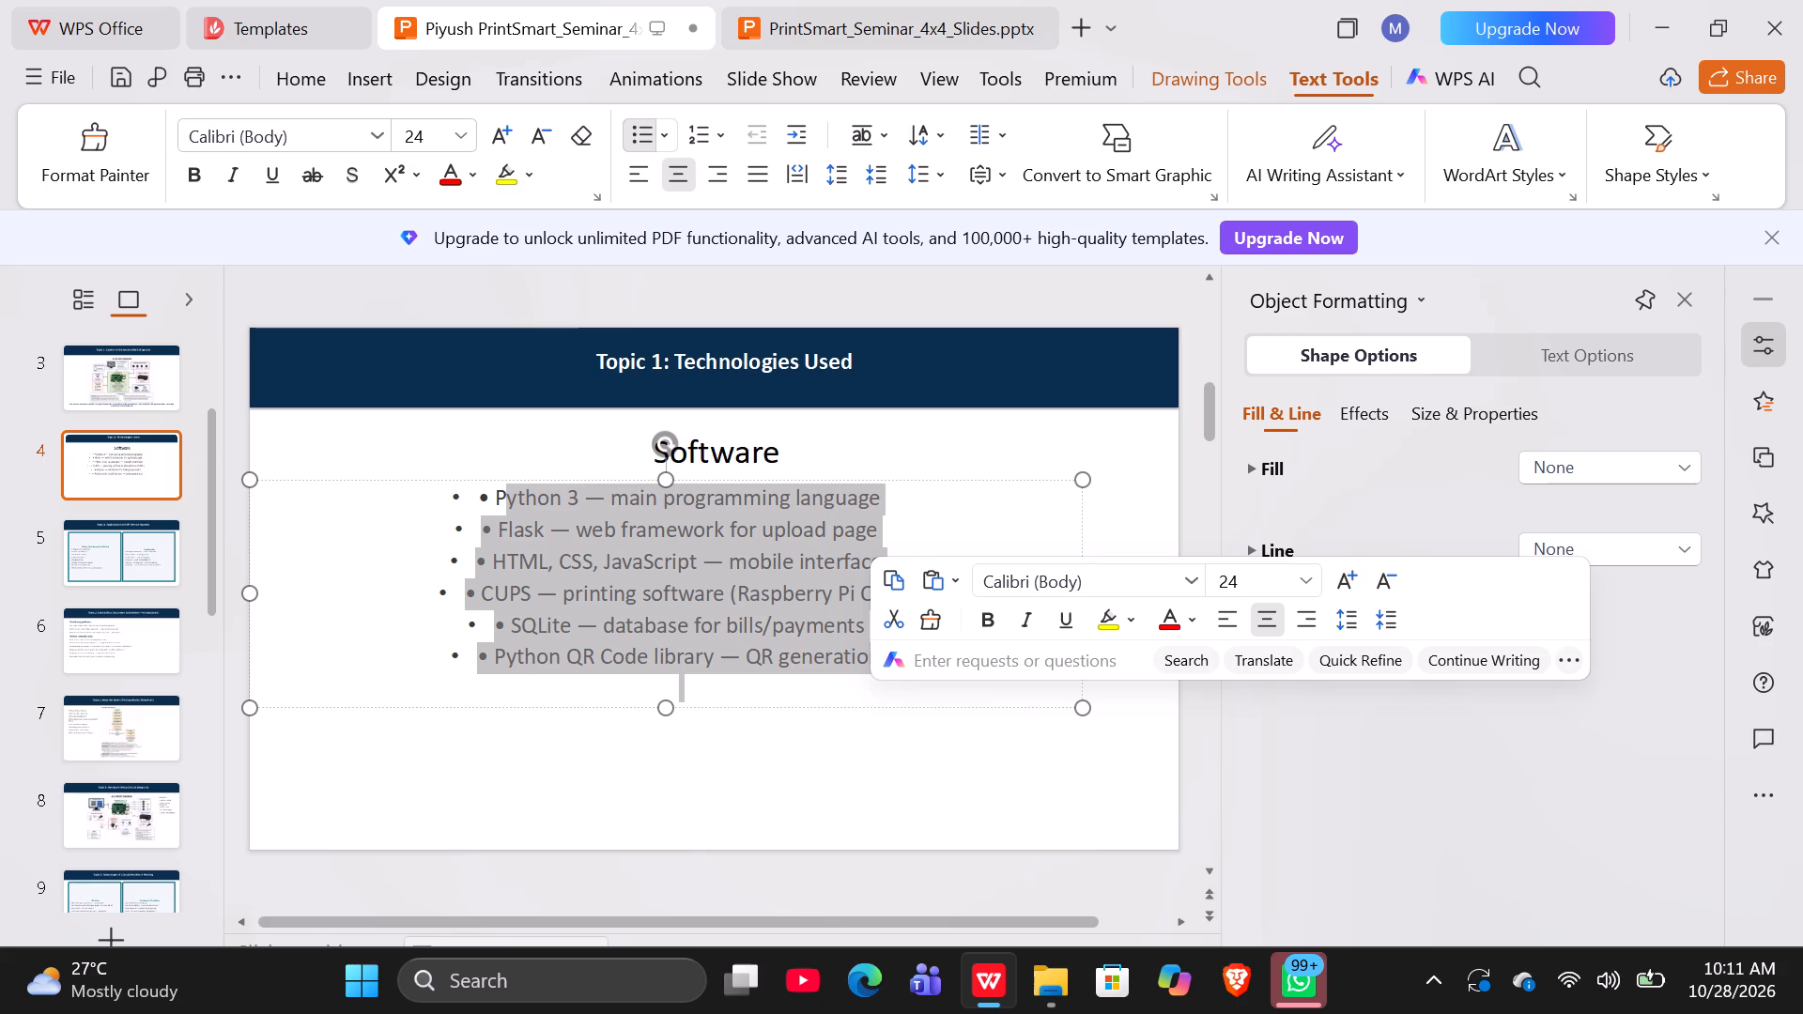
click(242, 78)
click(270, 124)
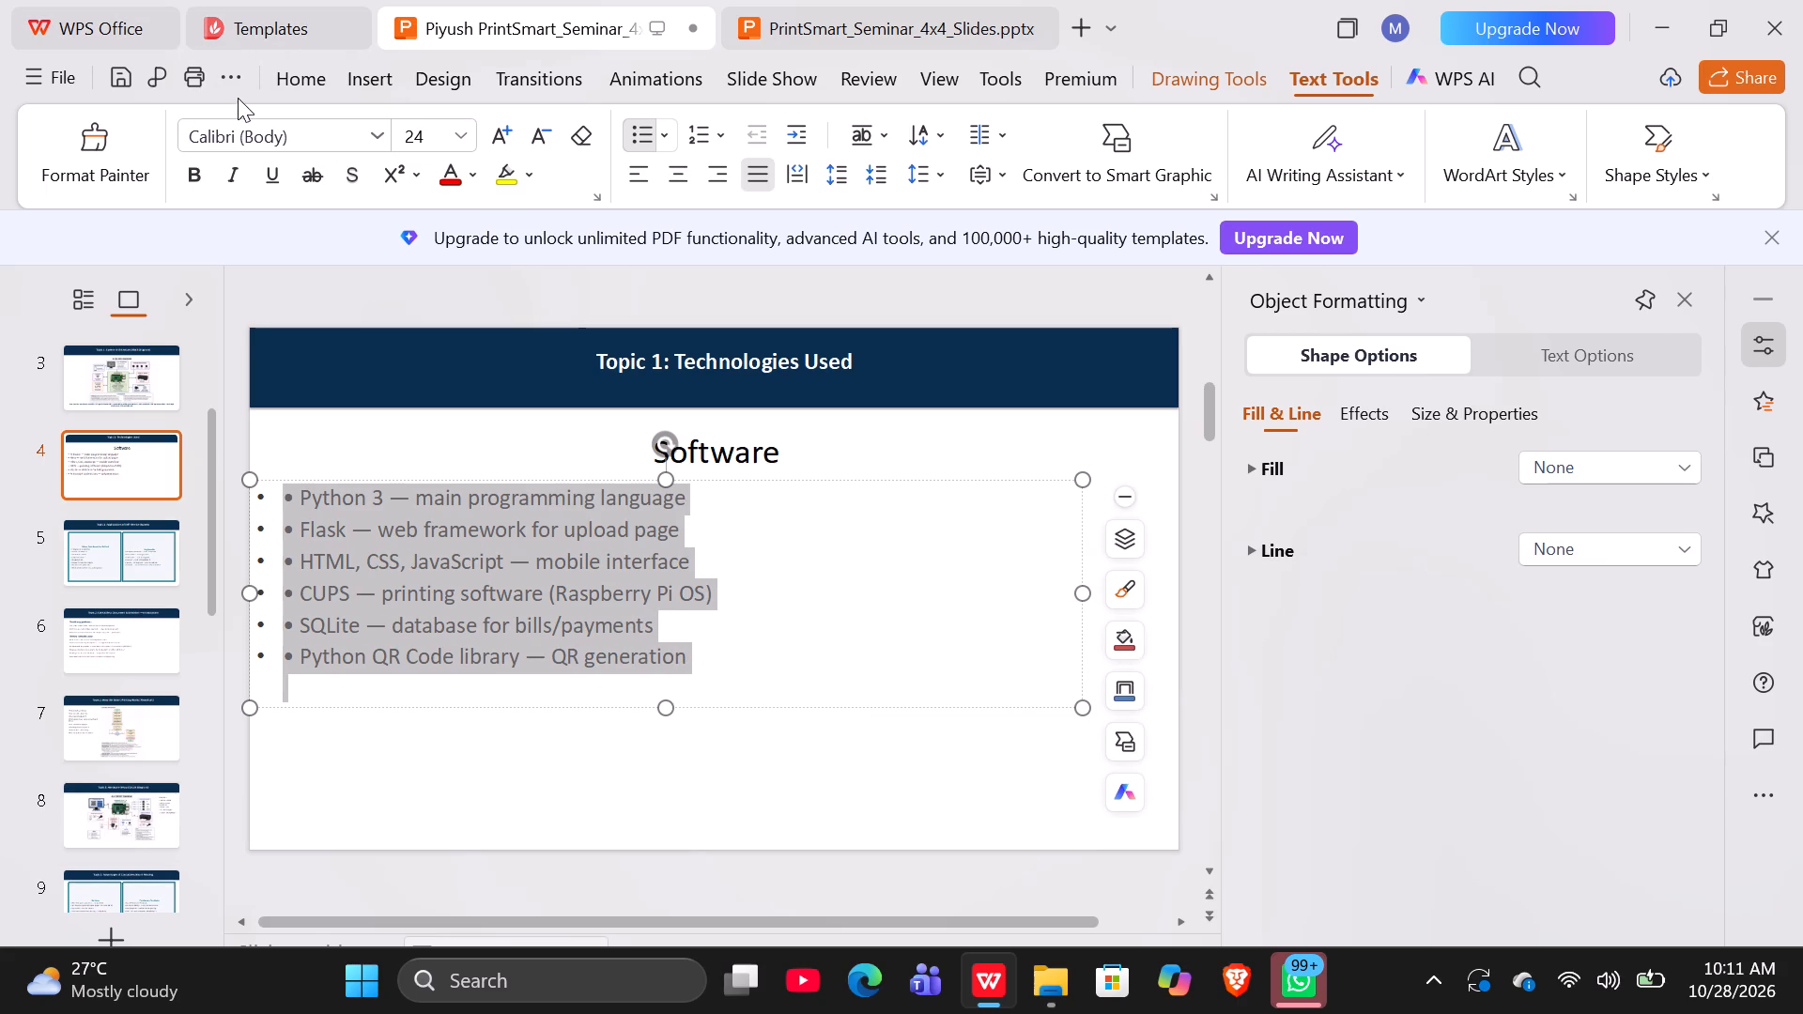
click(240, 72)
click(265, 106)
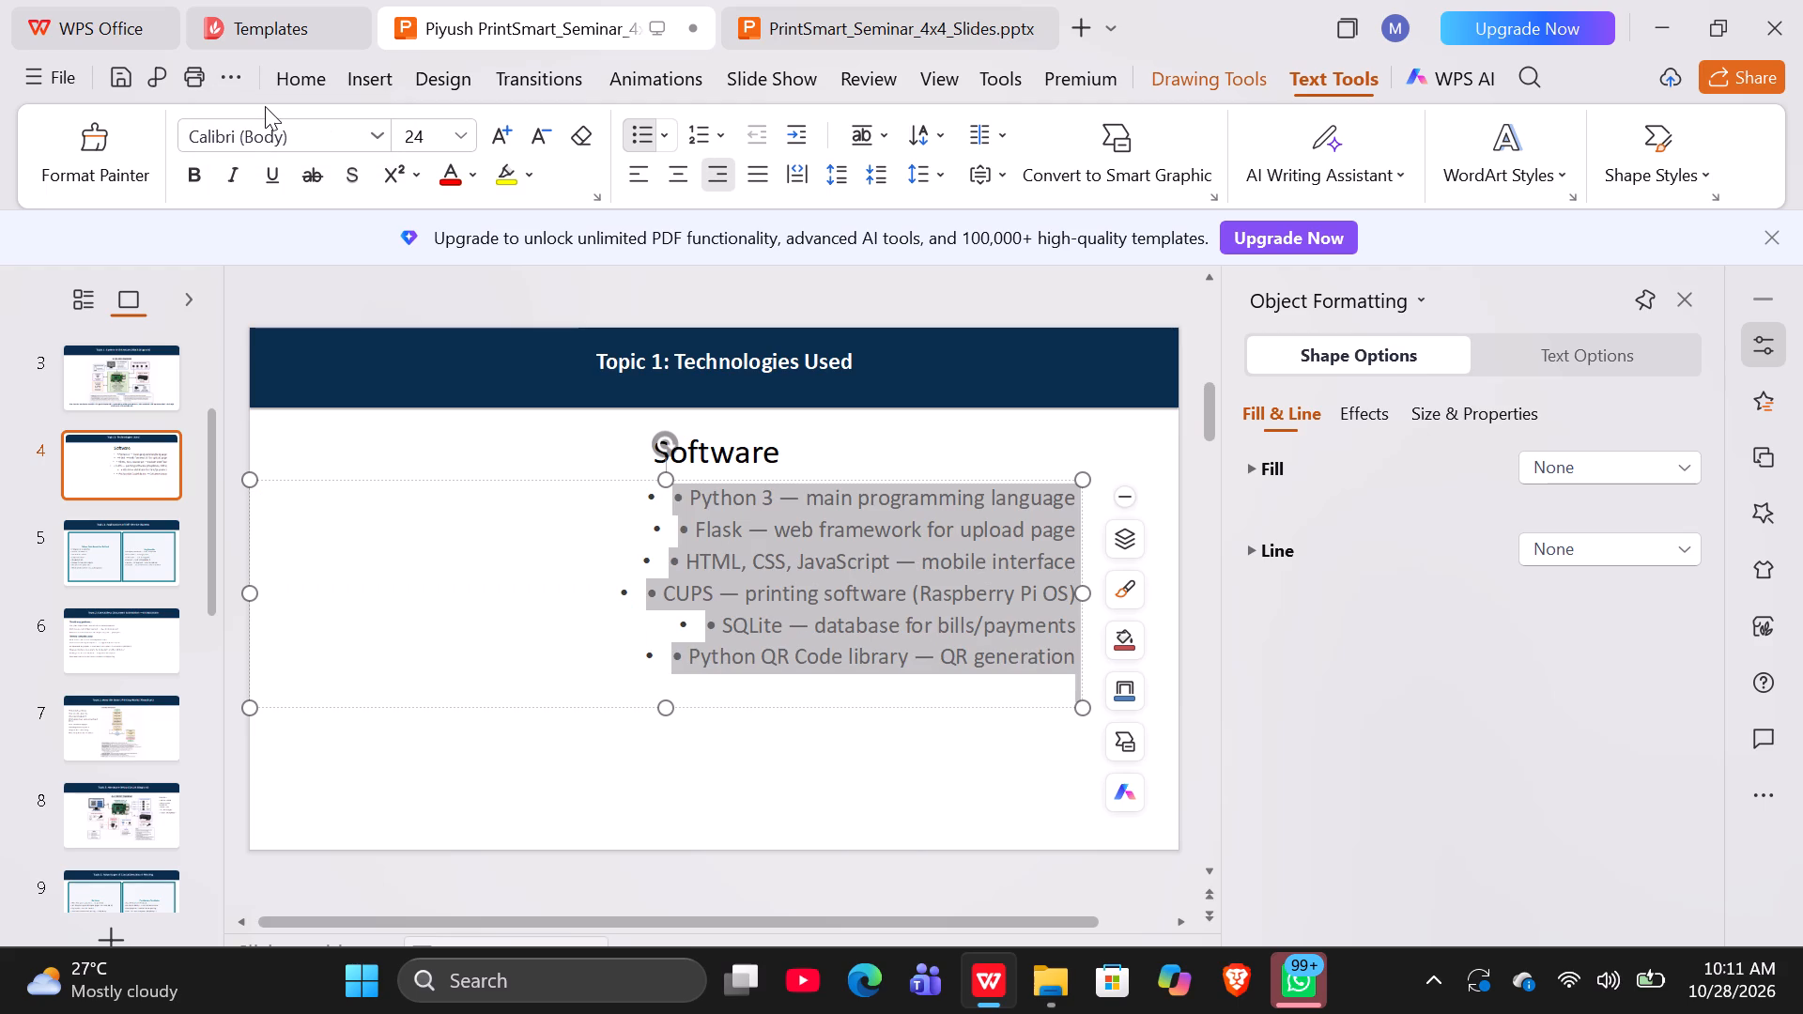
click(231, 82)
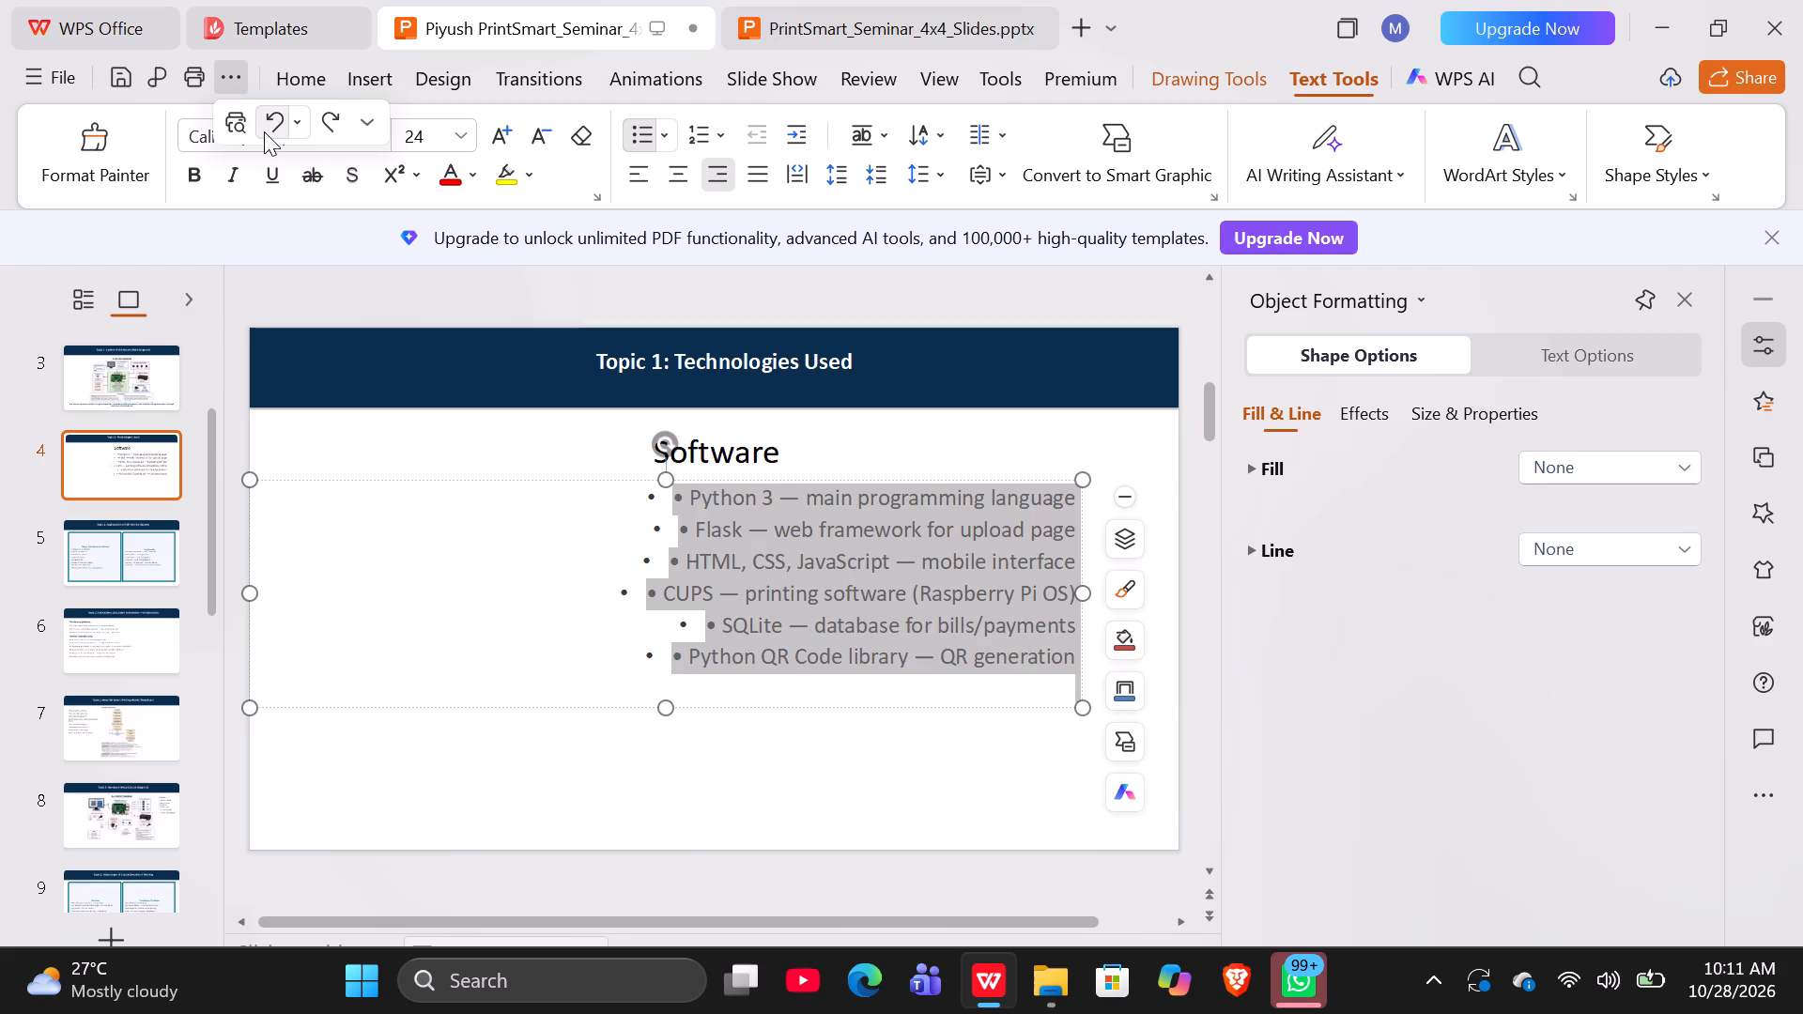
click(264, 131)
click(264, 131)
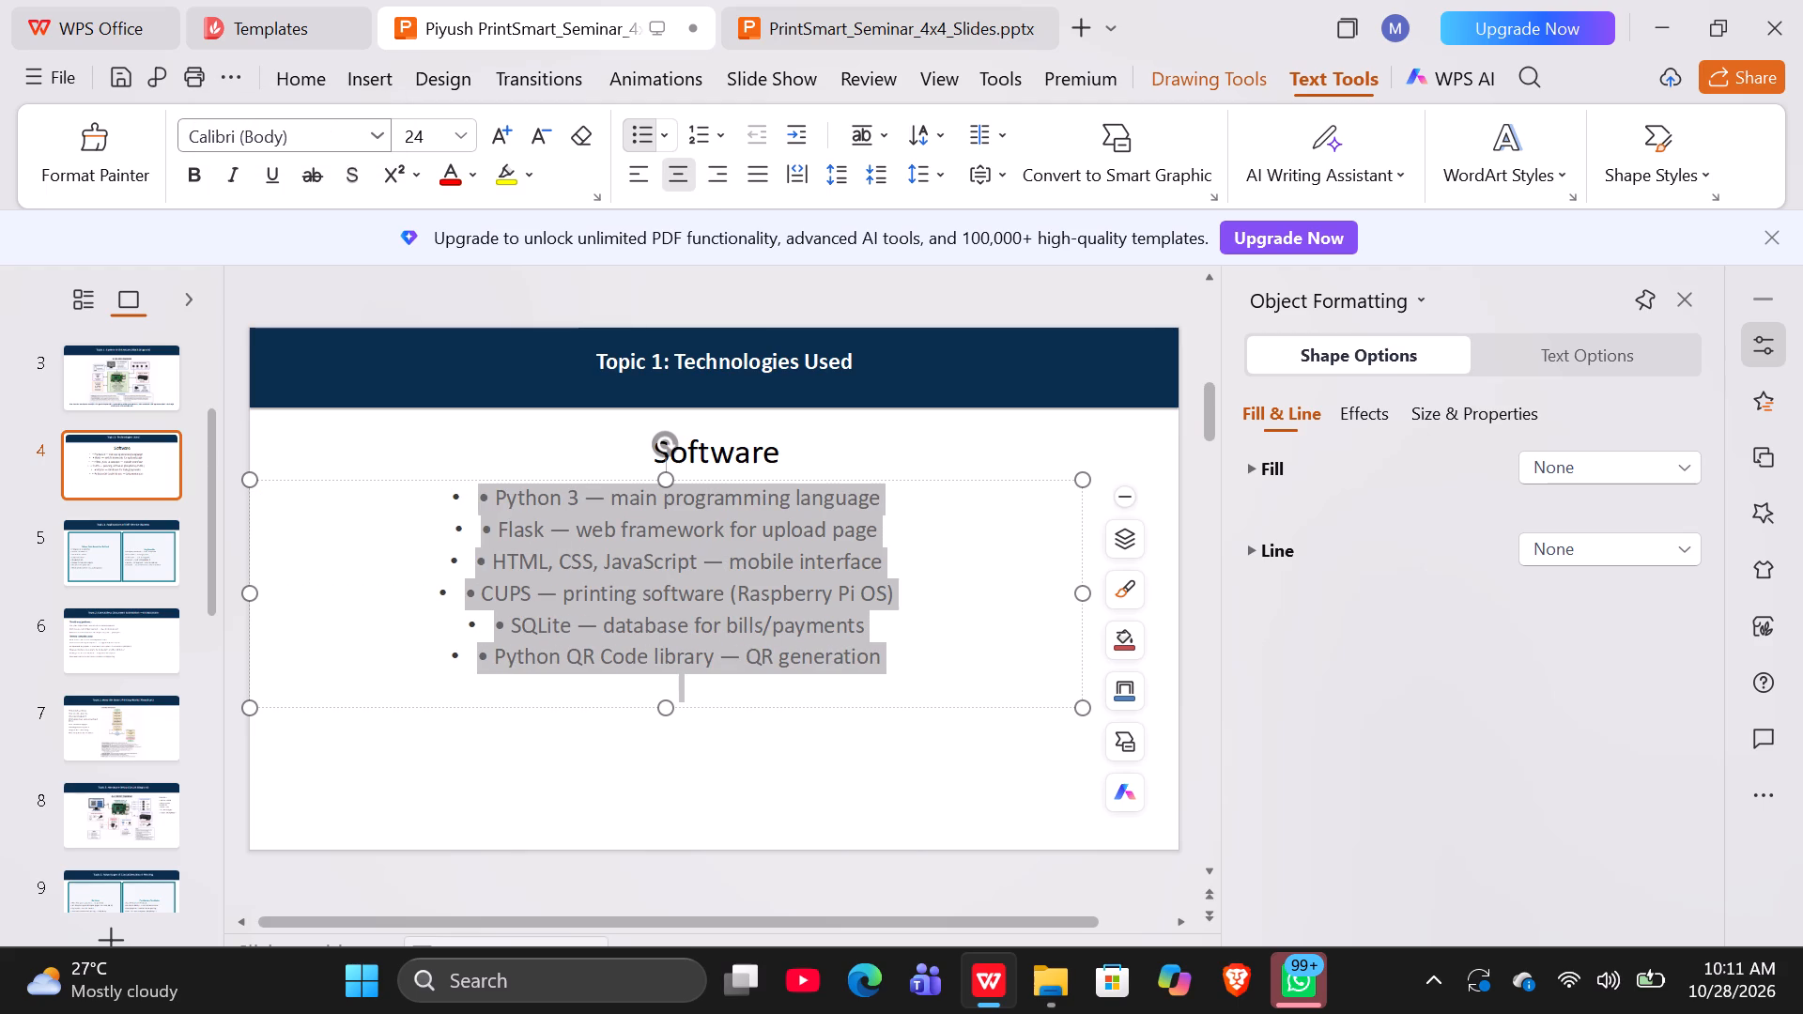
click(233, 87)
click(259, 121)
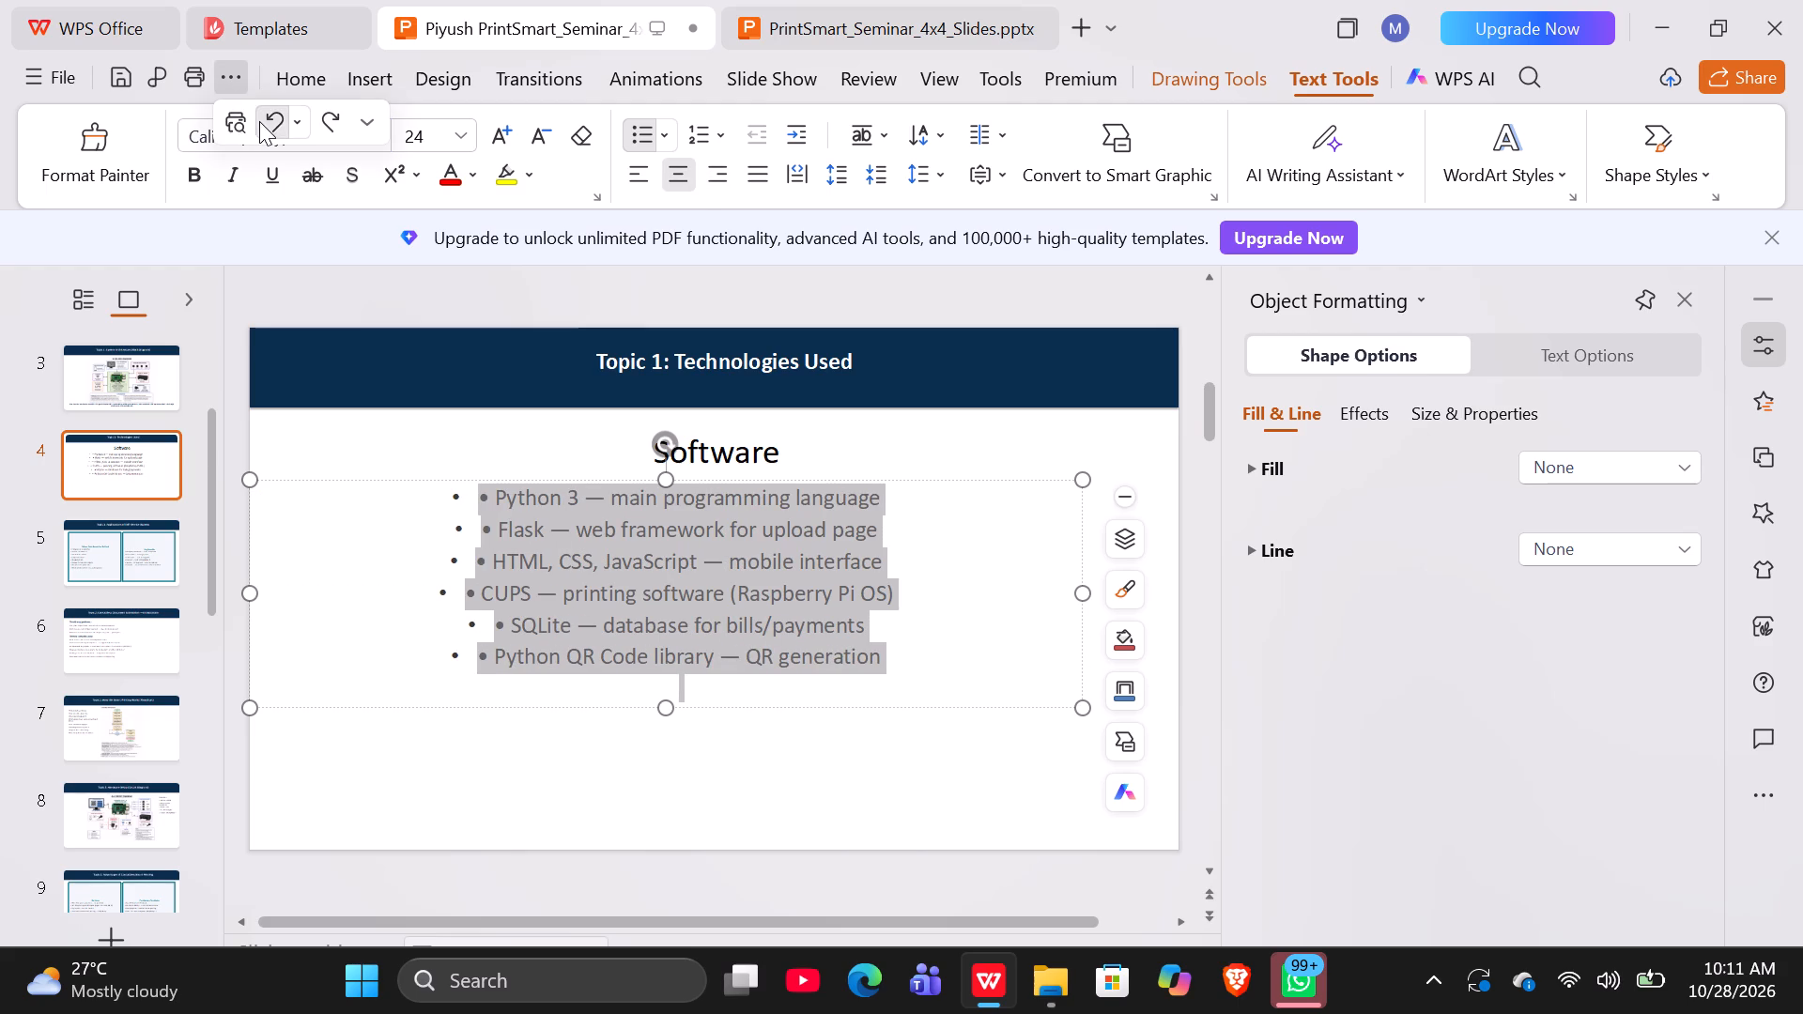
click(237, 77)
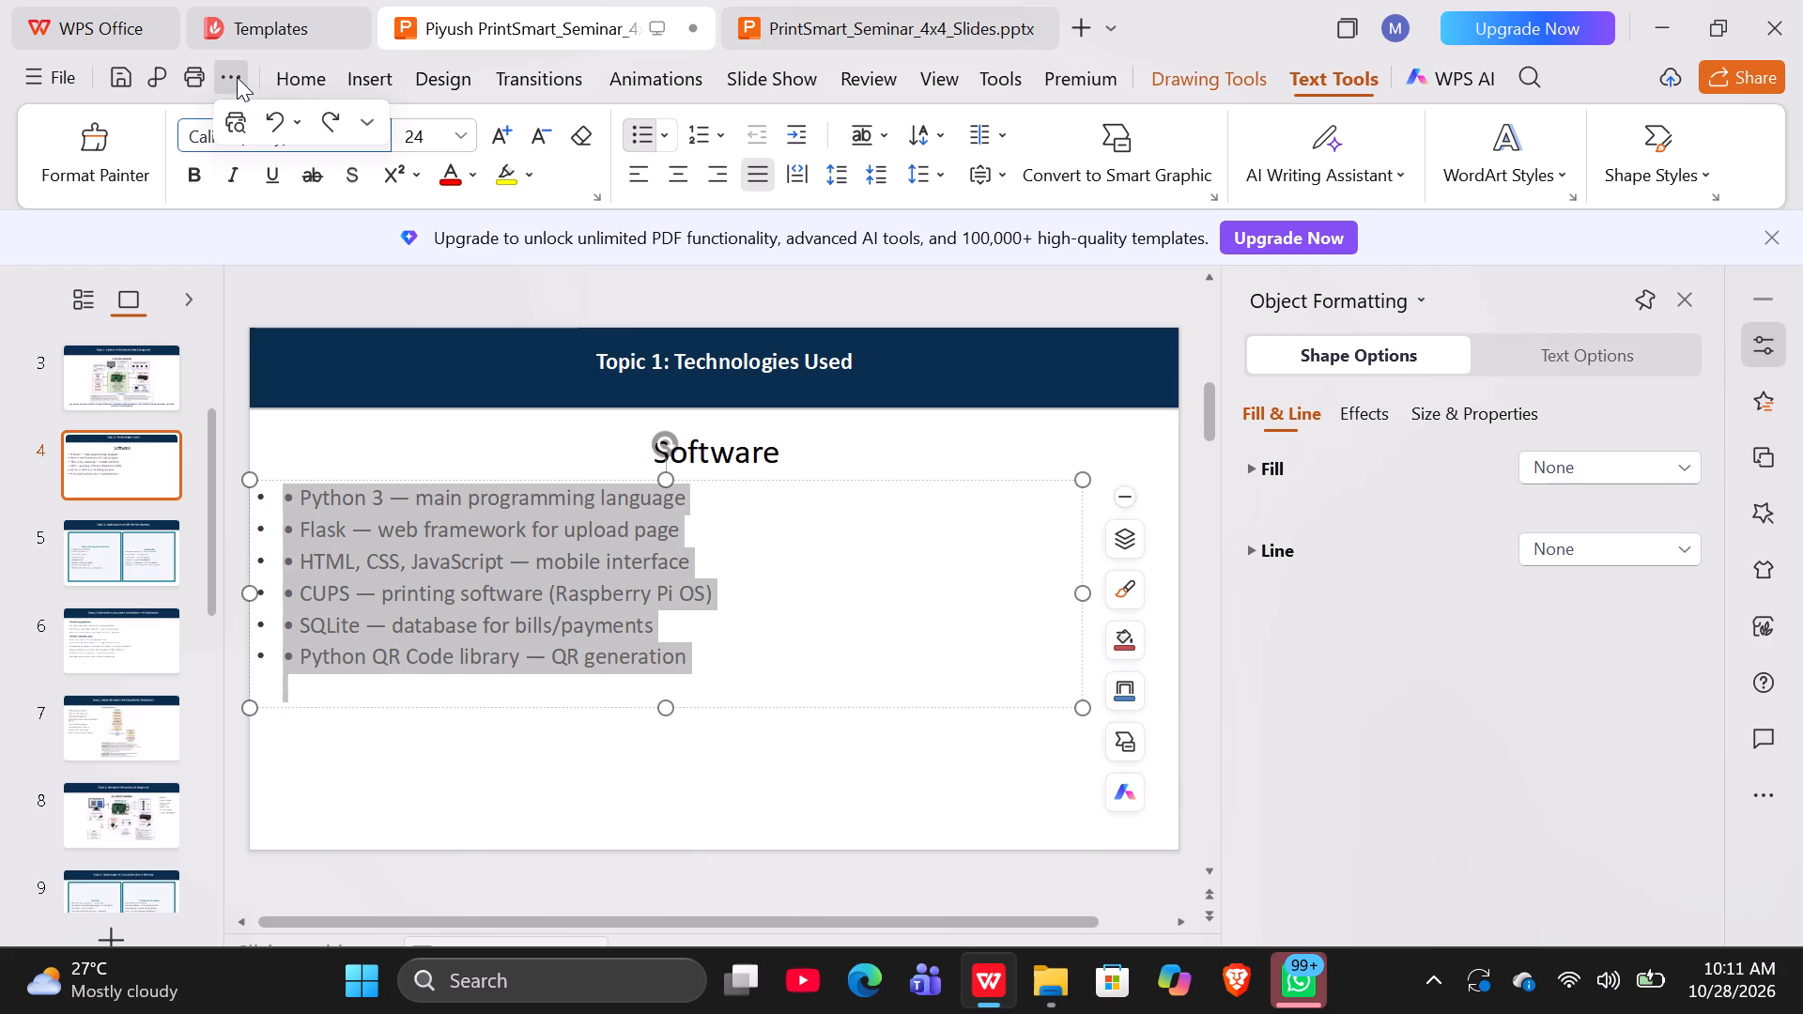
click(258, 125)
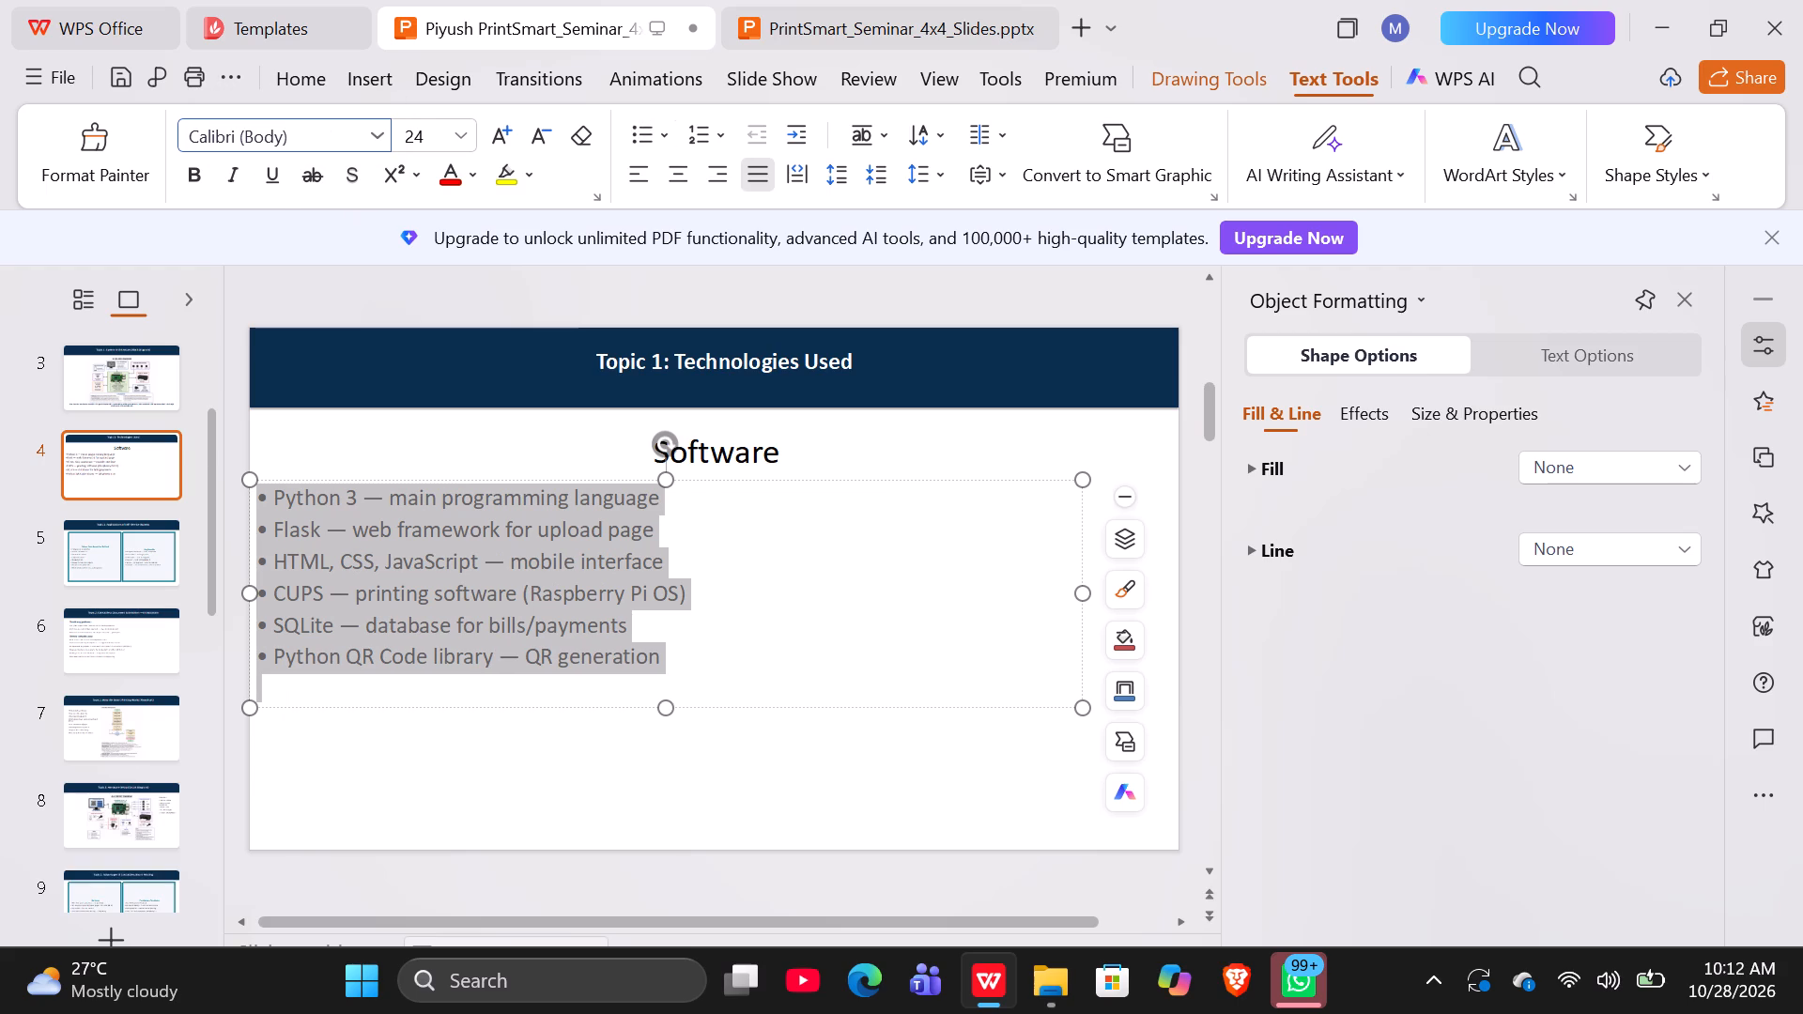
click(472, 790)
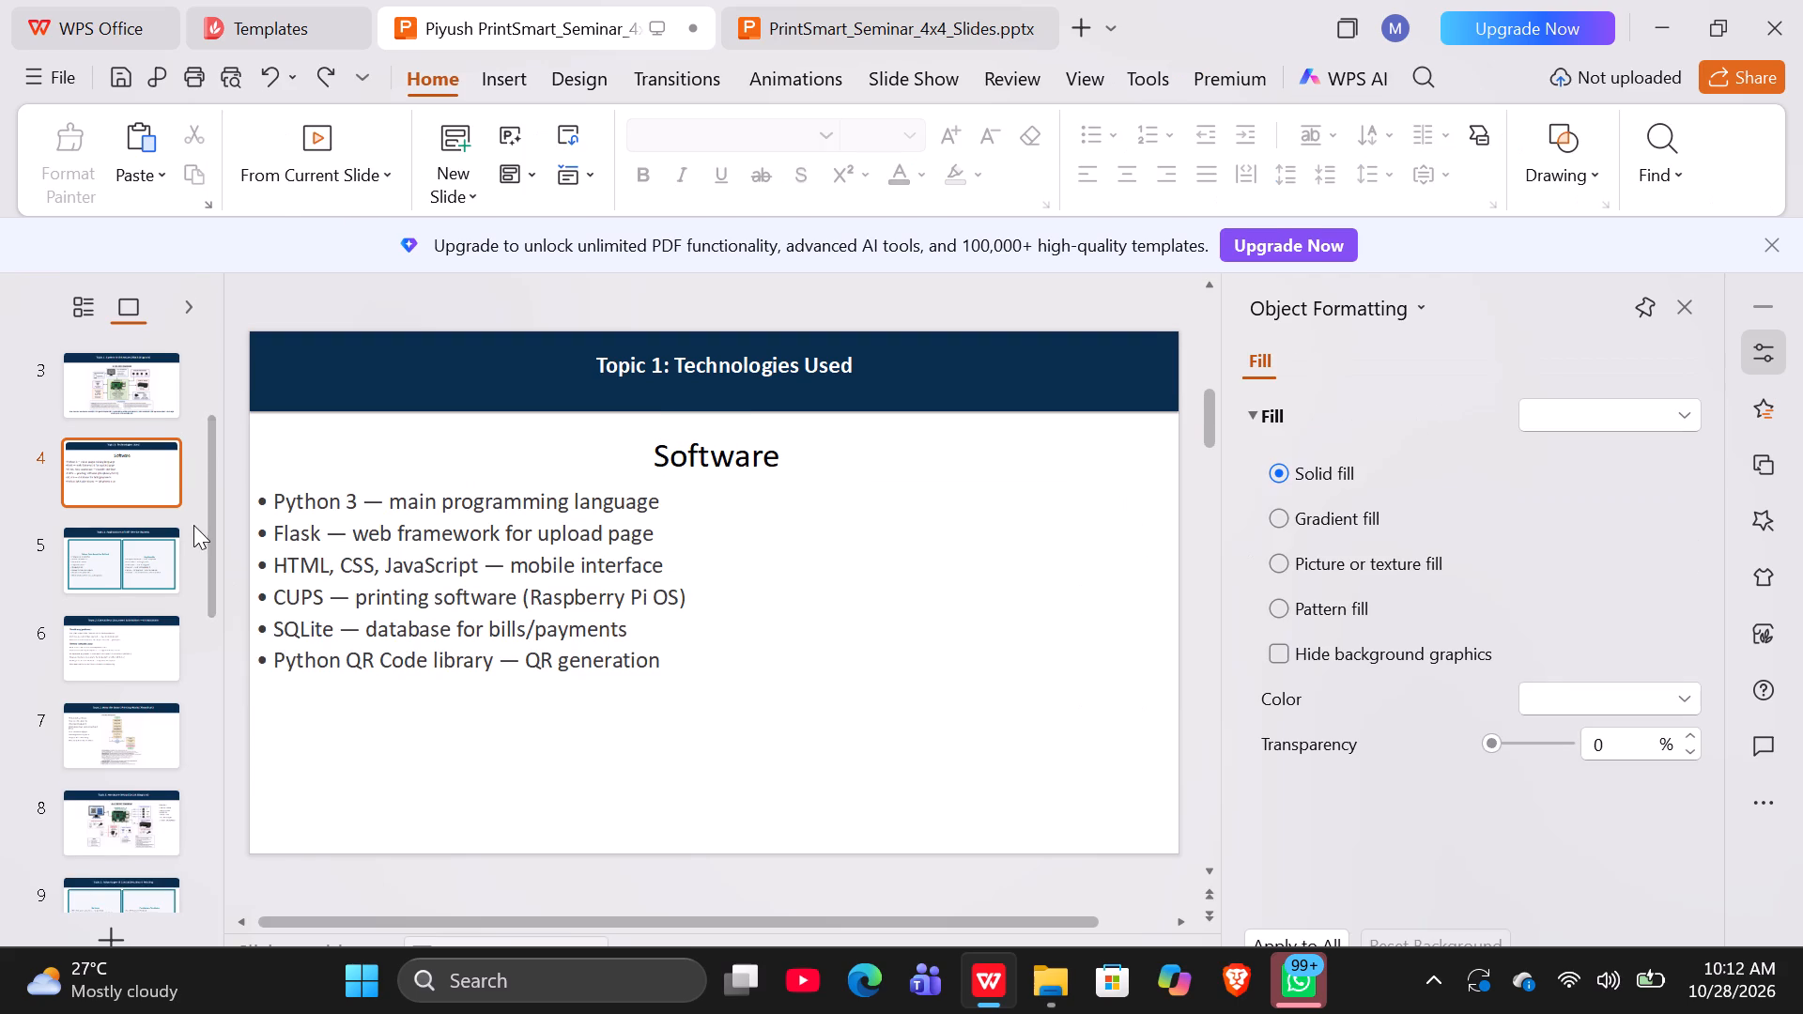
Enlarge the text of all six software list lines to font size 28.
drag(274, 504, 315, 527)
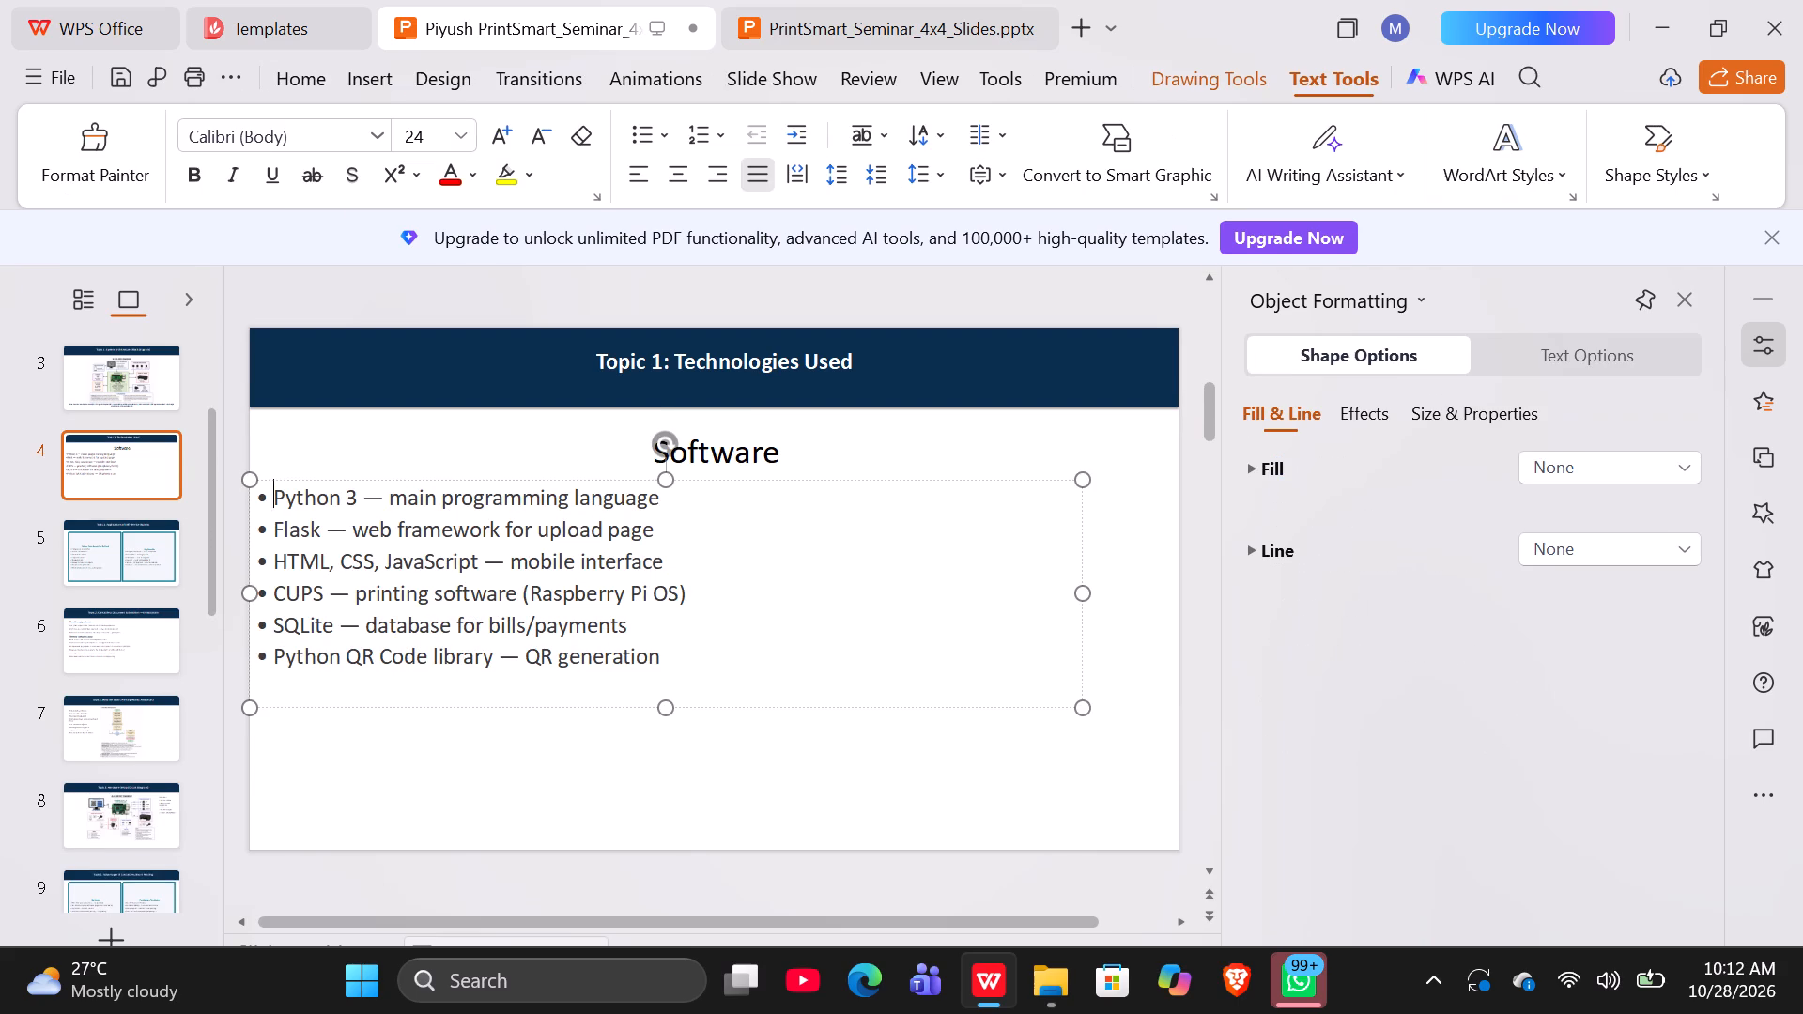
drag(315, 527, 601, 691)
click(734, 736)
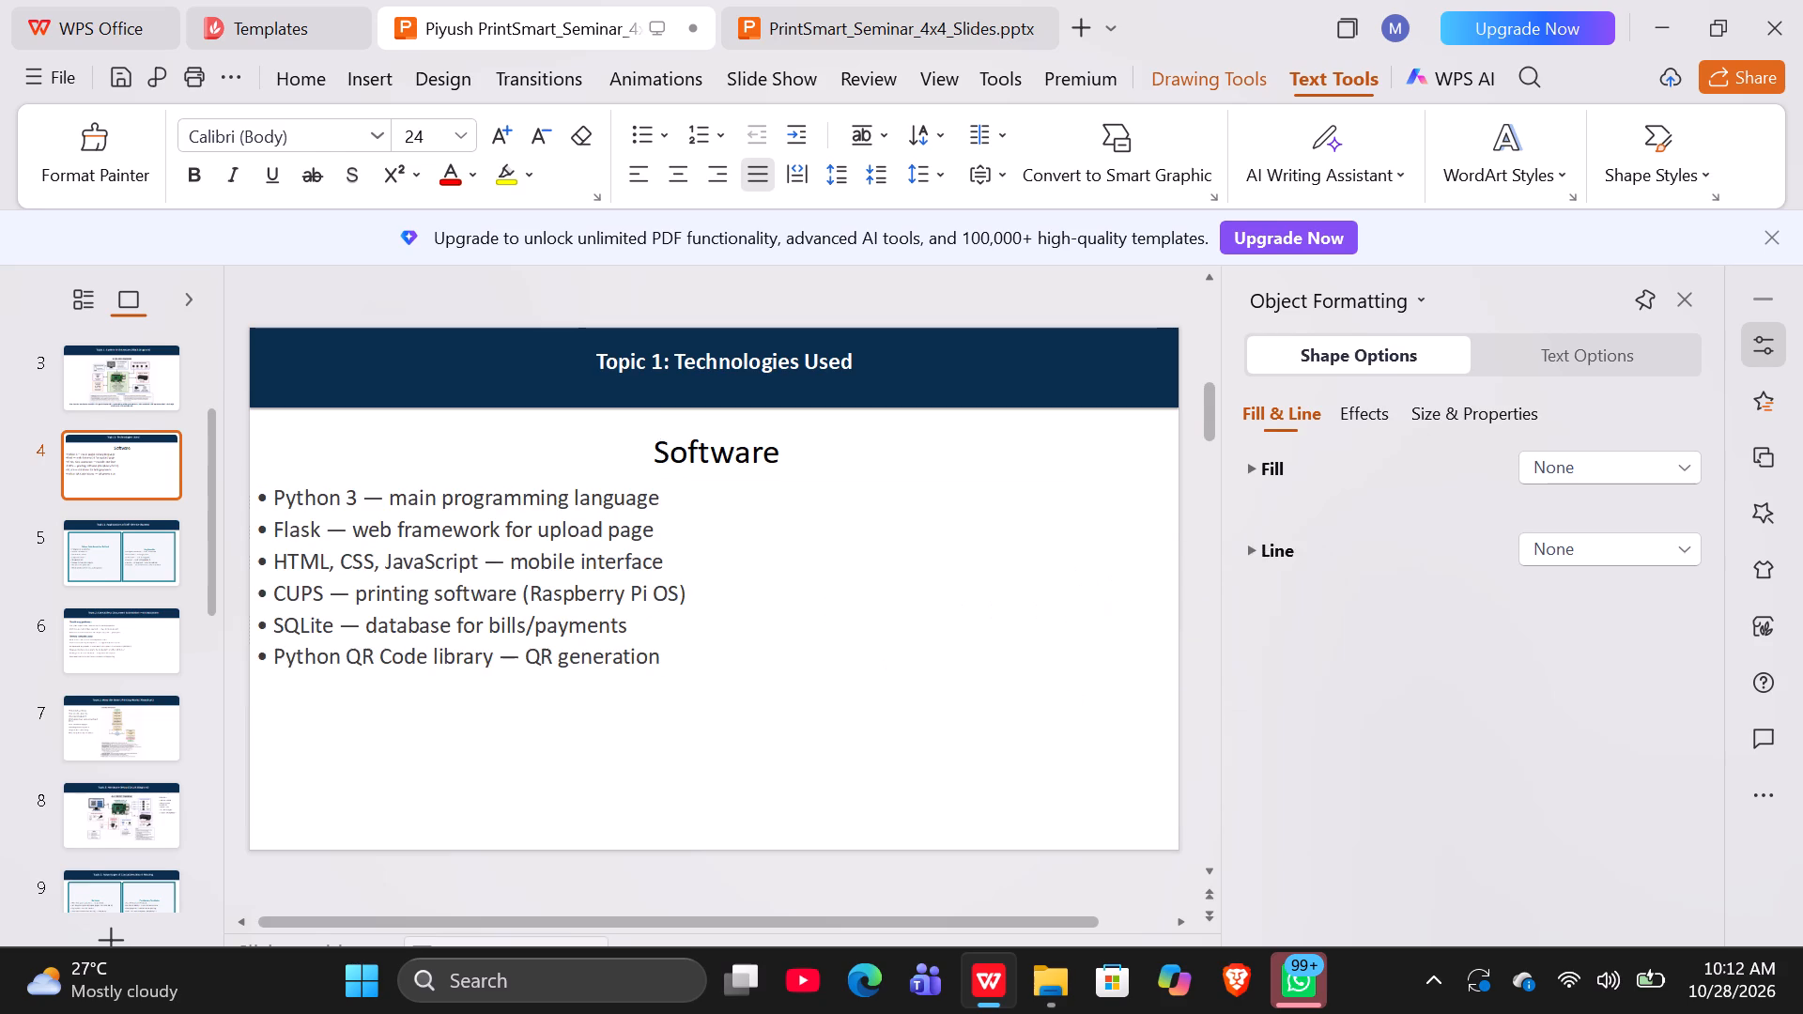
drag(677, 659, 391, 550)
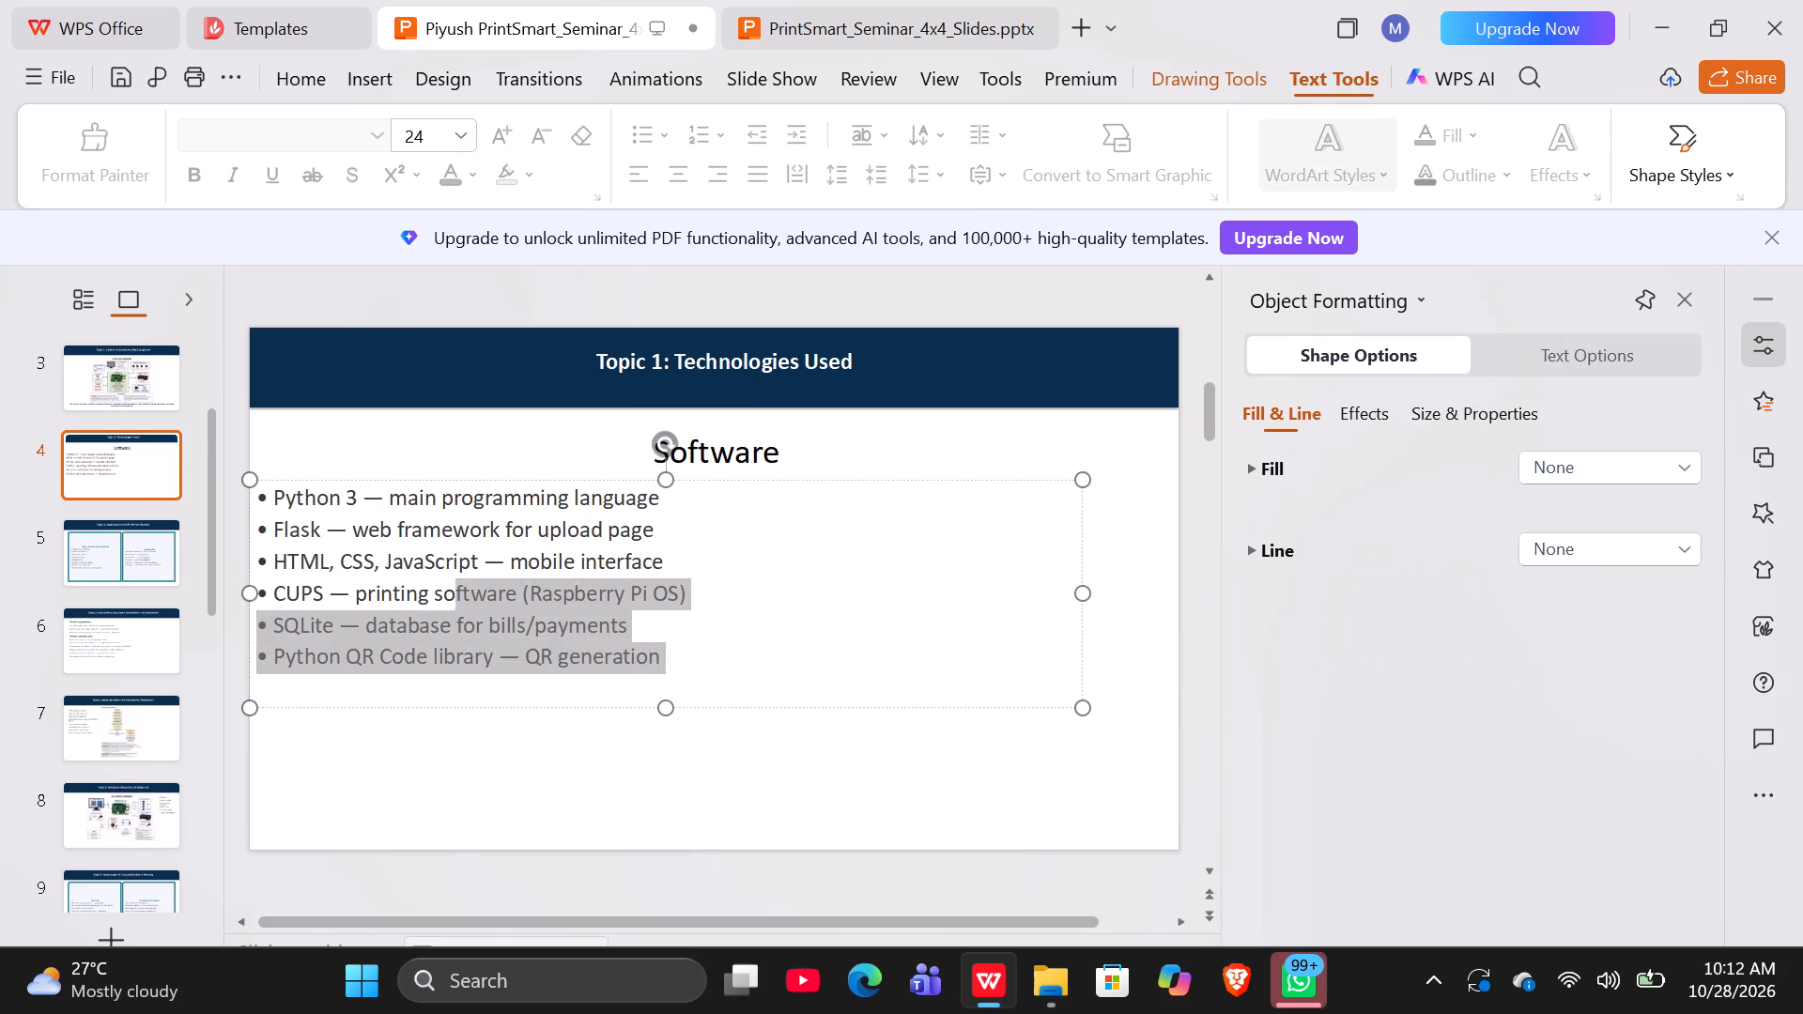
drag(391, 550, 235, 458)
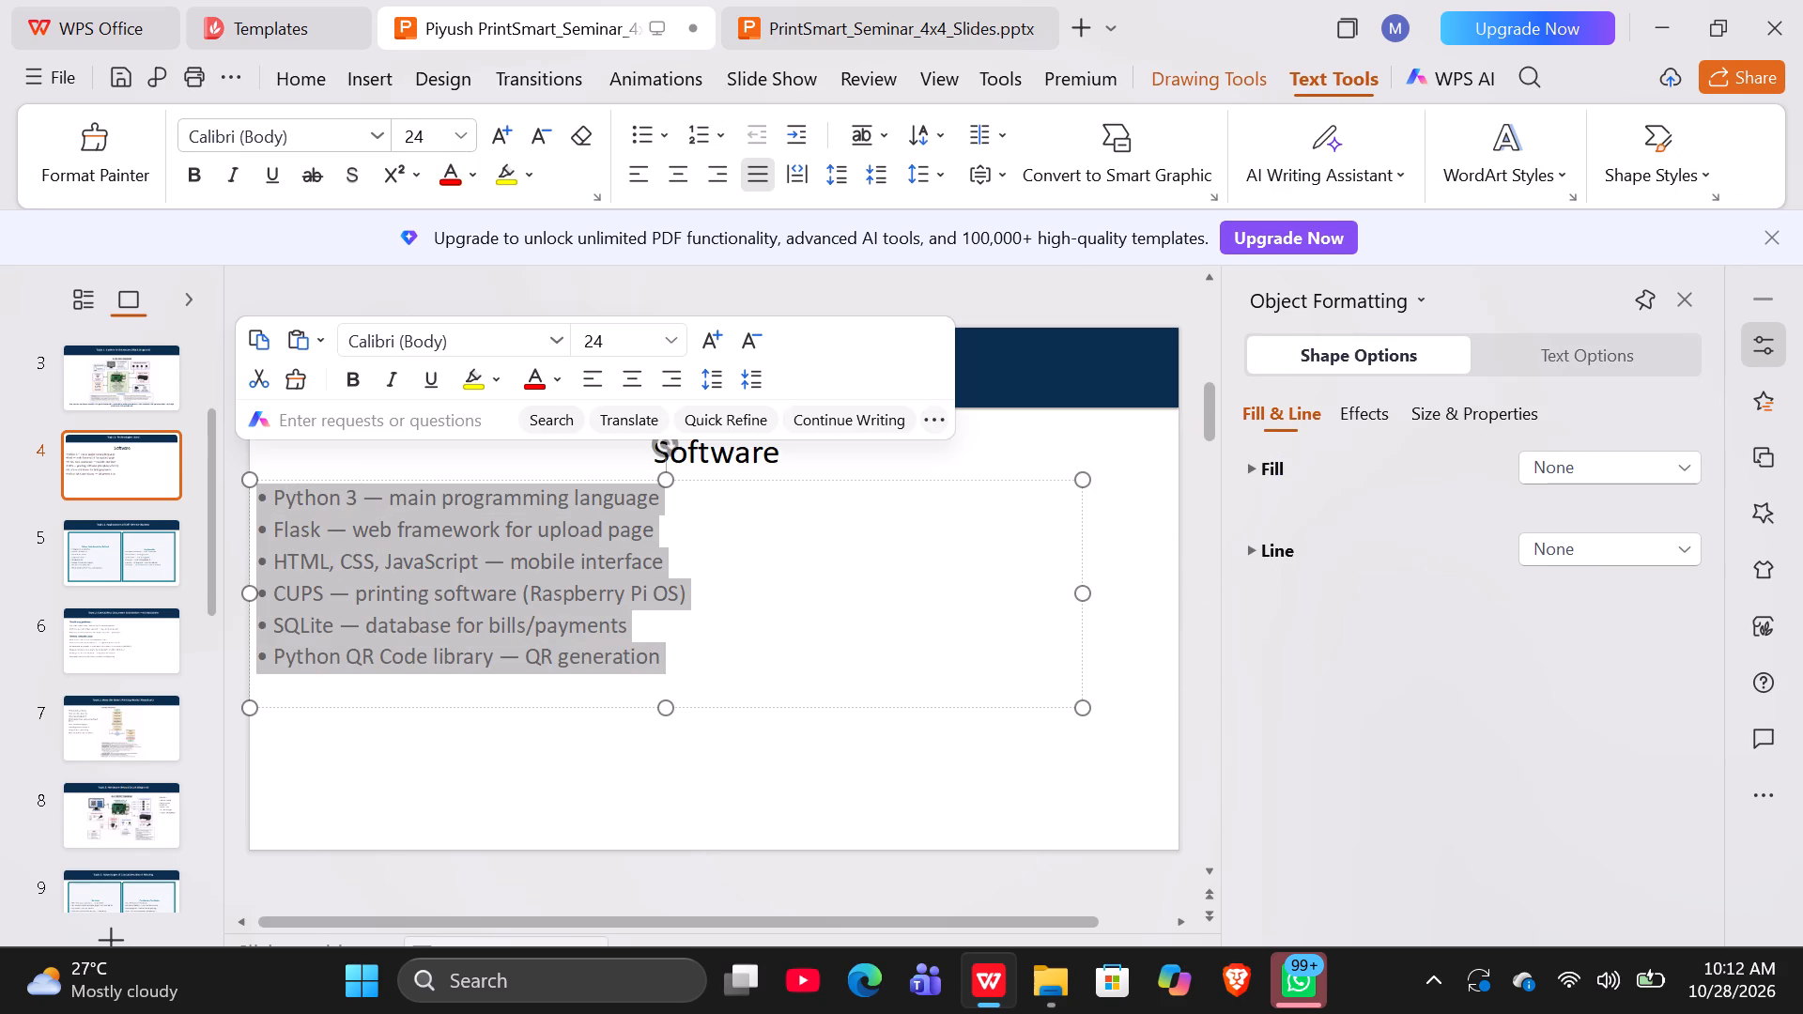
click(700, 342)
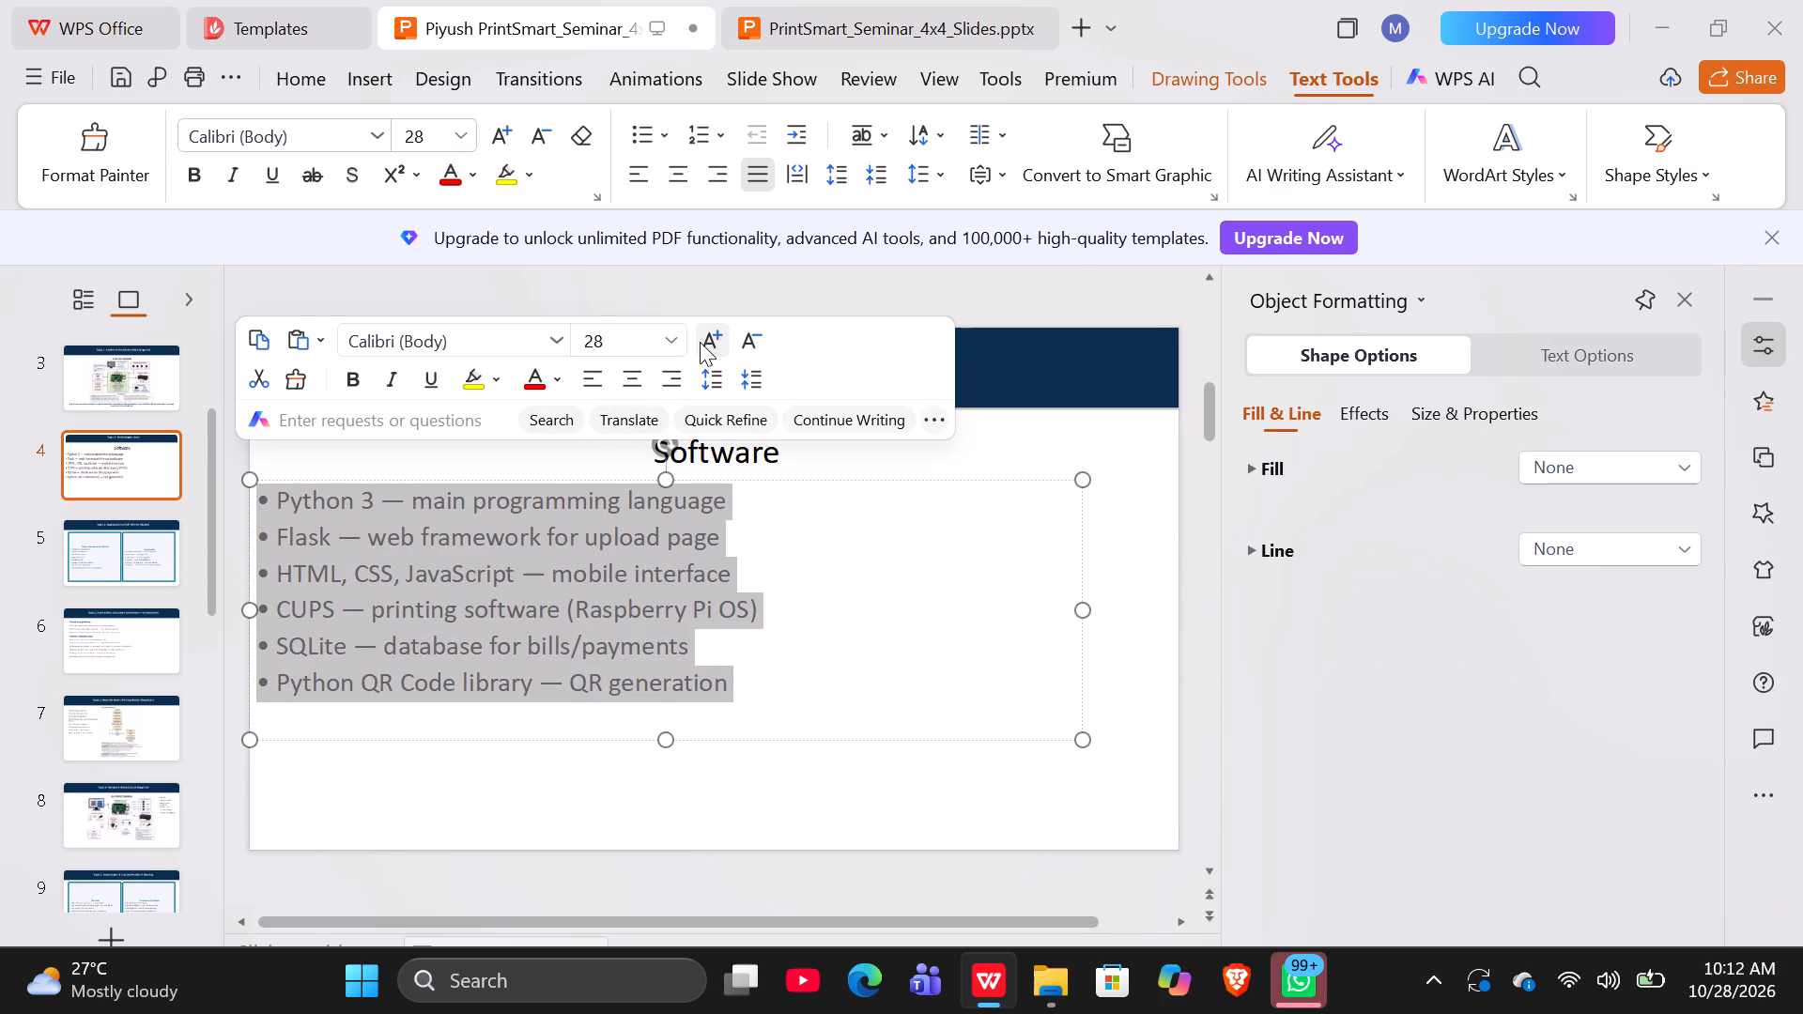
click(700, 342)
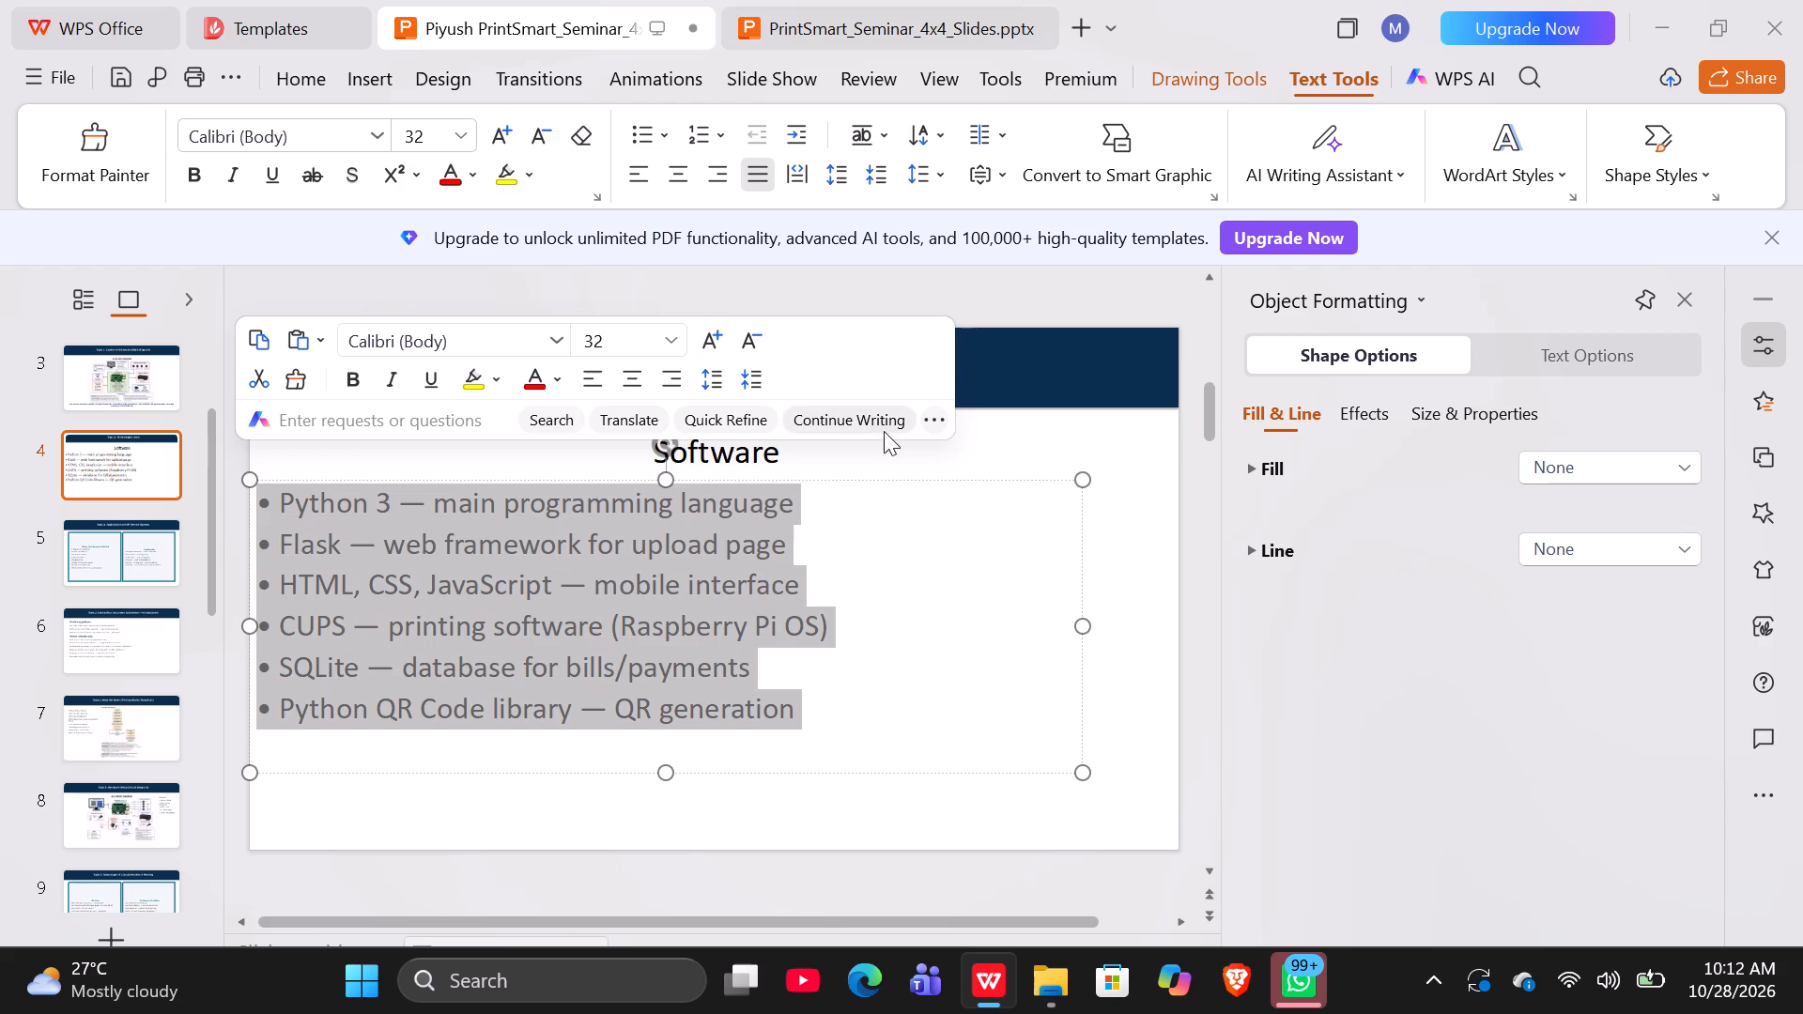
click(751, 340)
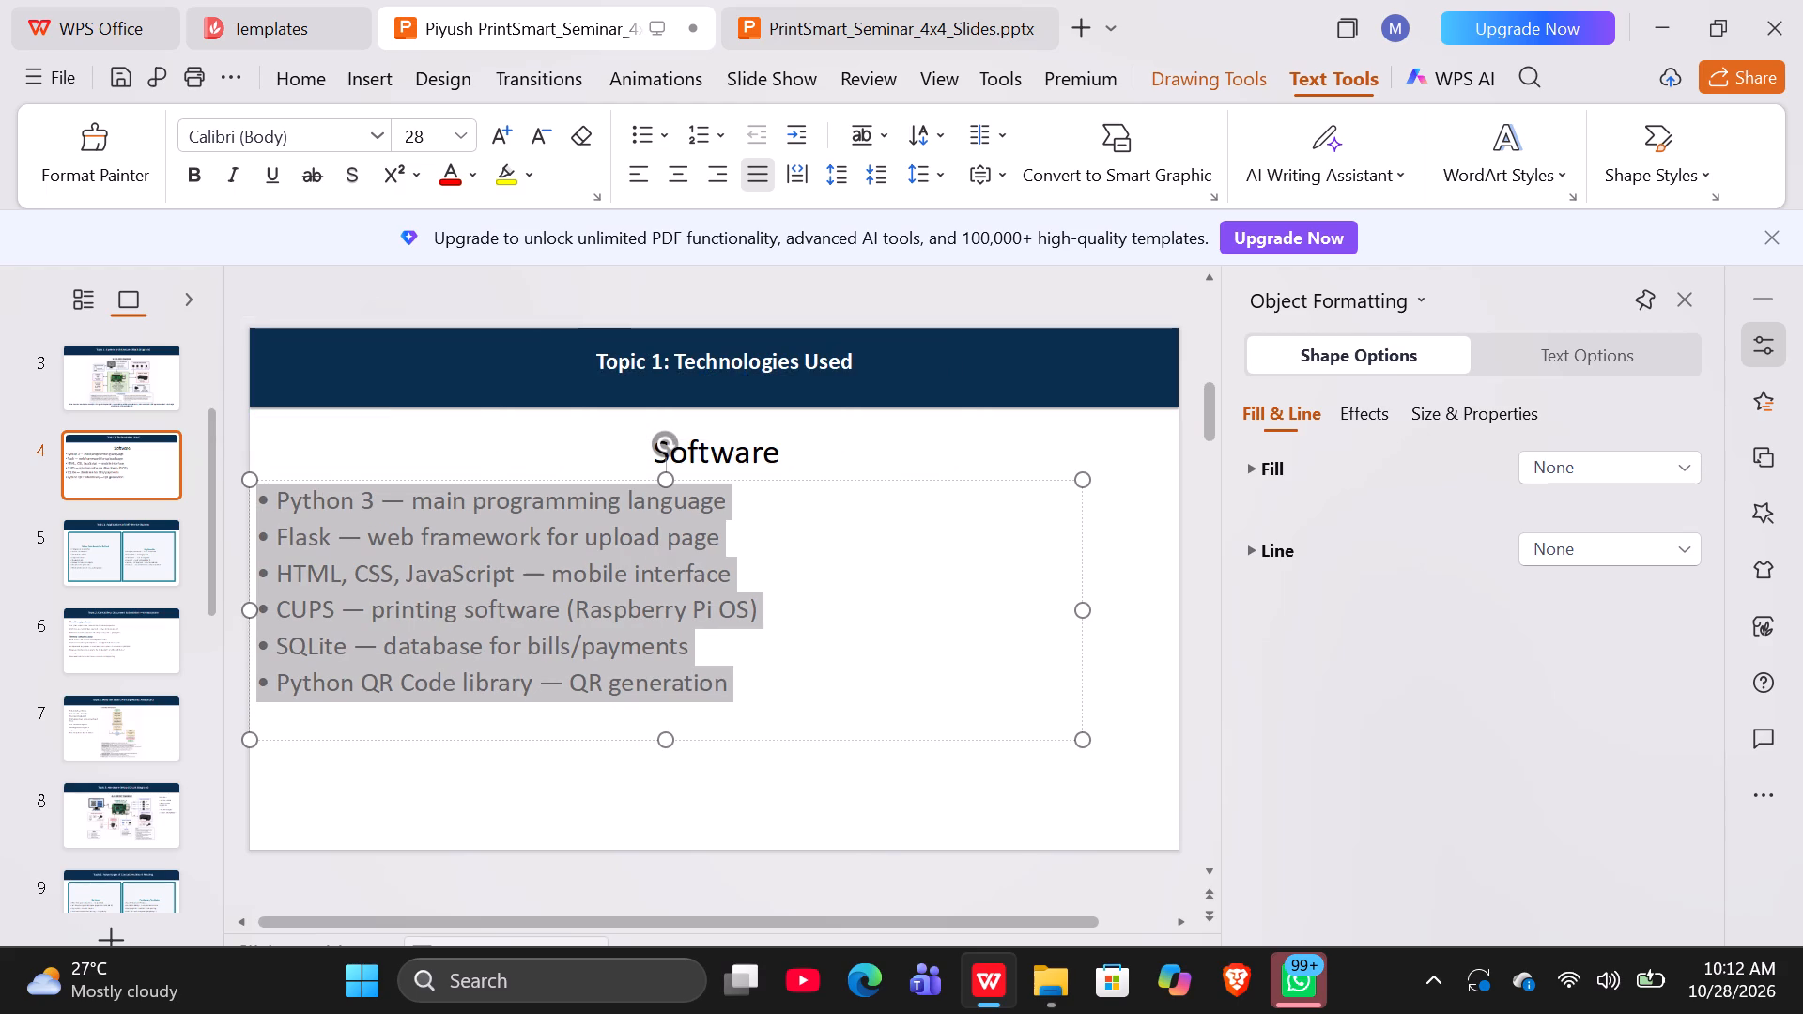
Change the font of the software list to Microsoft YaHei.
click(369, 140)
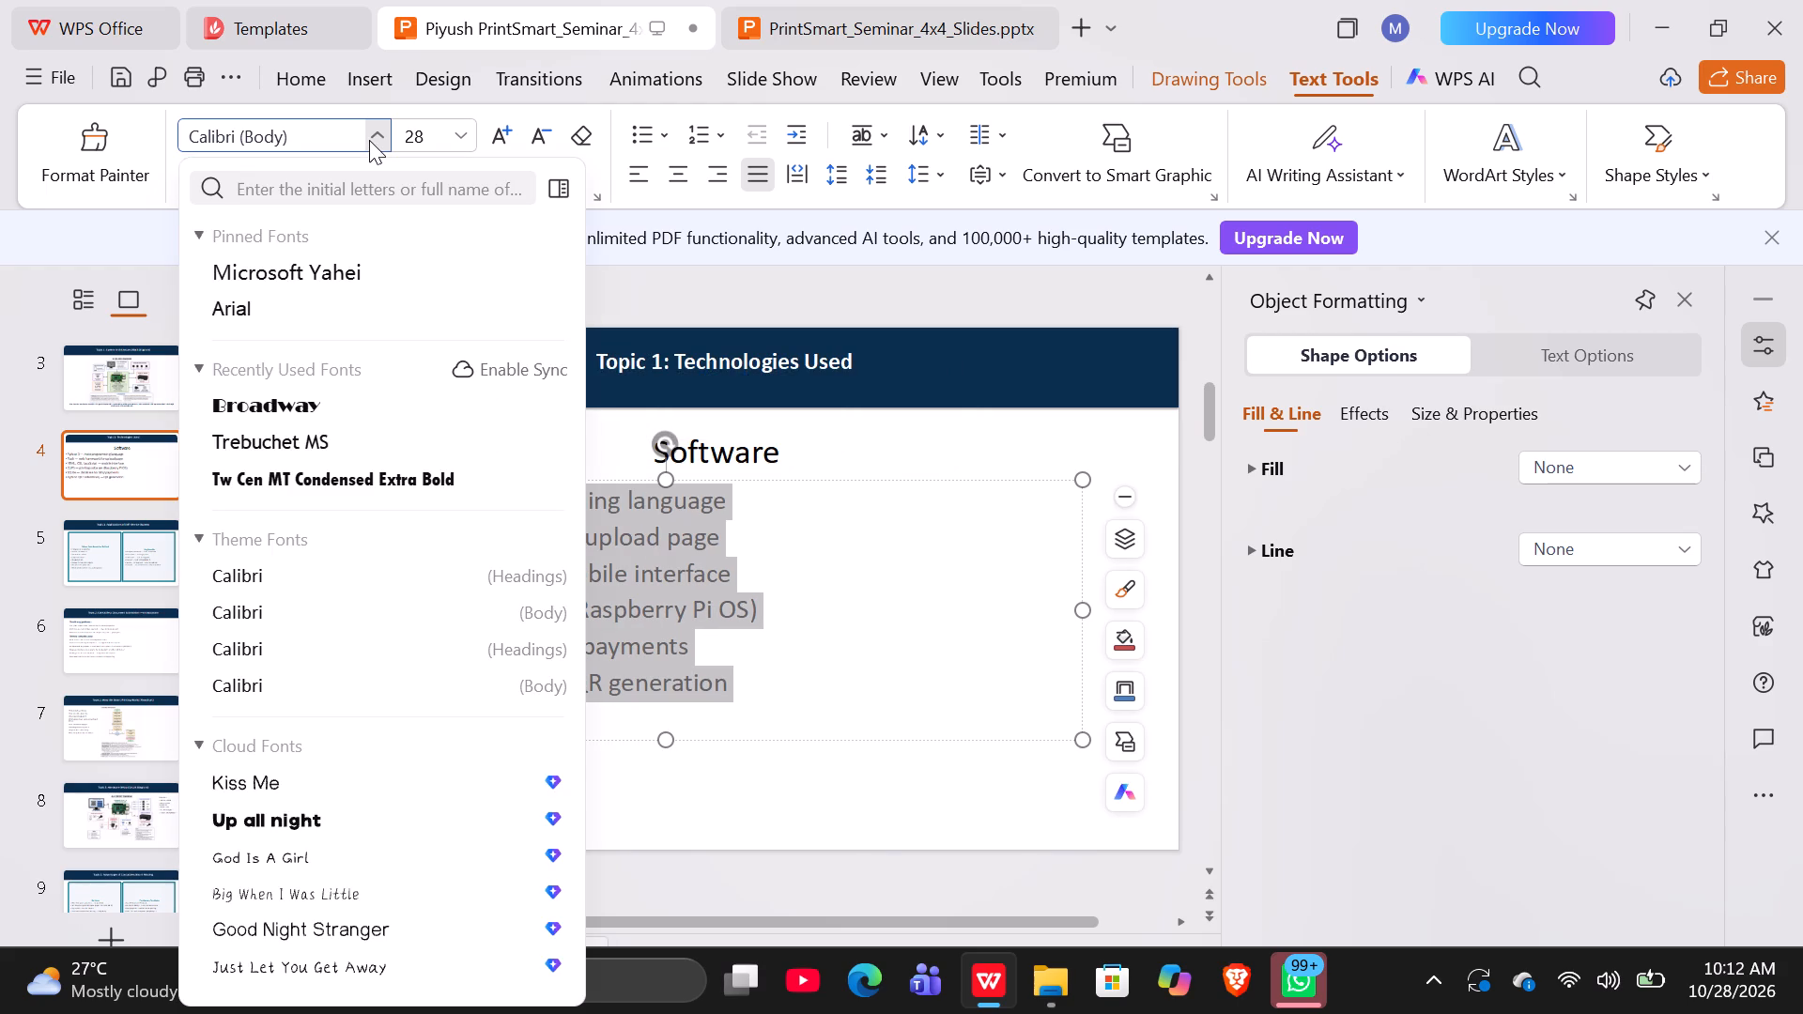
click(306, 259)
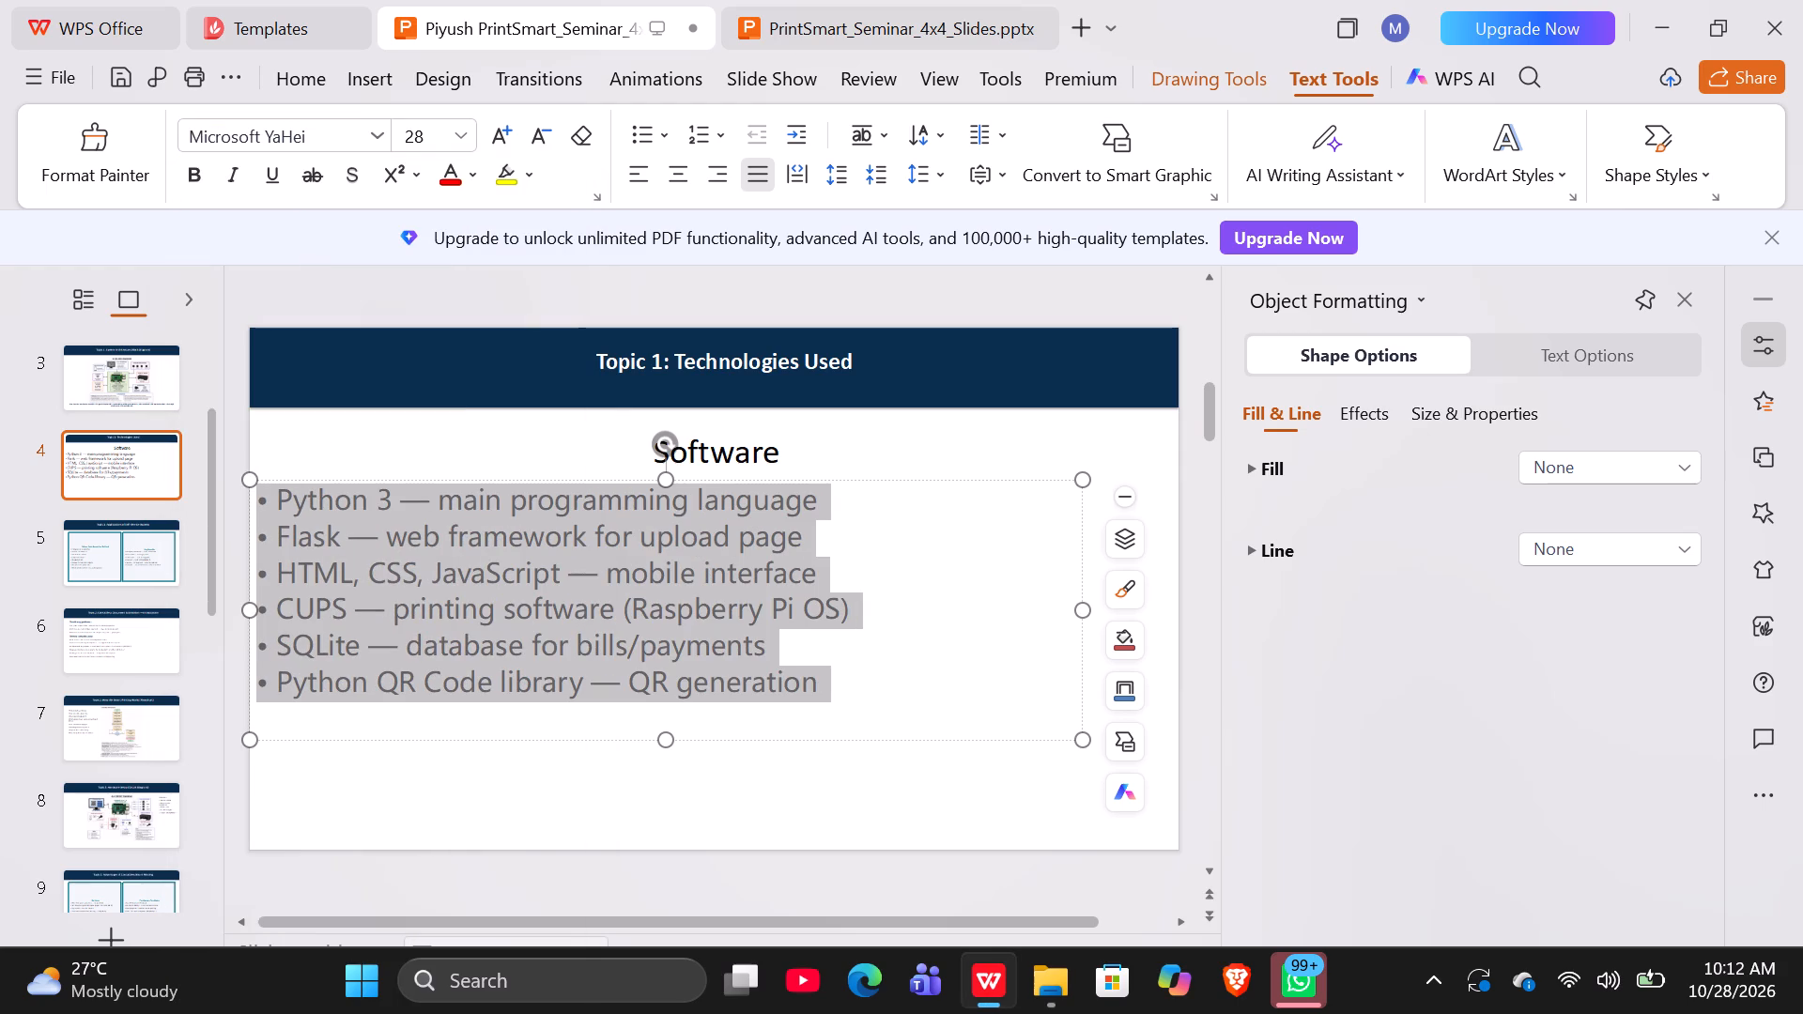
click(588, 827)
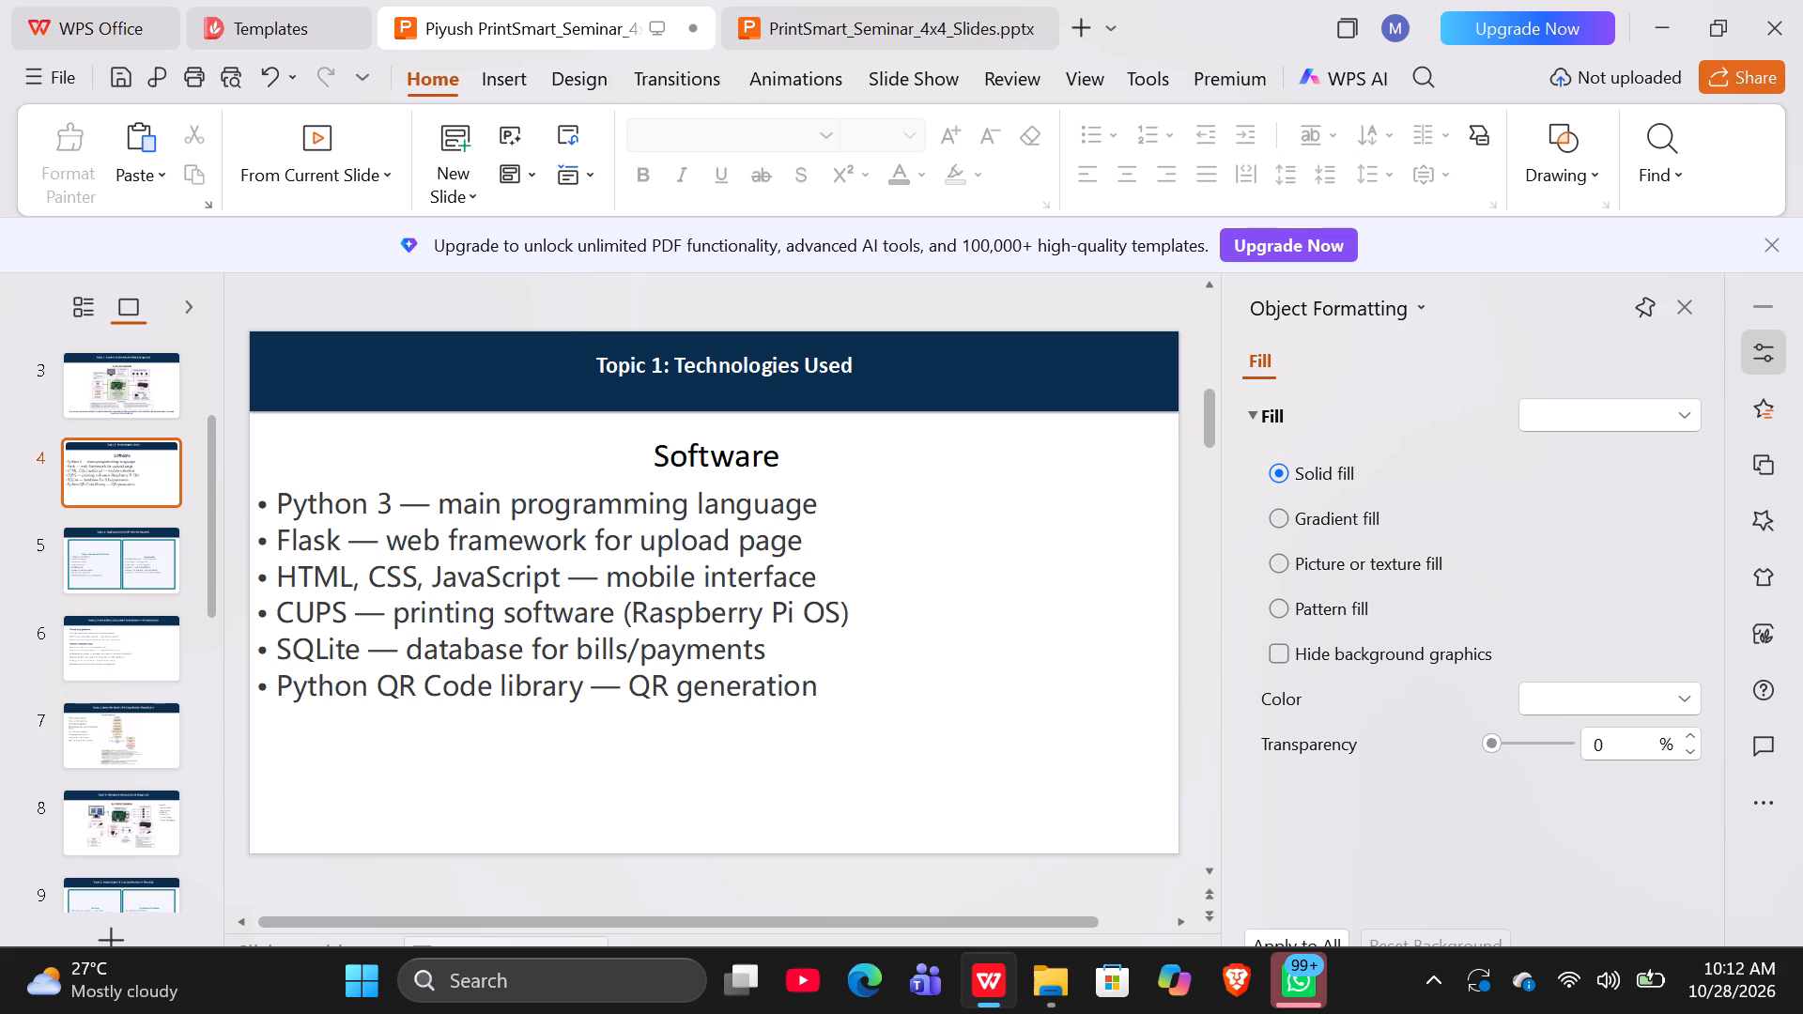
Move the software list's text box slightly down, leaving a gap below the "Software" heading.
click(935, 610)
drag(935, 610, 936, 613)
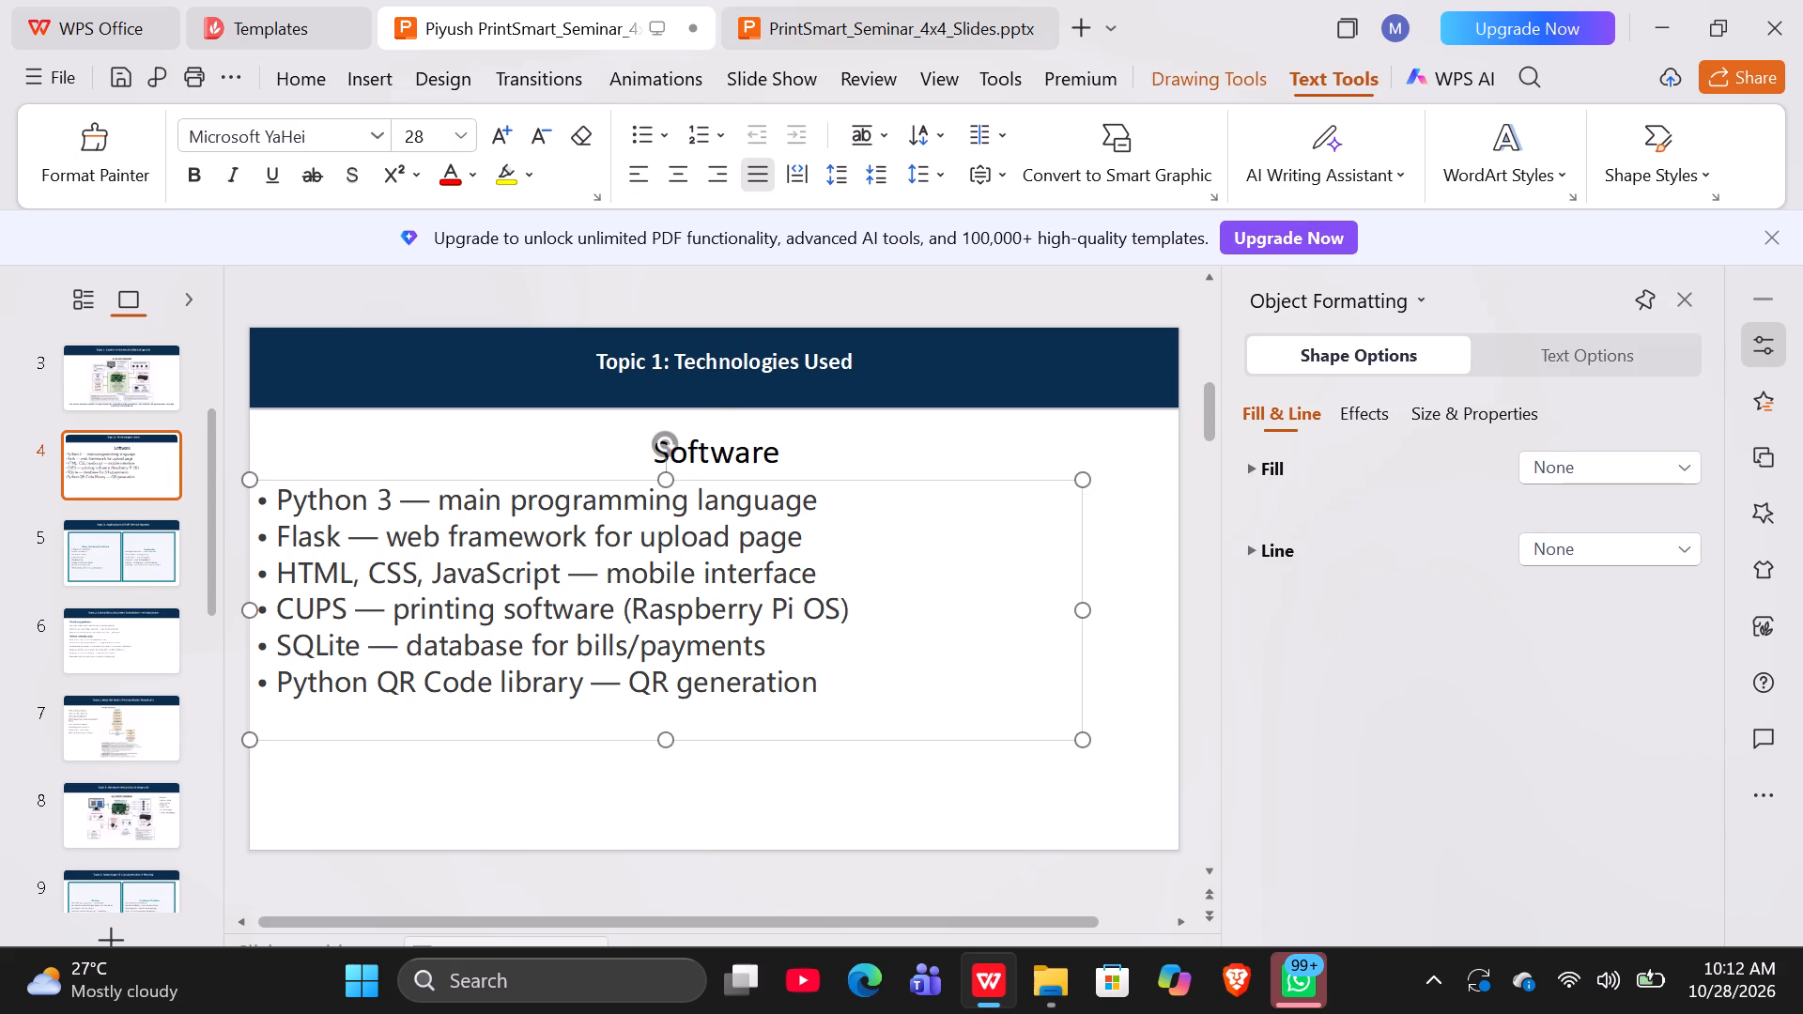
drag(936, 613, 948, 651)
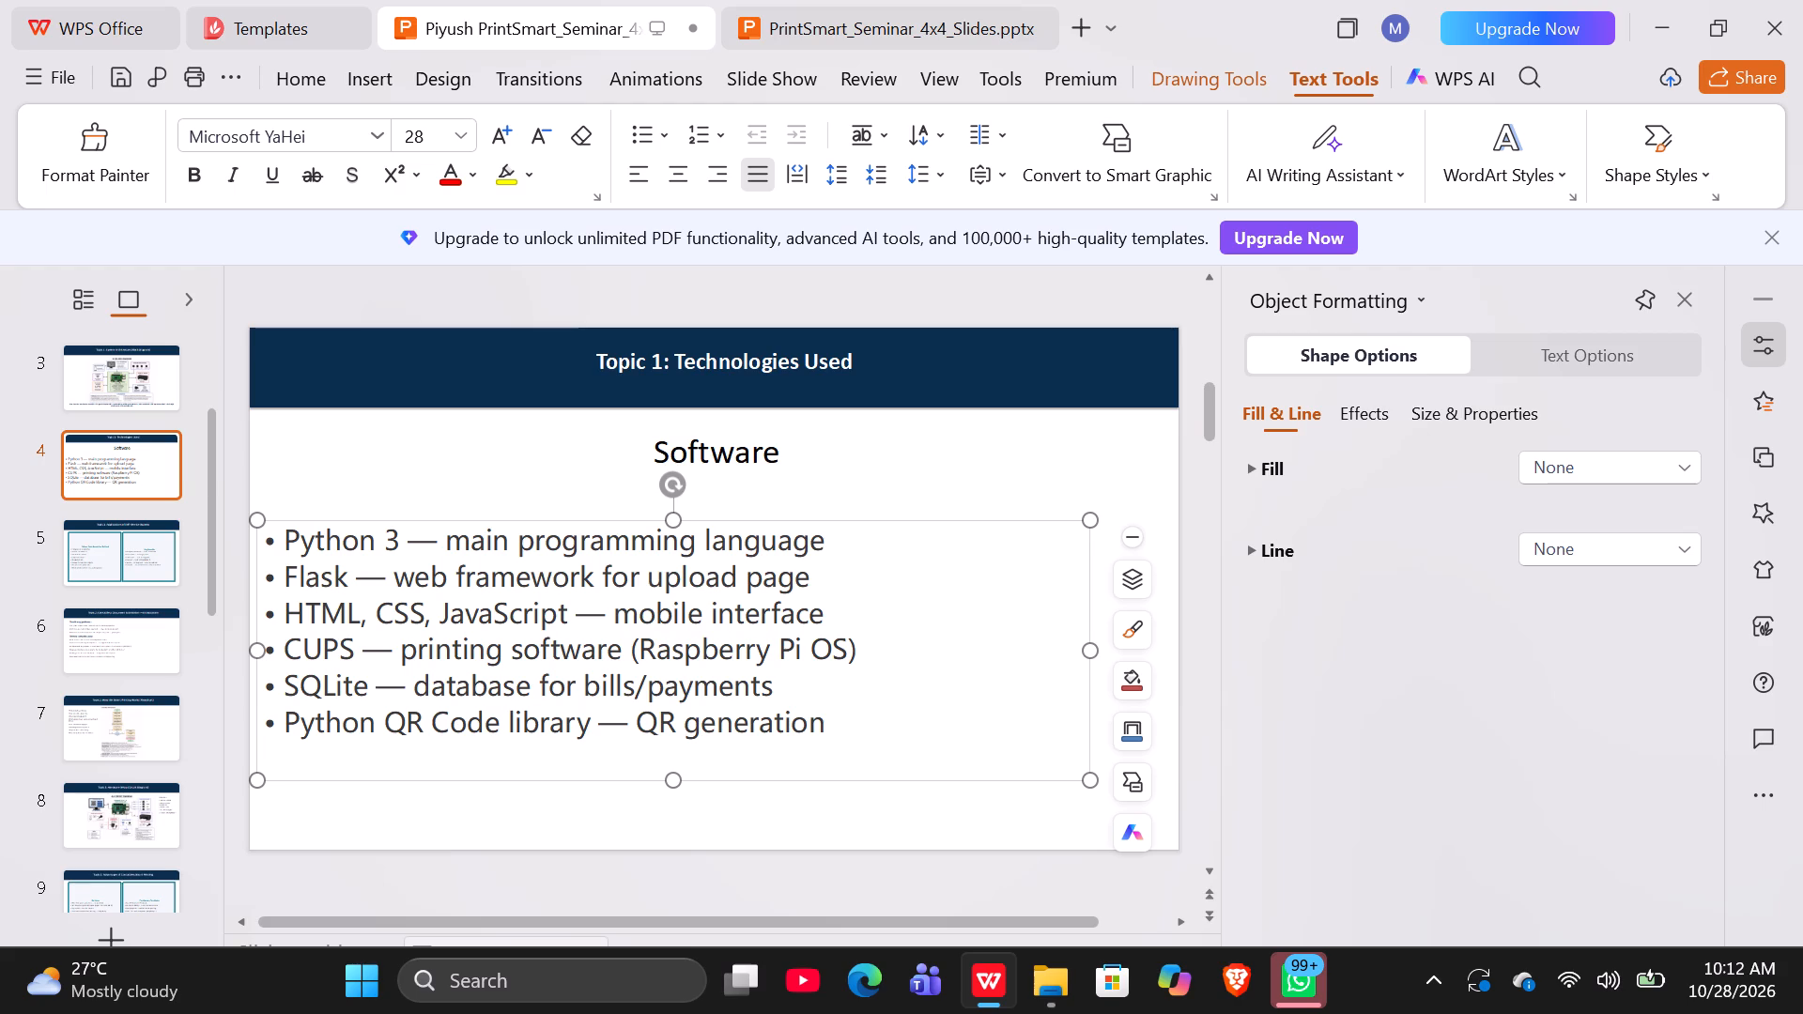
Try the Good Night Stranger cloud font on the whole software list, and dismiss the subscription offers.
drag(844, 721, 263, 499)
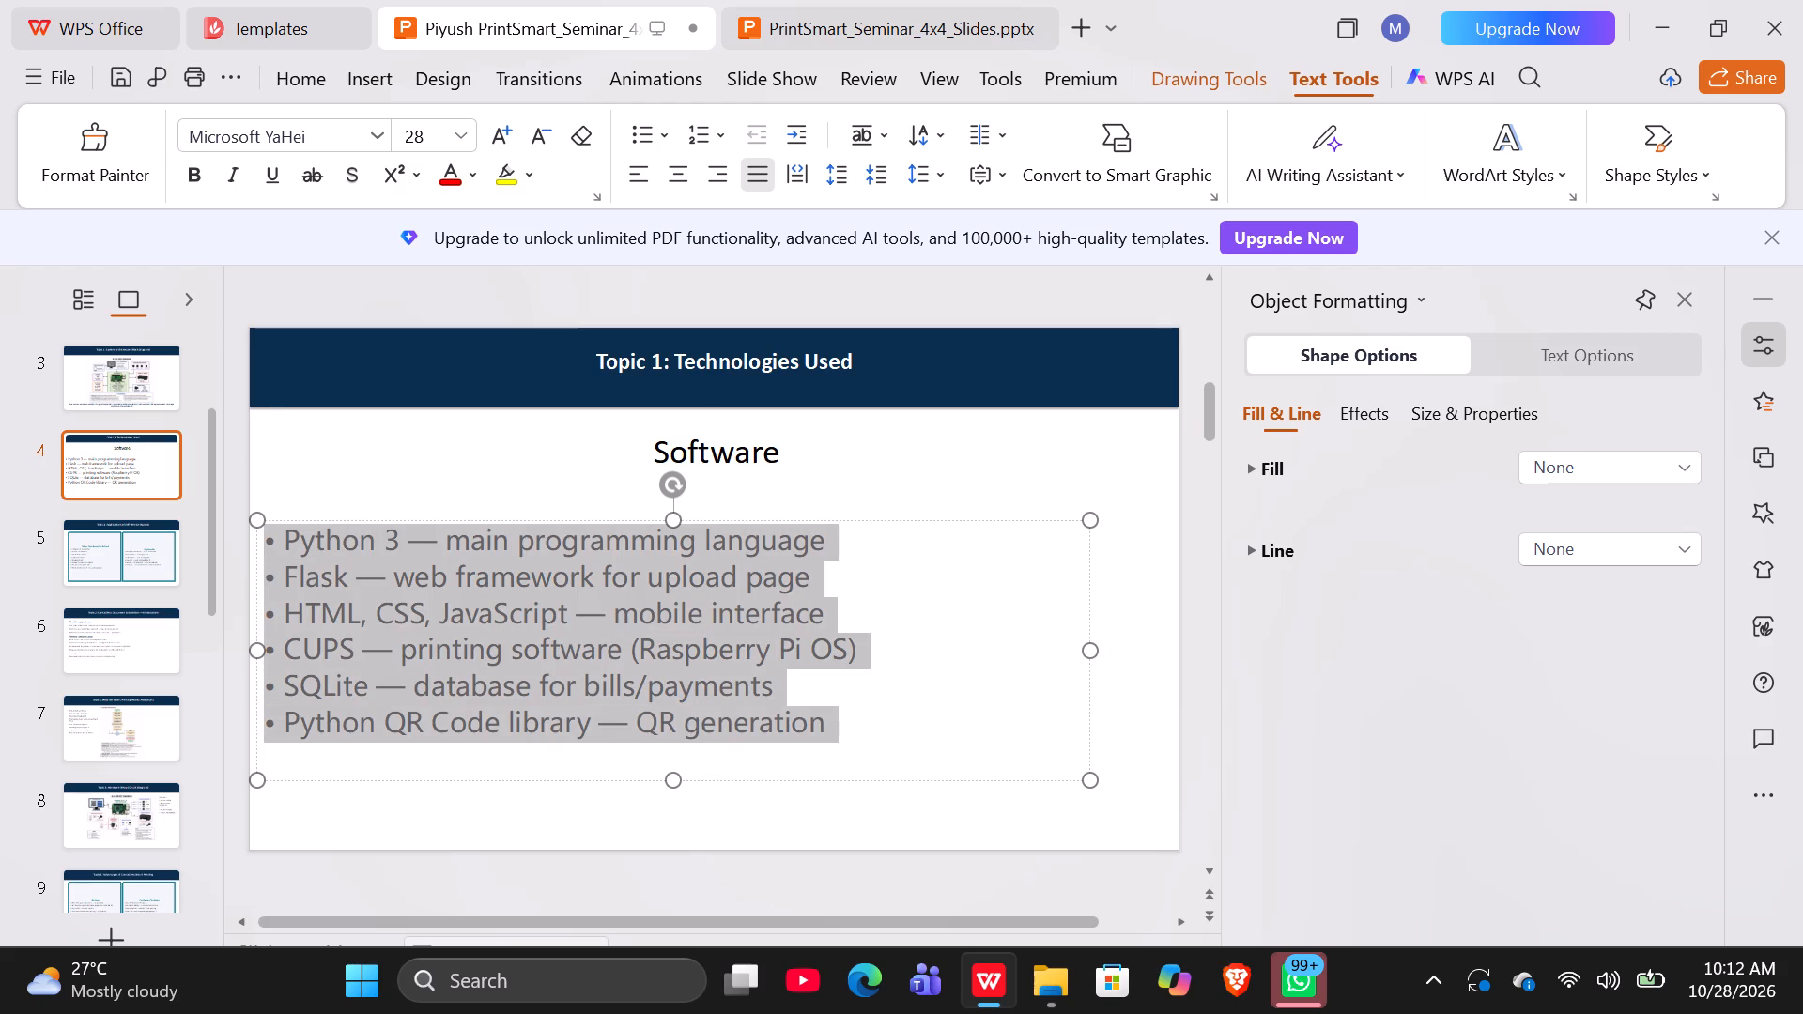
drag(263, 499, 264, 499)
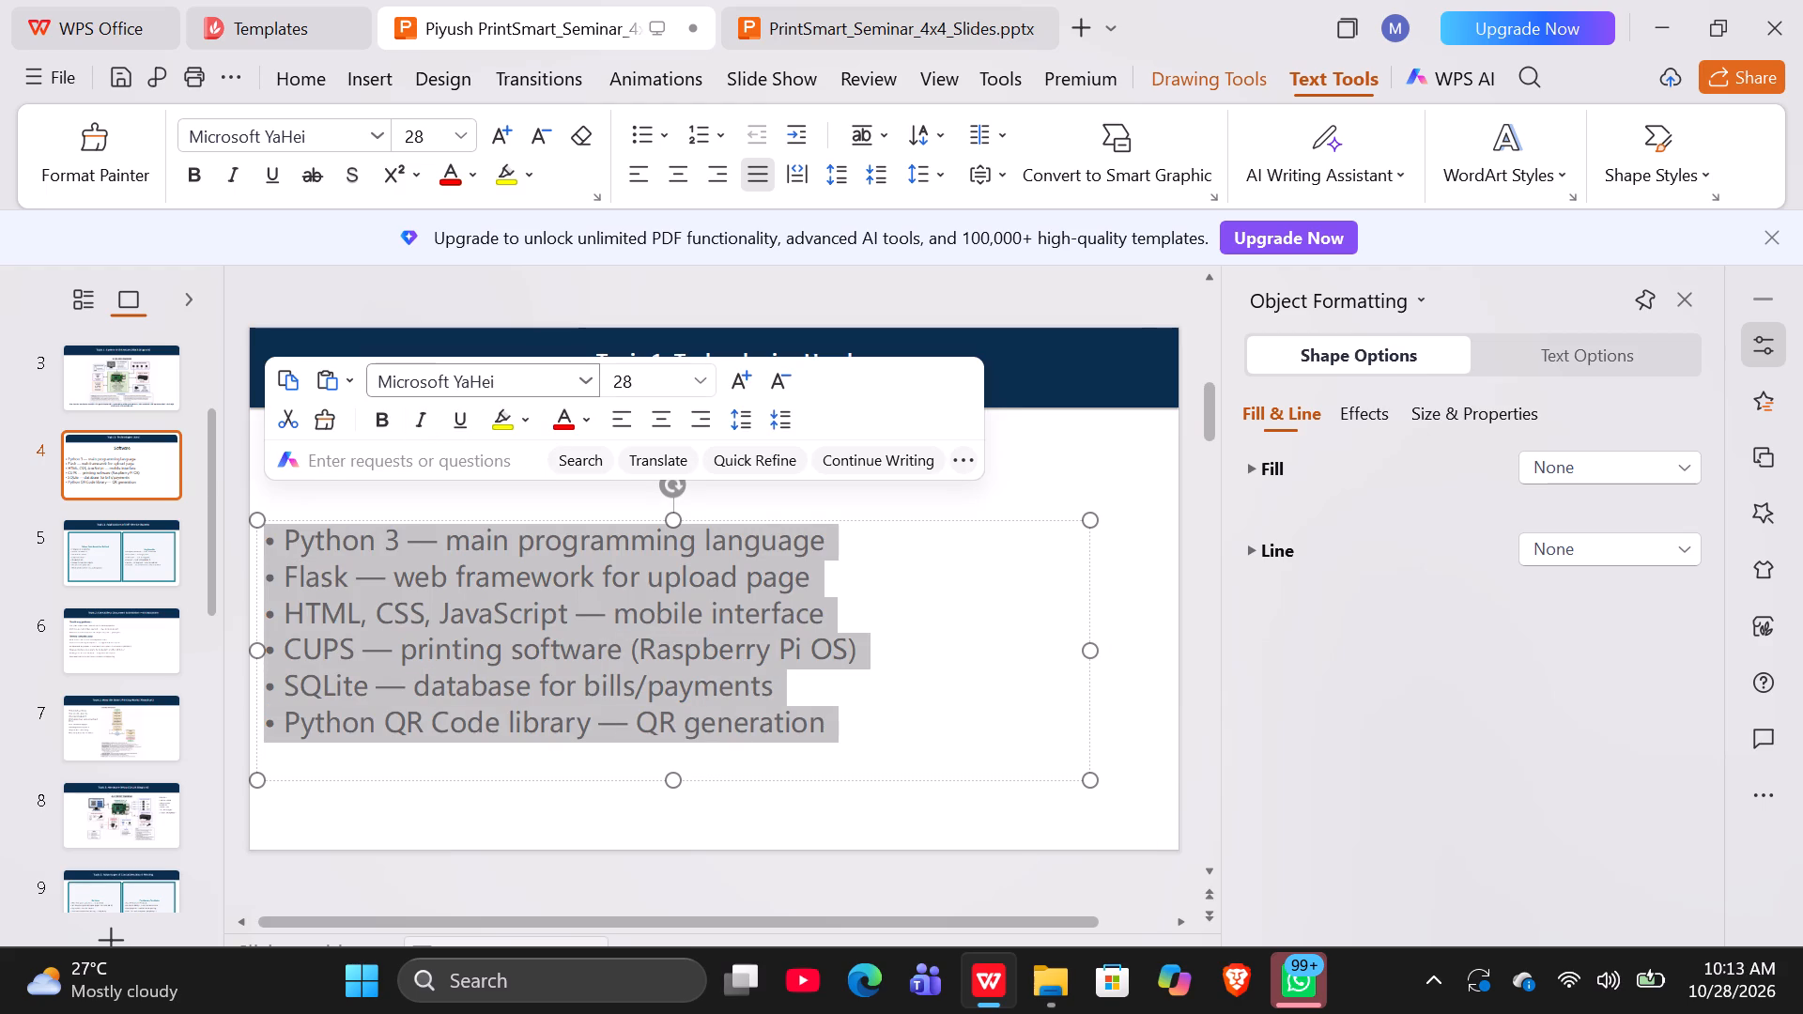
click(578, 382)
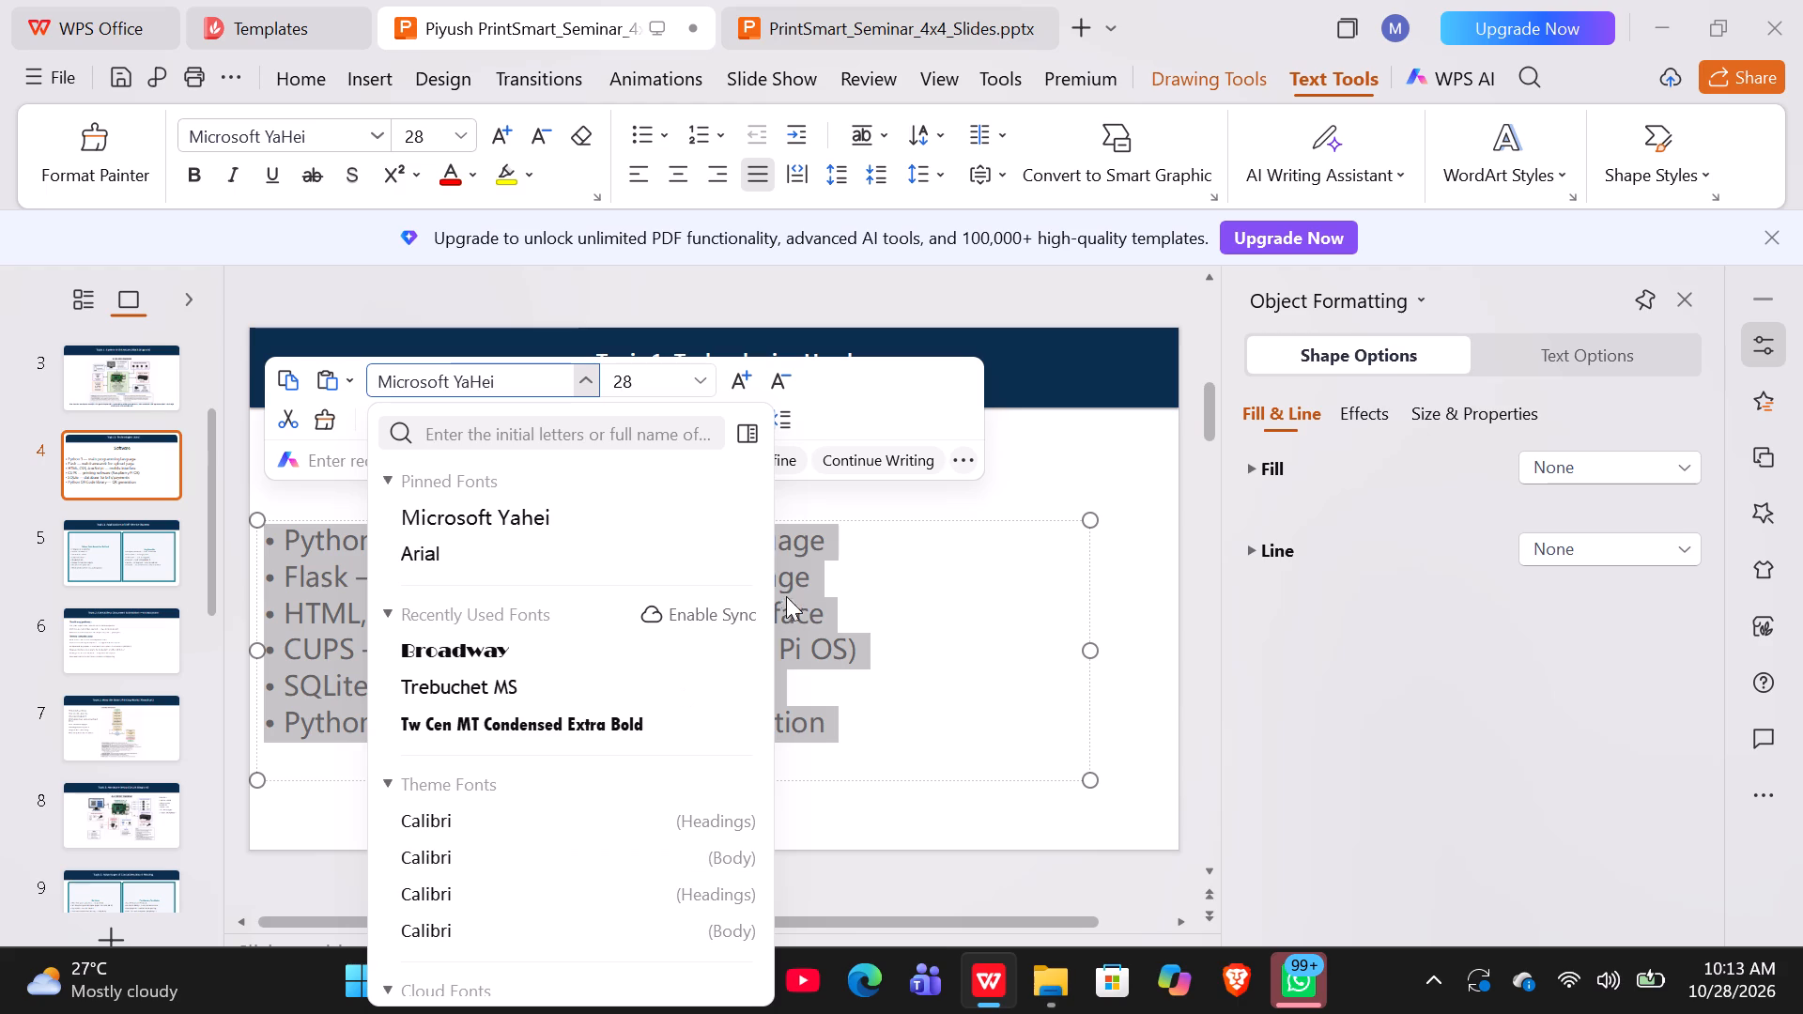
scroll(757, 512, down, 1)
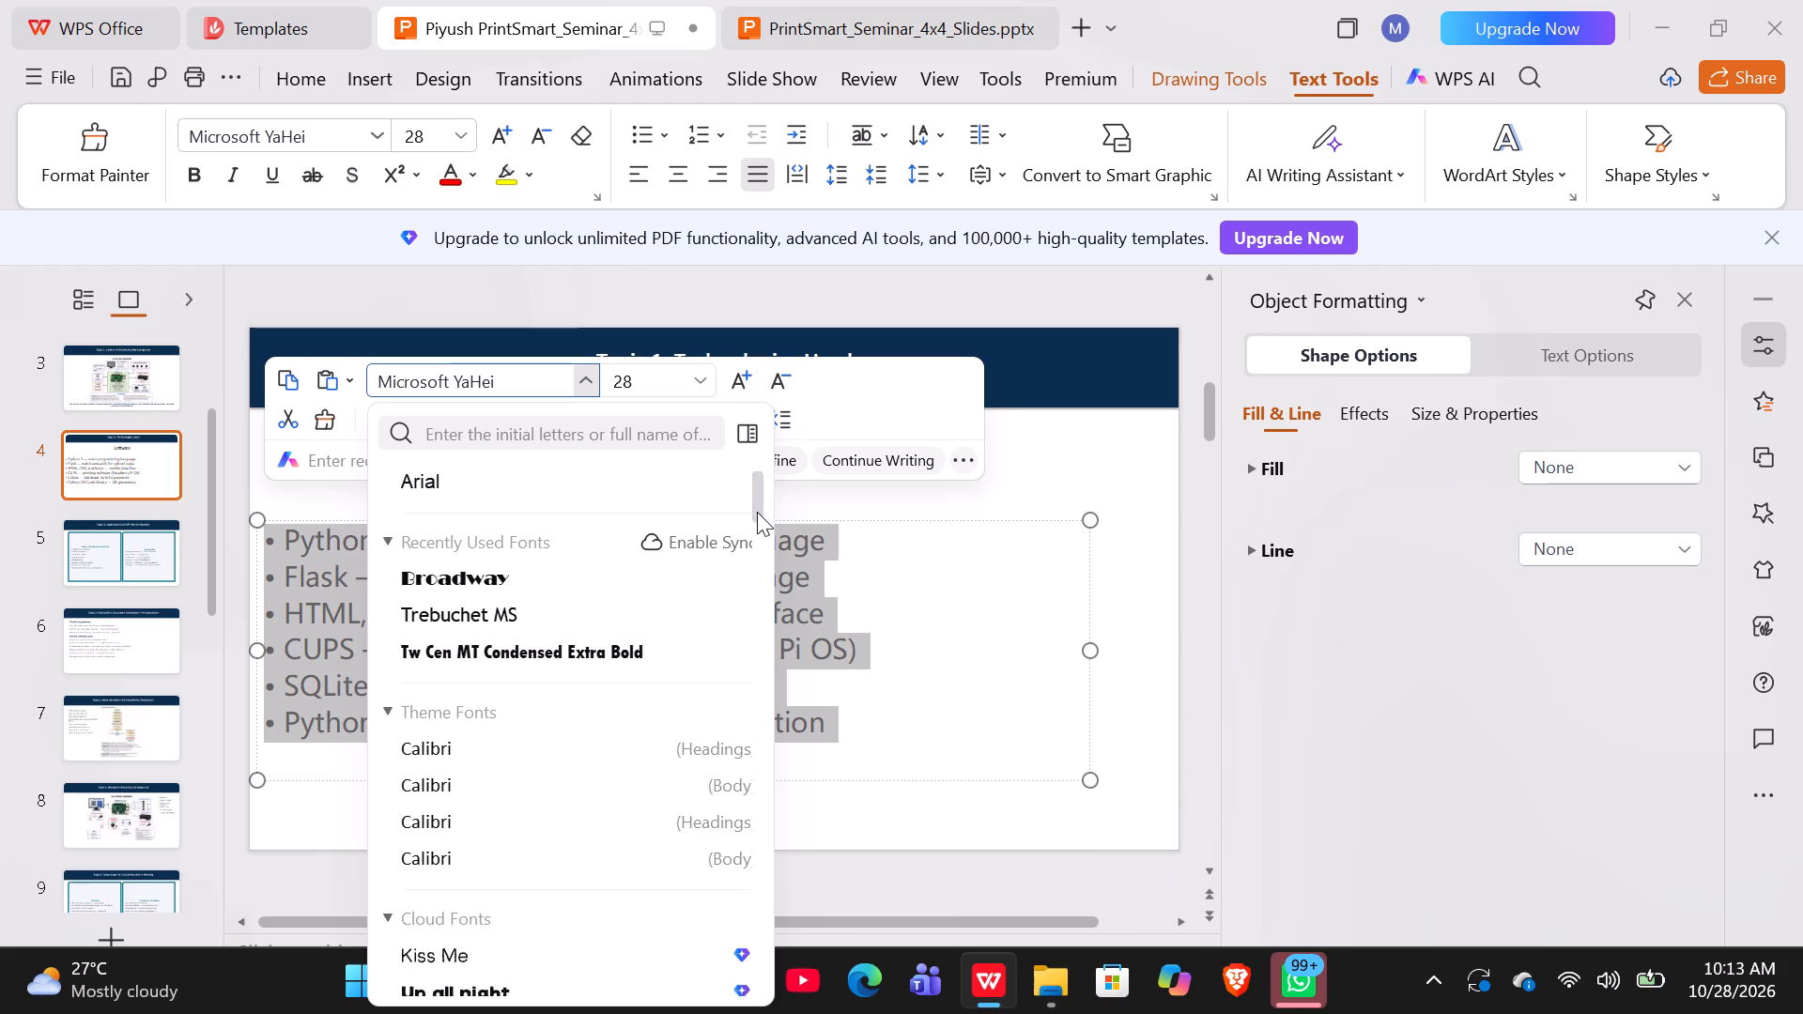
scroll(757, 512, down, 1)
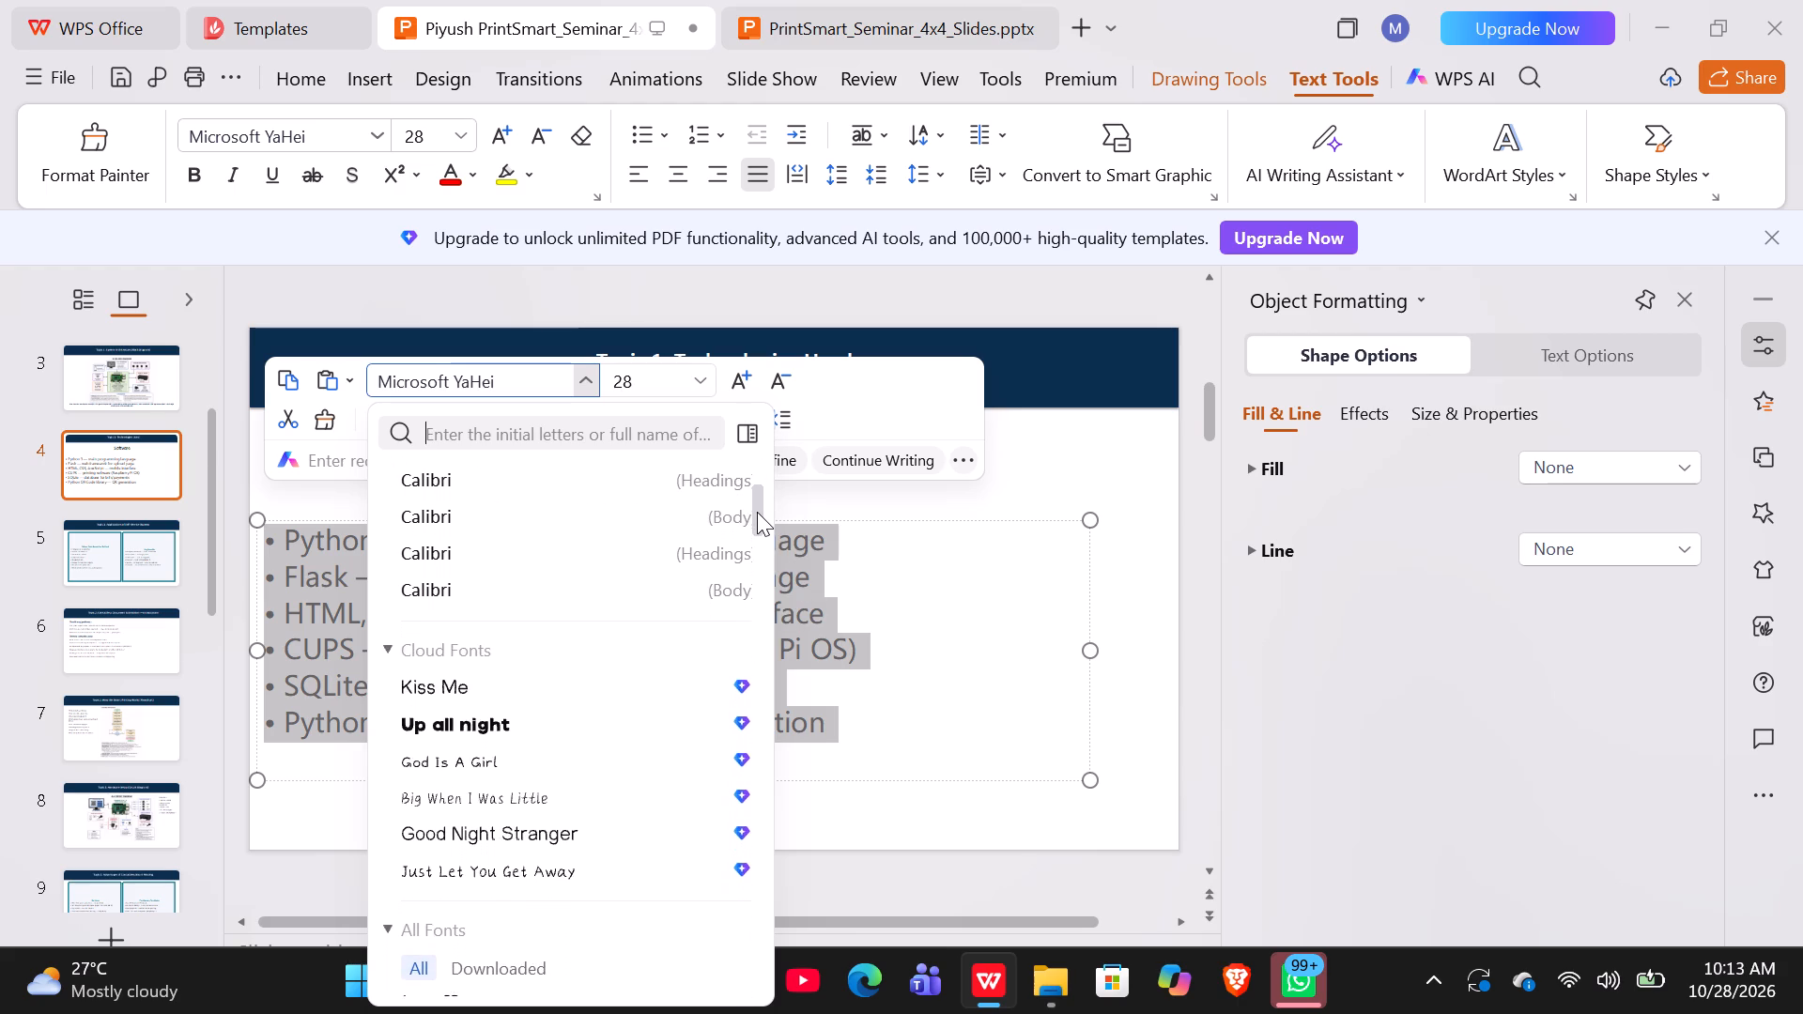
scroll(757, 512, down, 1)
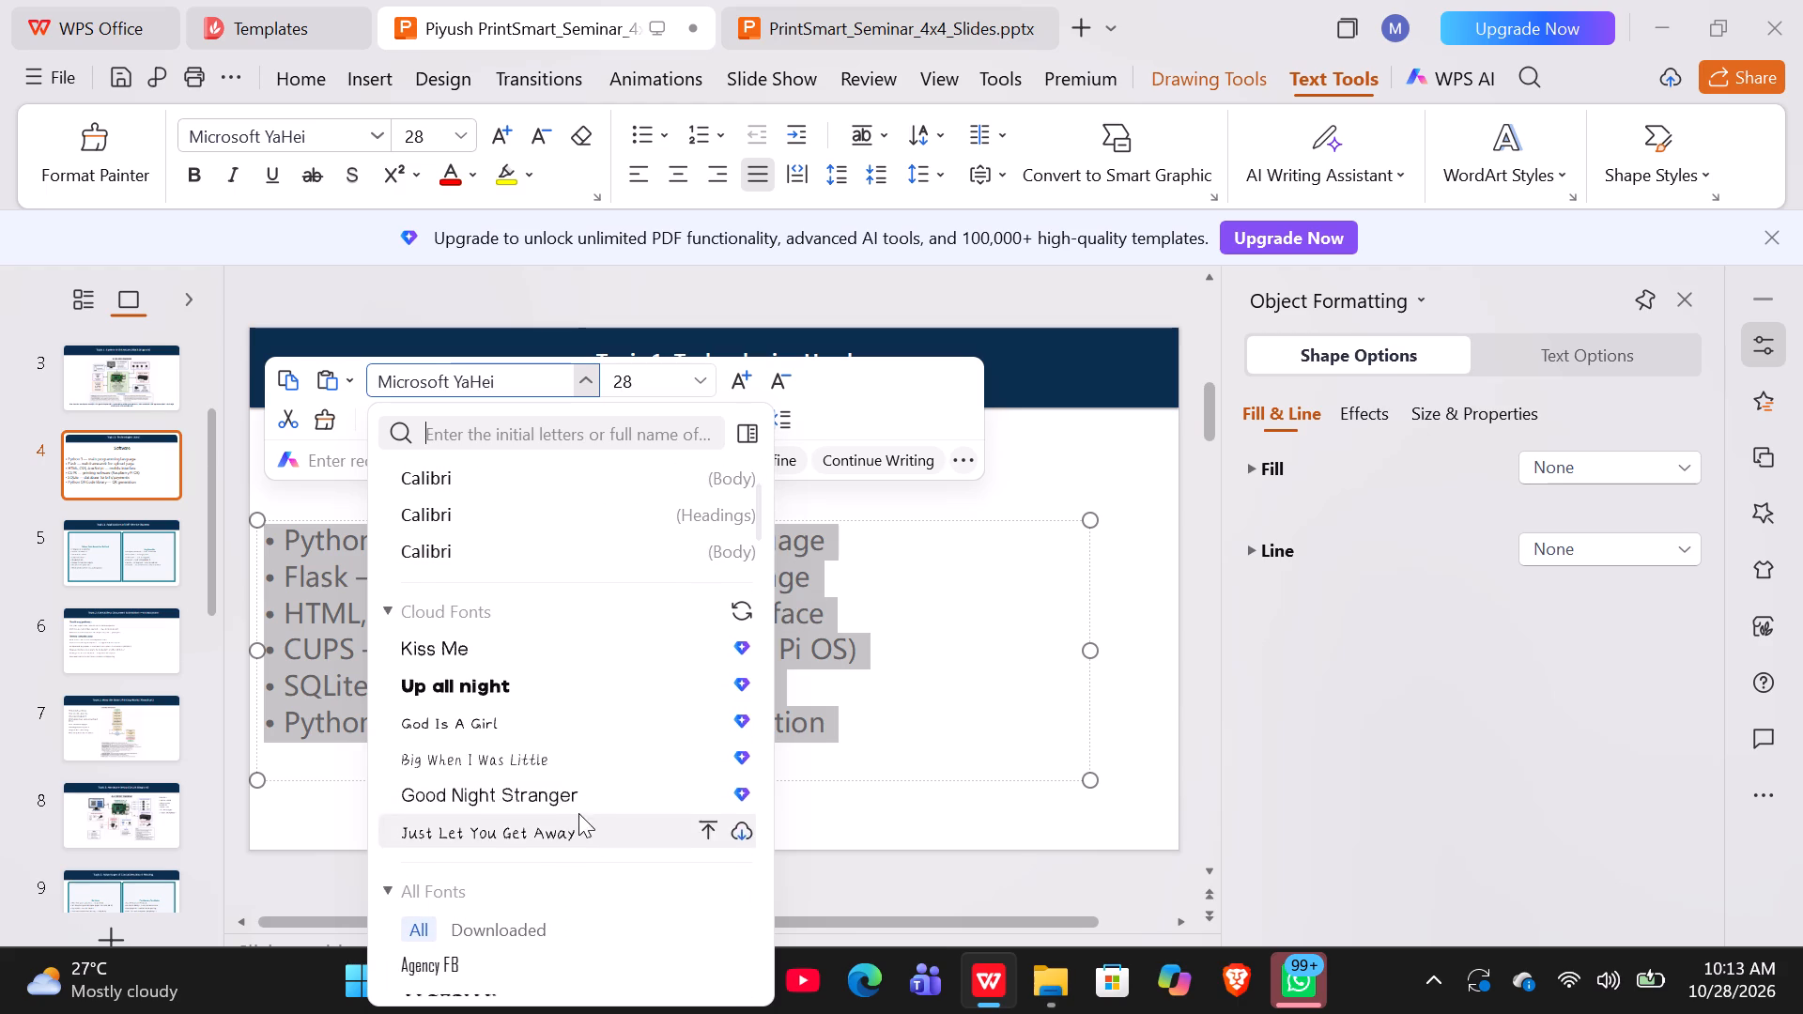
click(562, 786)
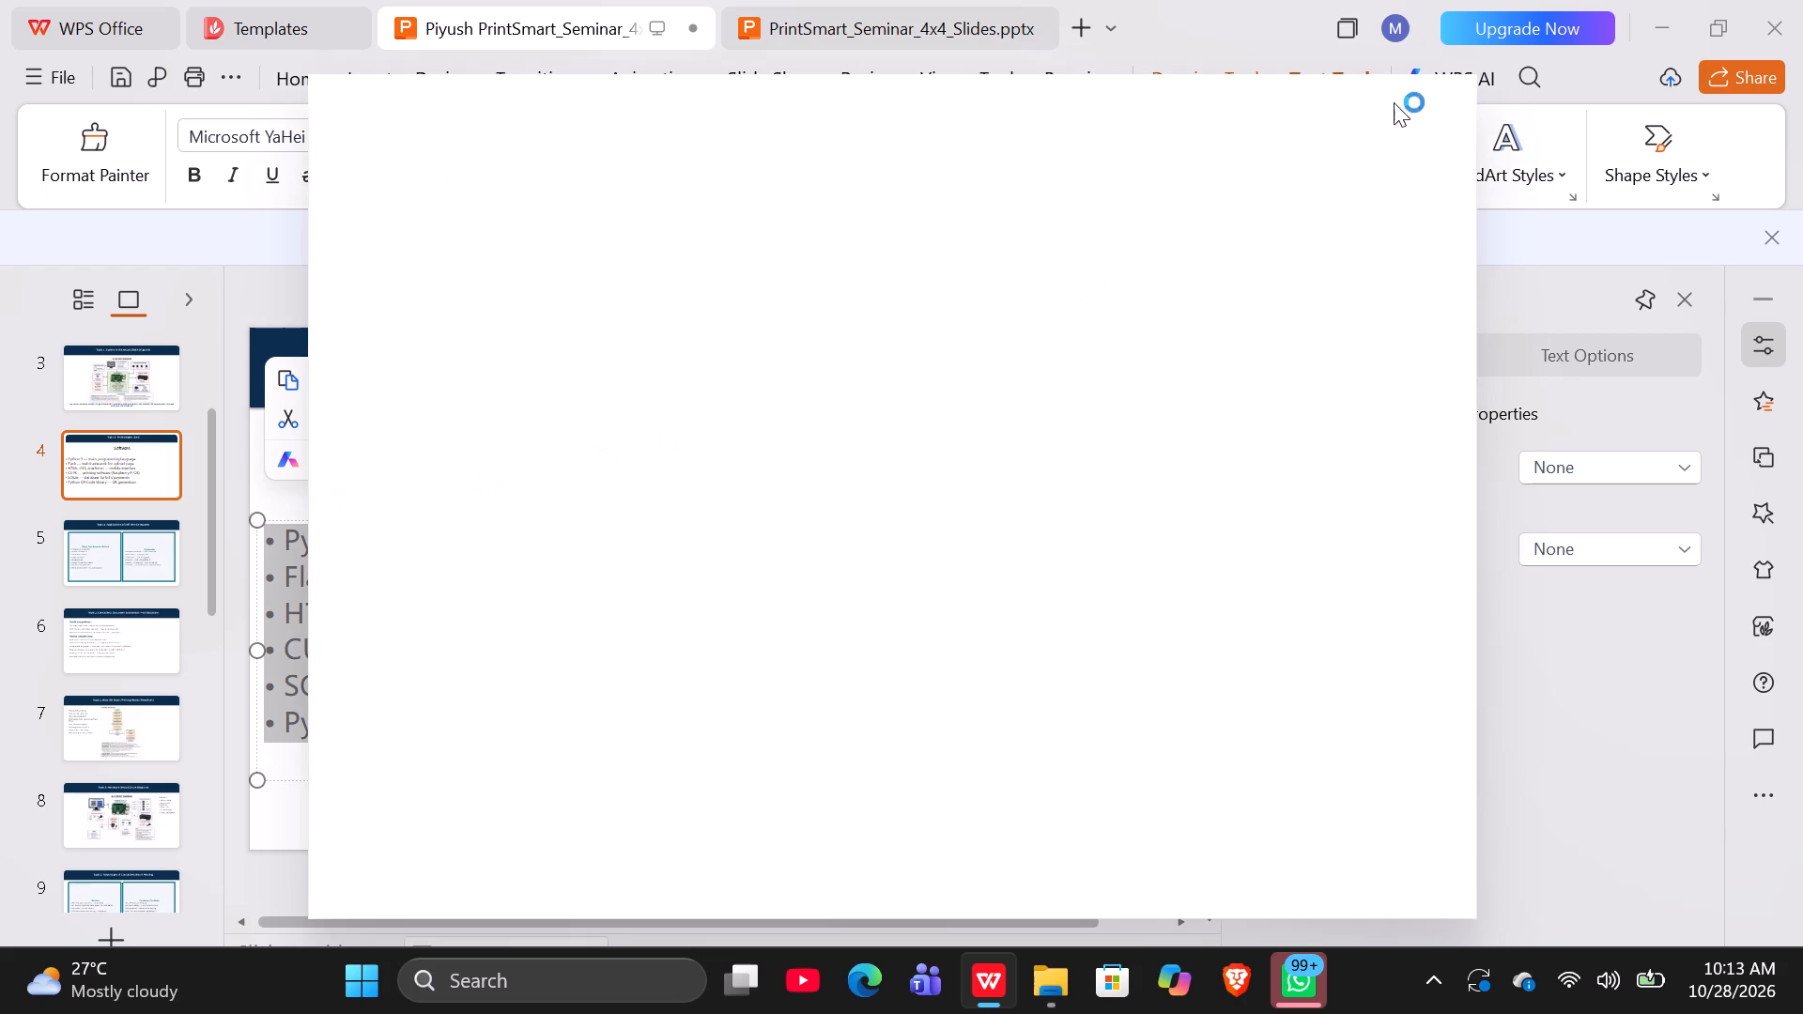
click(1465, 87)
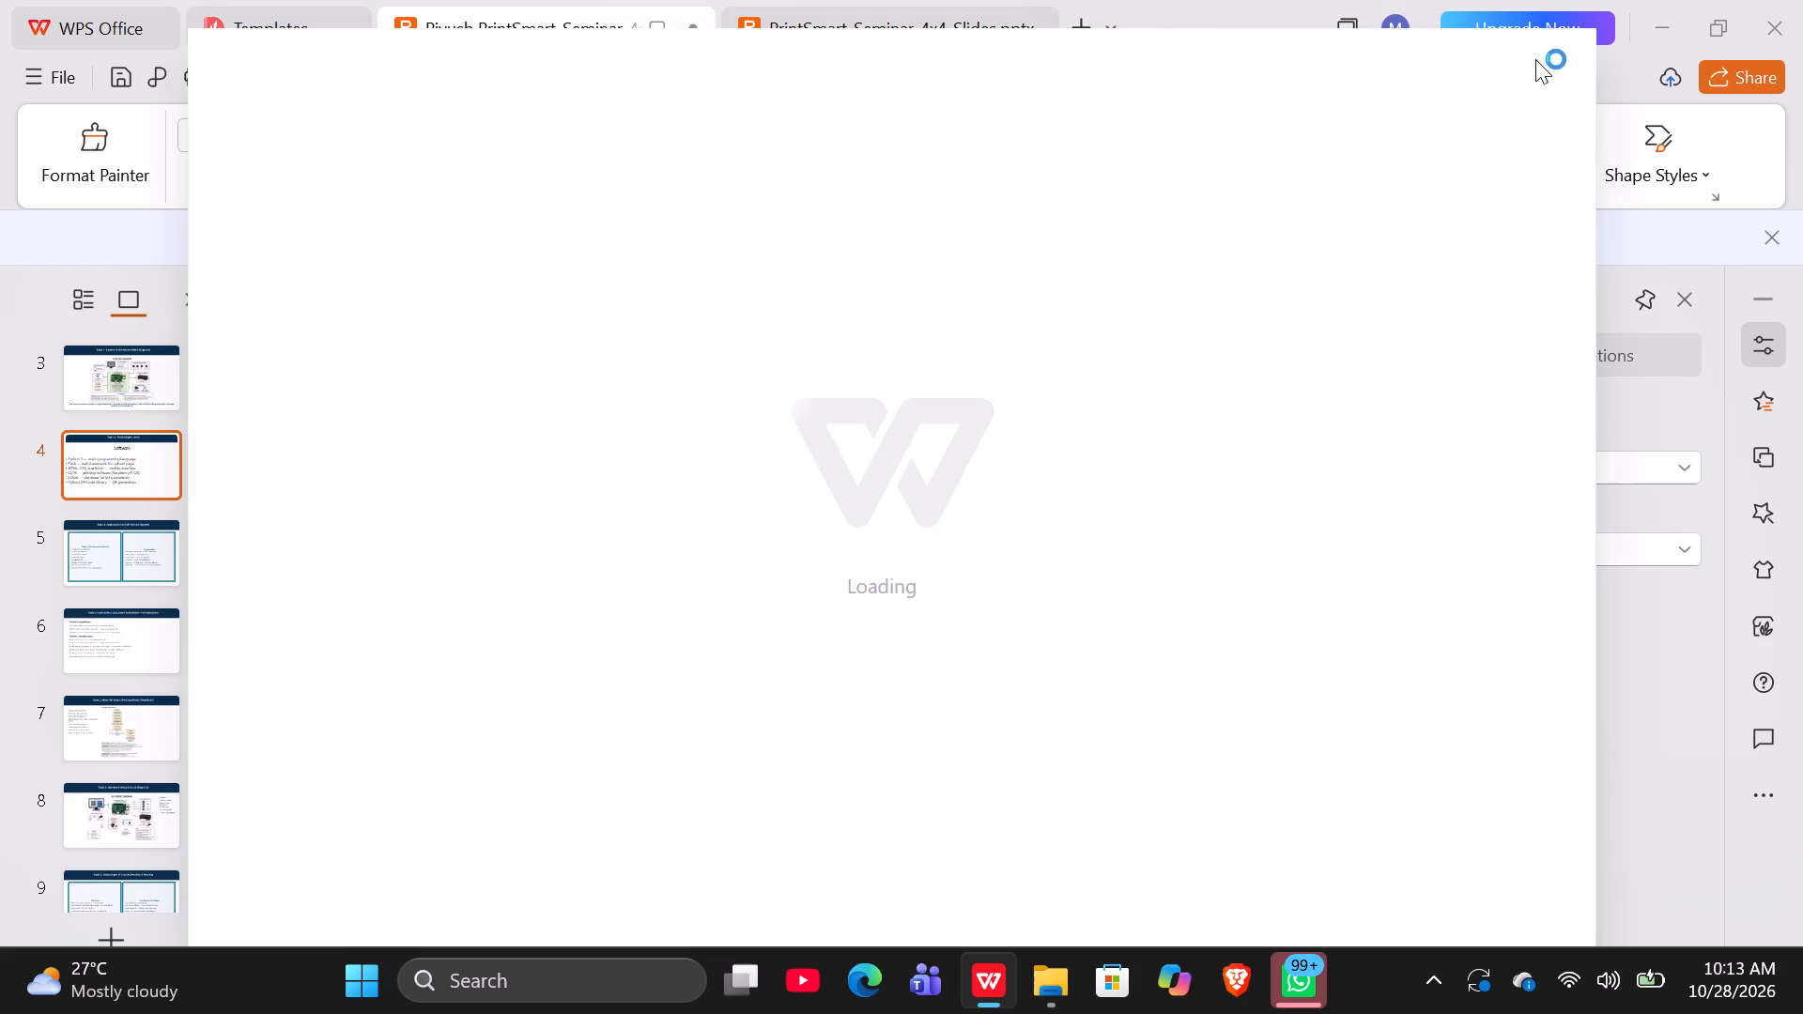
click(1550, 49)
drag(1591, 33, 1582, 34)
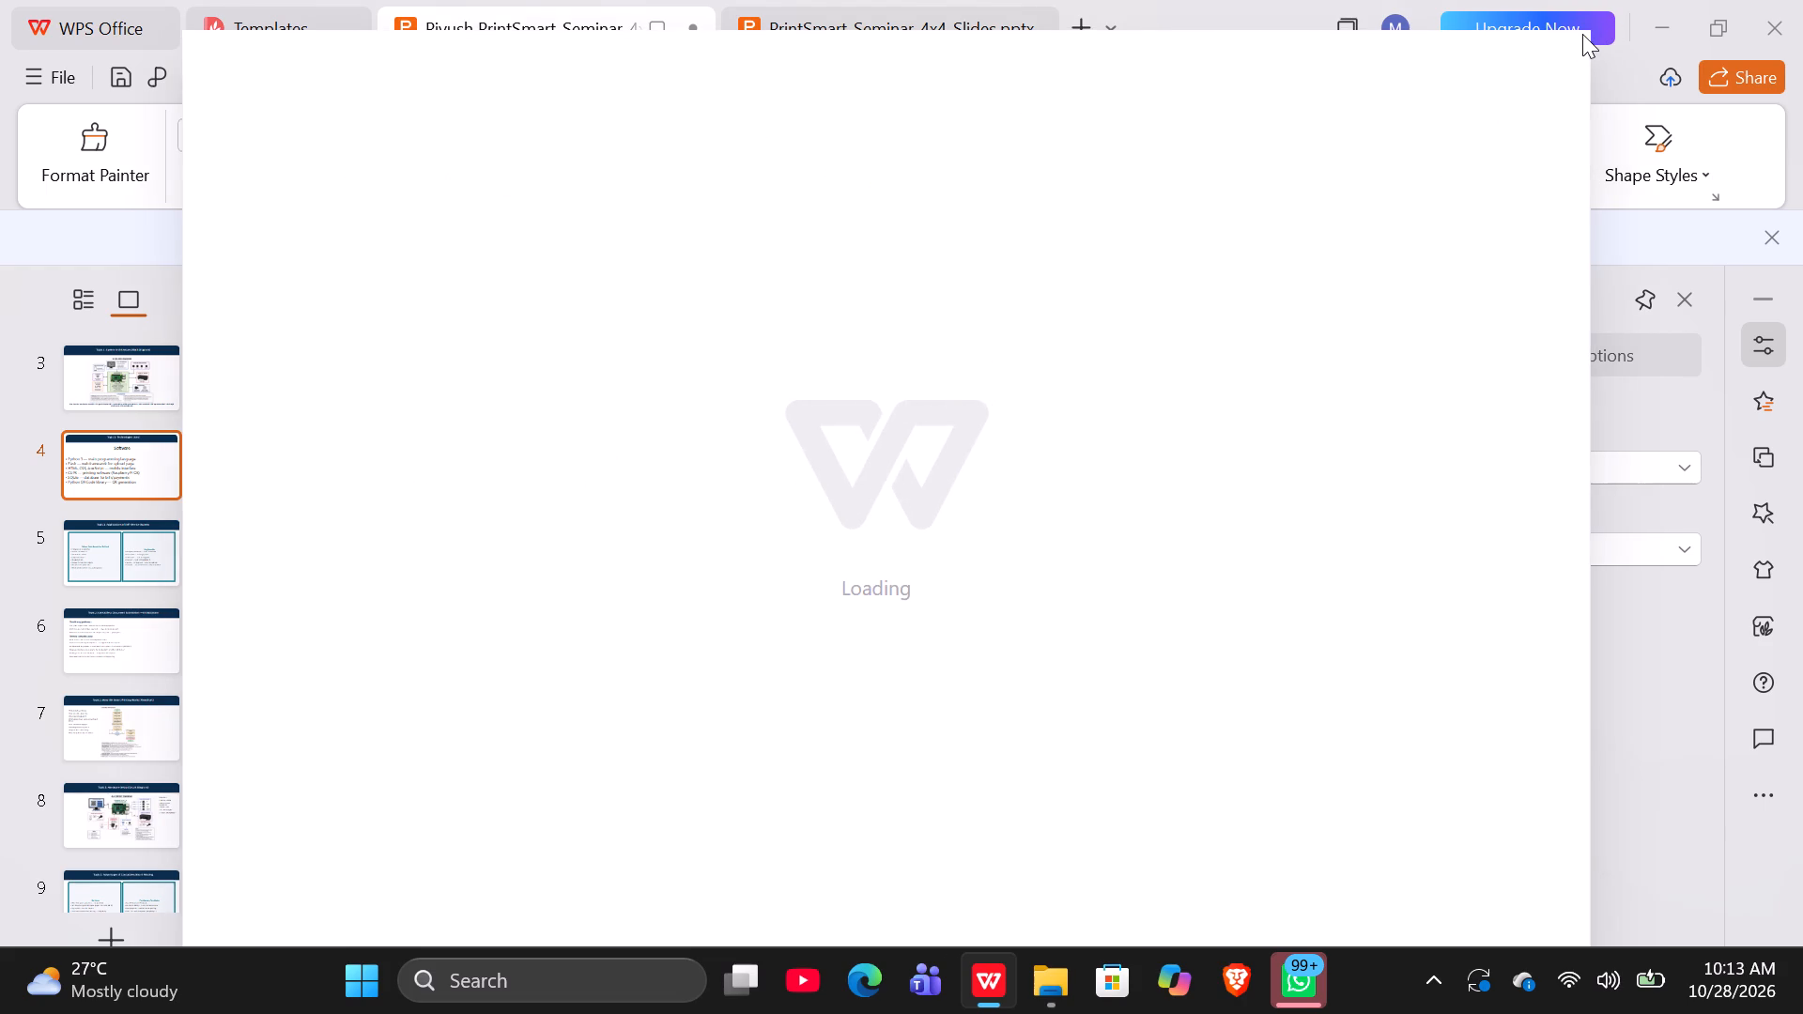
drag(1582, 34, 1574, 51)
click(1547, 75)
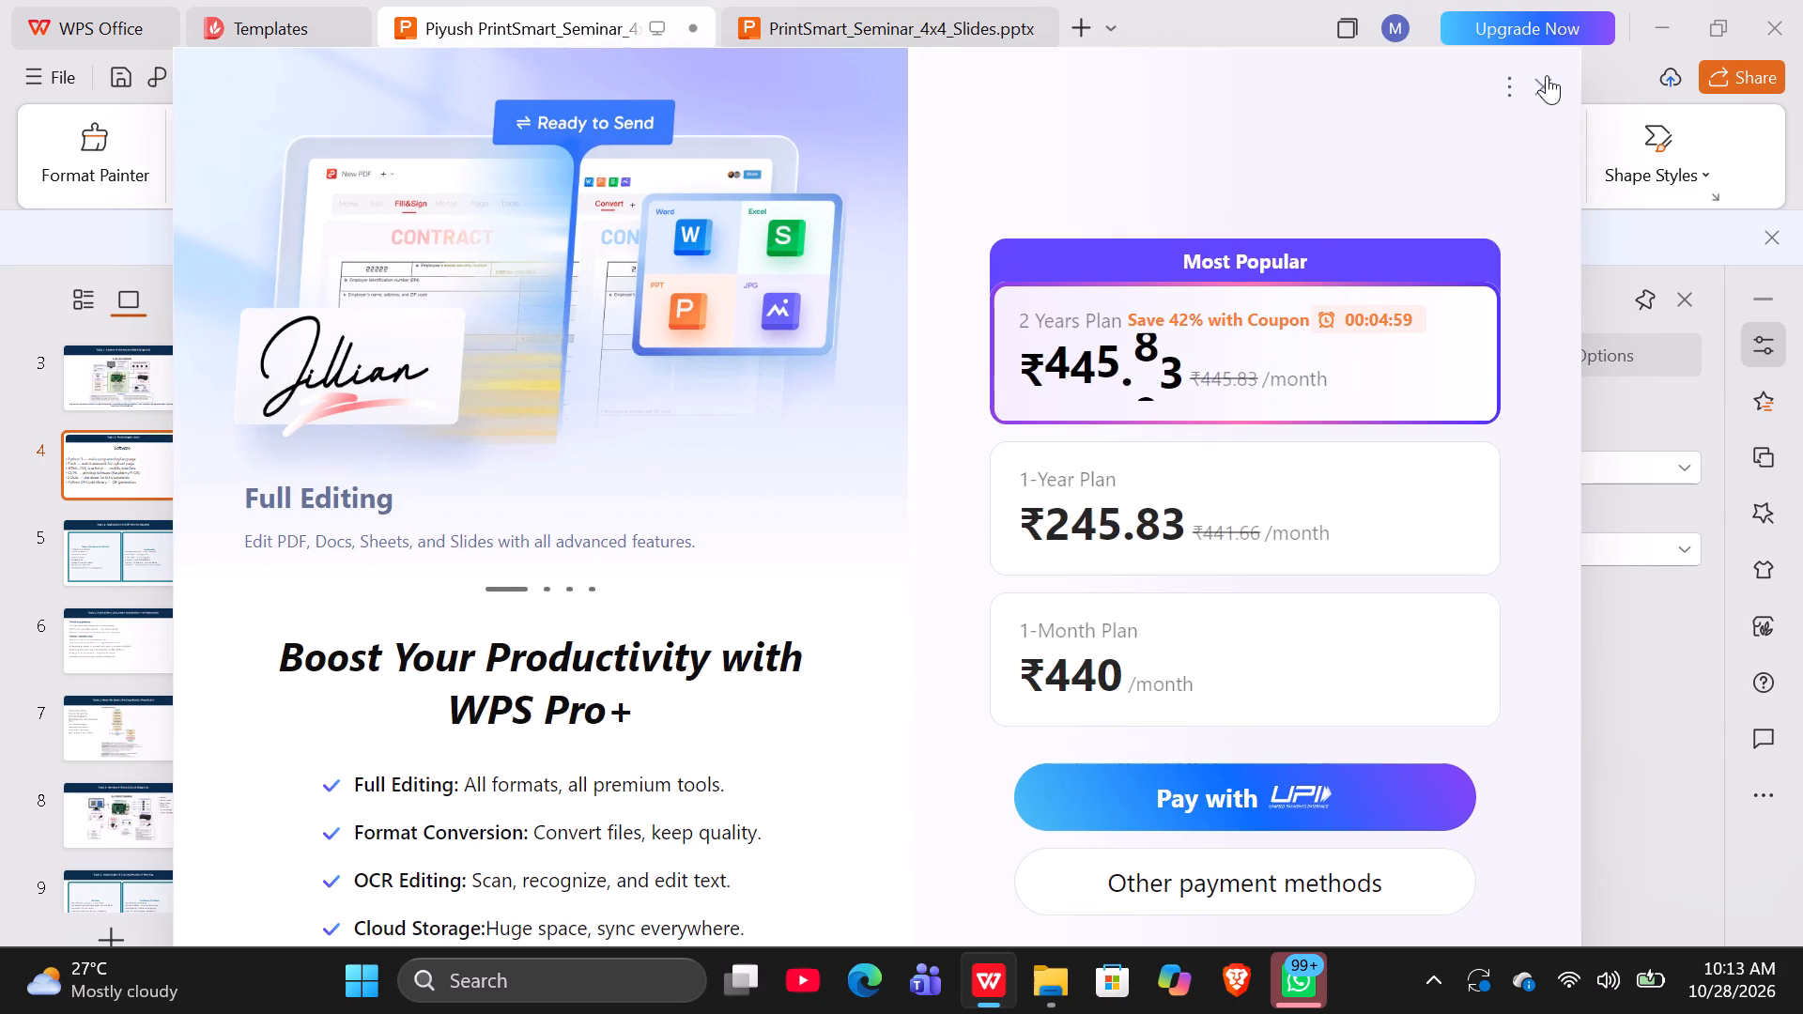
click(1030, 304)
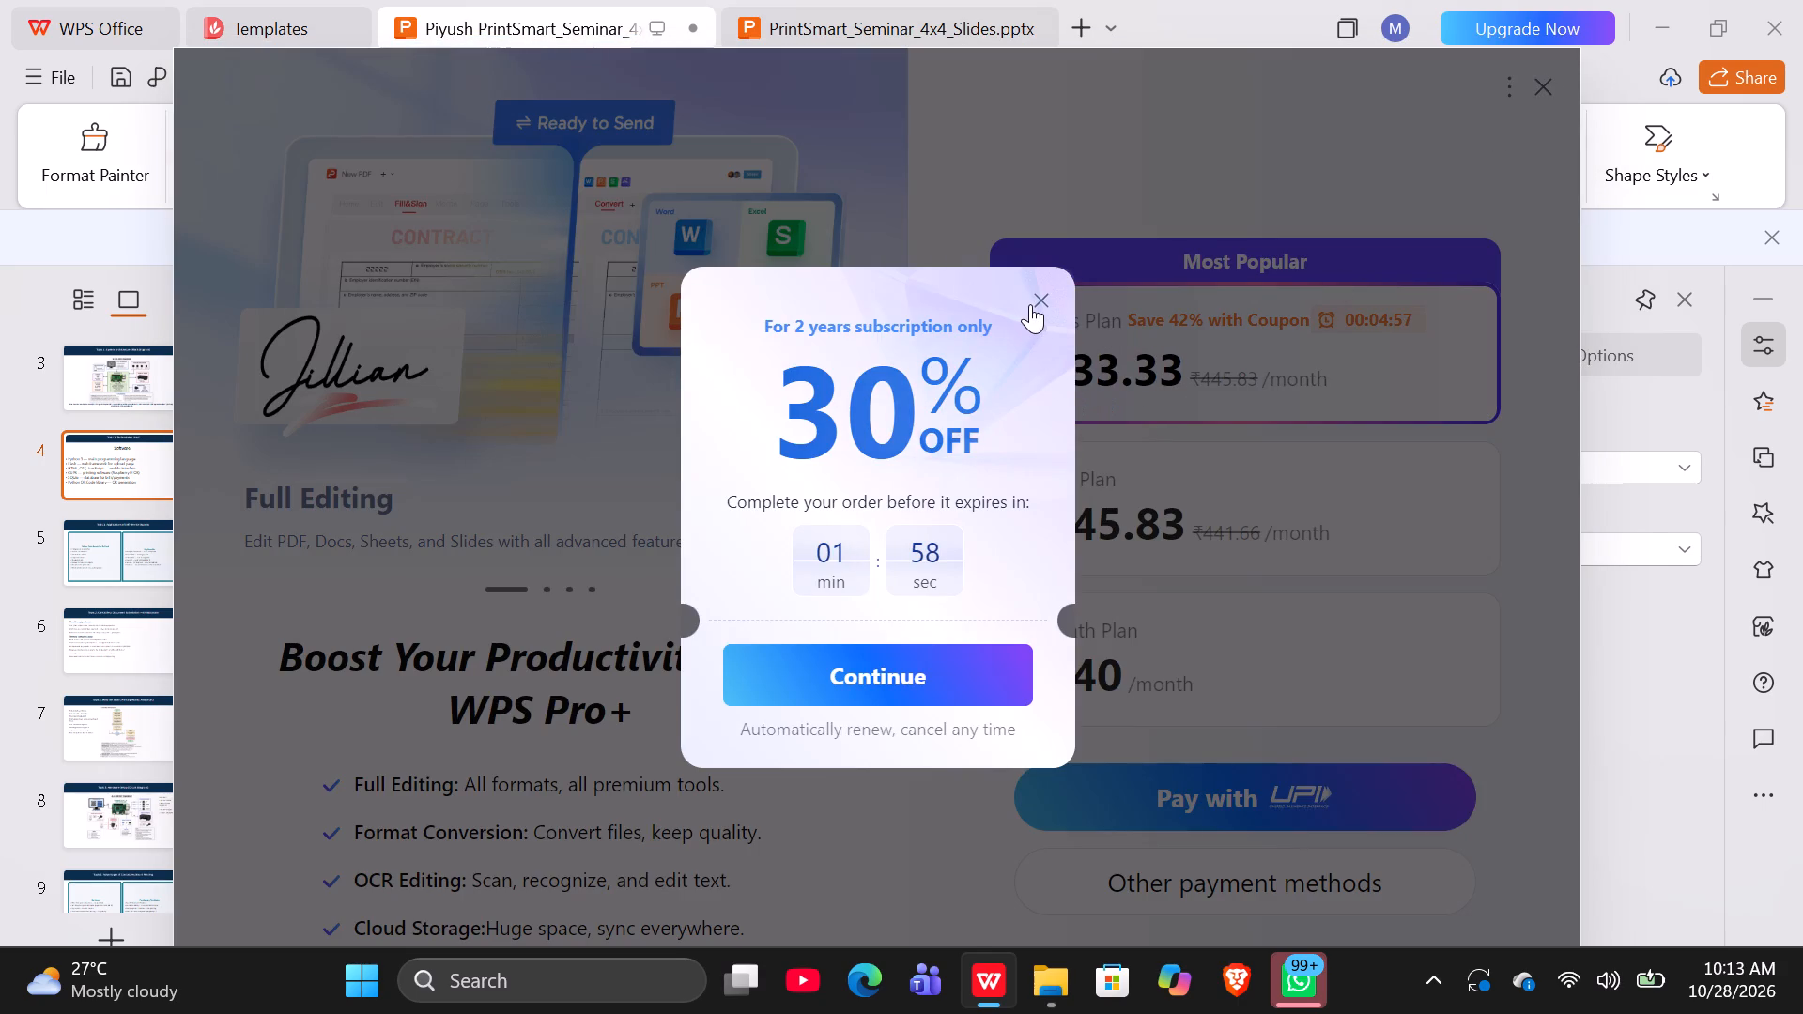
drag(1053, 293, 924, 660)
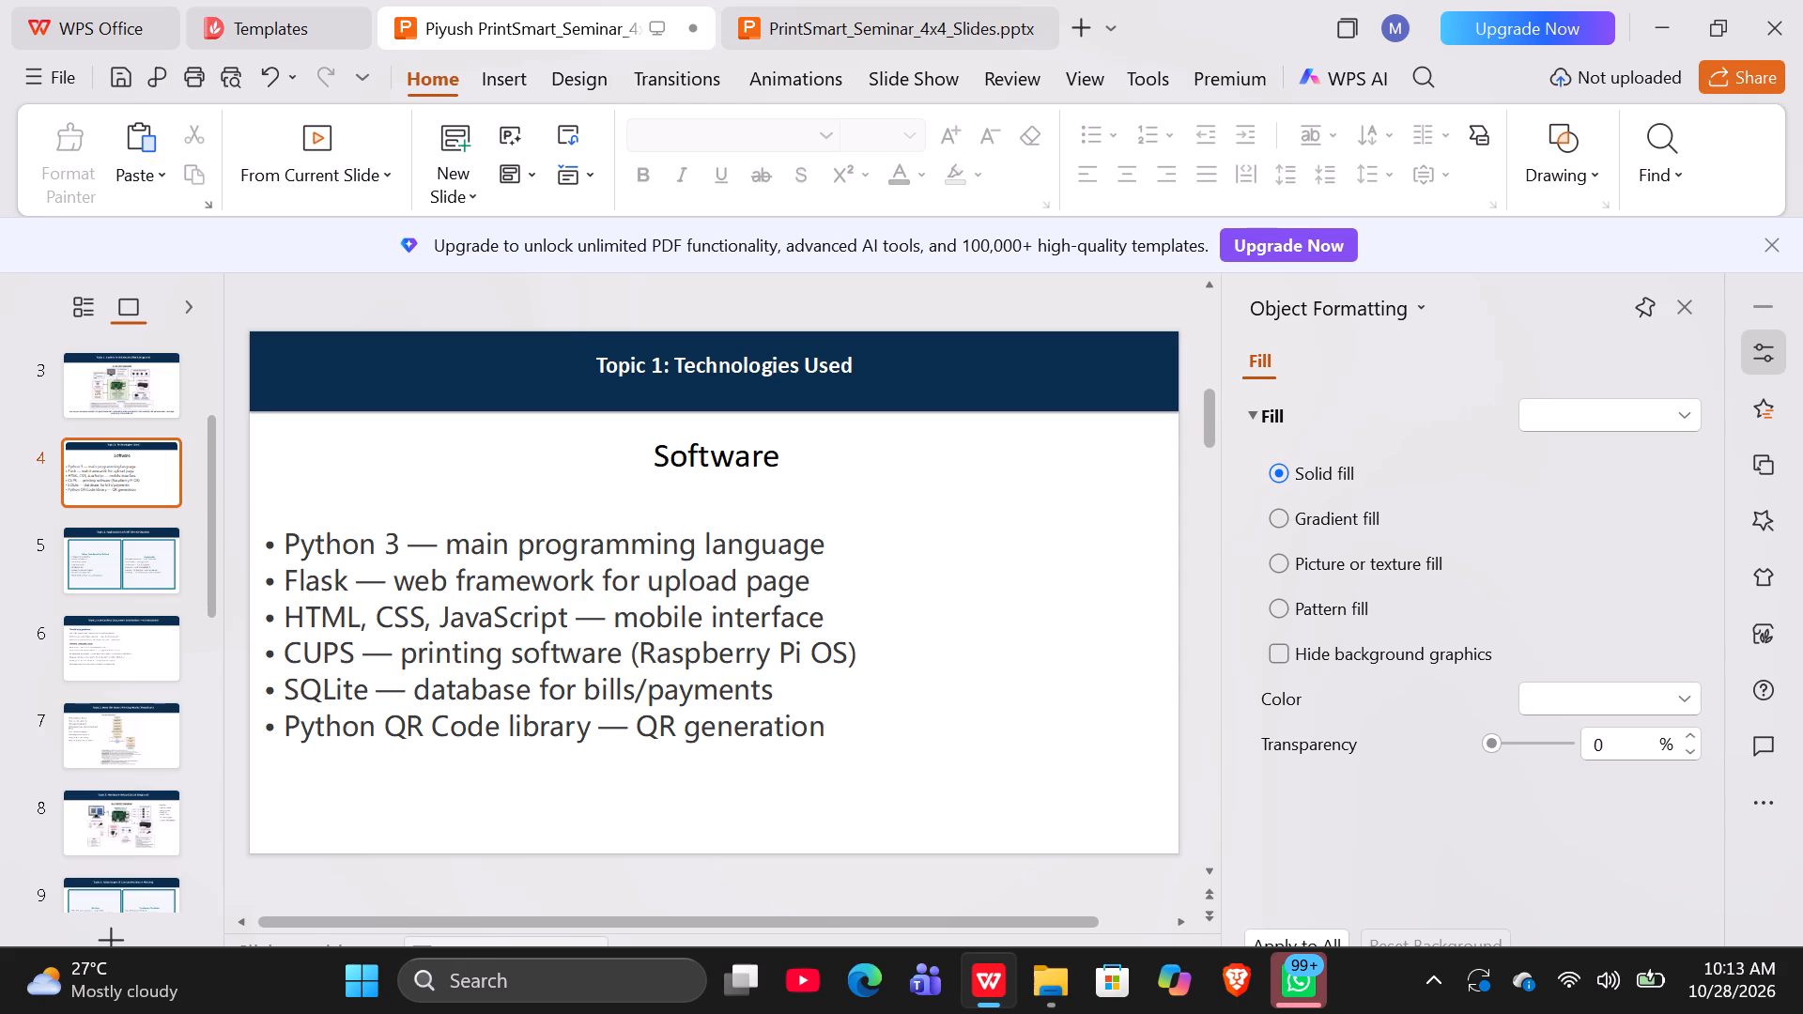
Change the font of all six software list lines to Arial.
drag(820, 734, 725, 705)
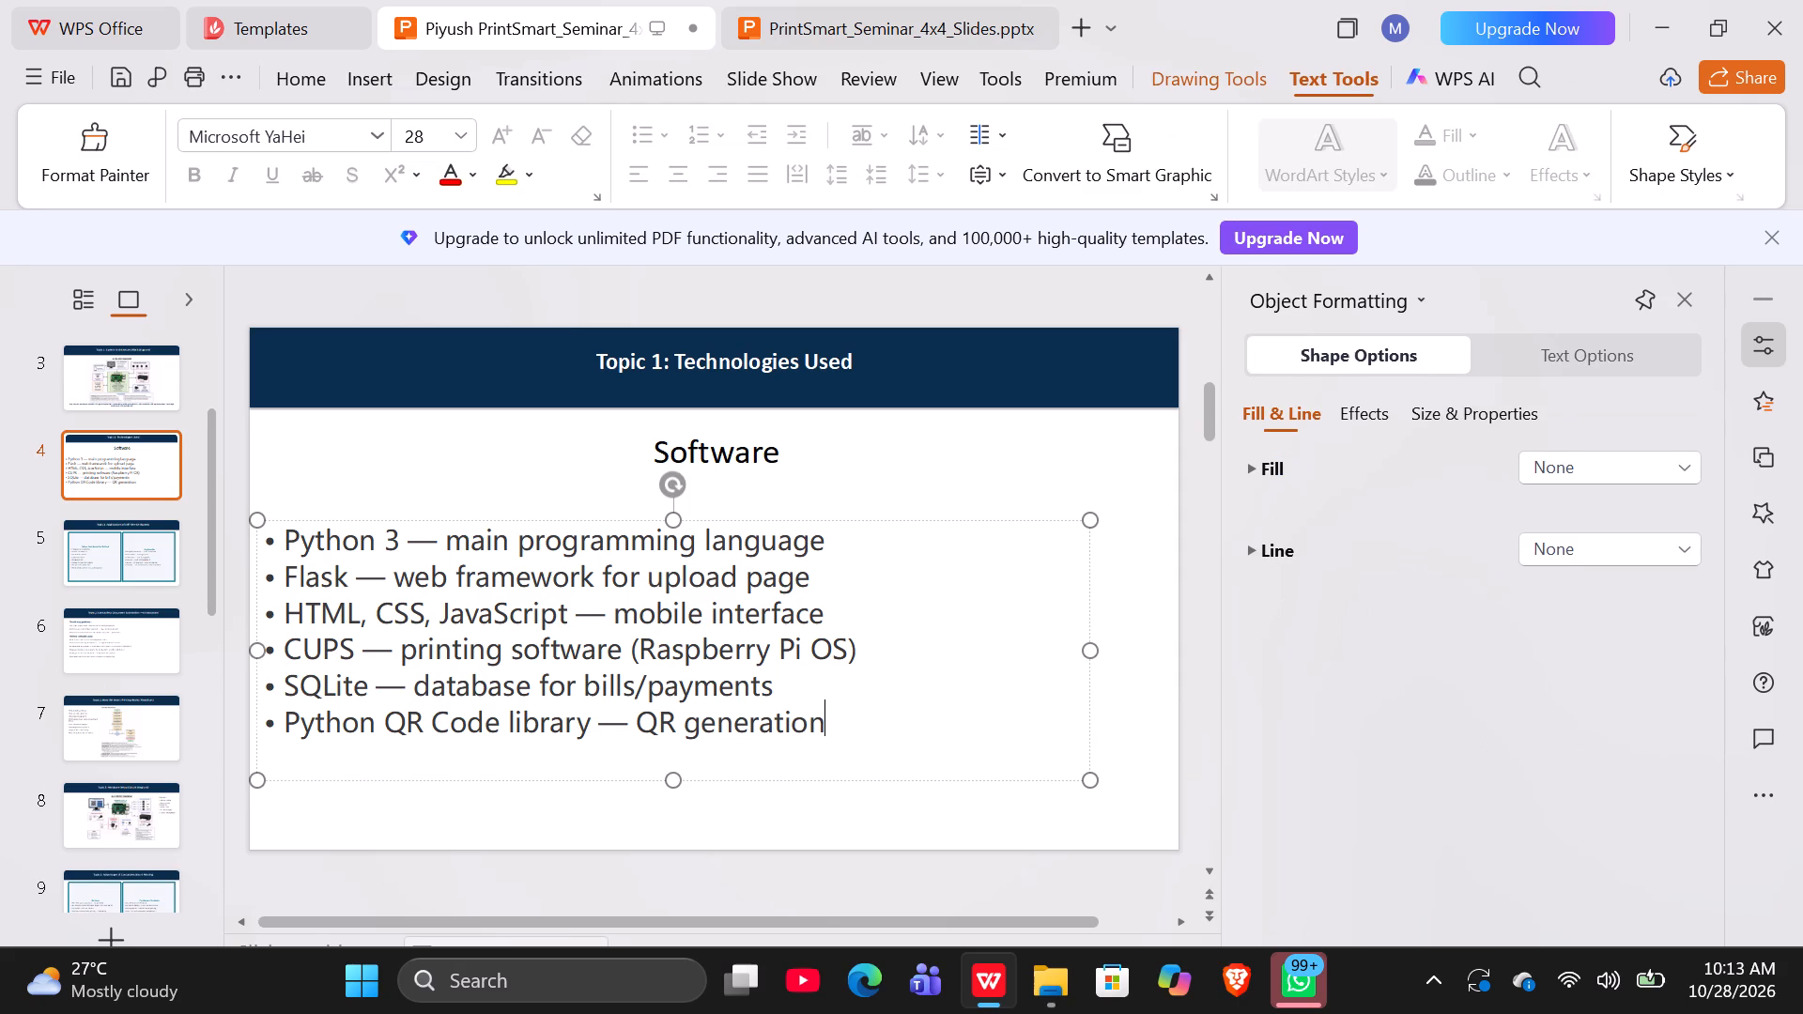
drag(725, 705, 200, 518)
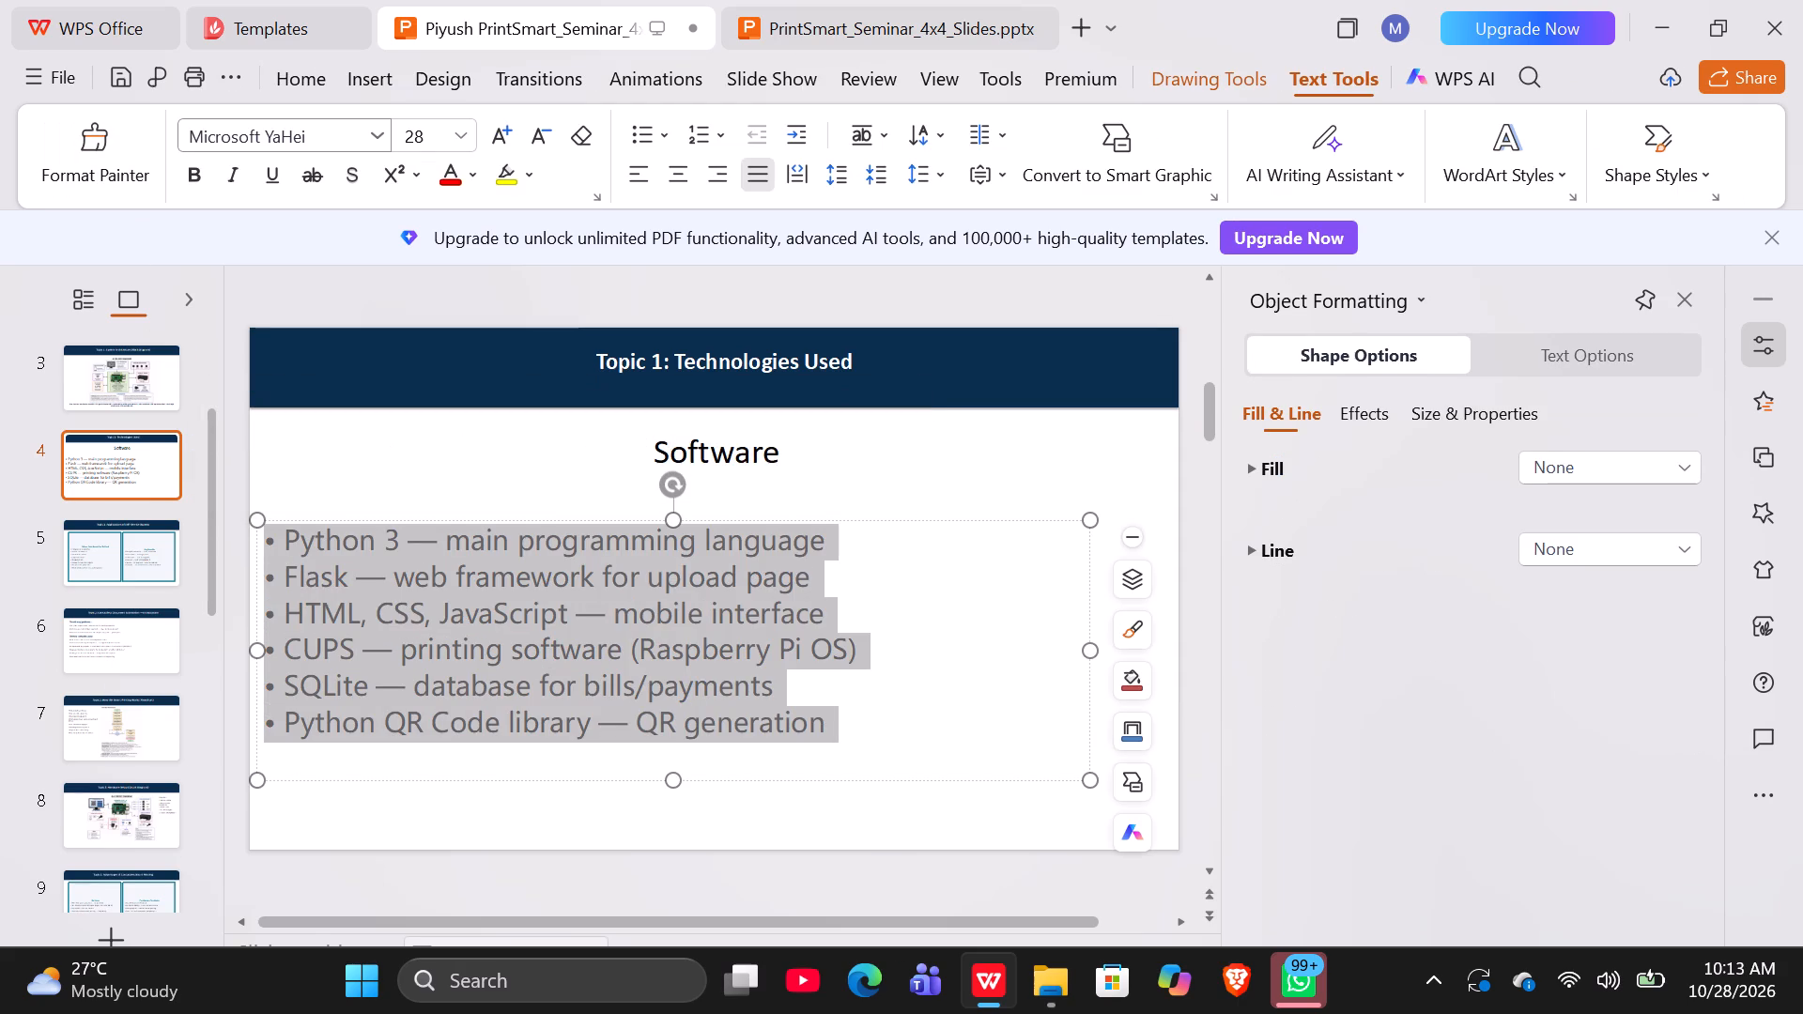
click(373, 143)
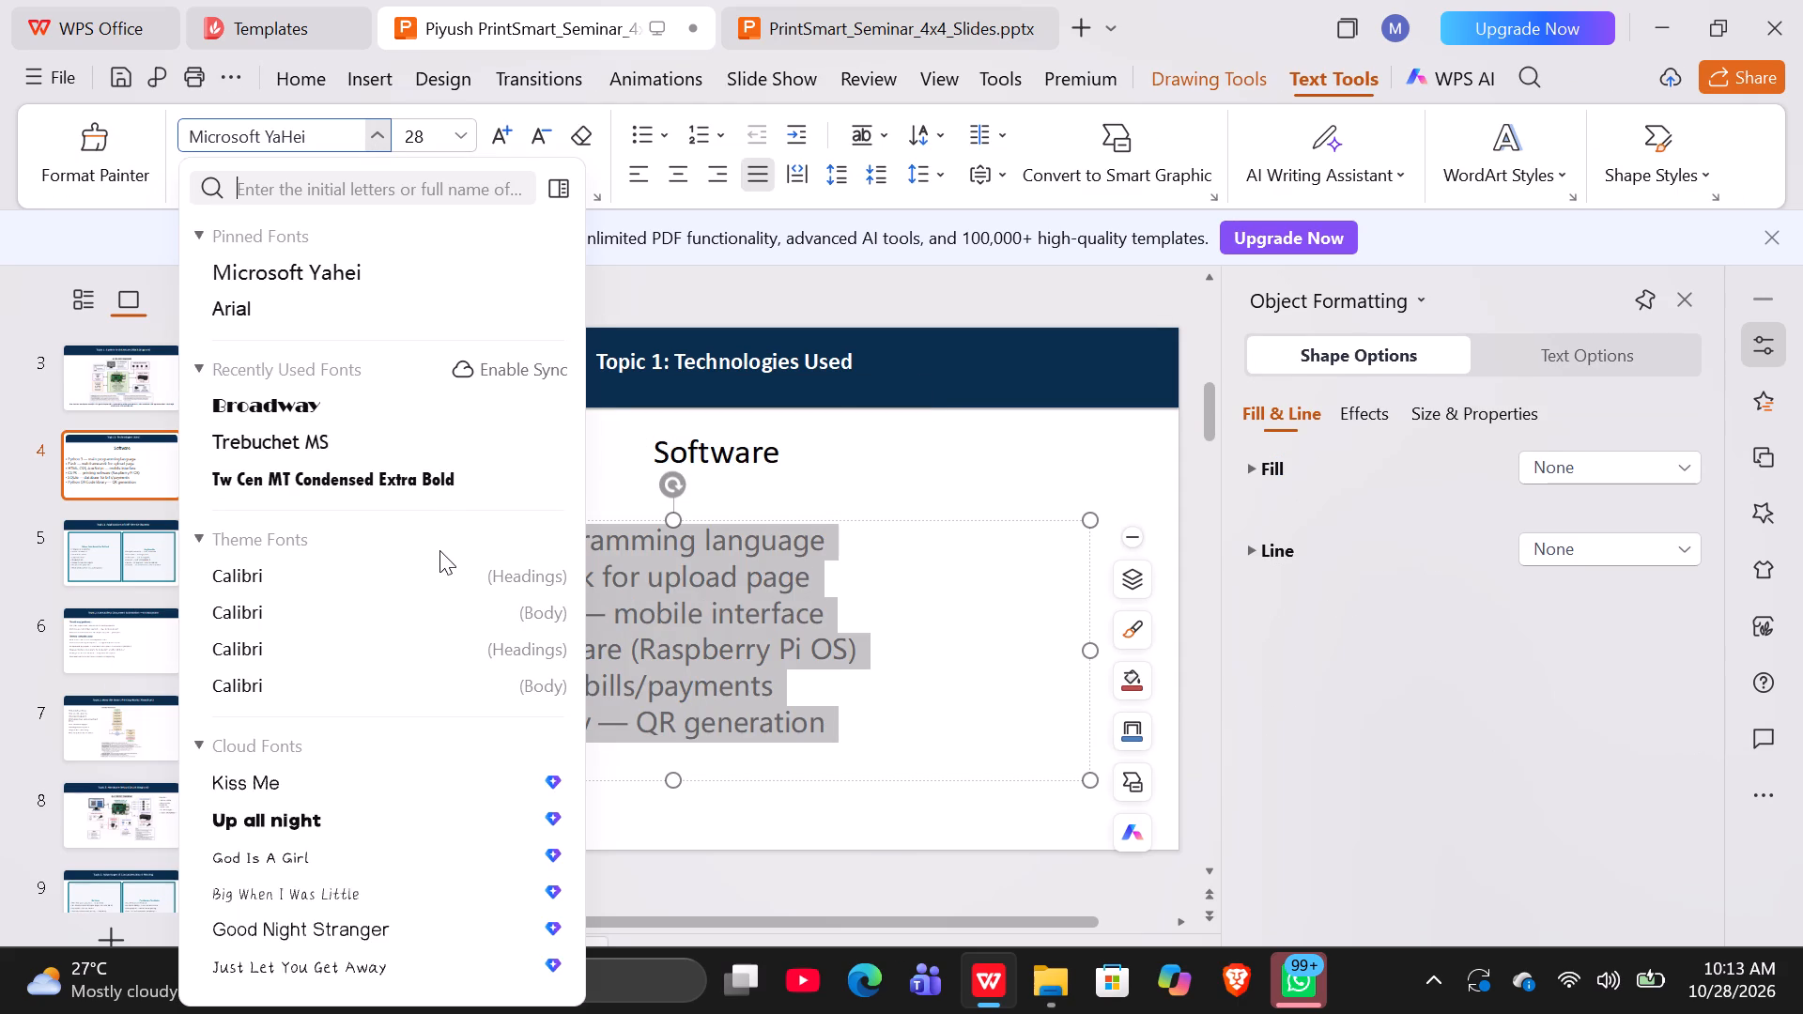
scroll(439, 550, down, 4)
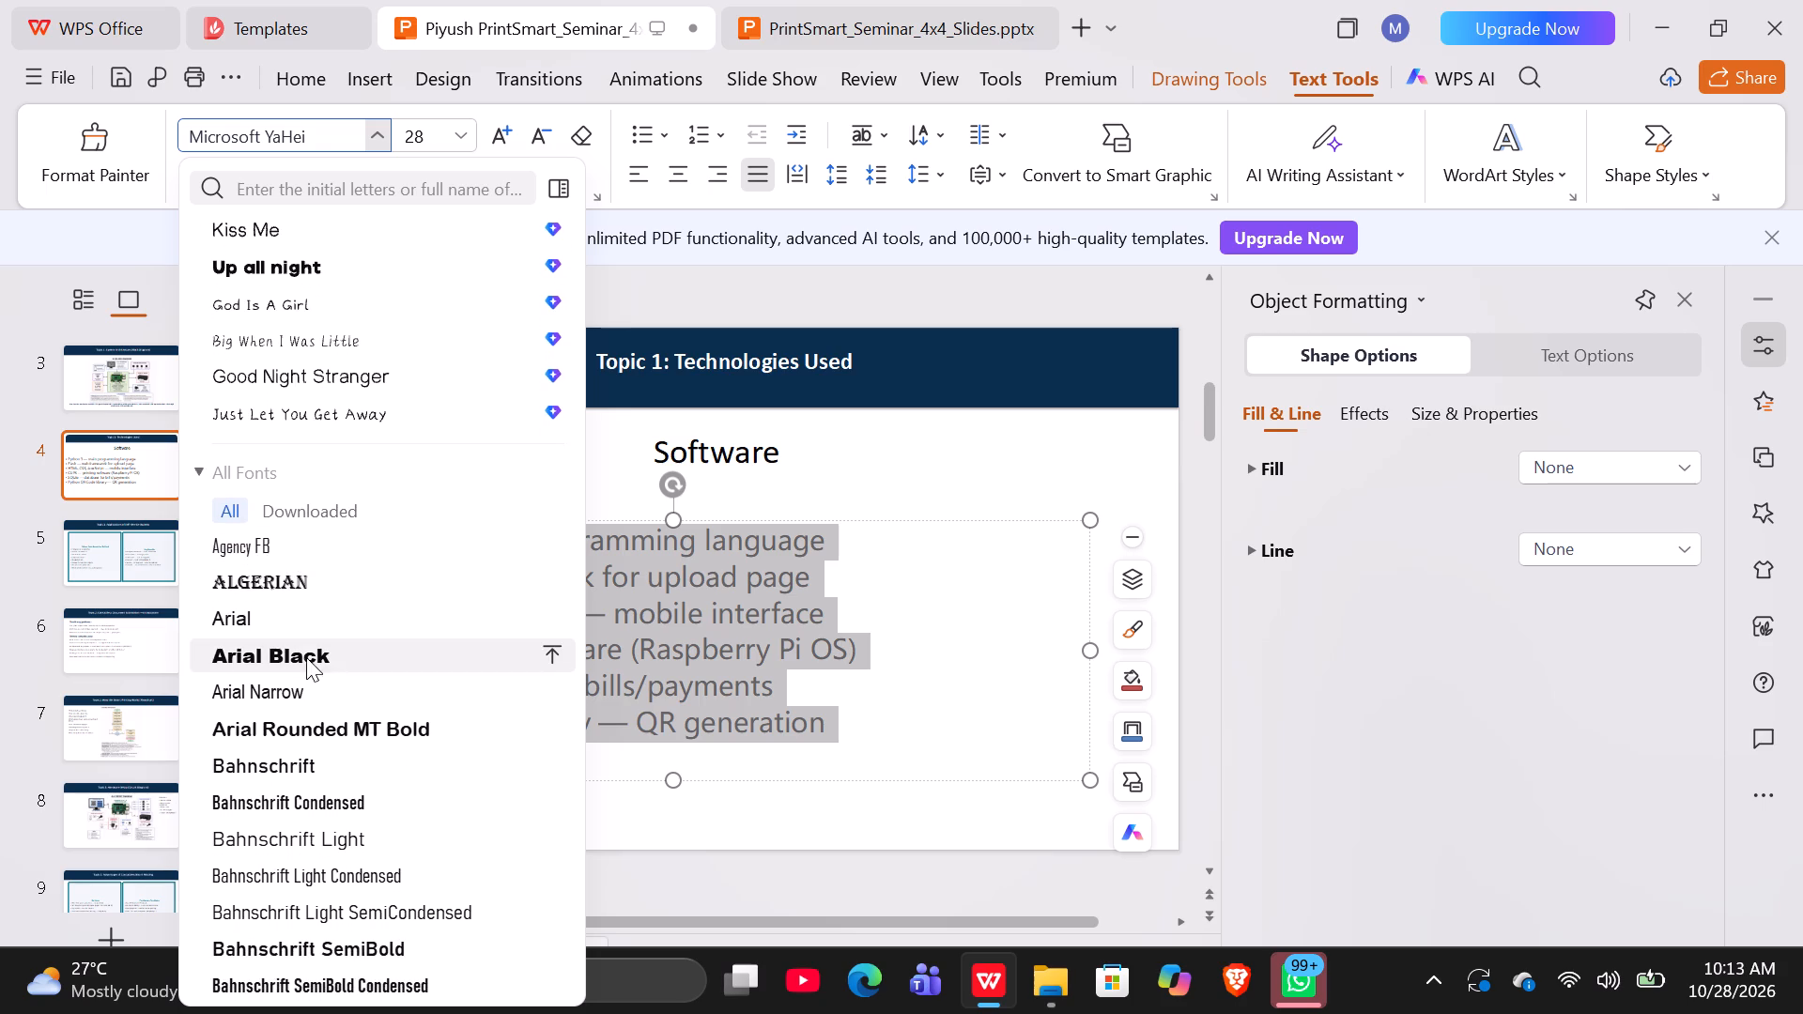
click(292, 613)
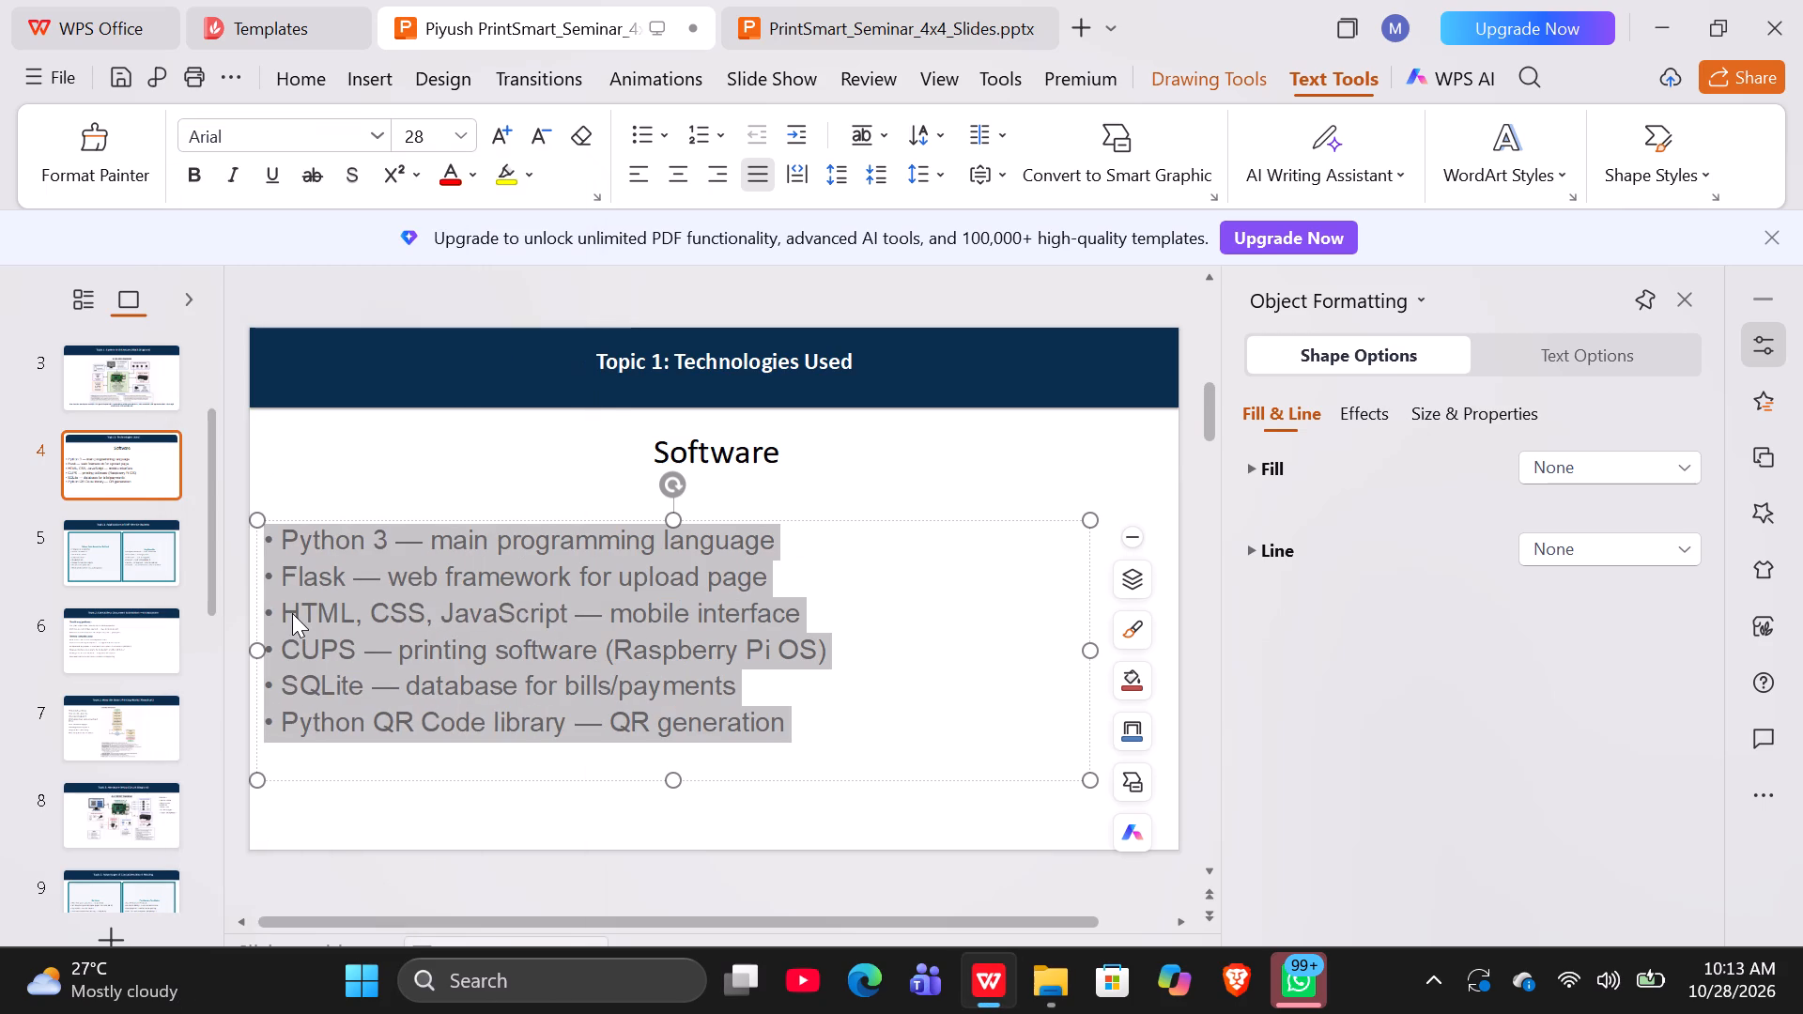
click(694, 822)
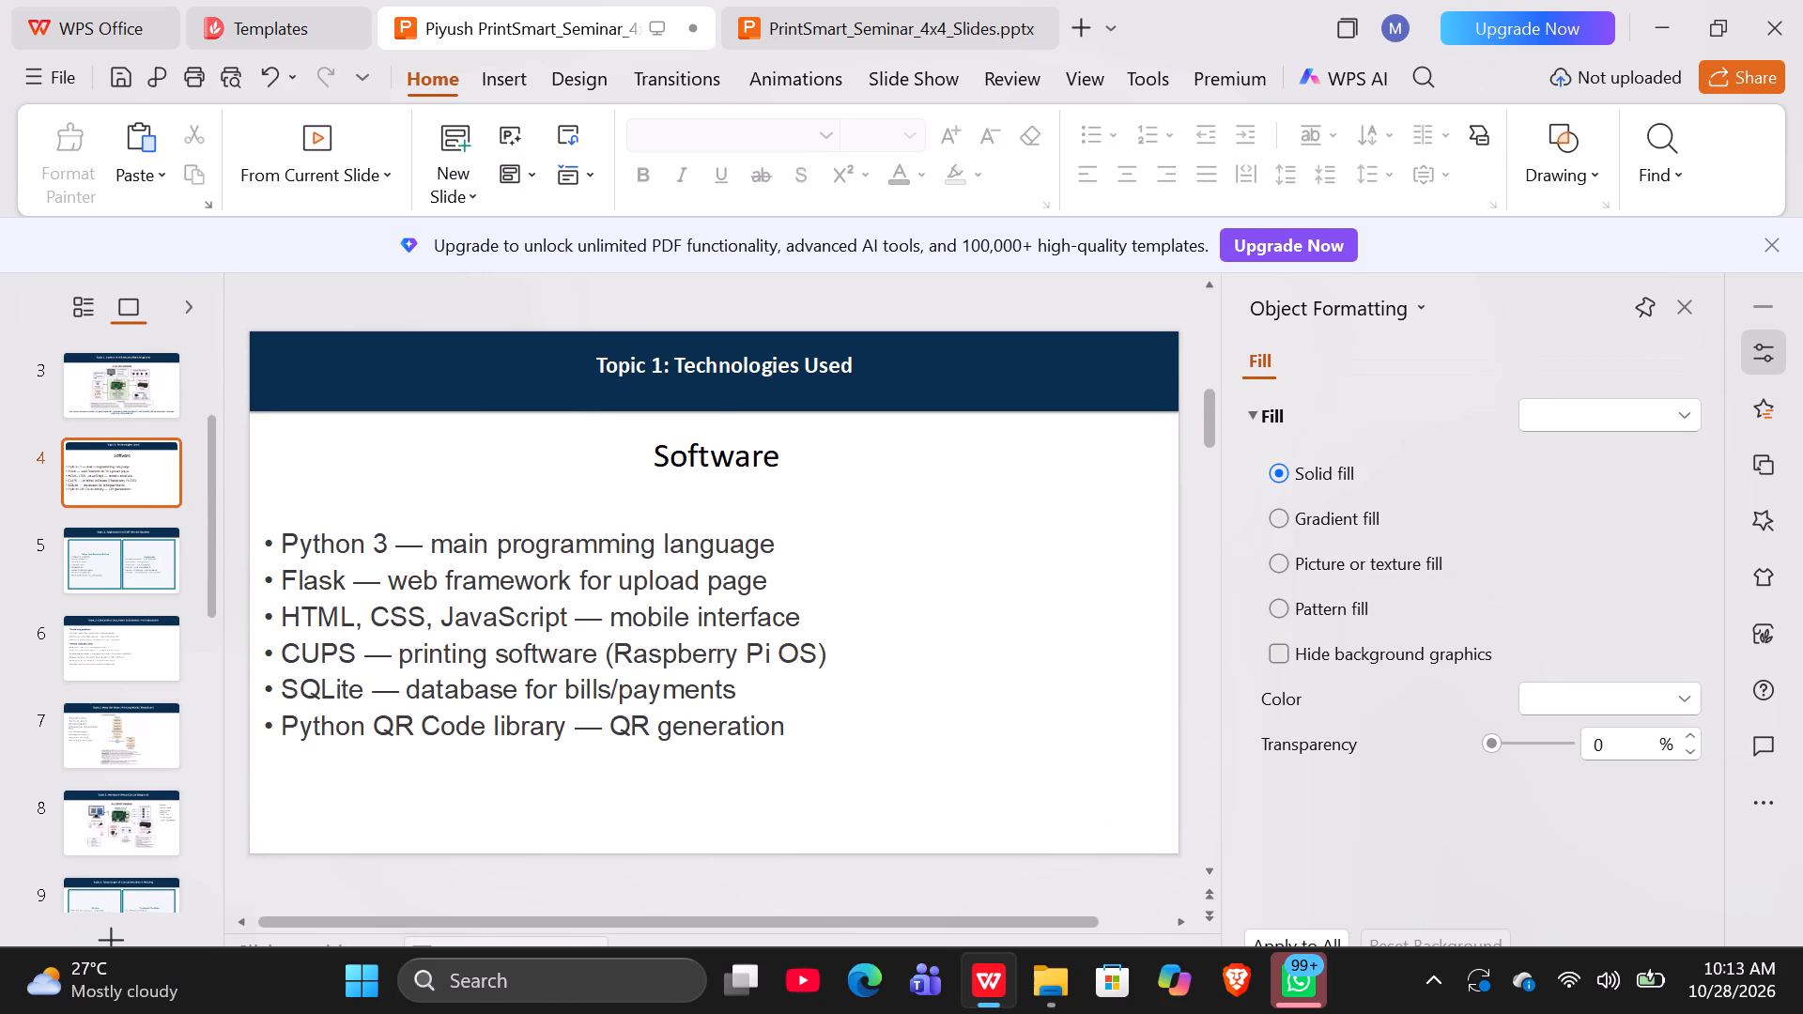
Move the "Software" heading's text box slightly up, just below the title banner.
click(653, 455)
drag(653, 455, 686, 449)
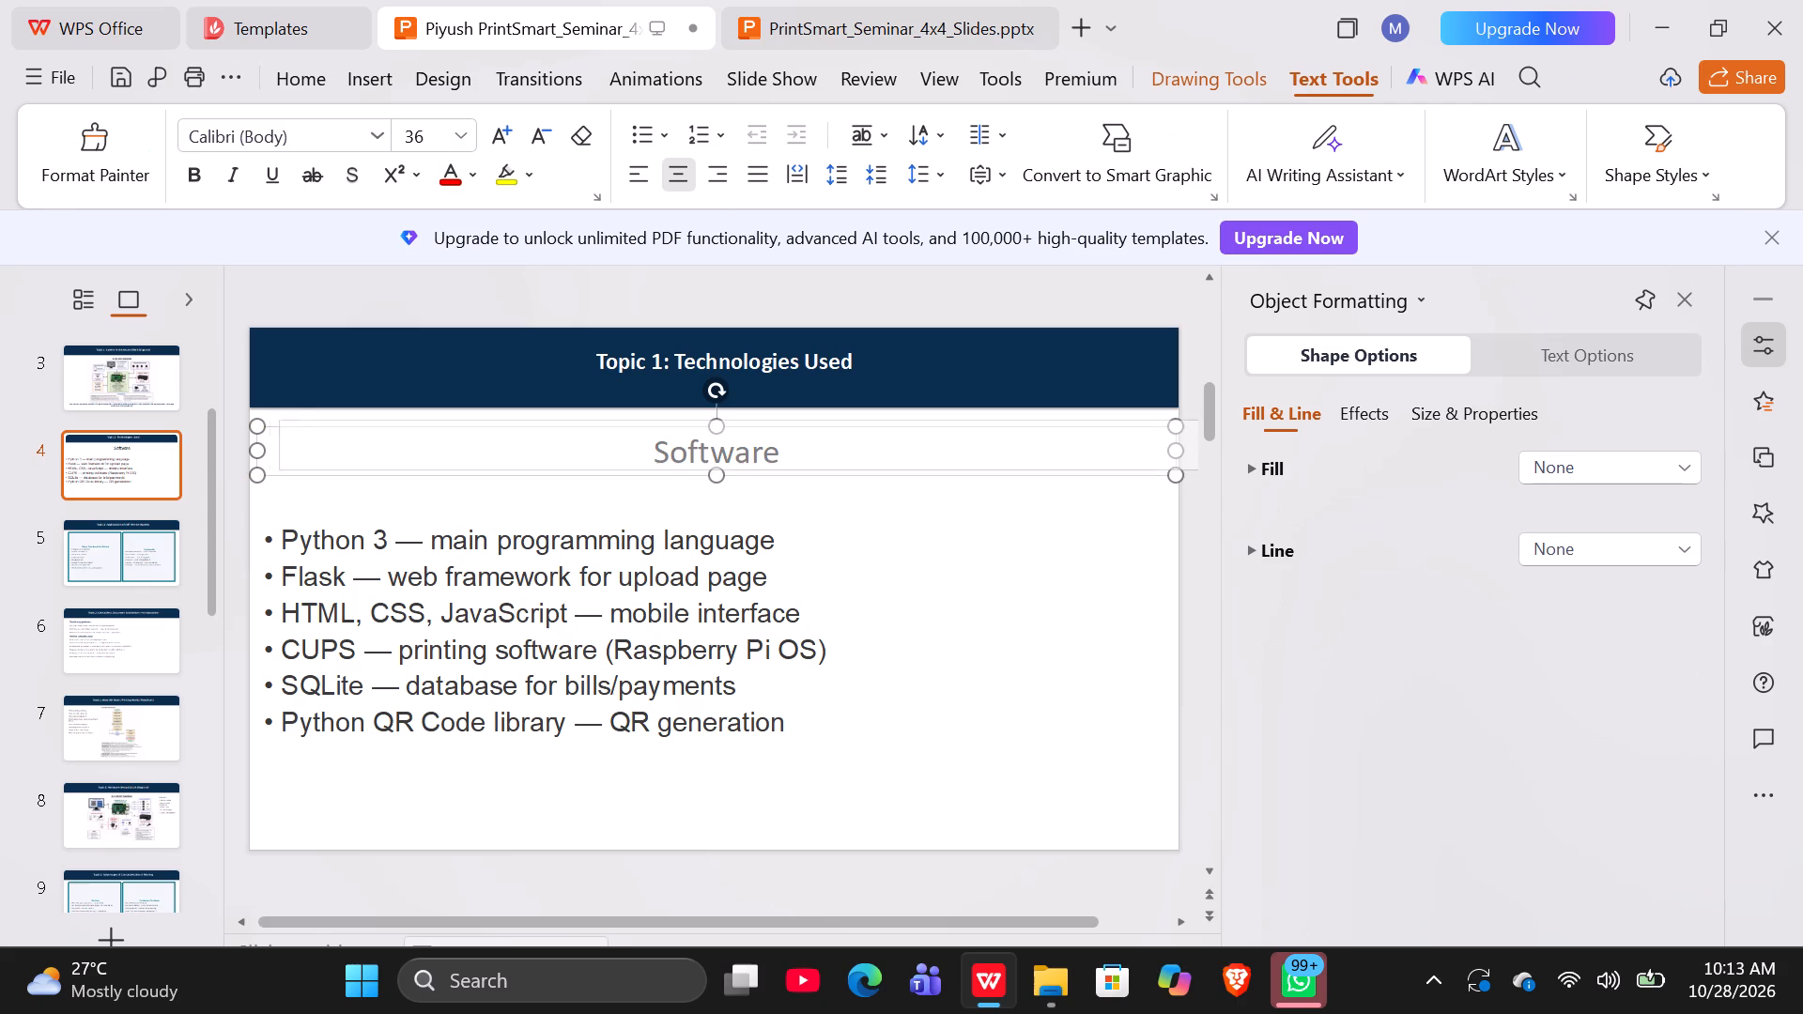
drag(686, 449, 646, 441)
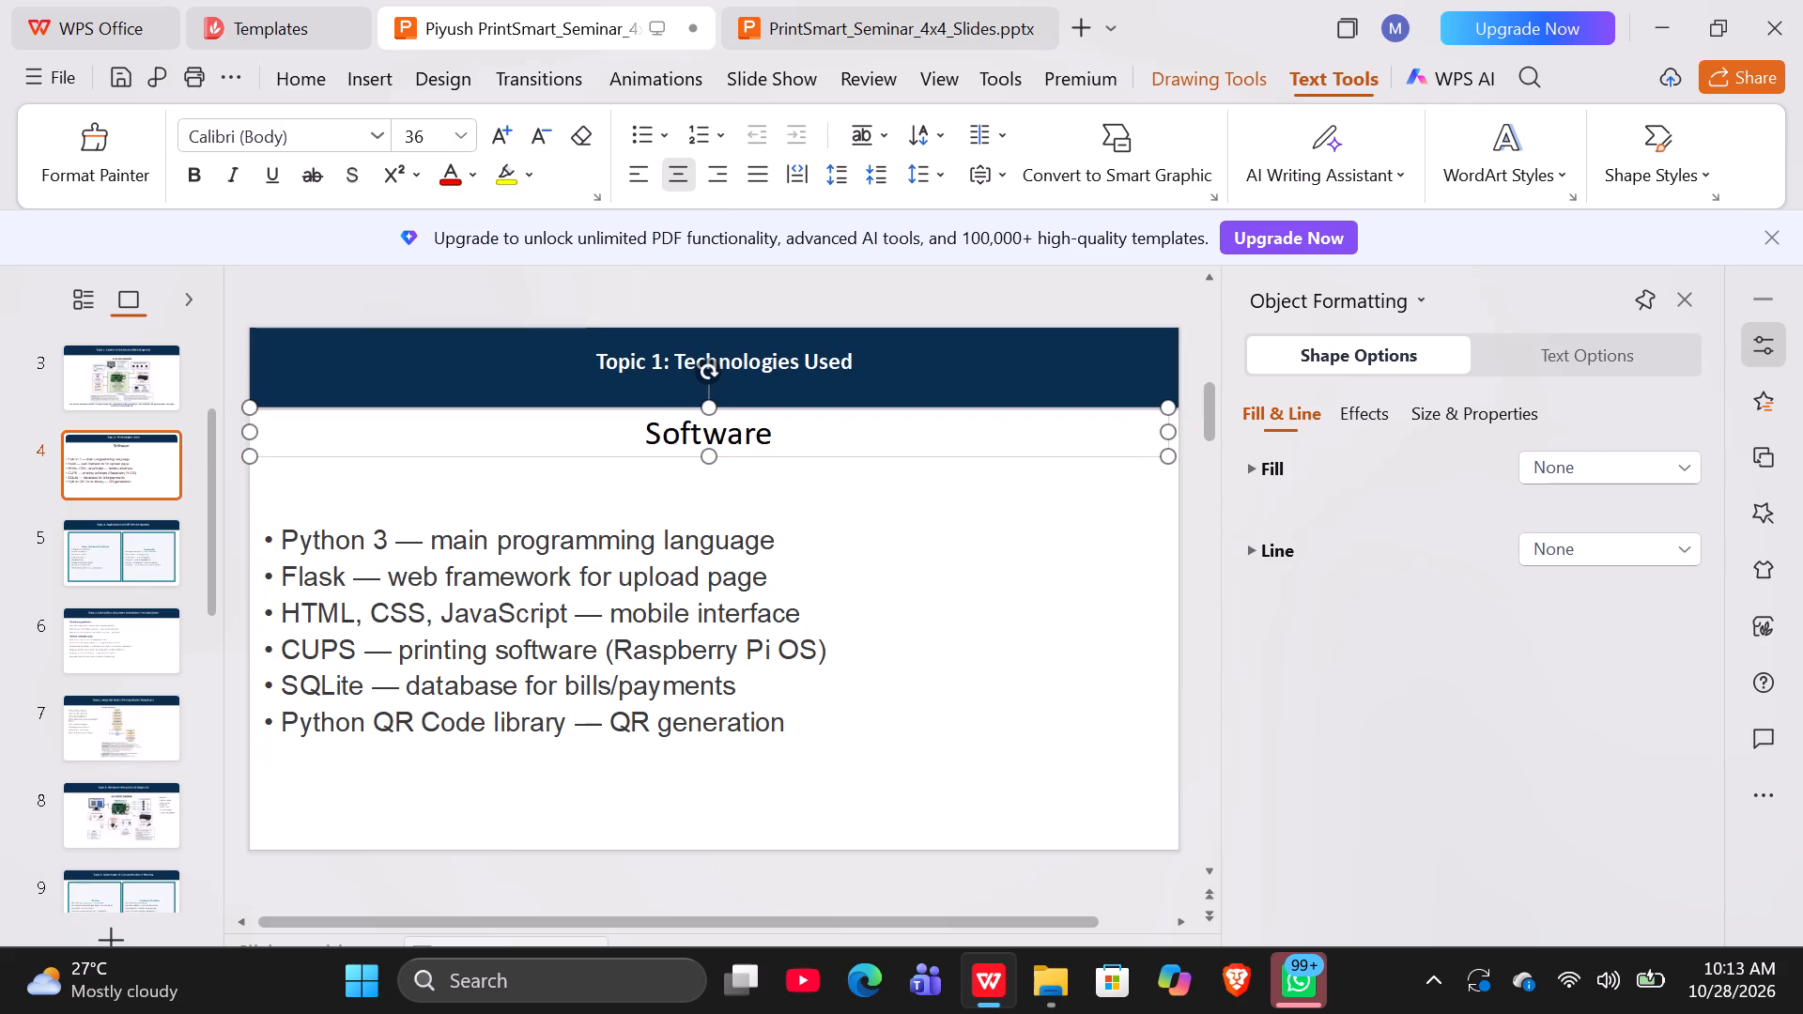
drag(646, 441, 774, 447)
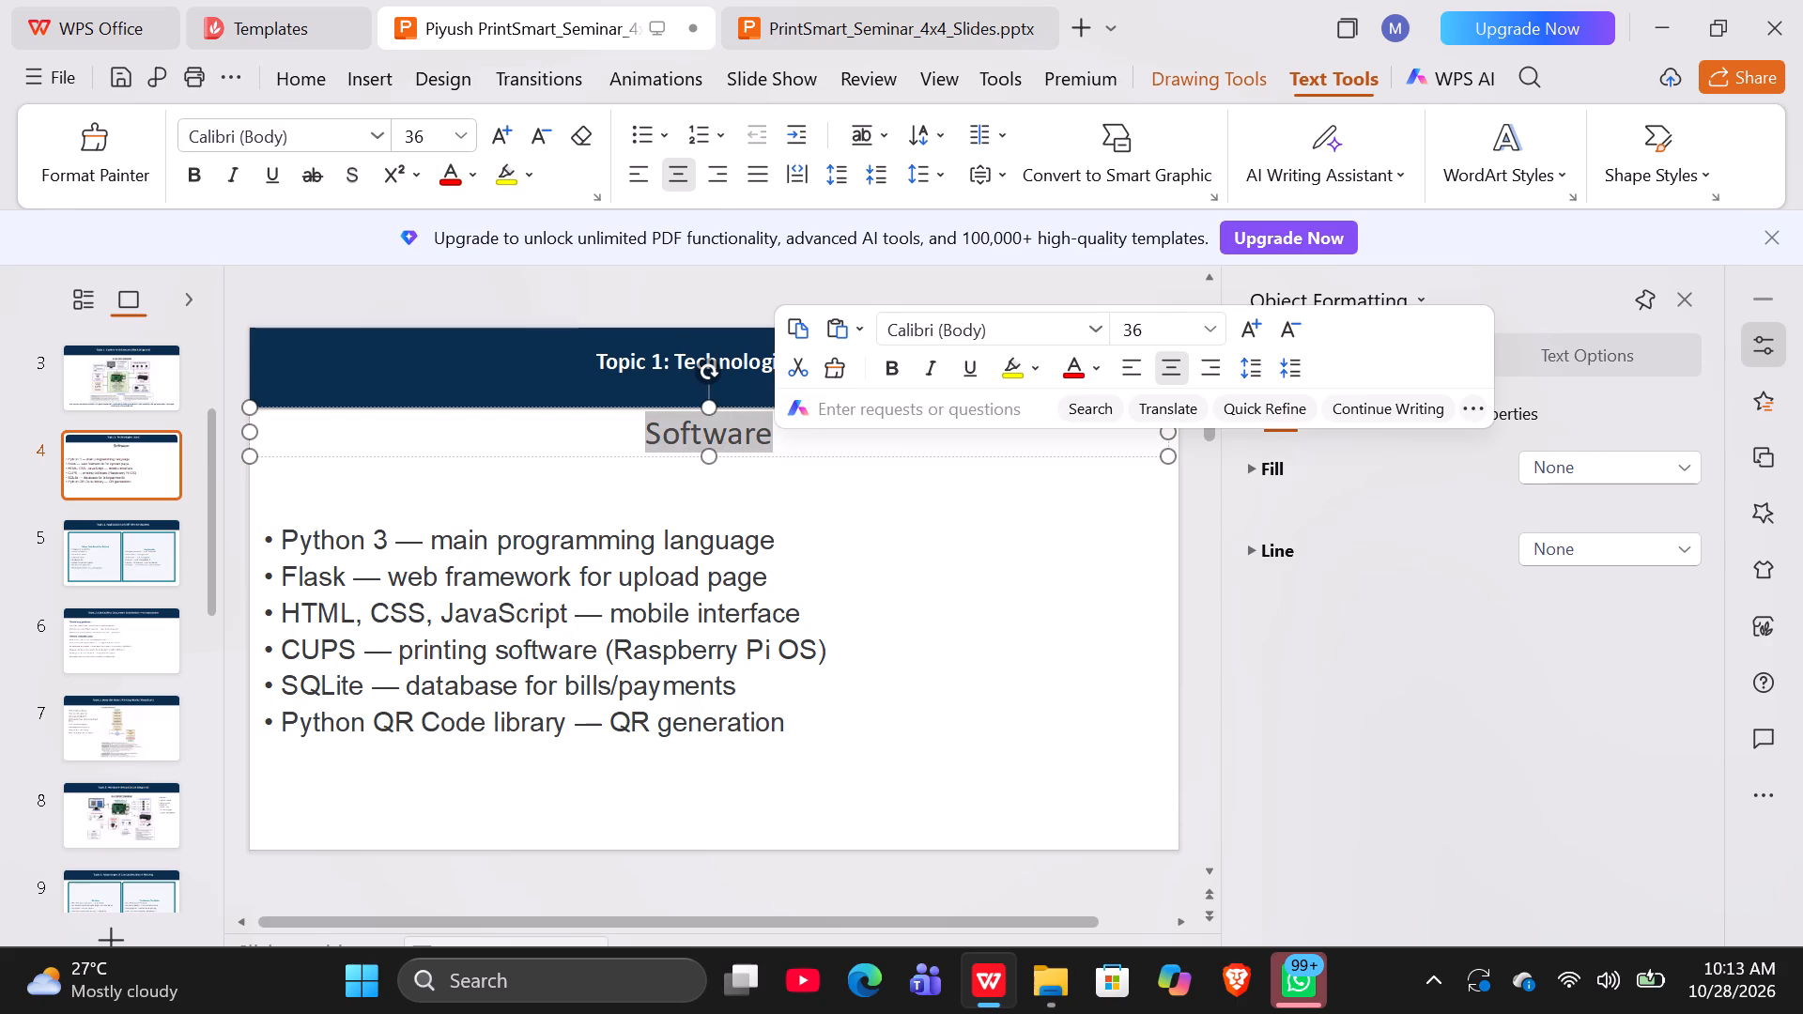
drag(809, 449, 810, 459)
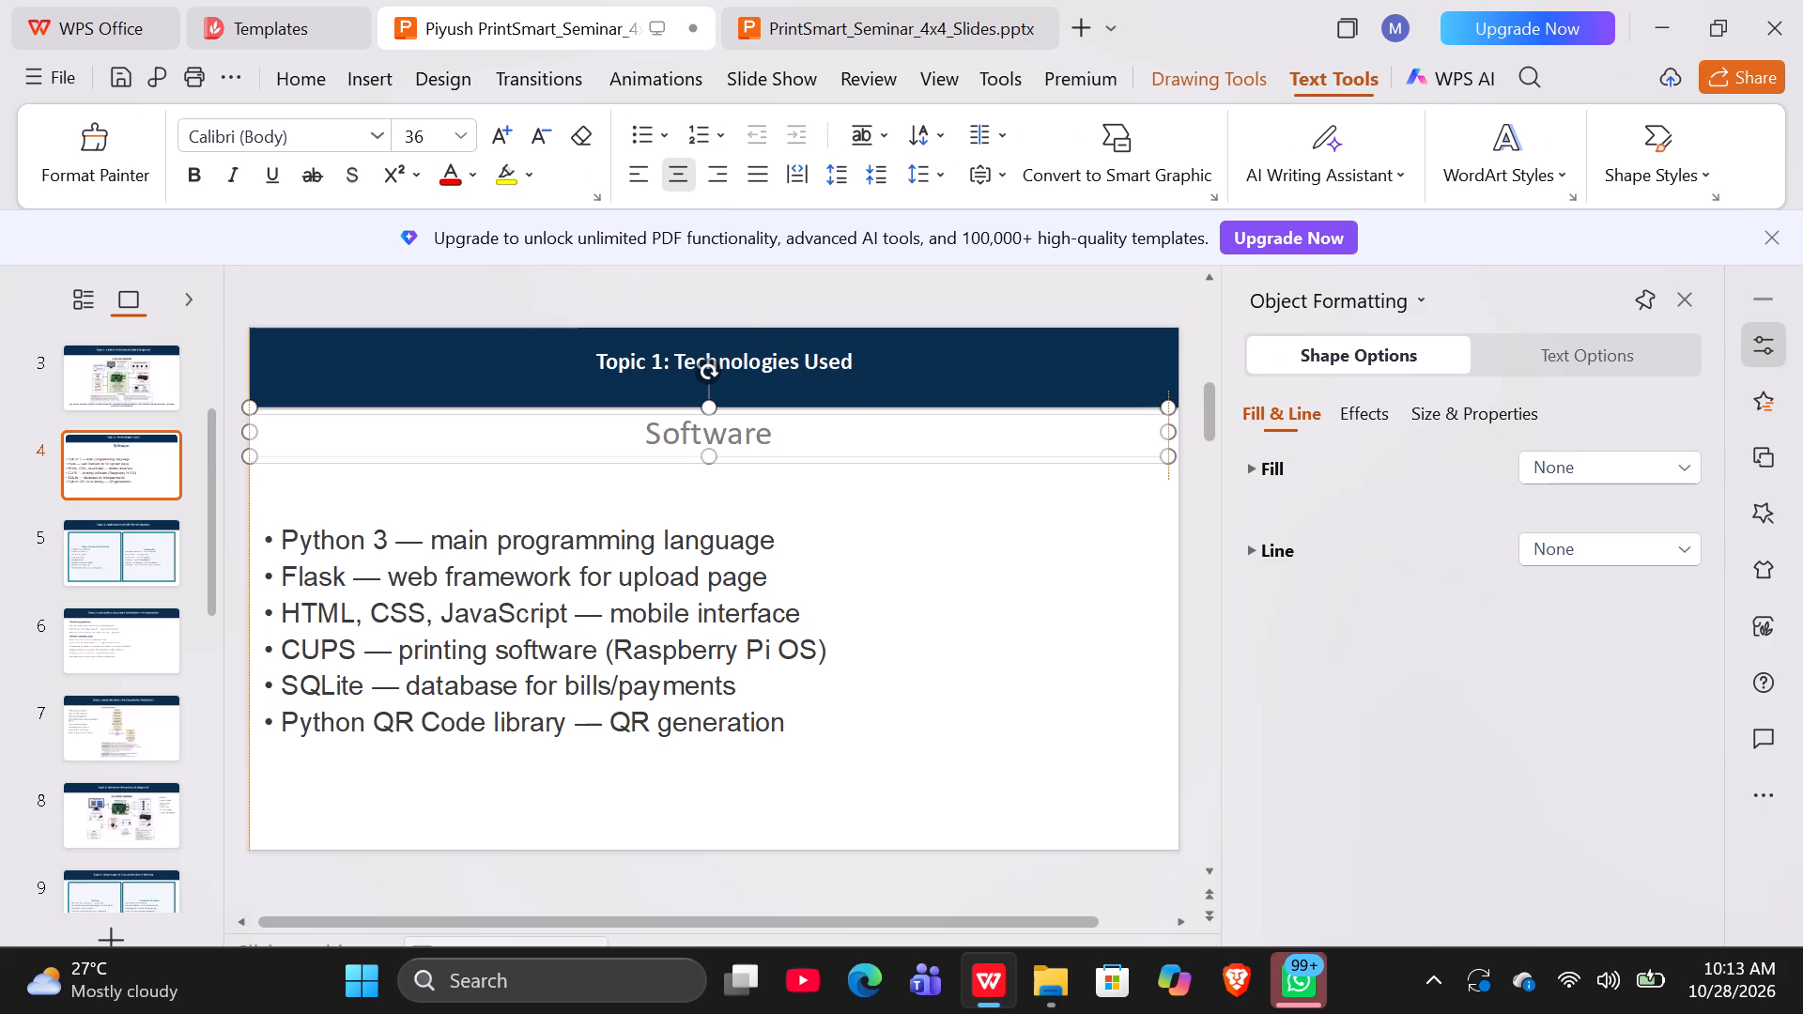
drag(810, 459, 811, 460)
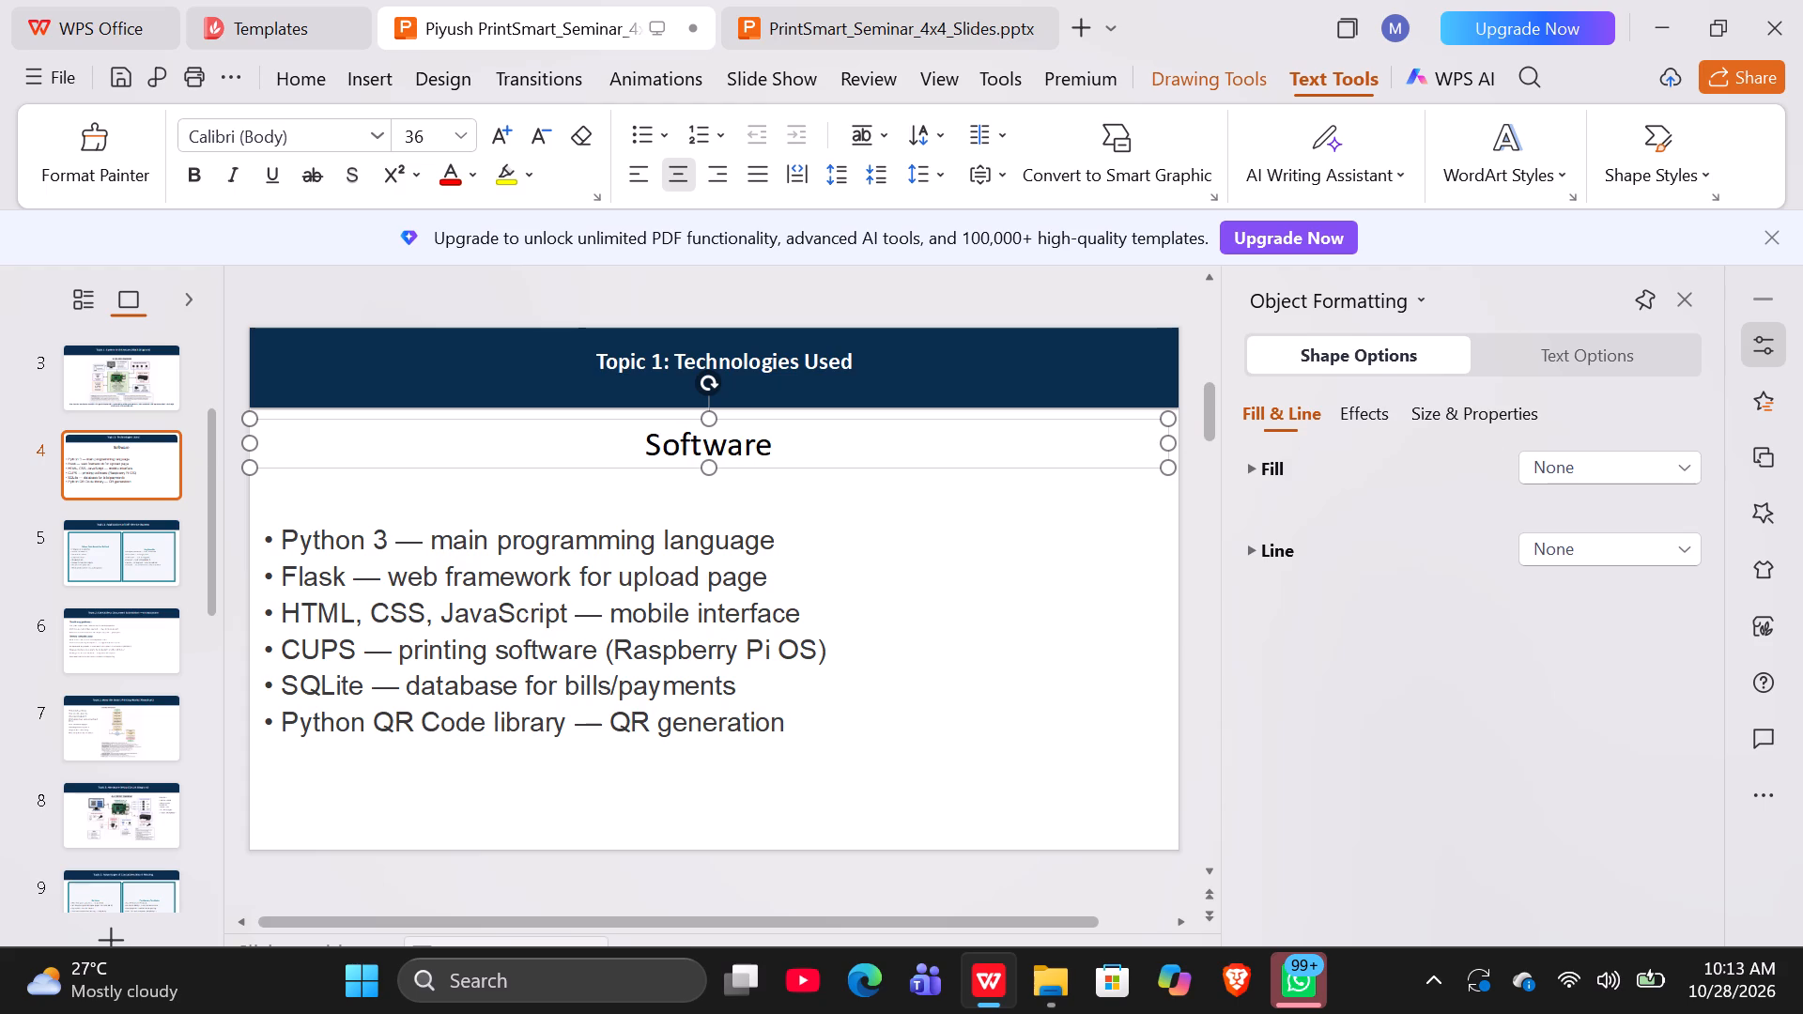
Change the font of the "Software" heading to Arial Black.
drag(767, 446, 630, 439)
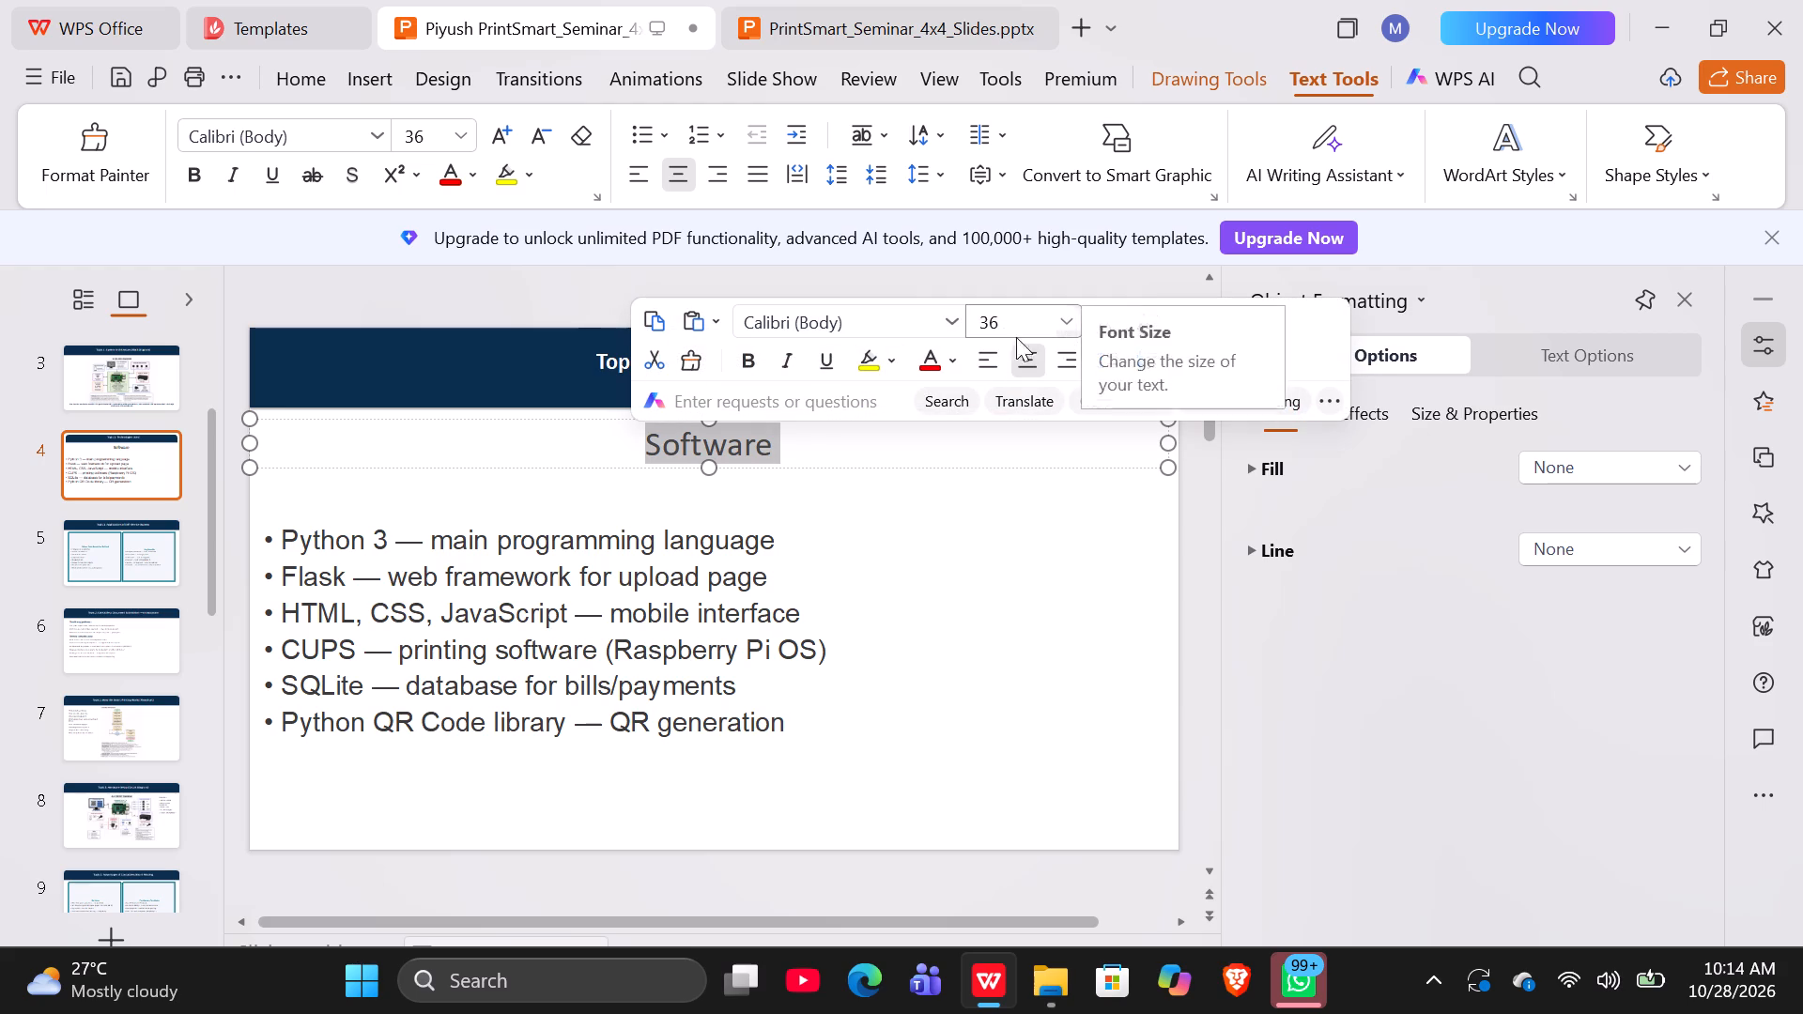
click(963, 317)
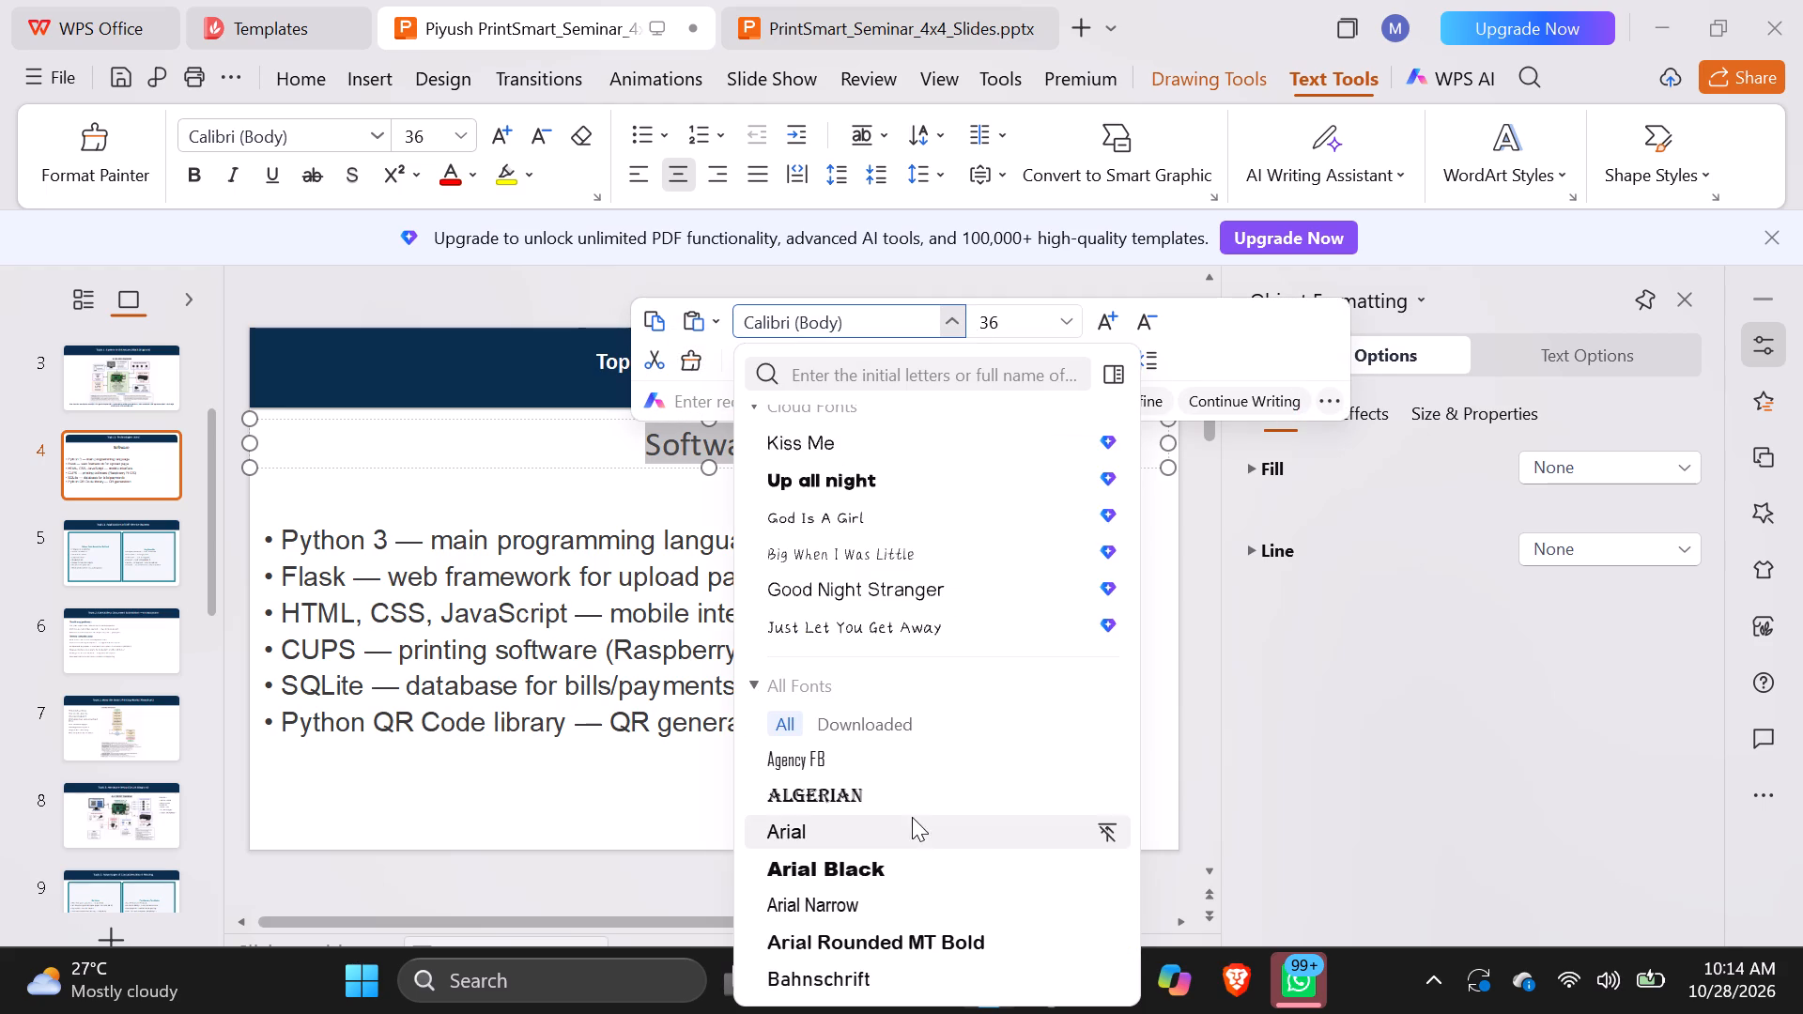
click(898, 868)
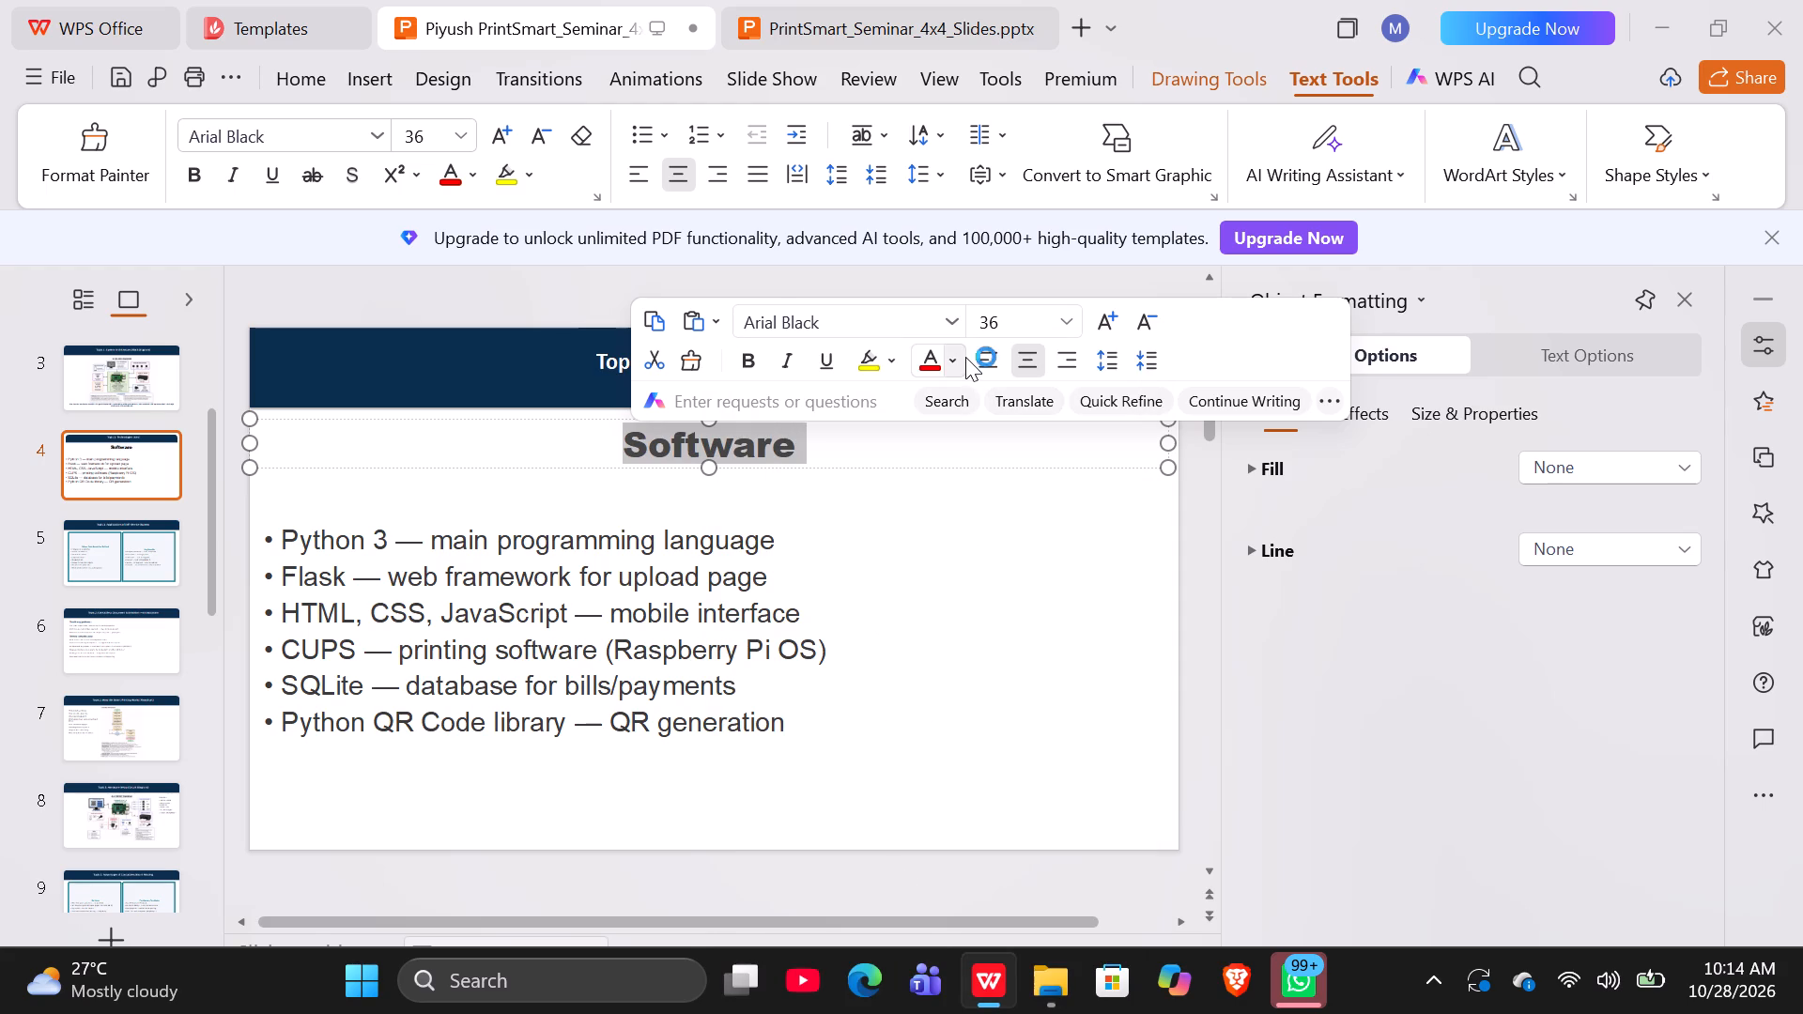
click(950, 601)
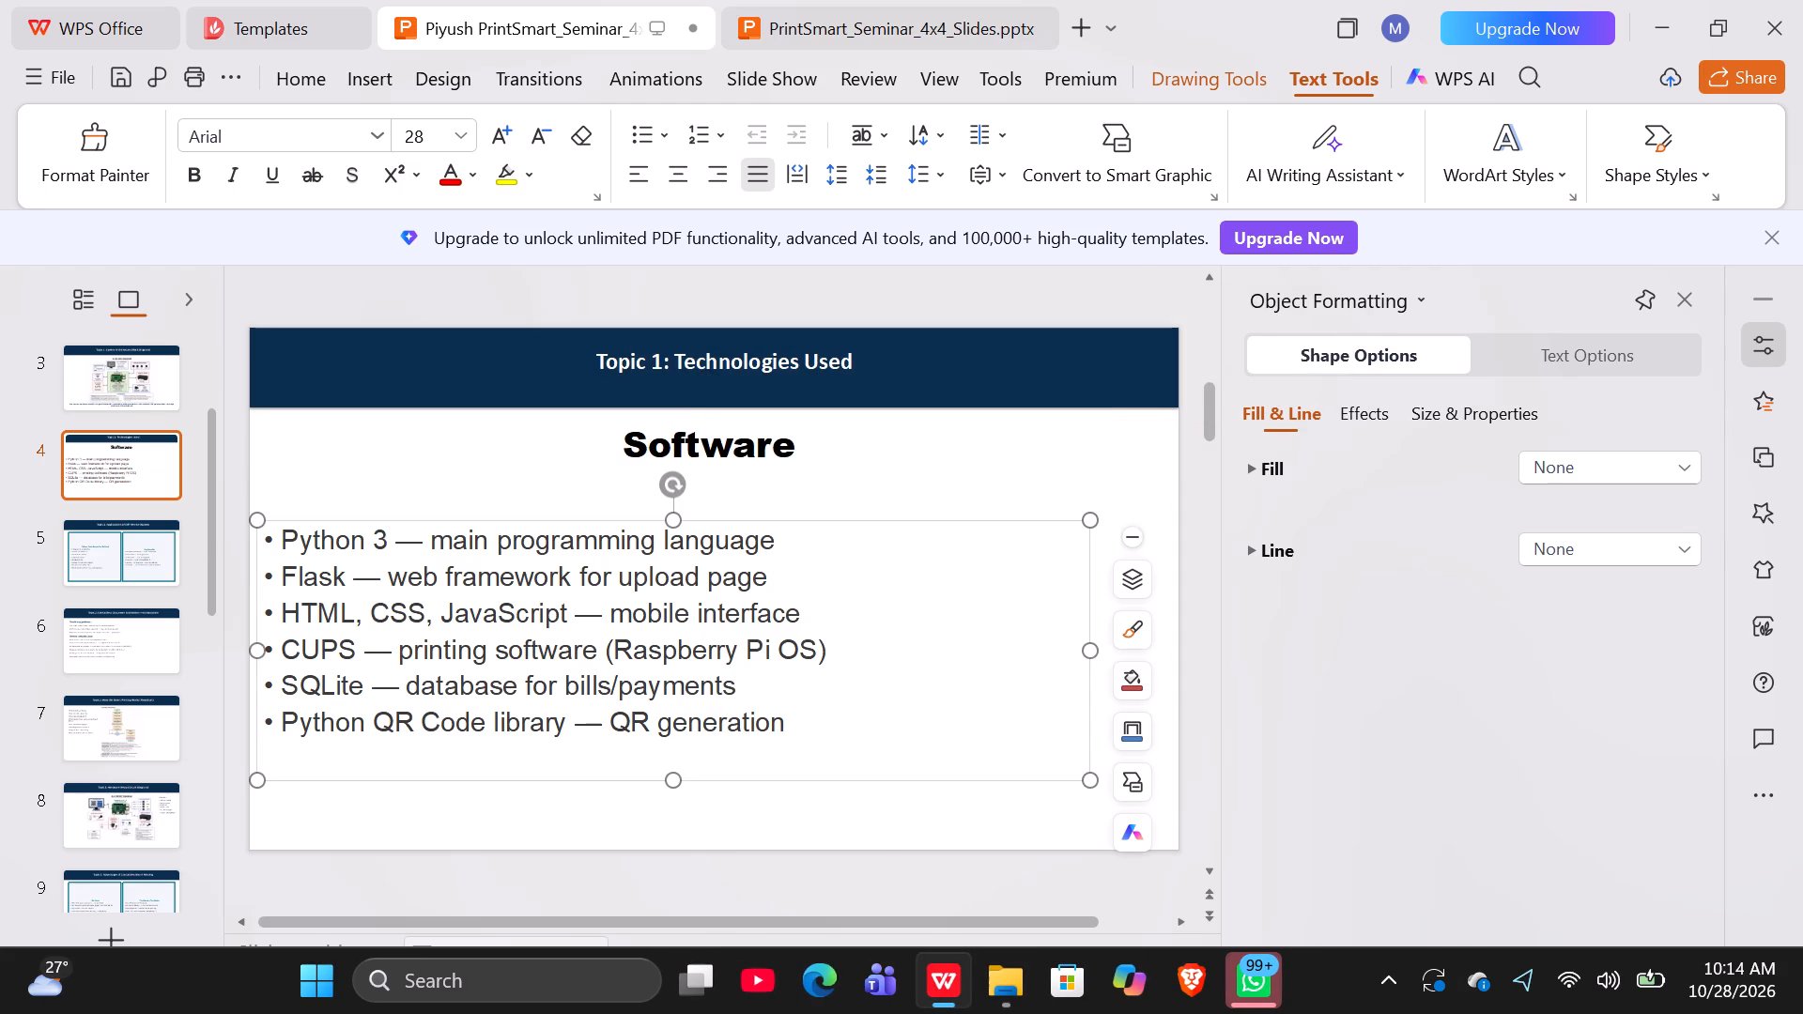
Left-align the "Software" heading and indent it with two leading spaces, in line with the list text.
double_click(620, 438)
click(620, 438)
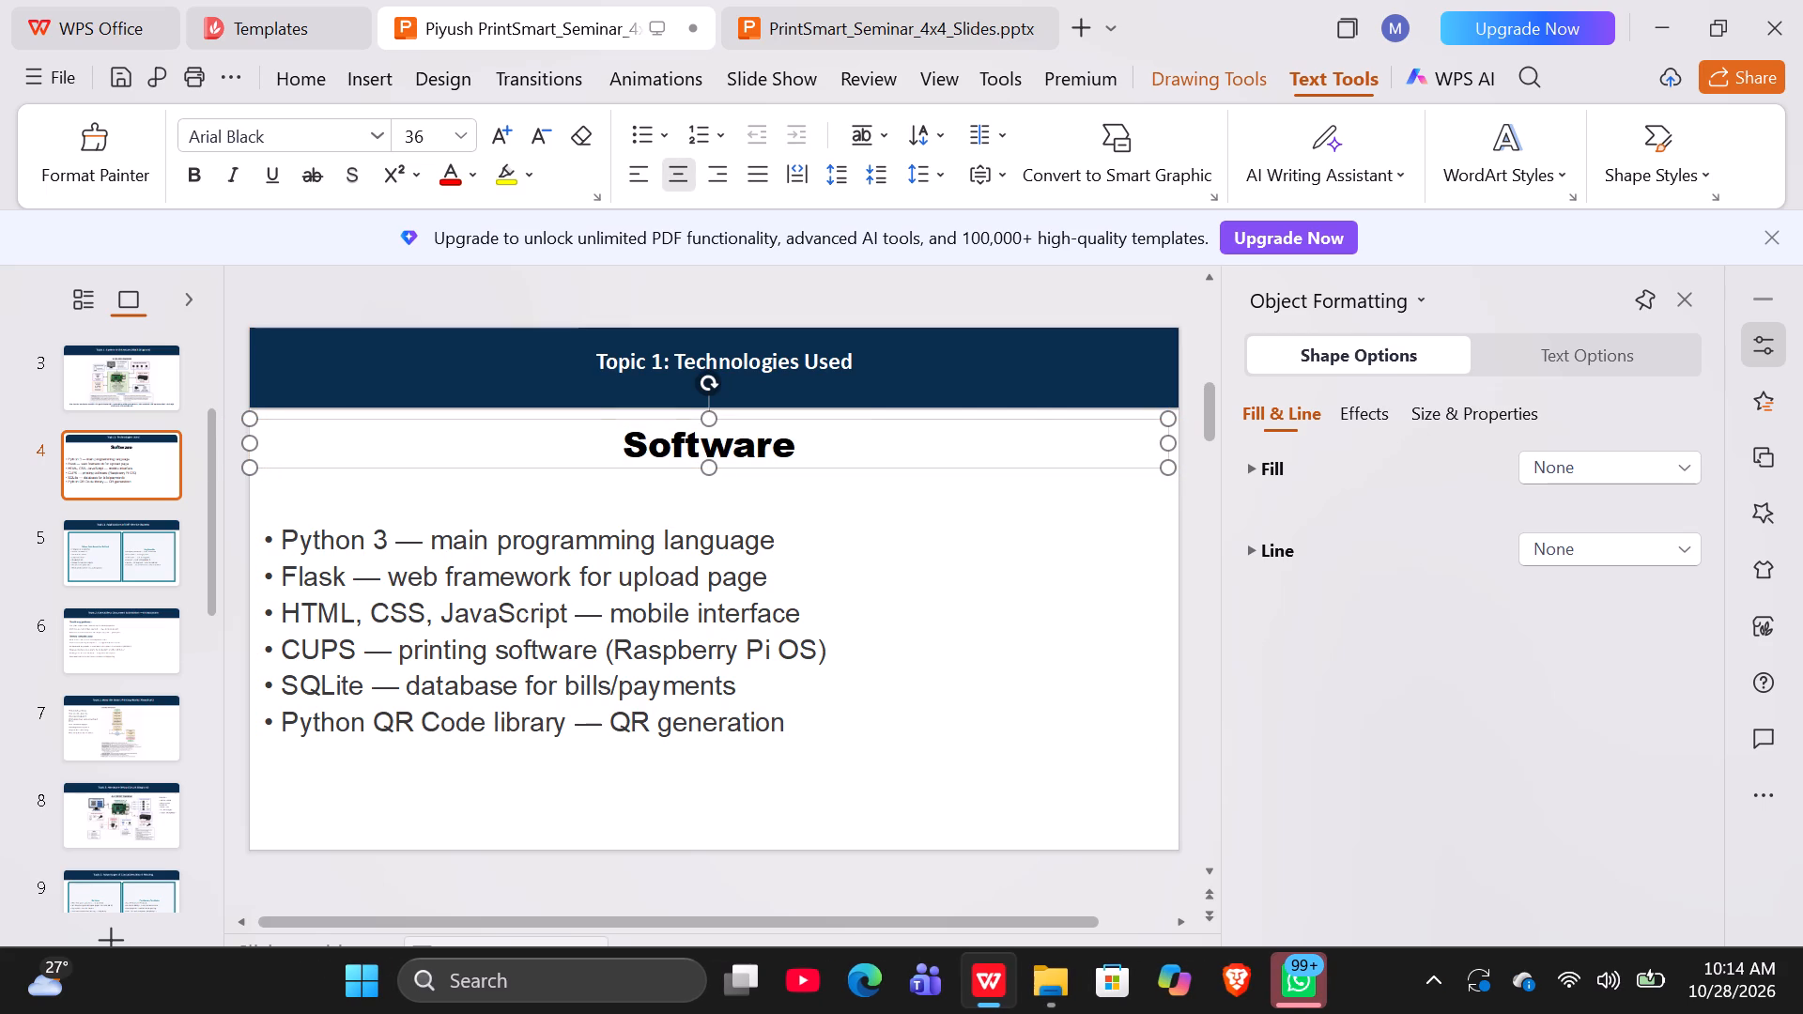
click(626, 167)
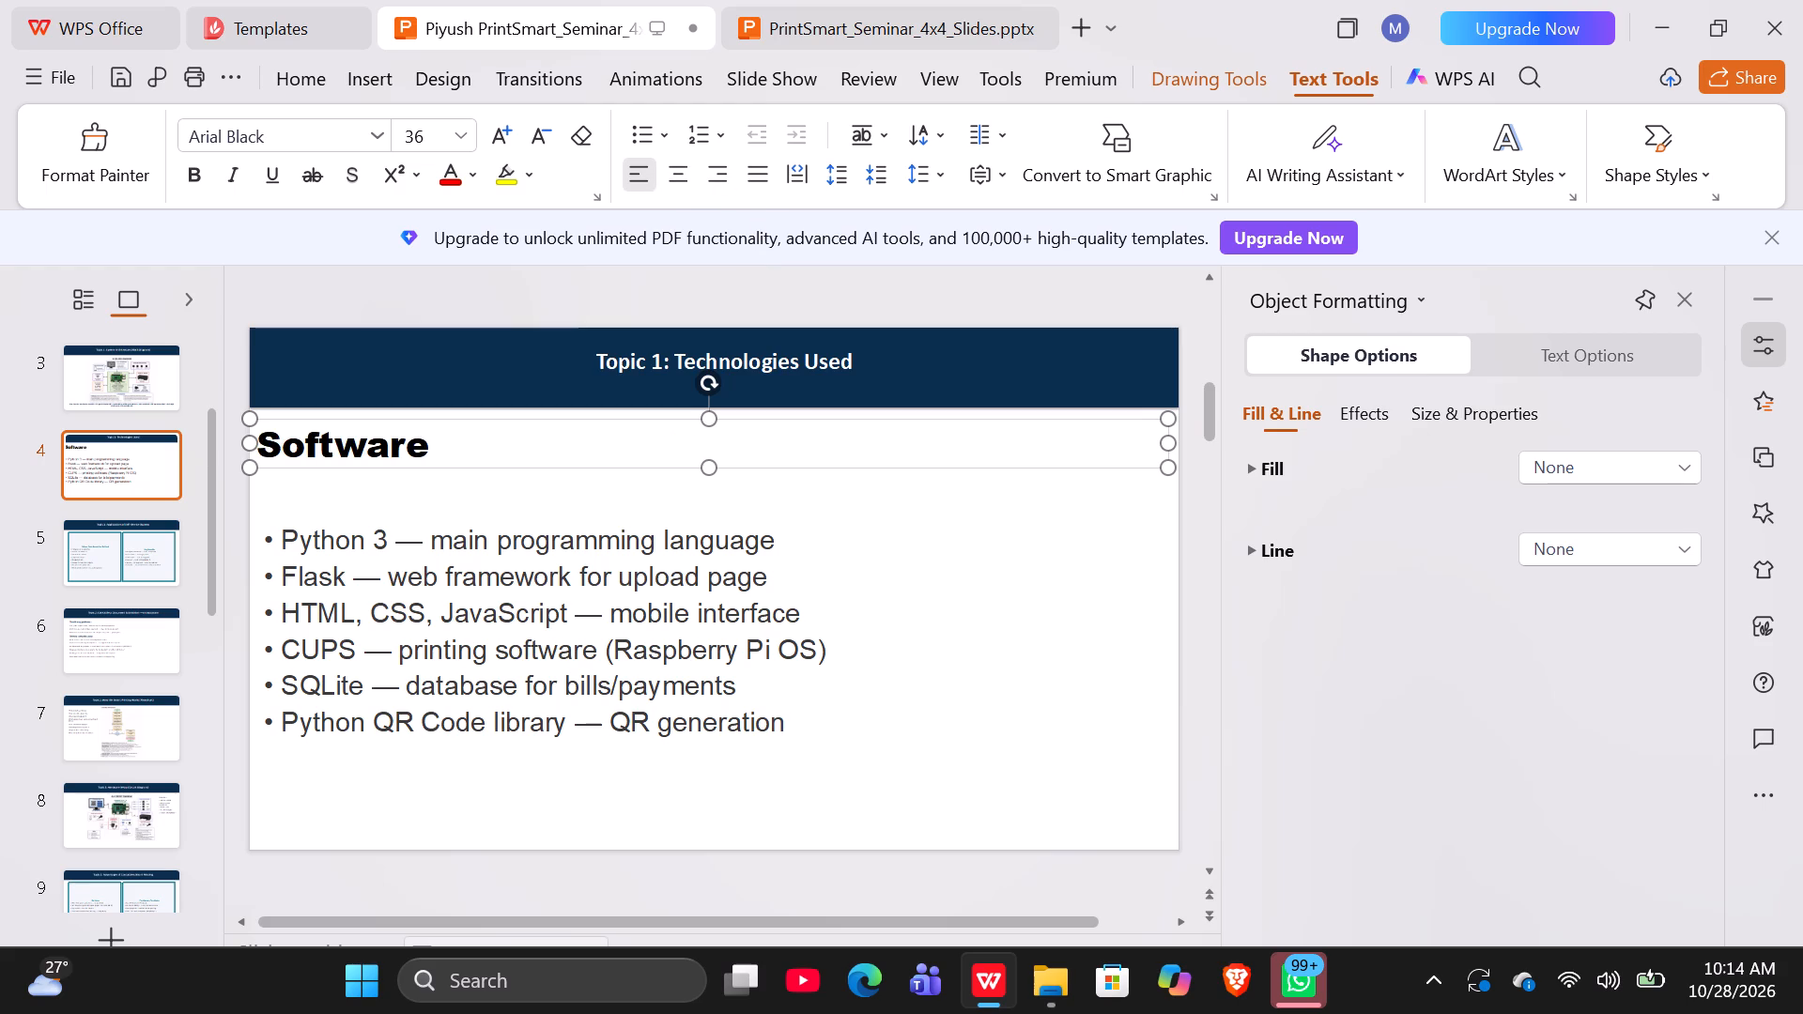
drag(265, 442, 240, 441)
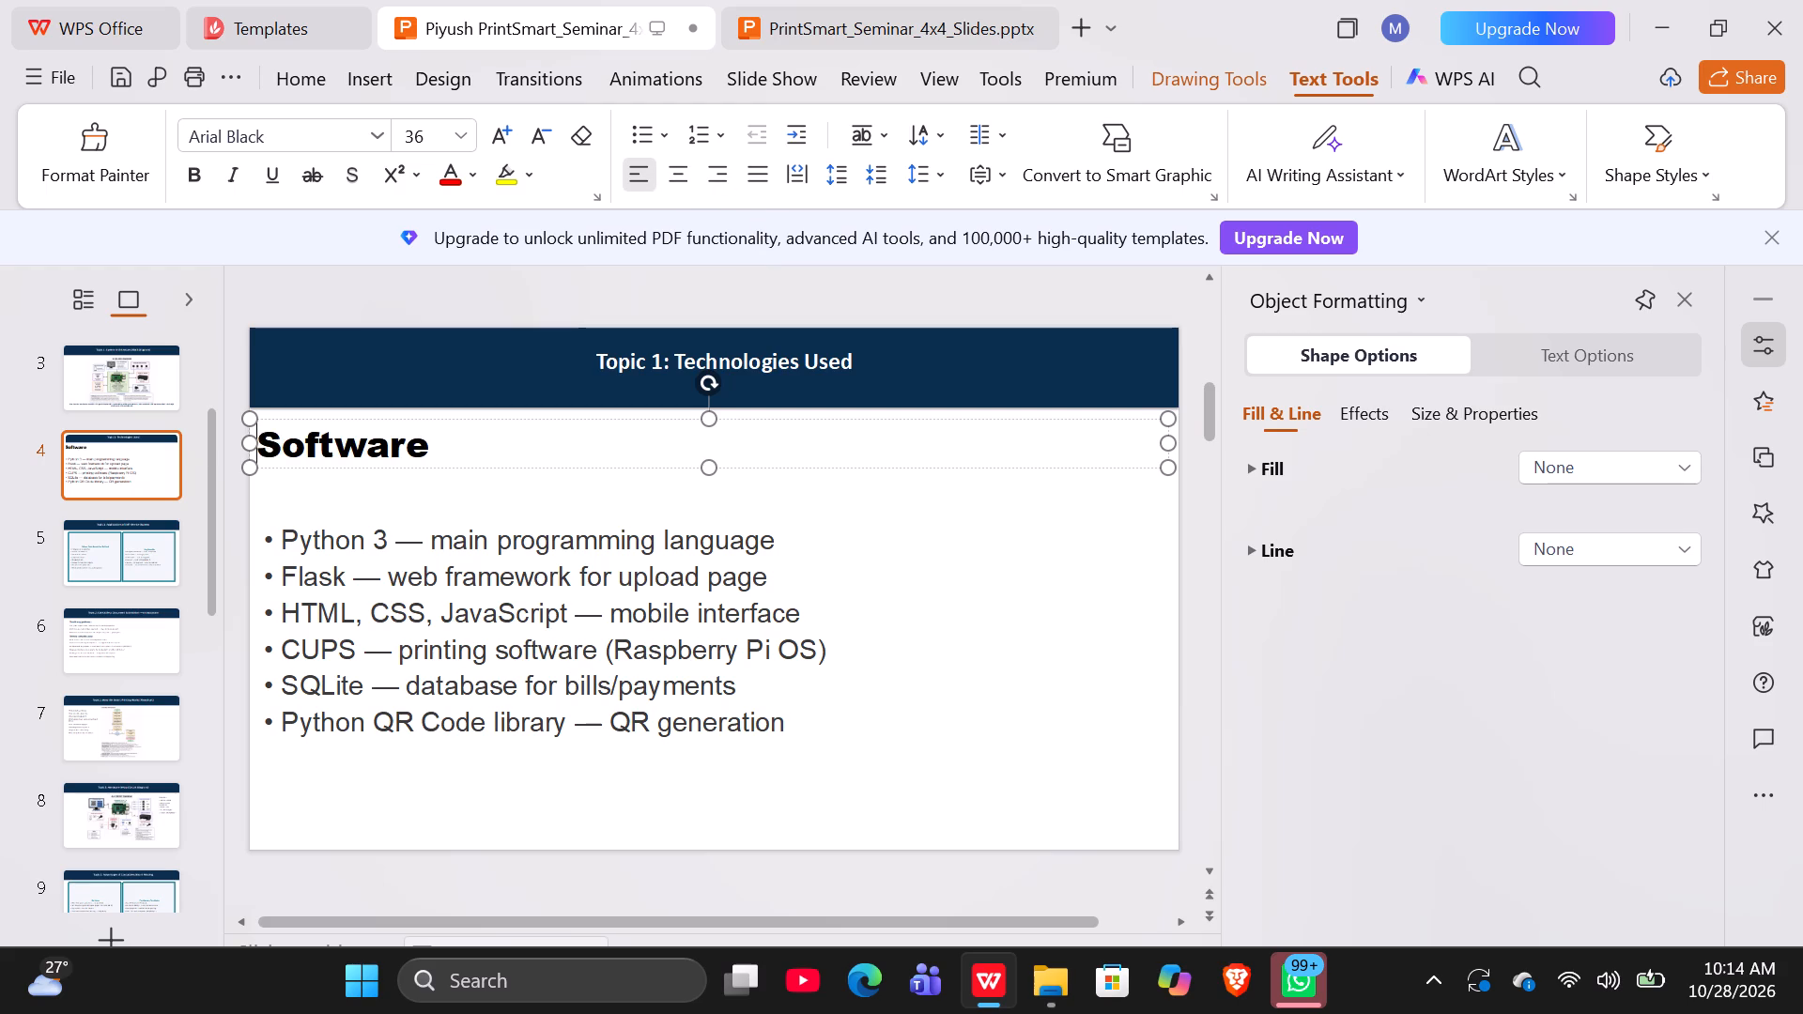
key(space)
key(space)
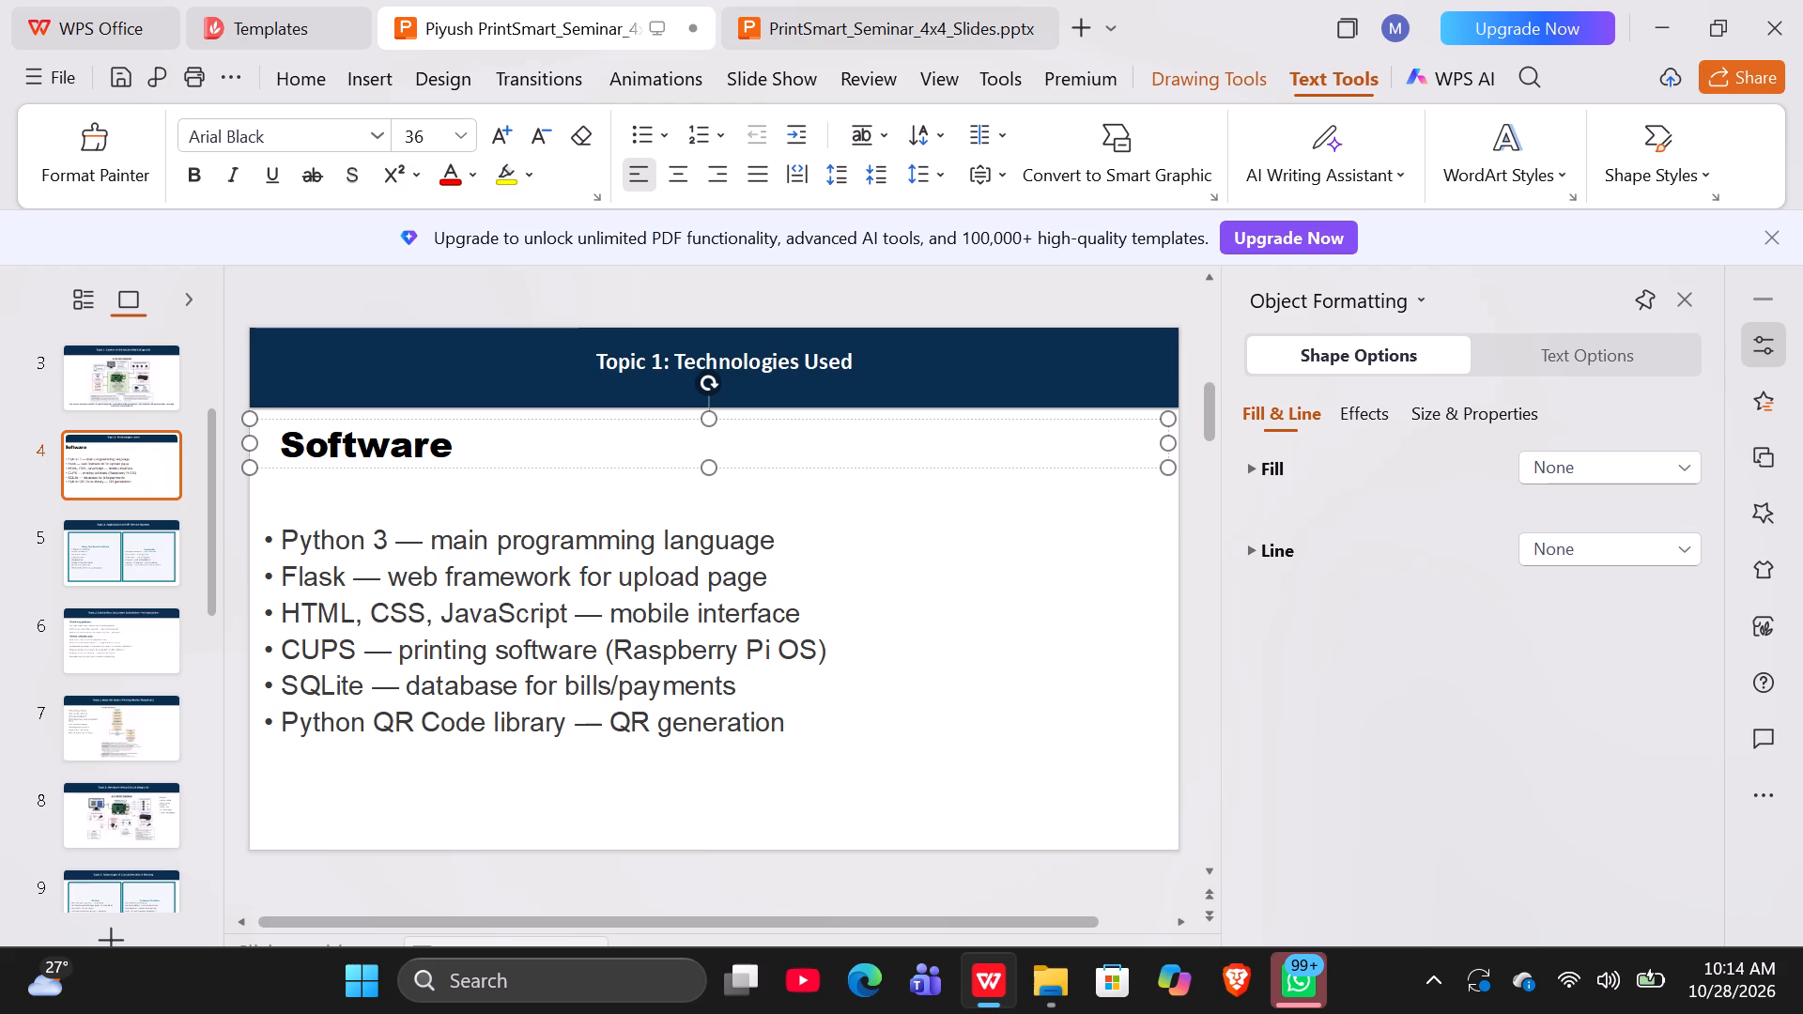
key(ctrl+2)
click(1138, 724)
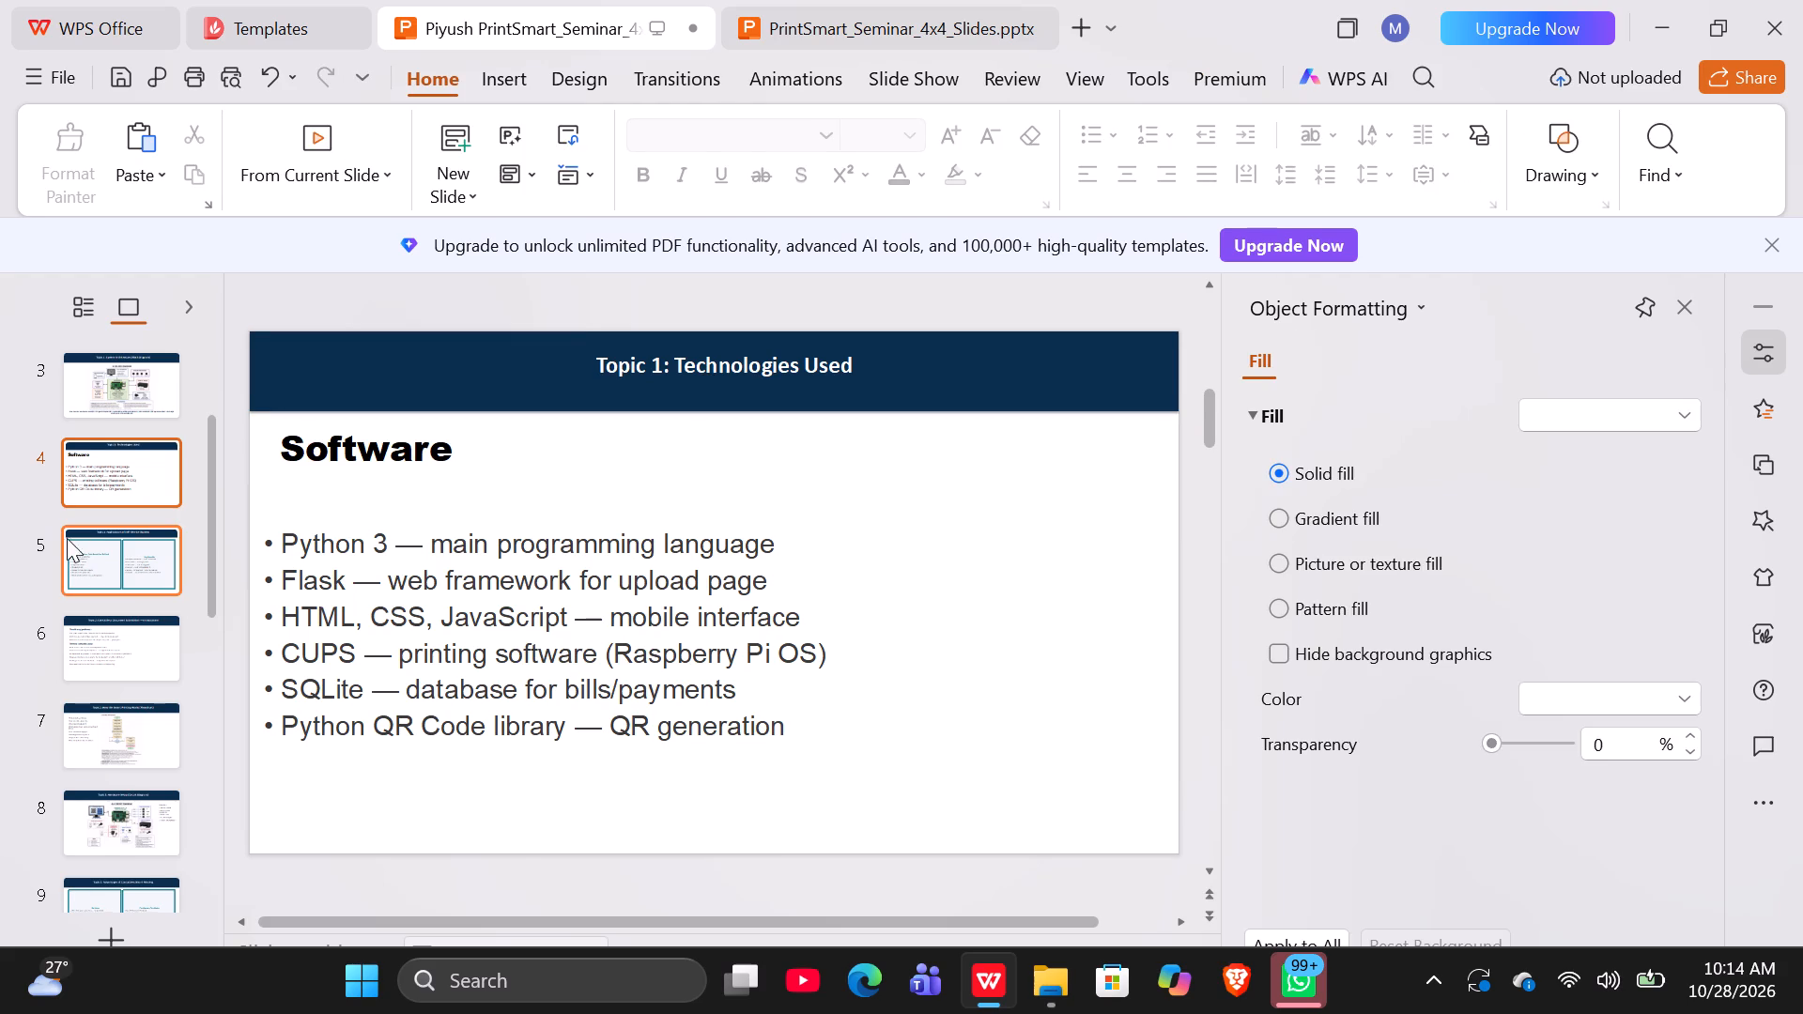
Insert a new blank slide directly after the "Topic 1: Technologies Used" slide.
click(104, 543)
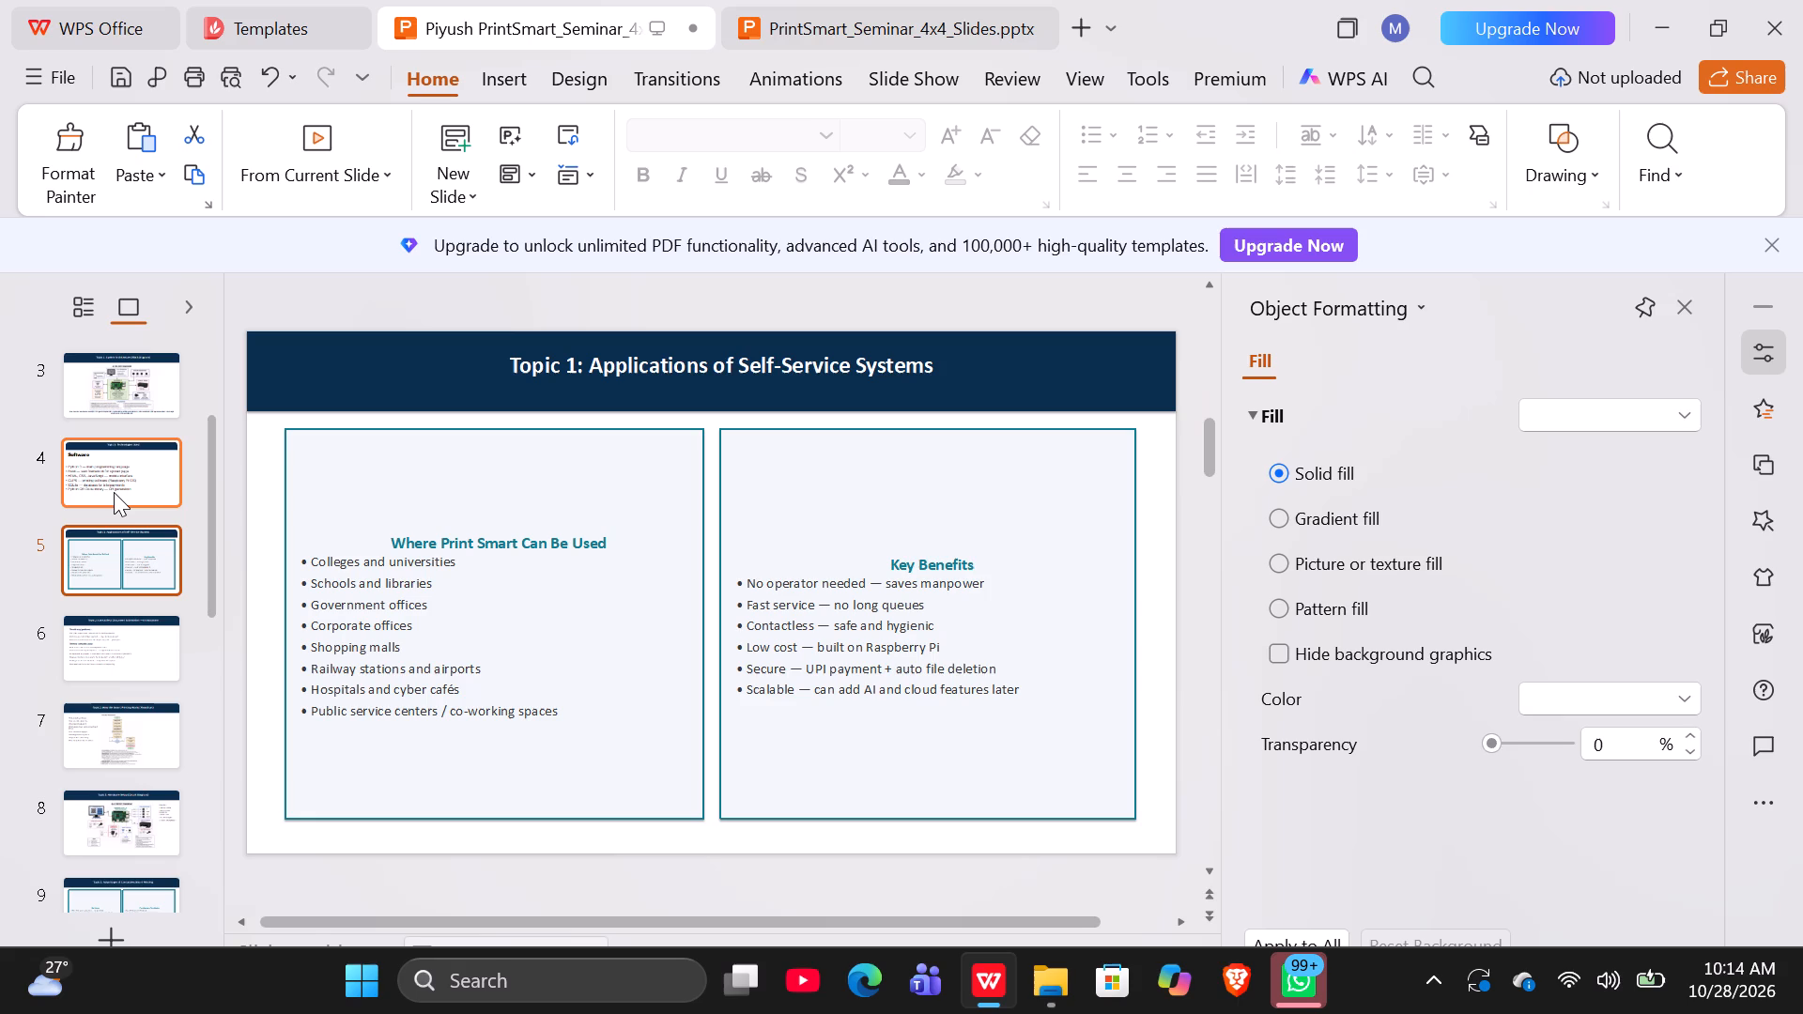
click(114, 492)
click(131, 469)
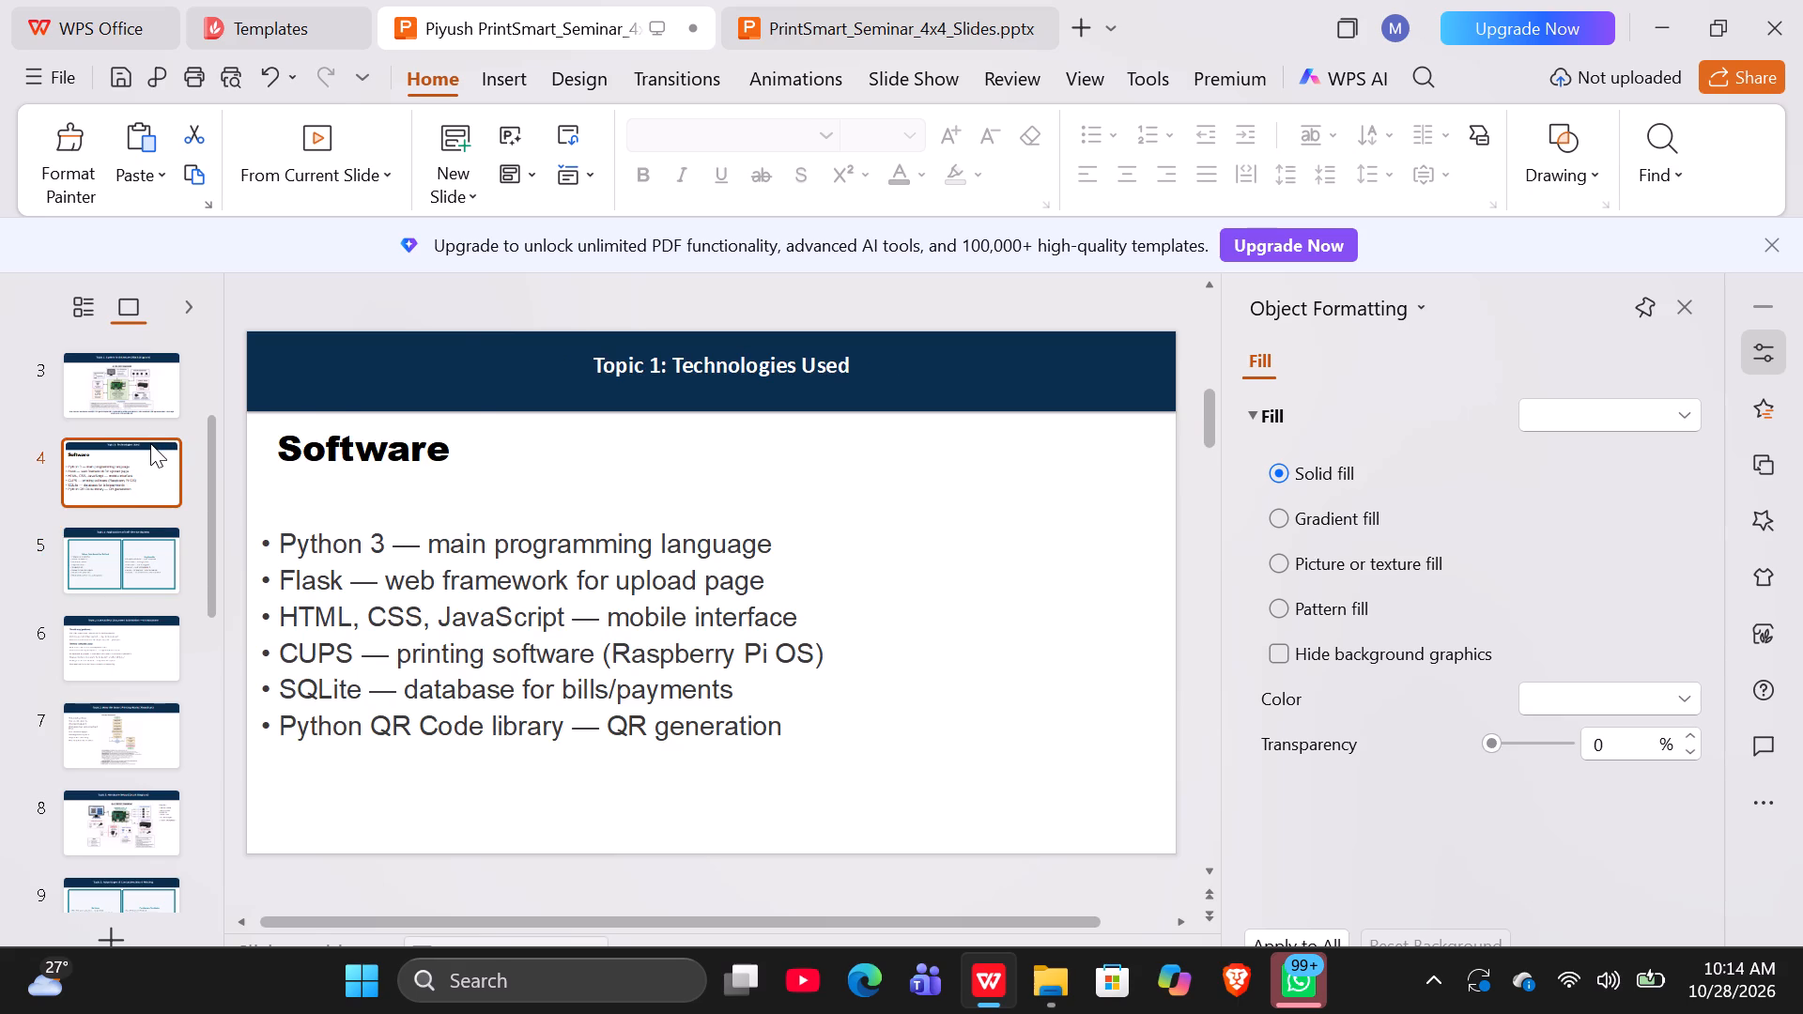
right_click(150, 443)
click(222, 95)
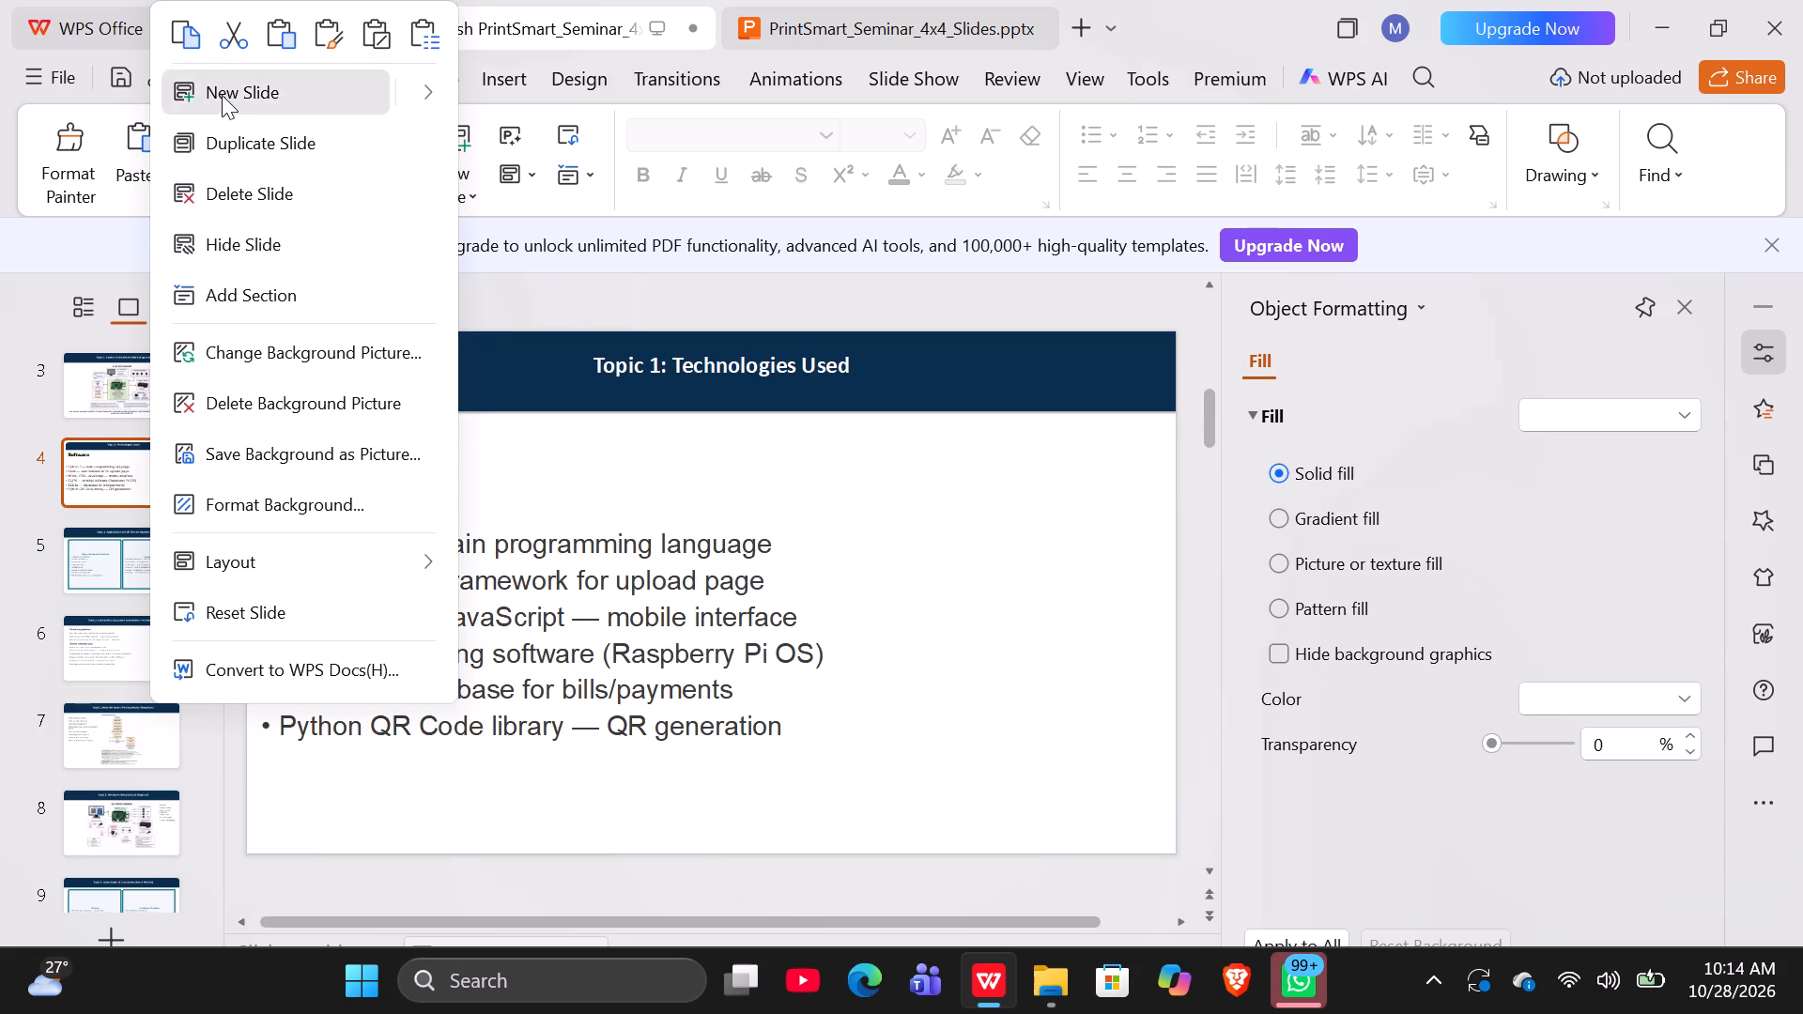
click(420, 394)
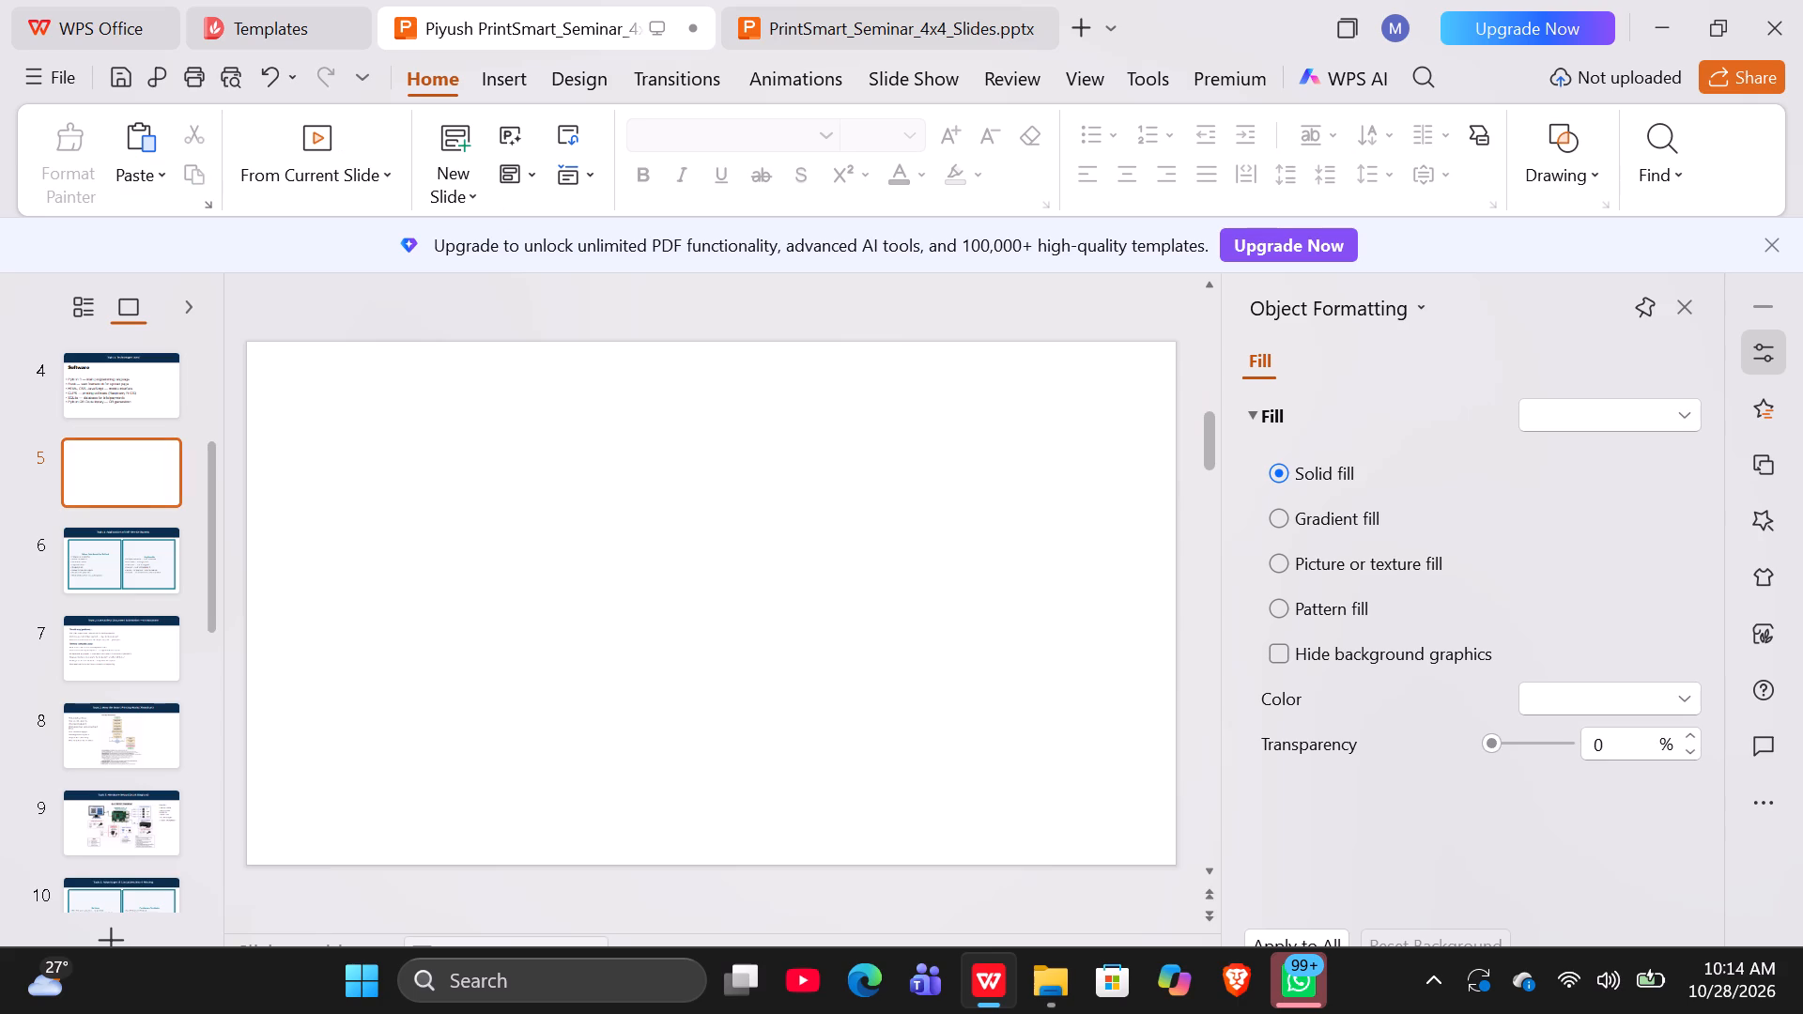
Copy the "Topic 1: Technologies Used" title banner from slide 4 onto the new blank slide 5.
click(160, 384)
click(401, 383)
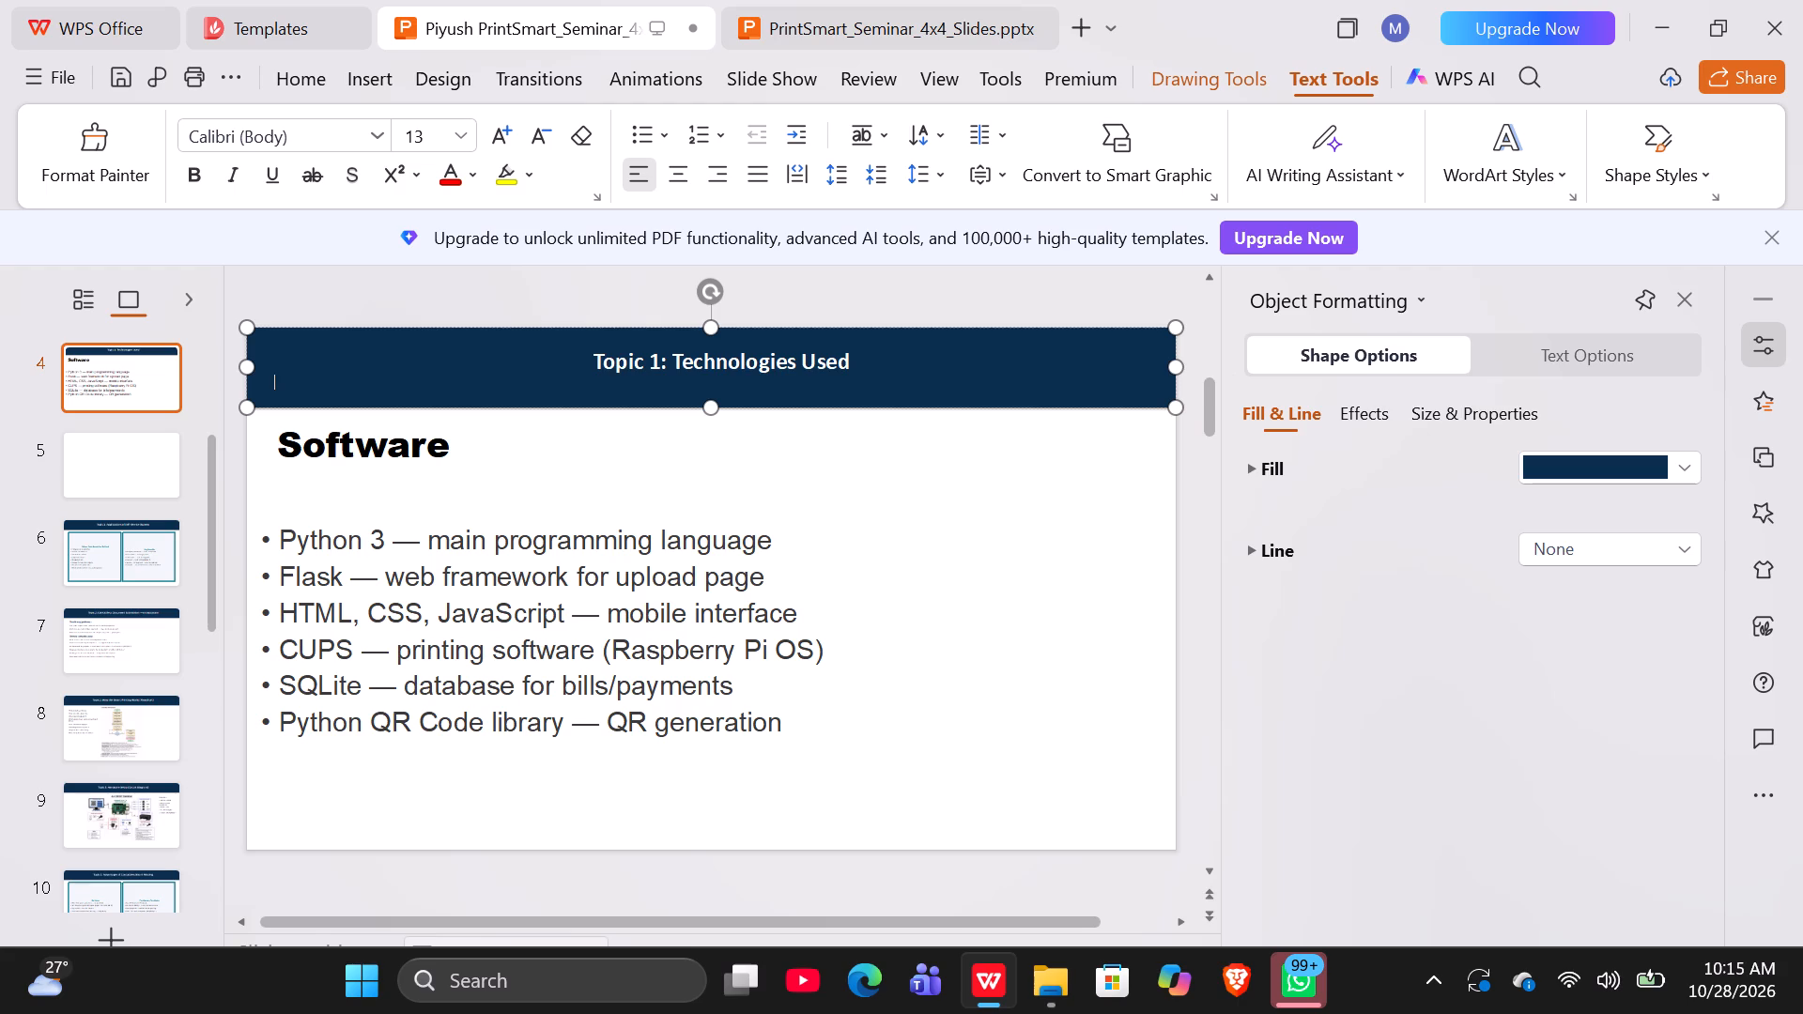
click(1071, 389)
click(1071, 389)
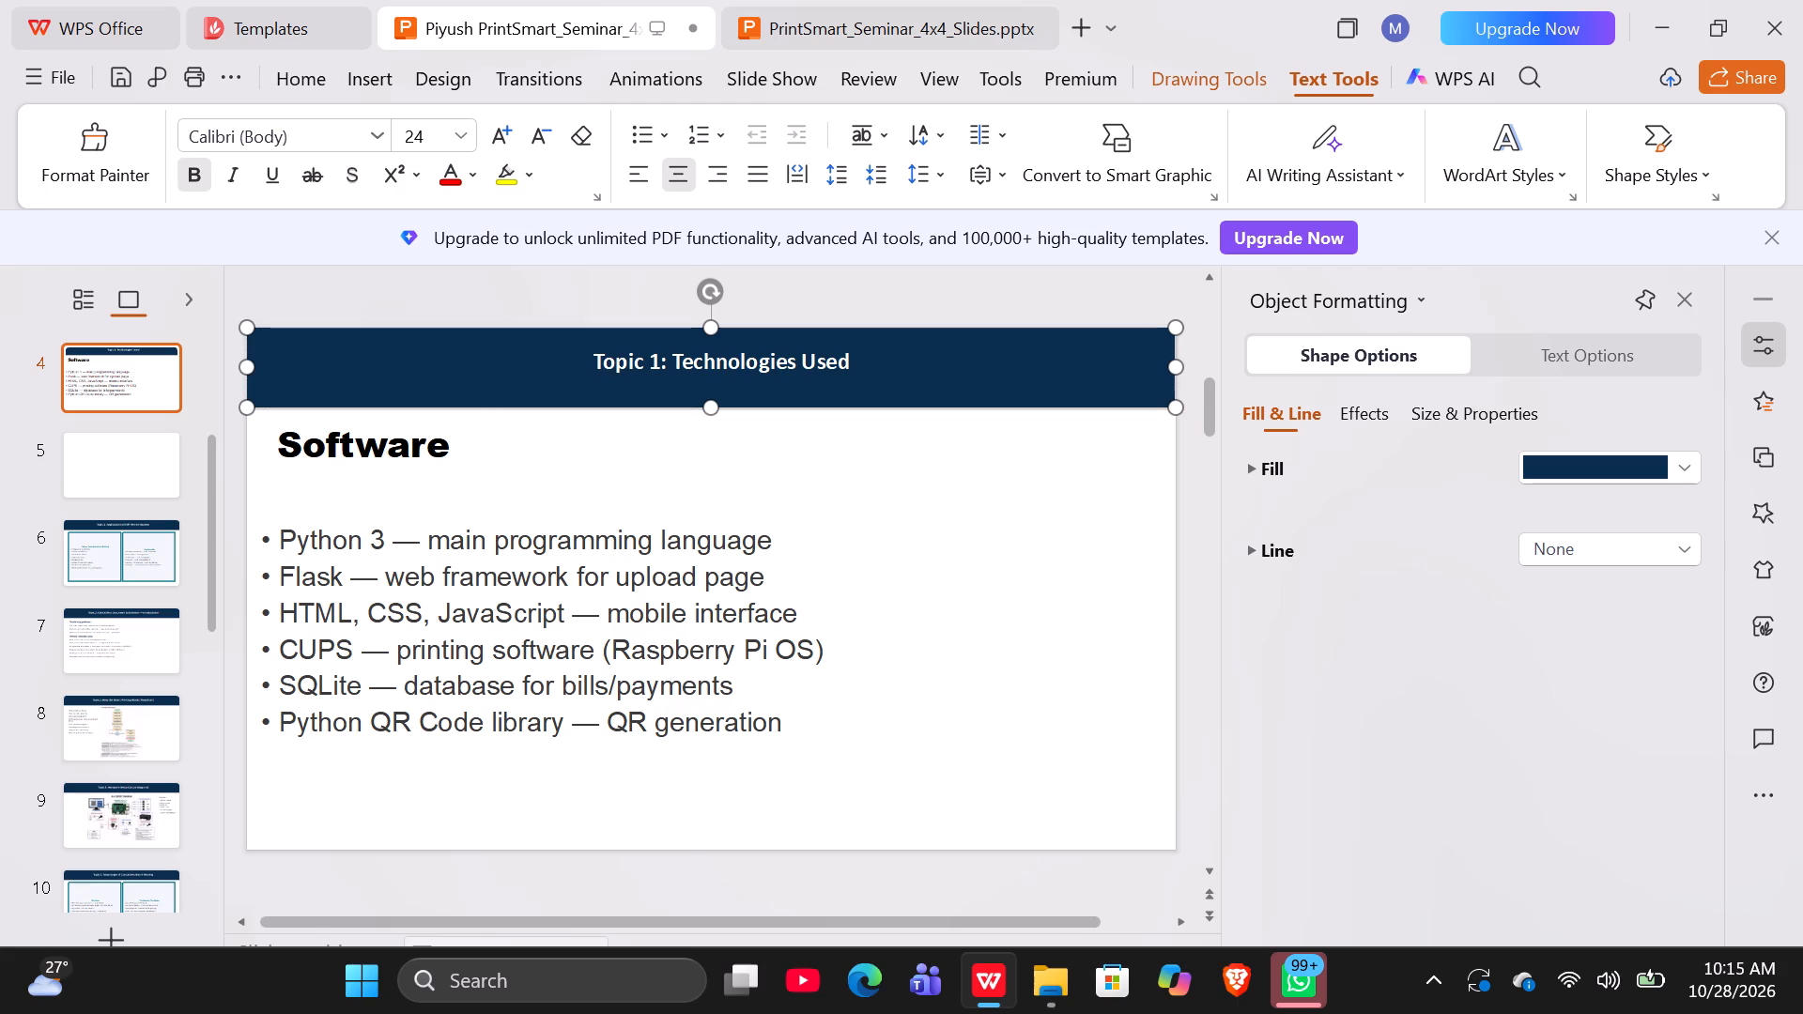
key(ctrl+c)
click(143, 457)
key(ctrl+v)
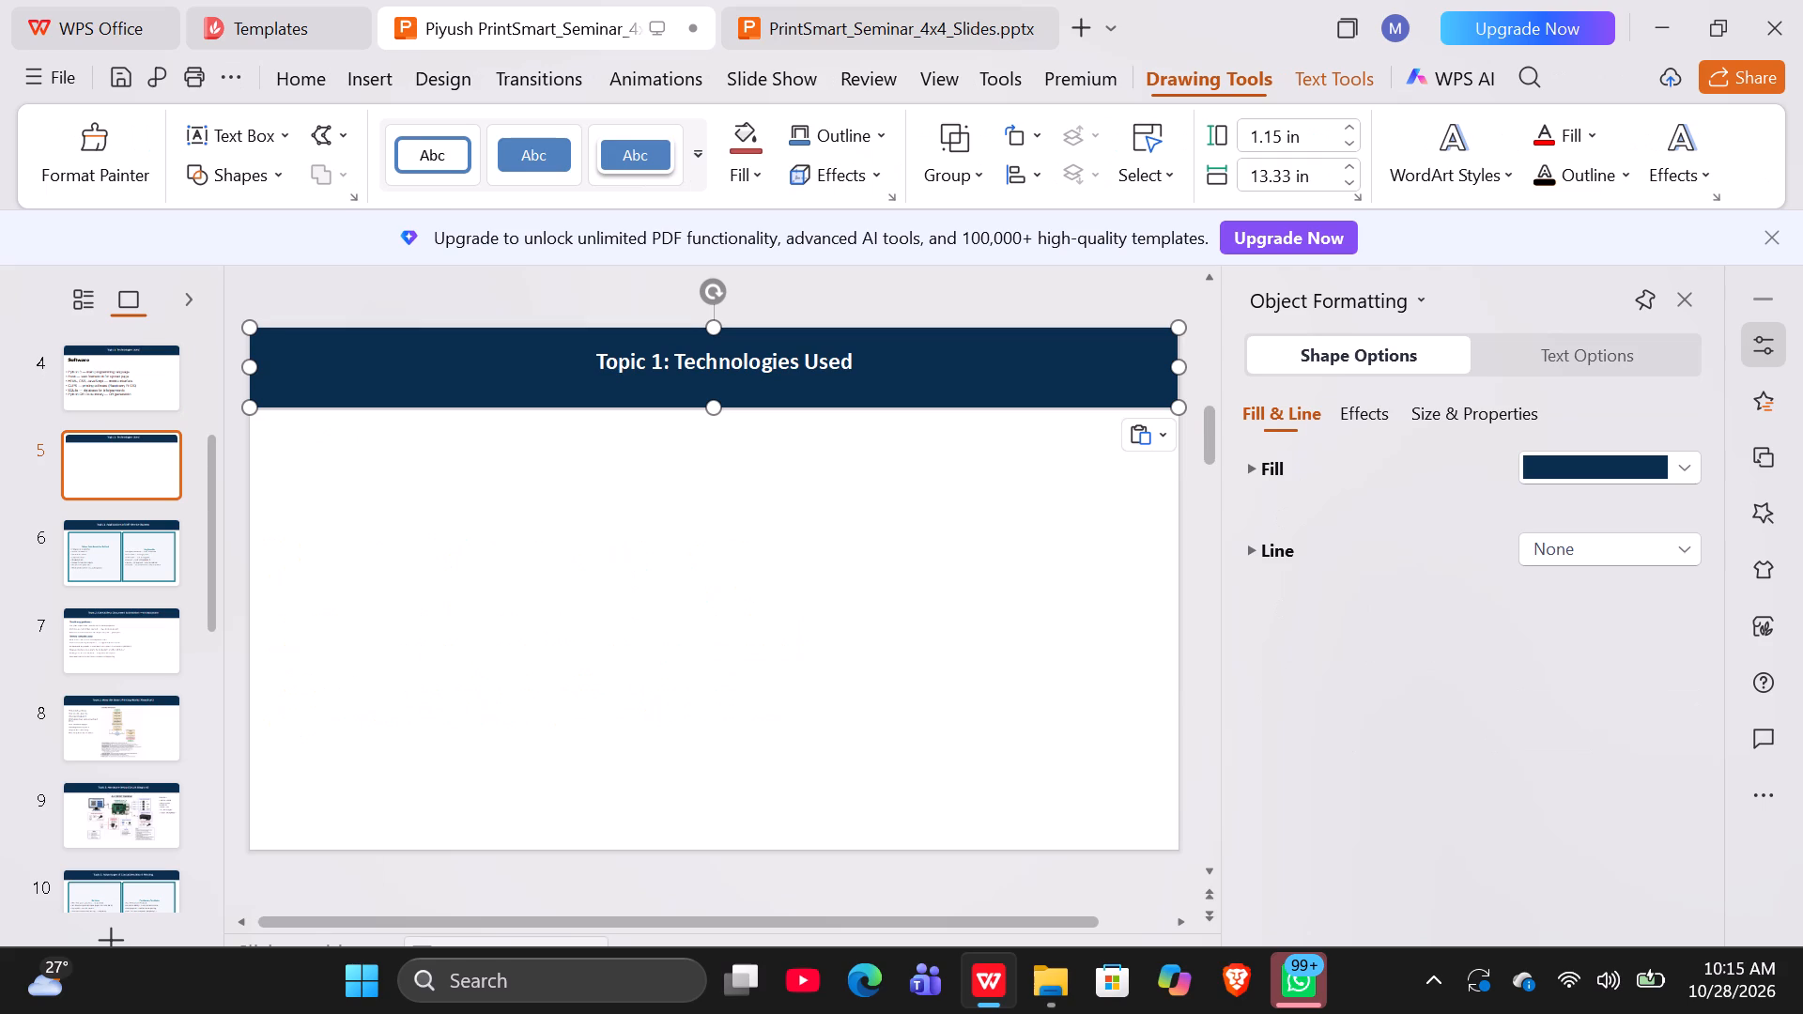
Copy the "Hardware & Tools" heading from PrintSmart_Seminar_4x4_Slides.pptx onto slide 5, aligned with the slide's left edge below the title banner.
click(160, 382)
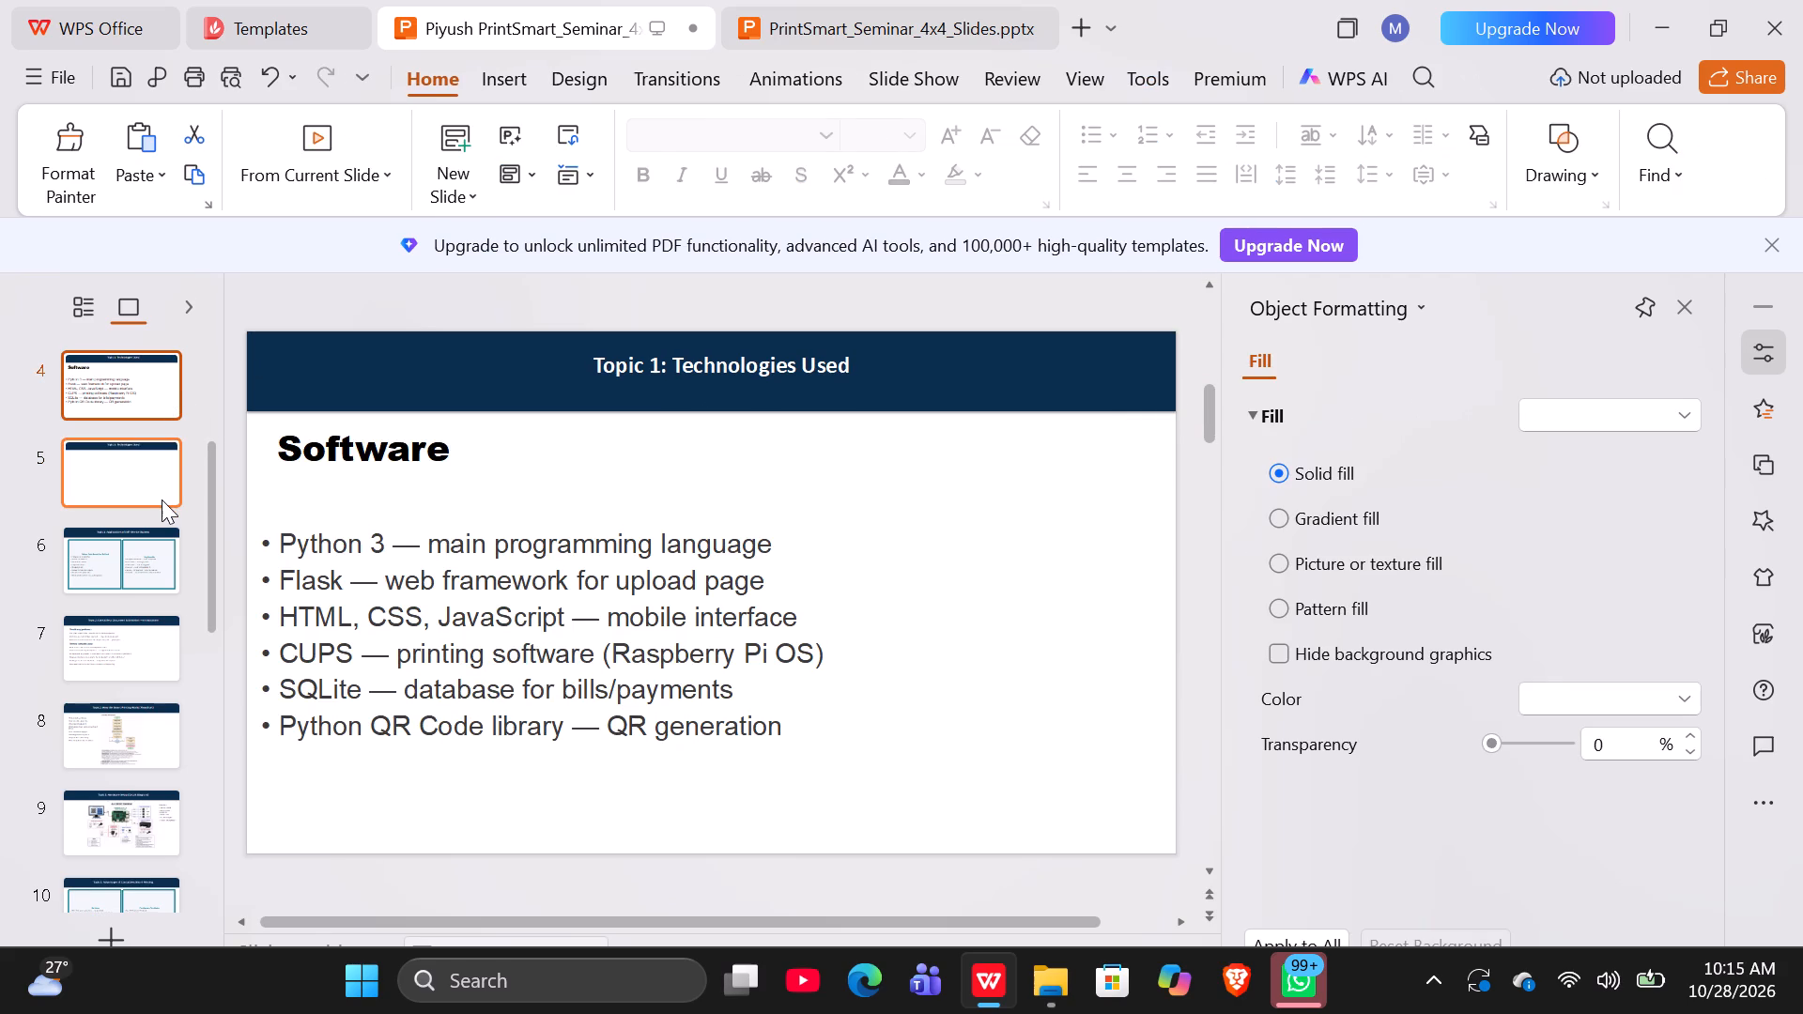
click(161, 500)
click(145, 367)
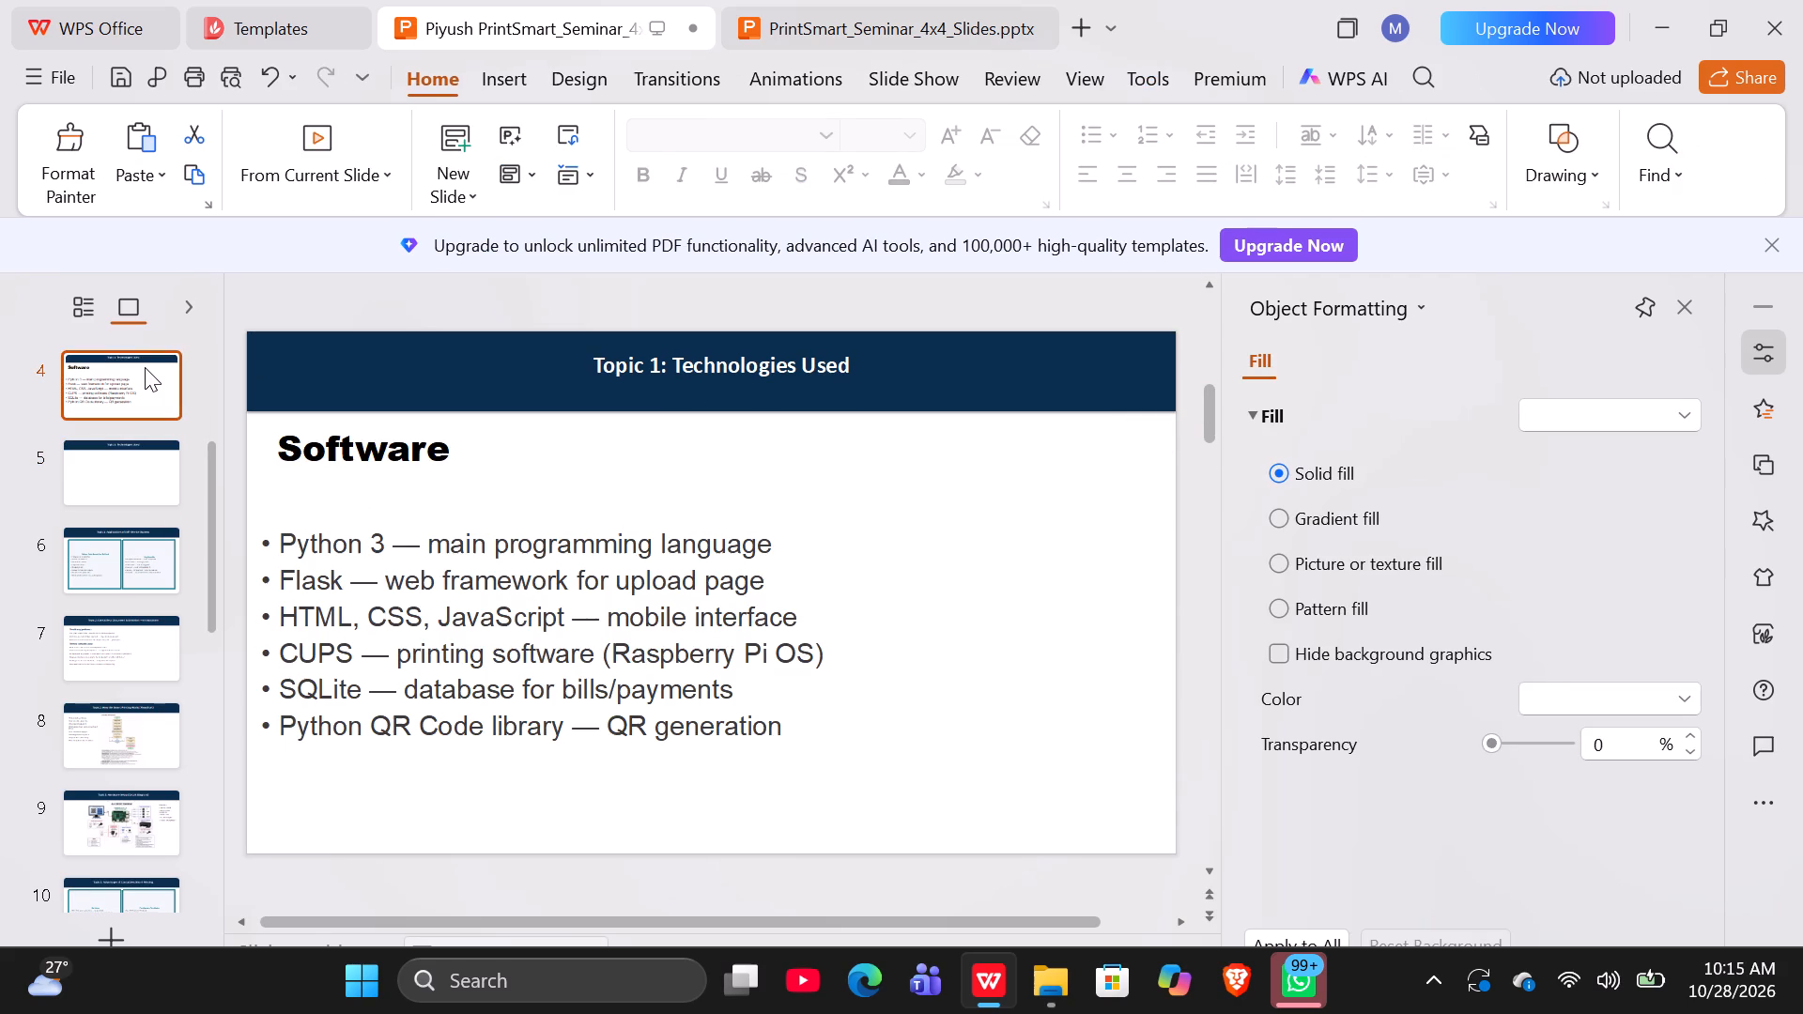
click(789, 0)
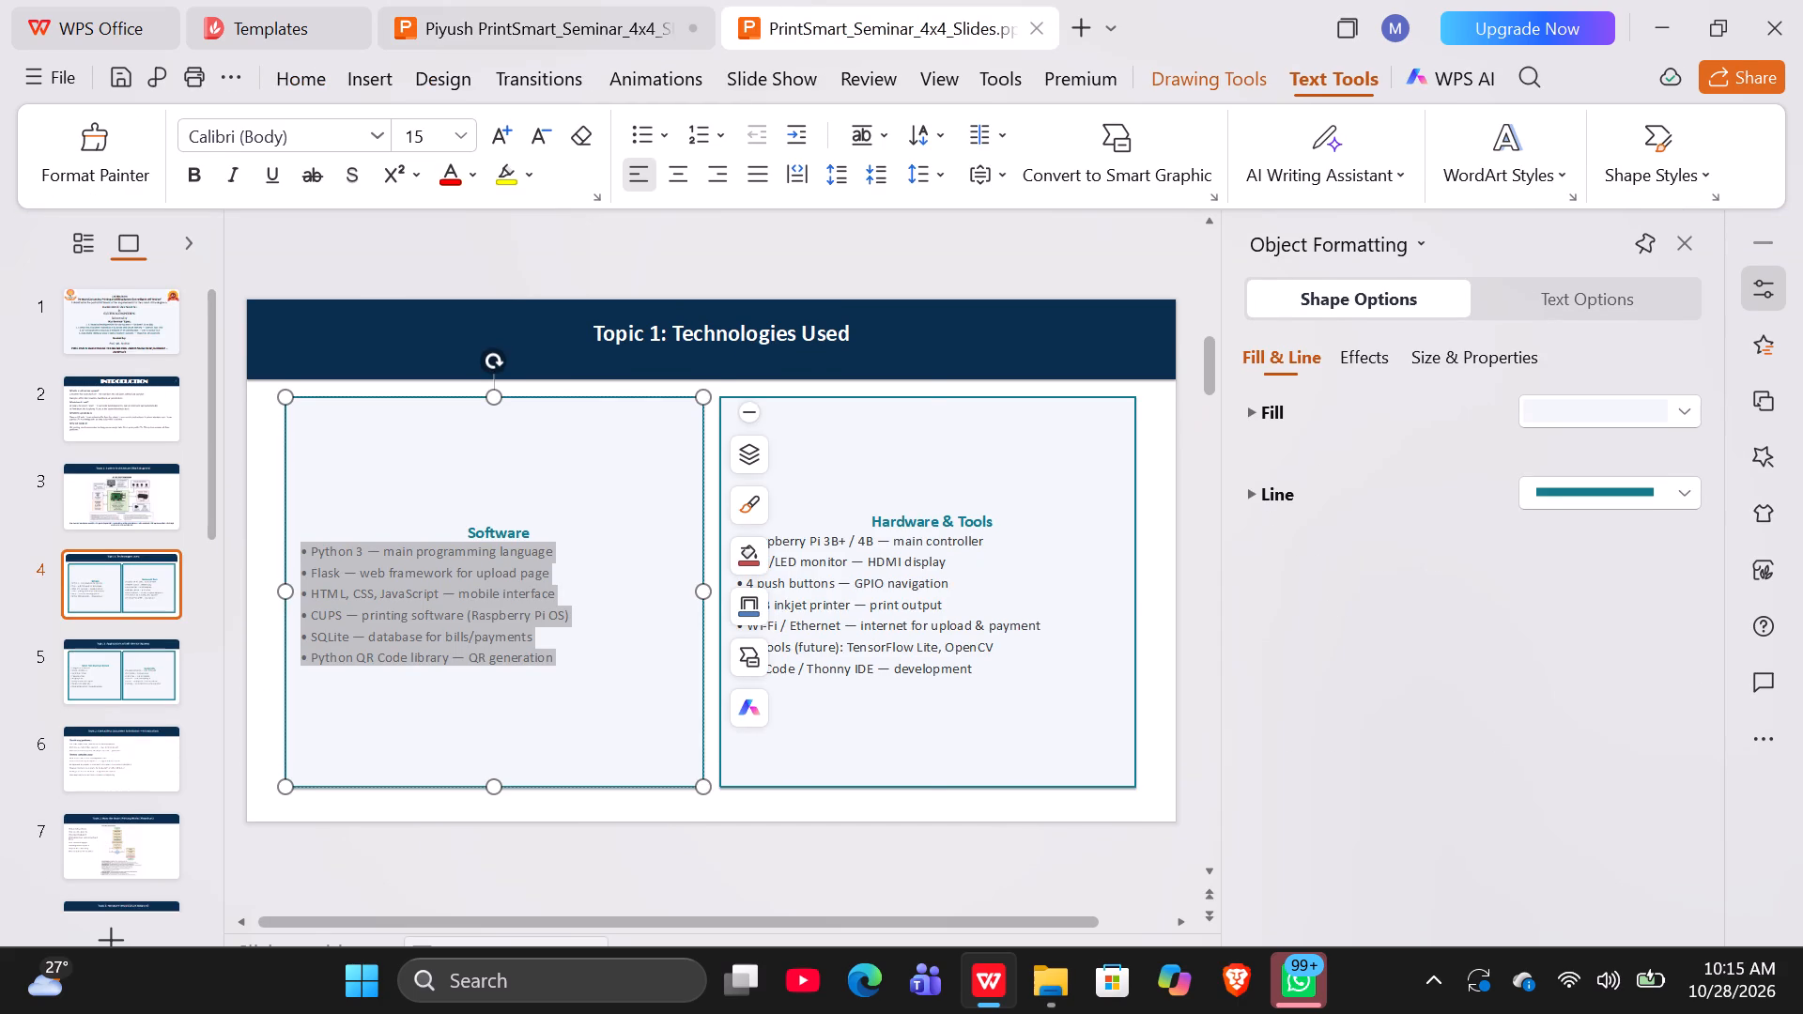
drag(864, 516, 1012, 512)
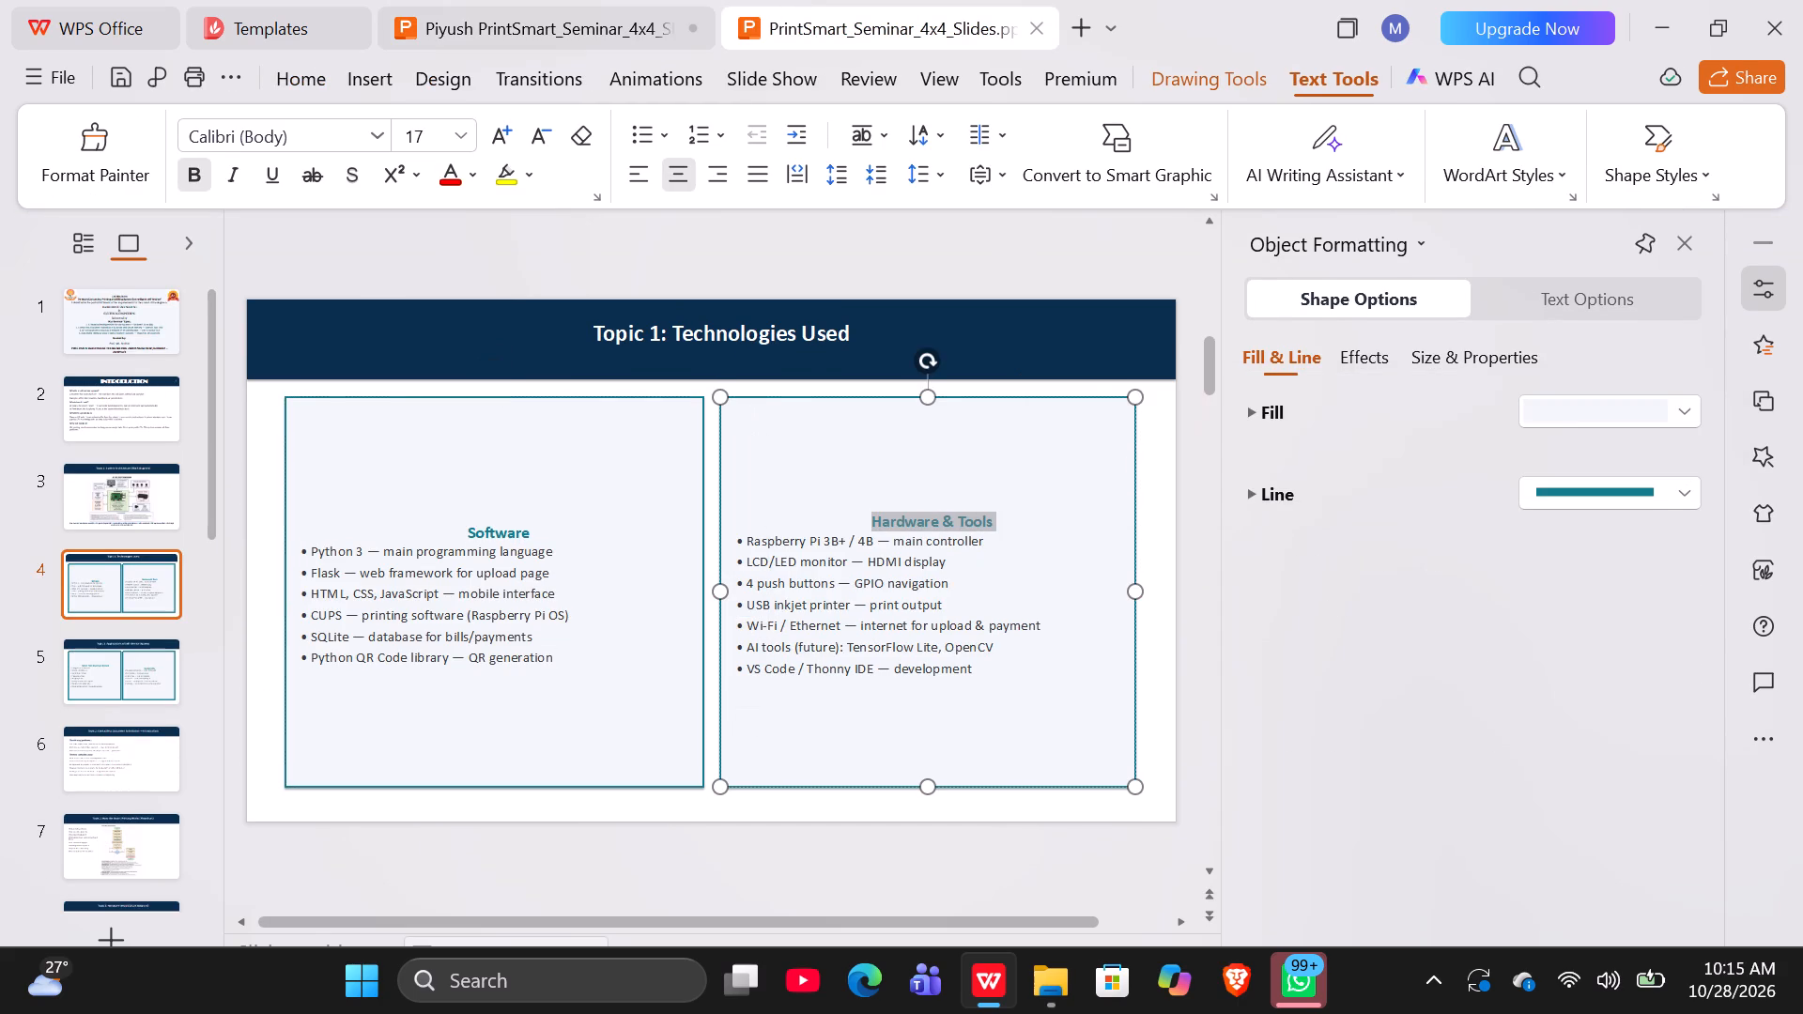
key(ctrl+c)
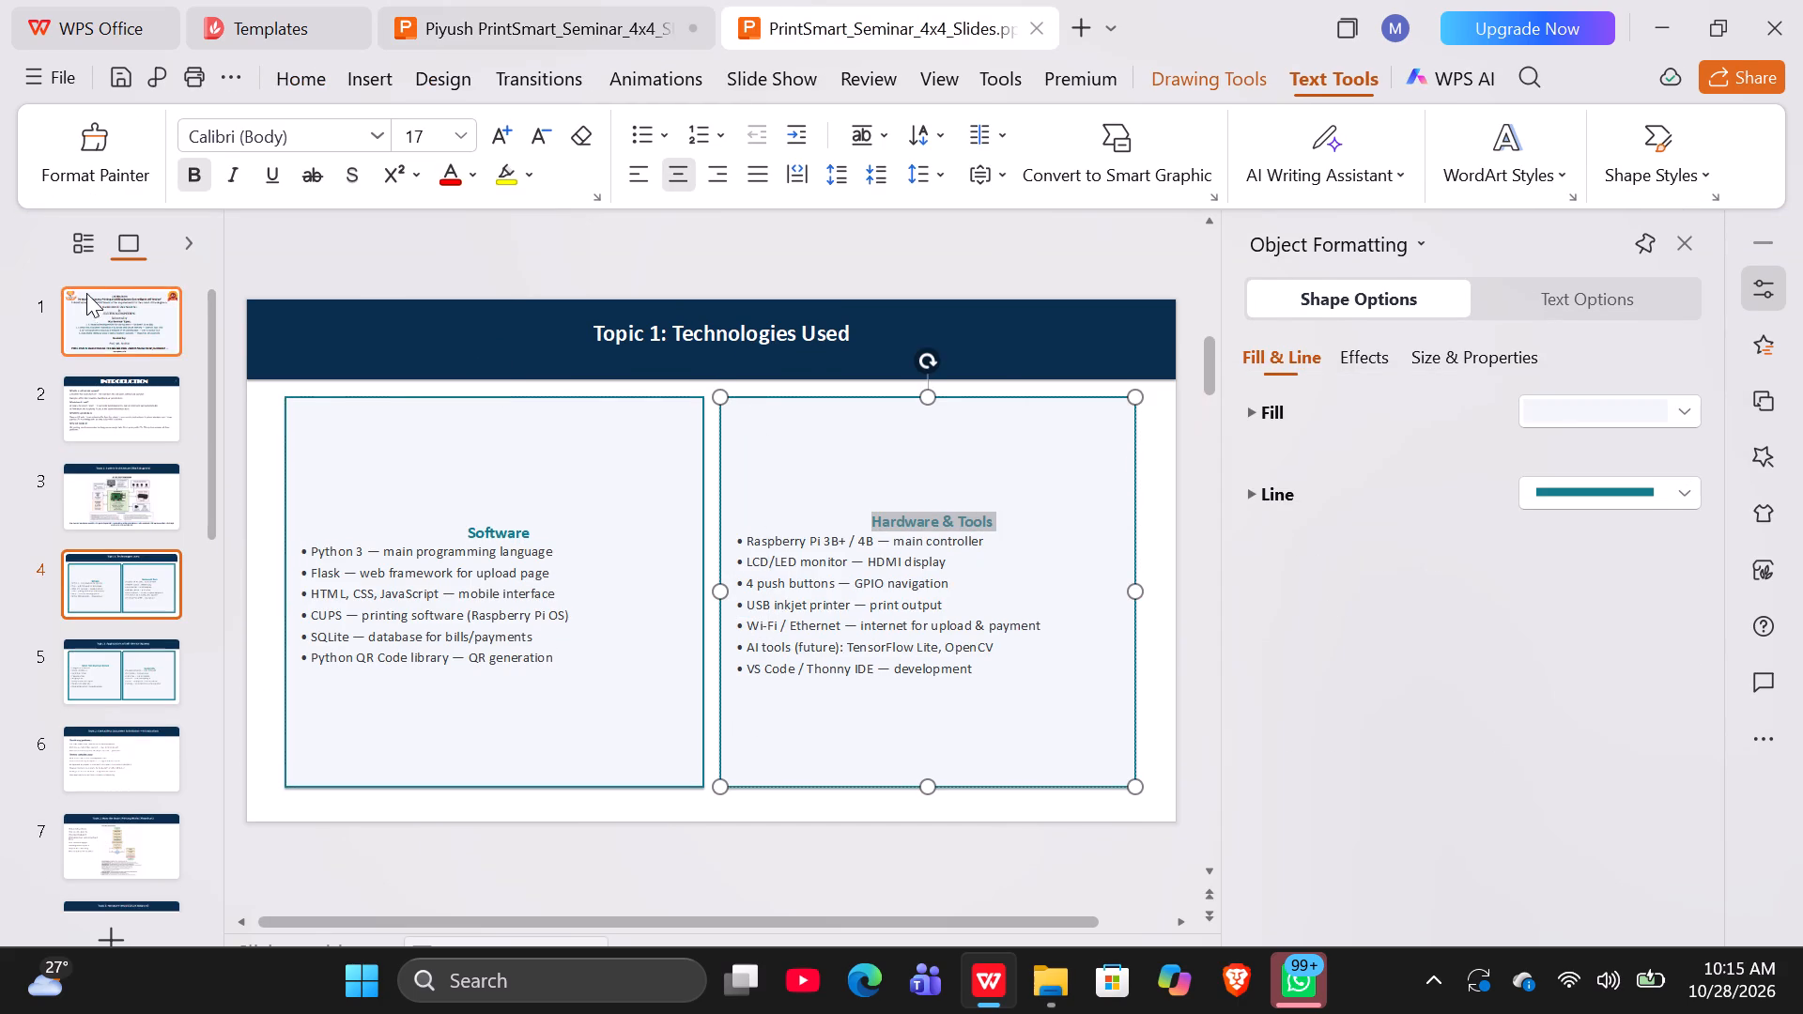
click(153, 401)
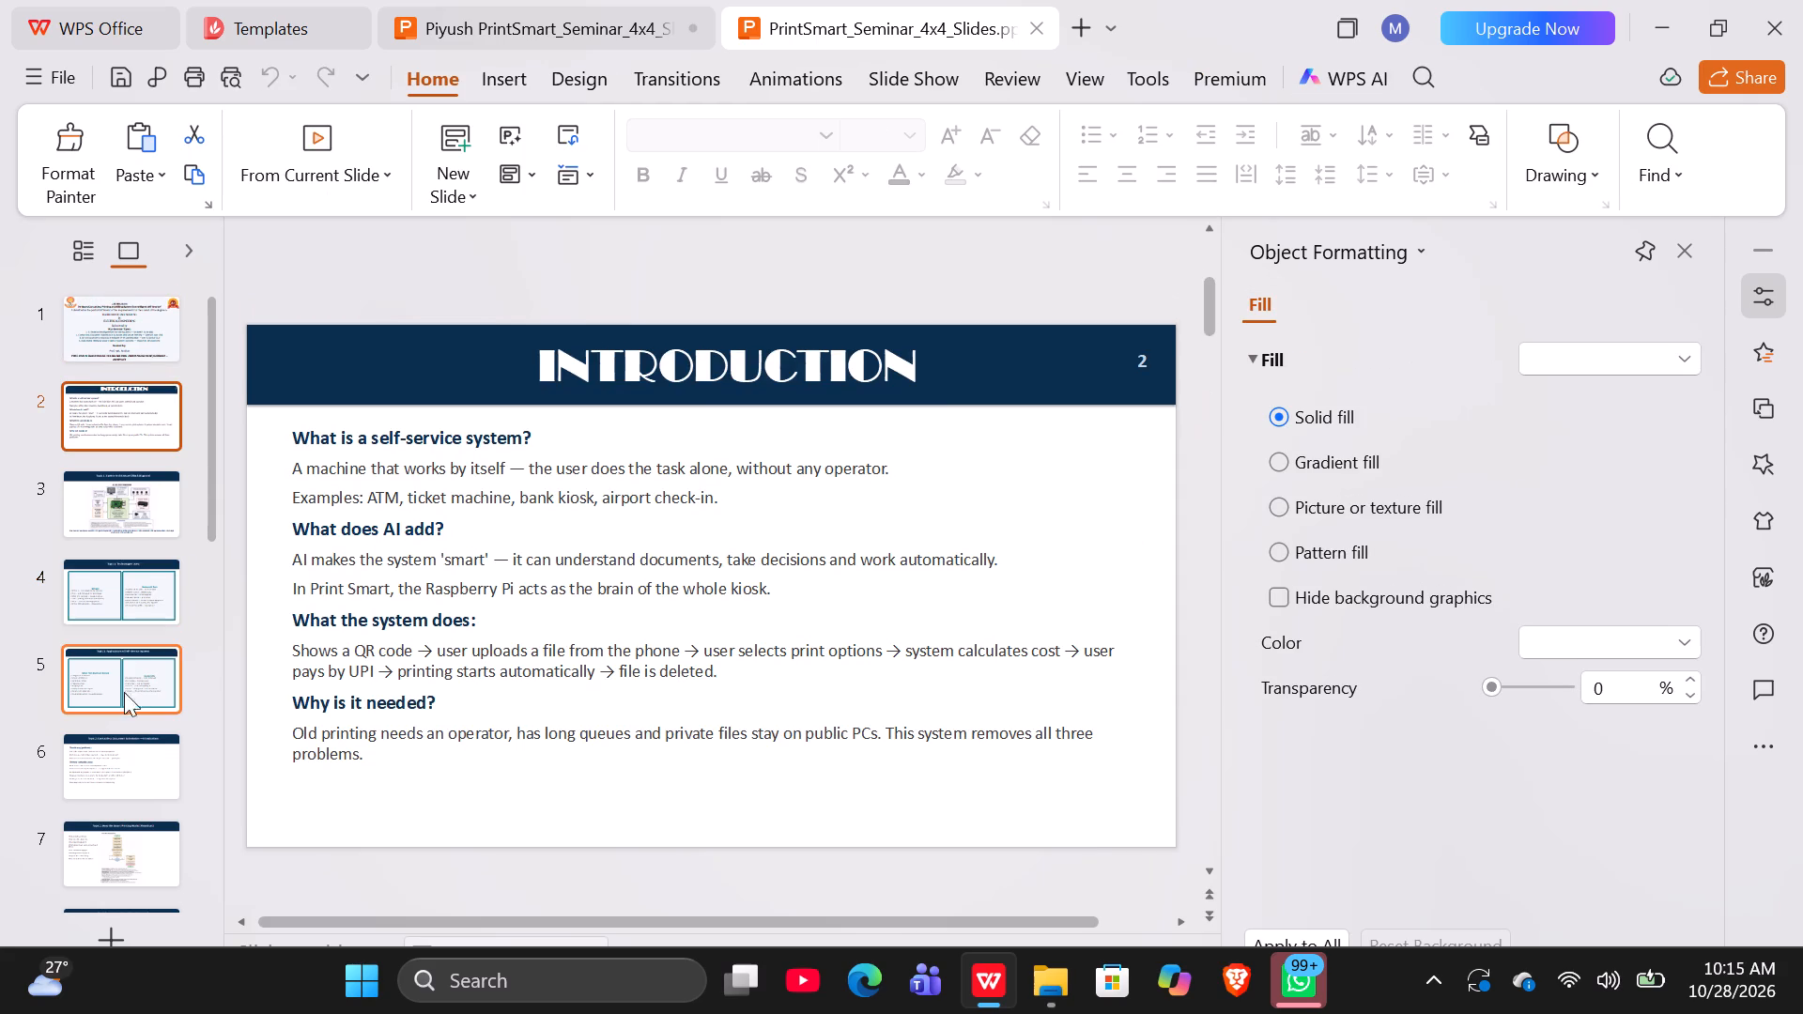
click(129, 842)
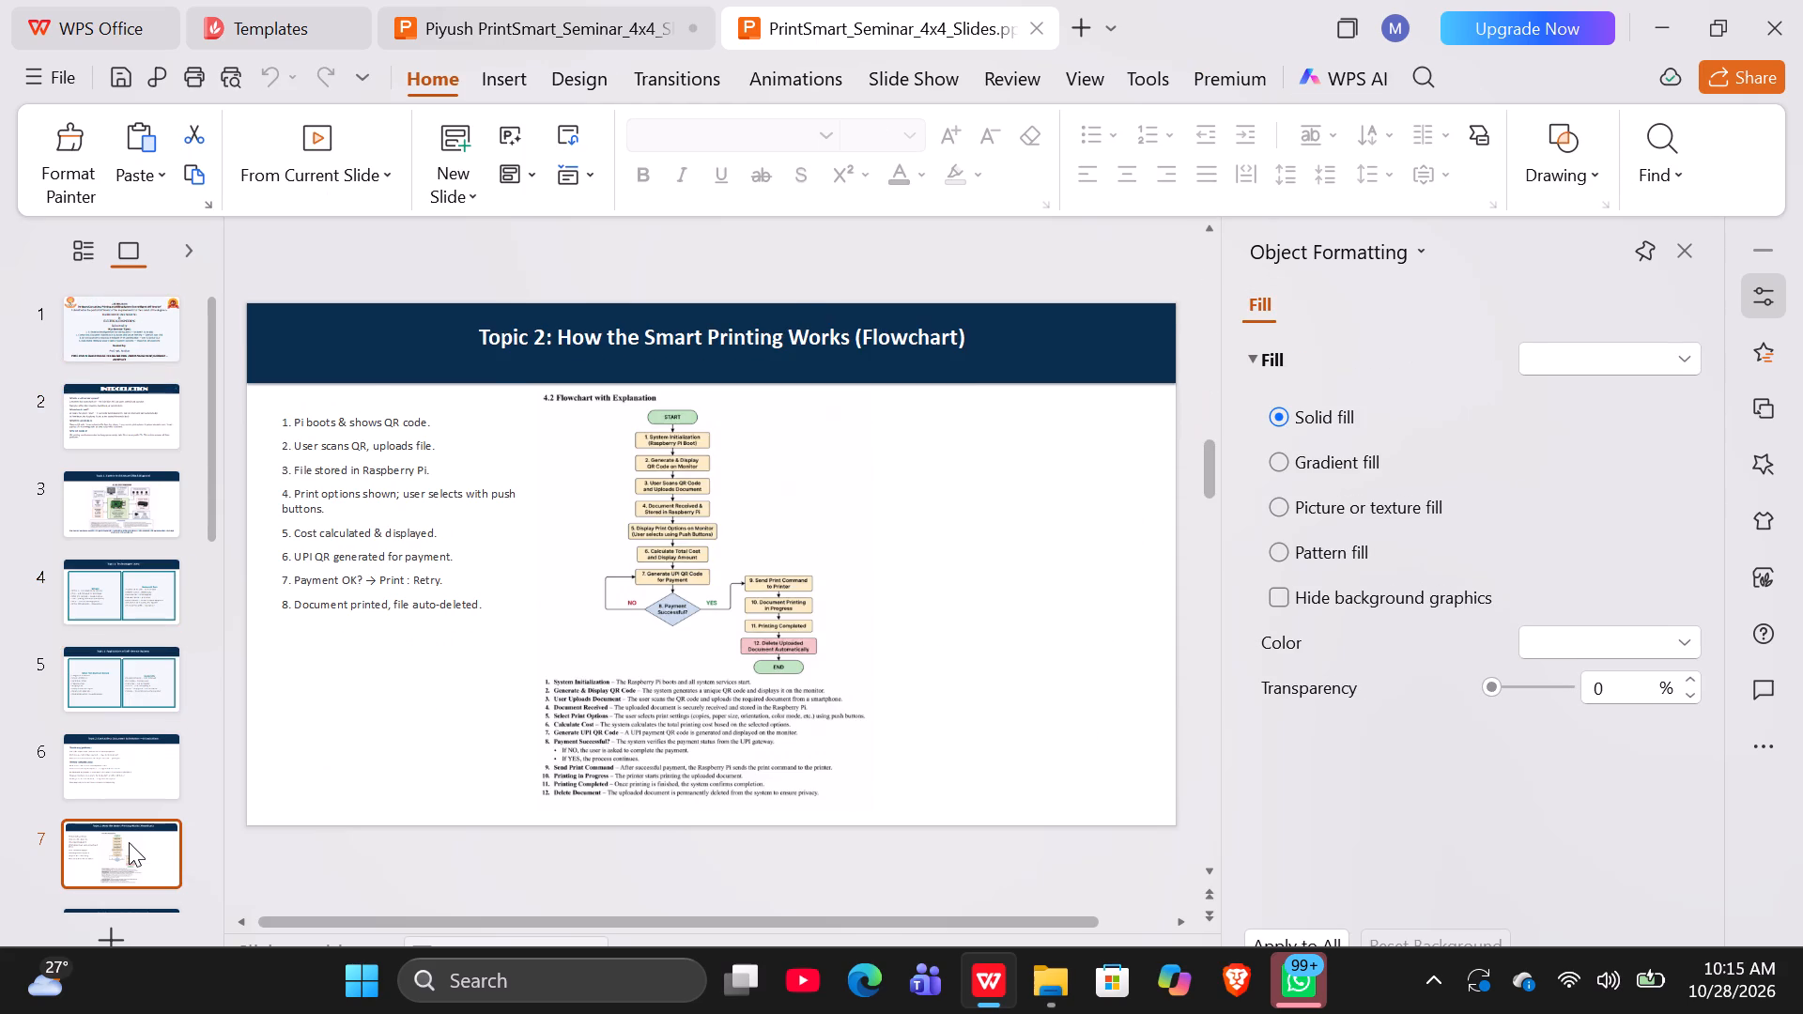
click(455, 0)
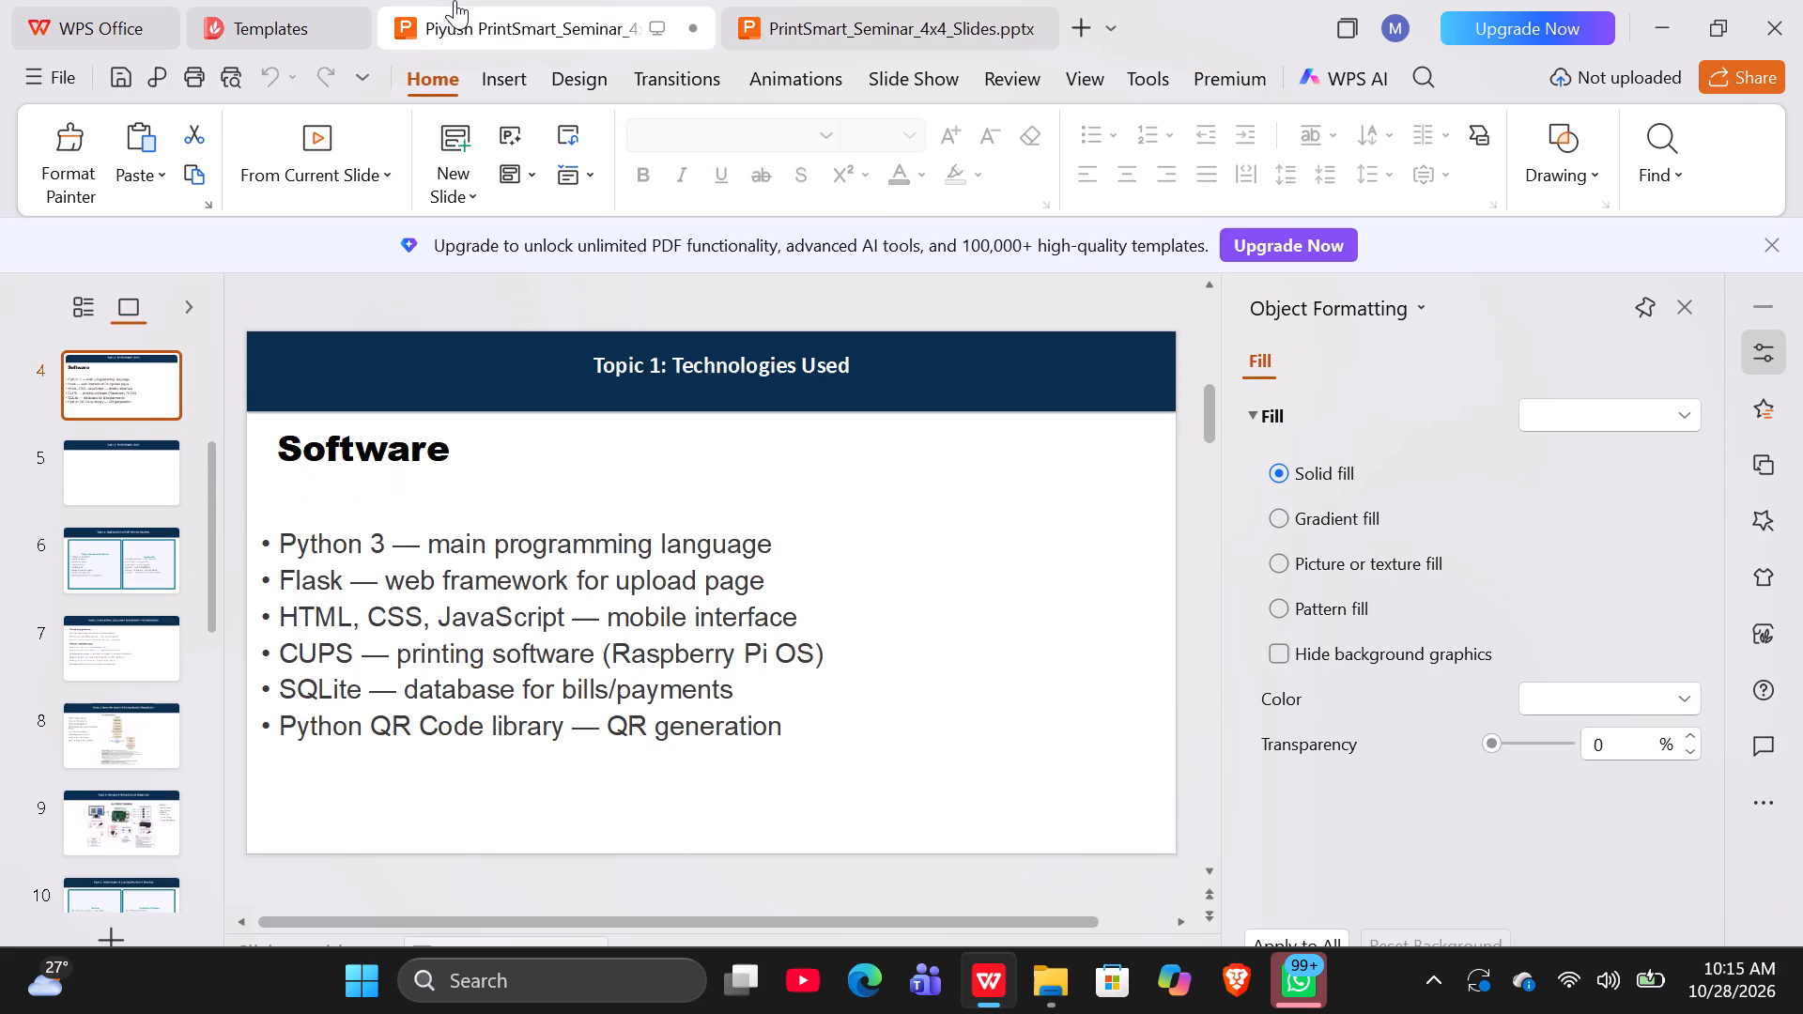
click(93, 460)
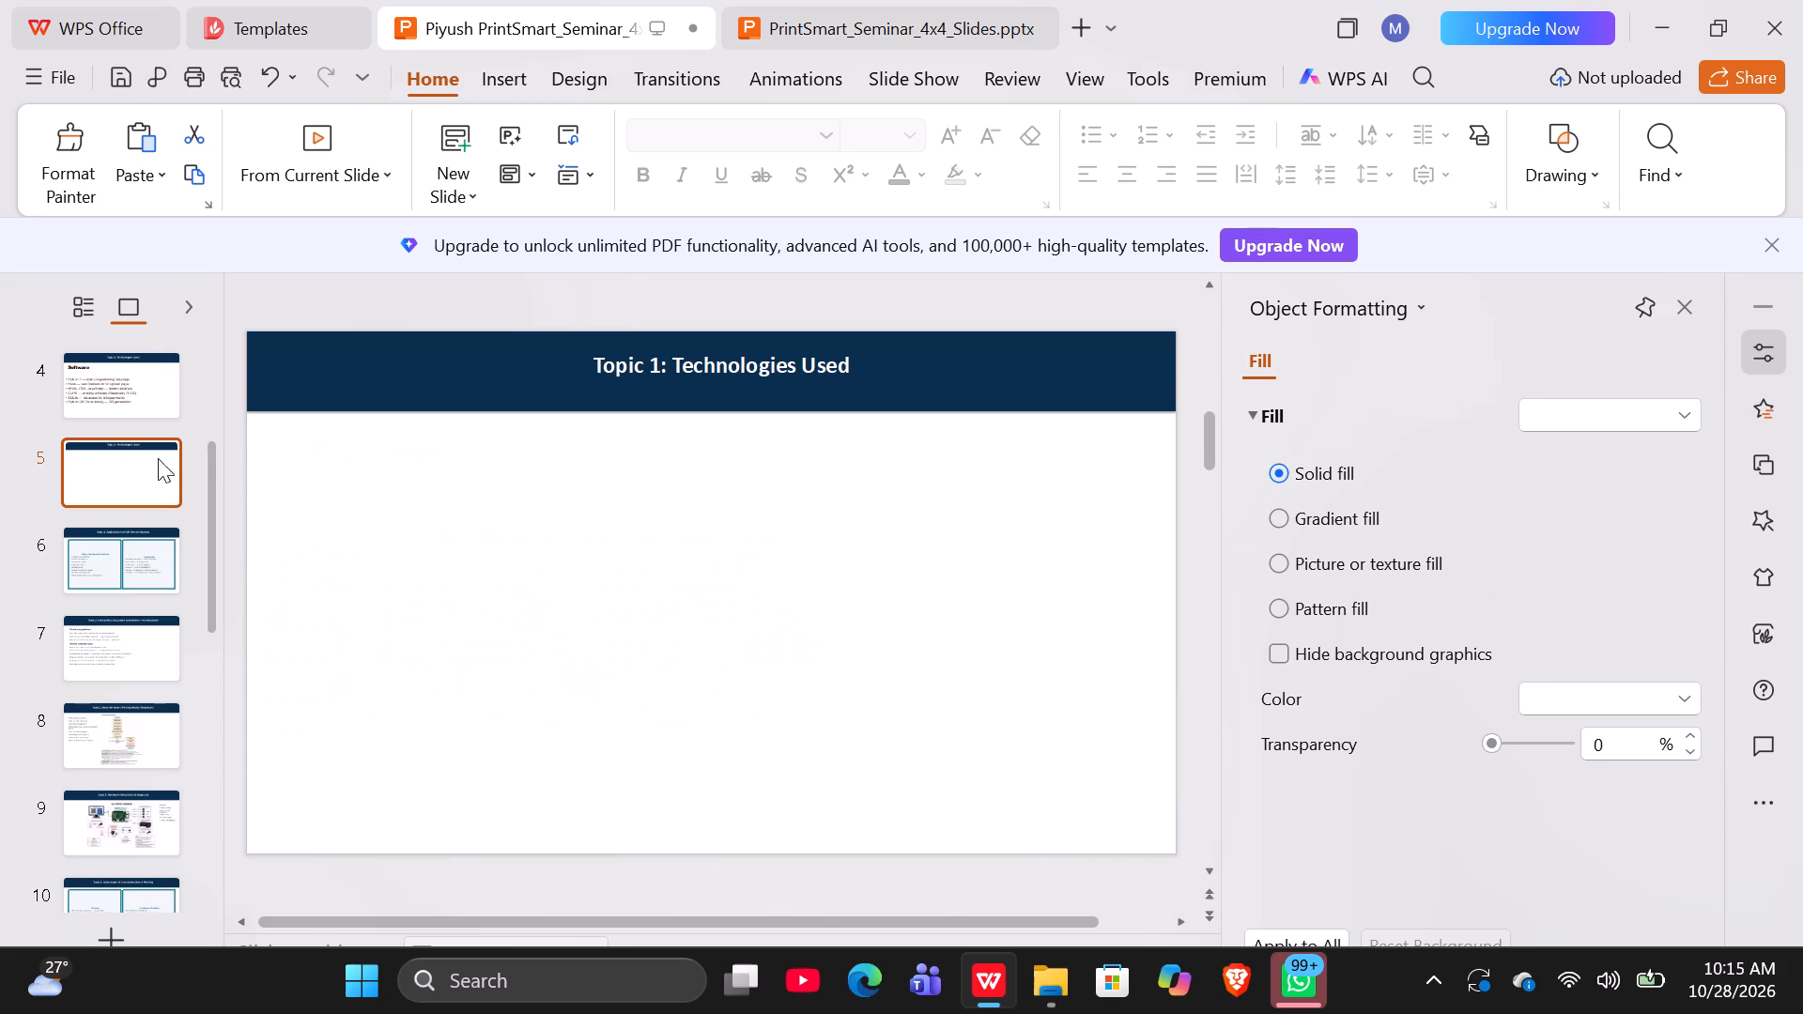
click(254, 451)
double_click(268, 438)
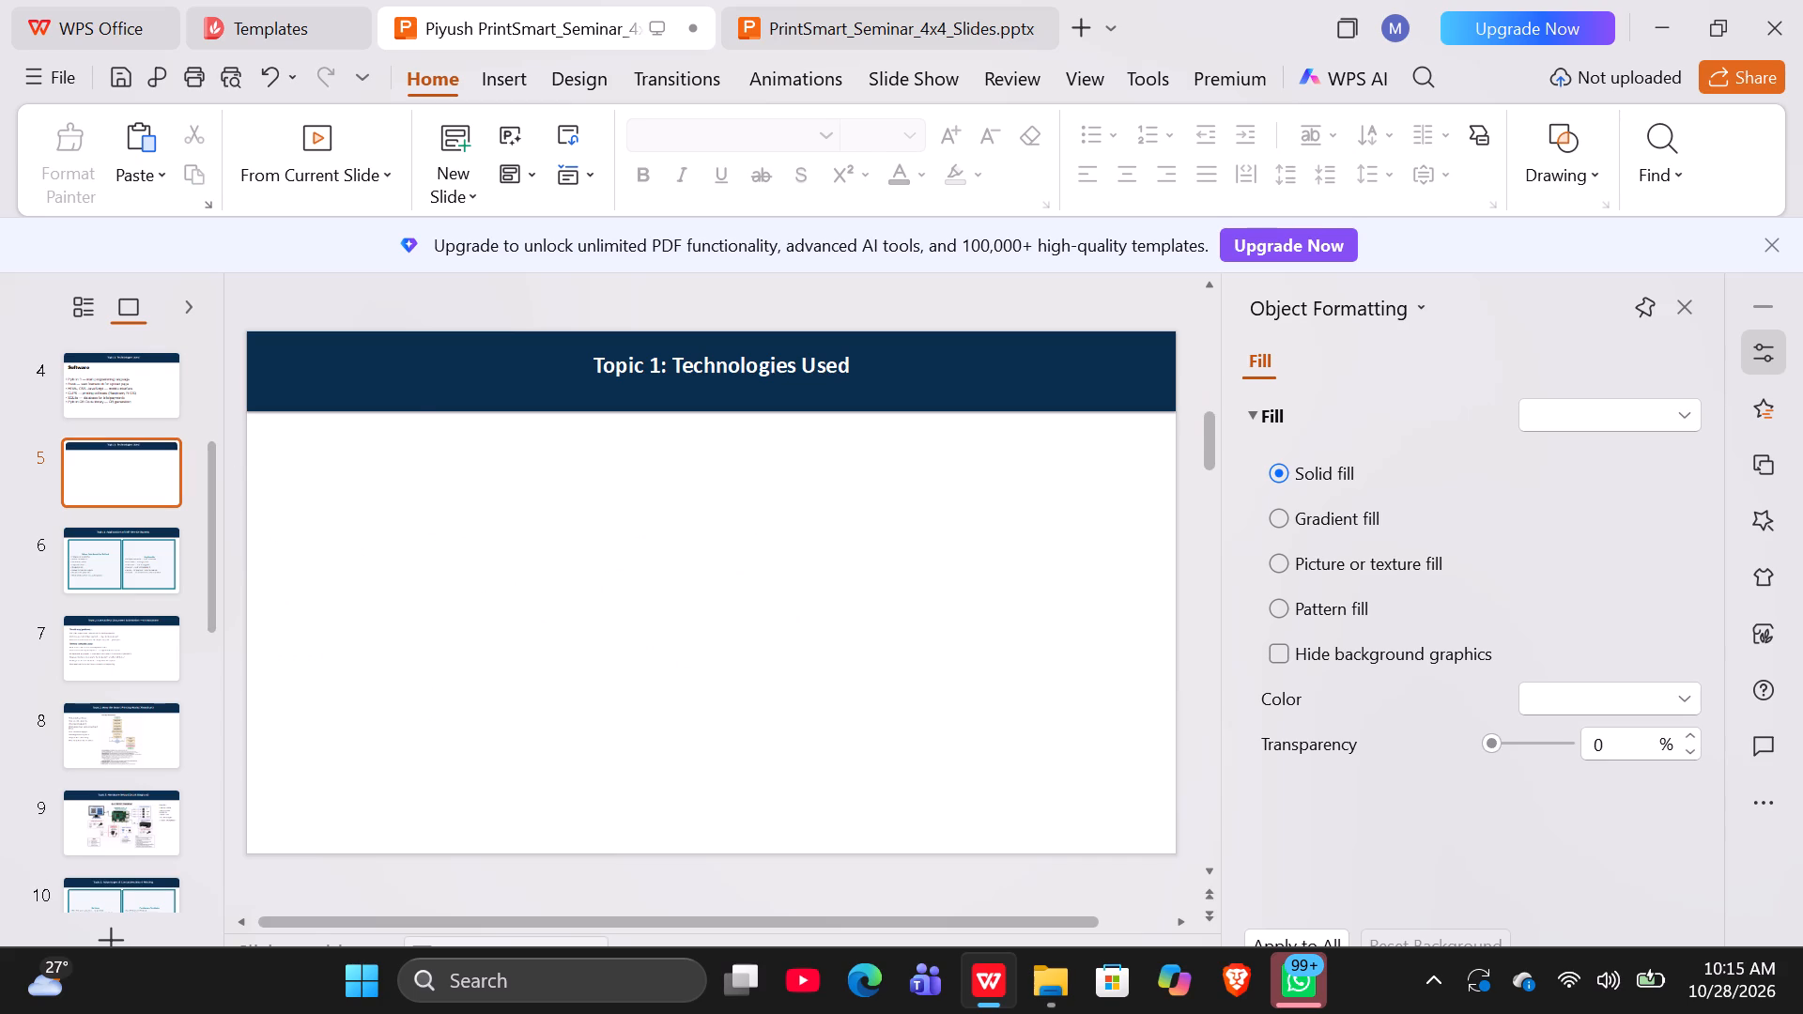
key(ctrl+v)
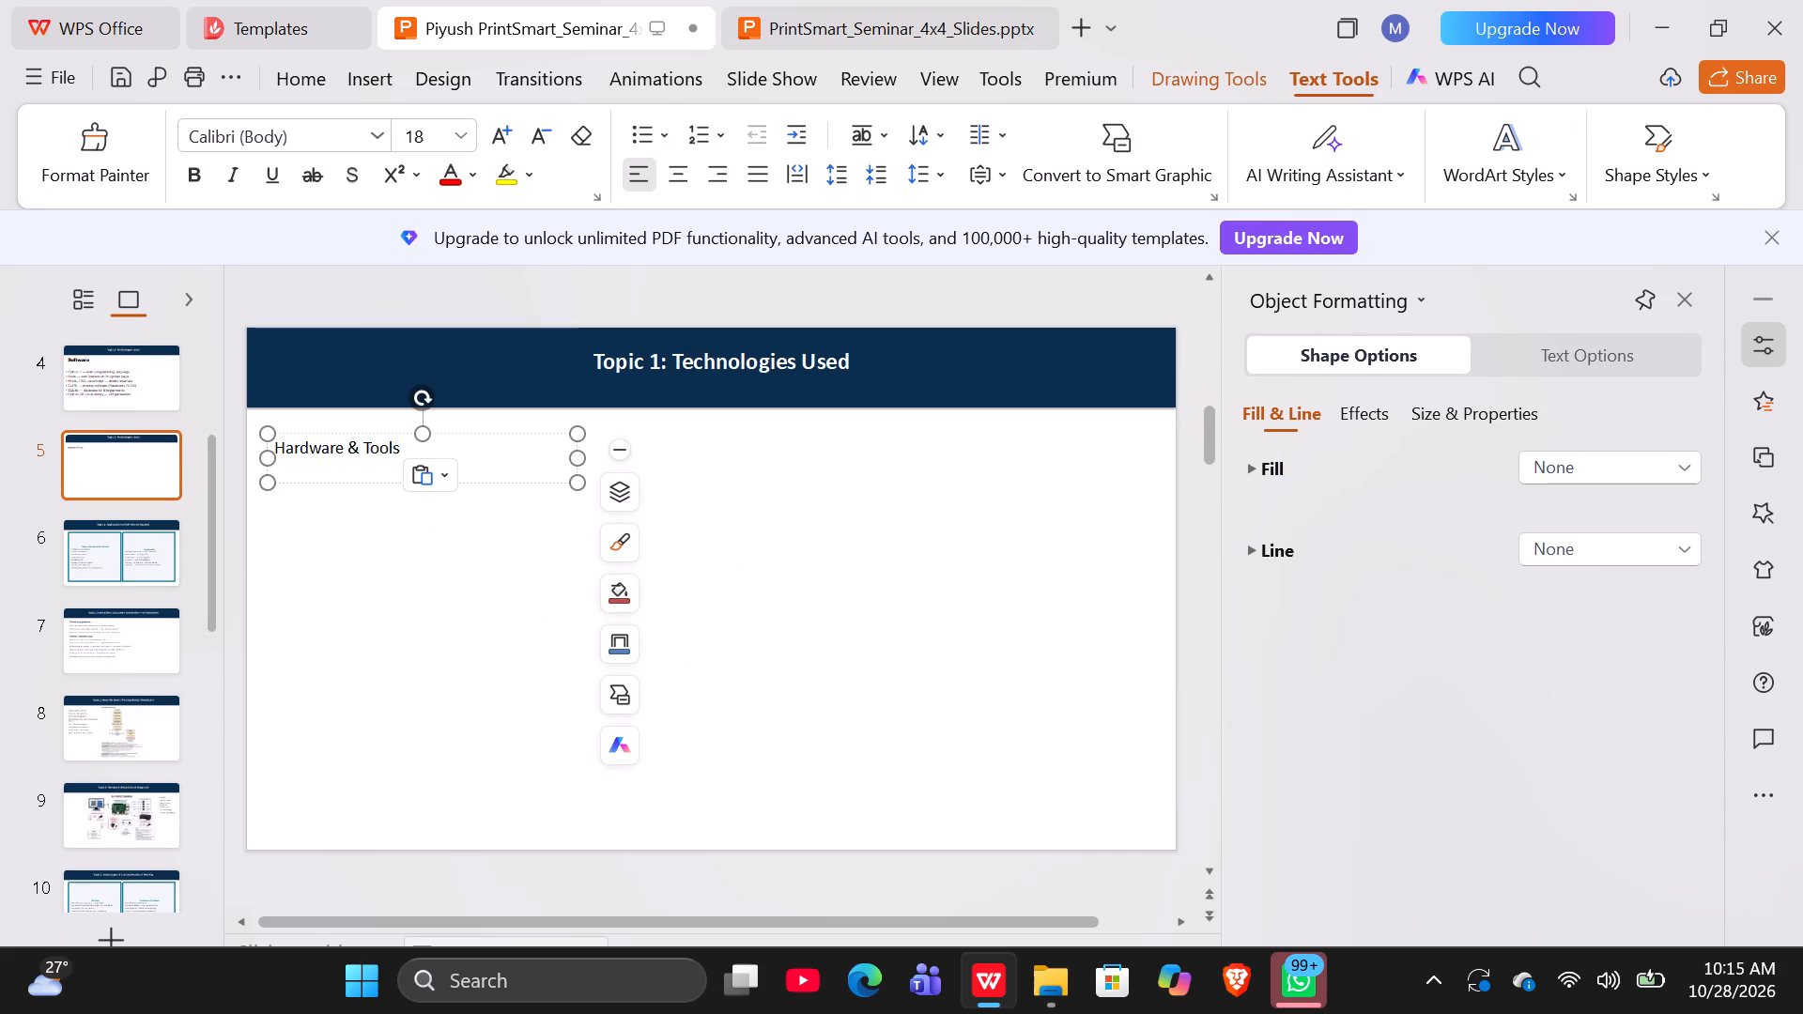
drag(404, 448, 383, 448)
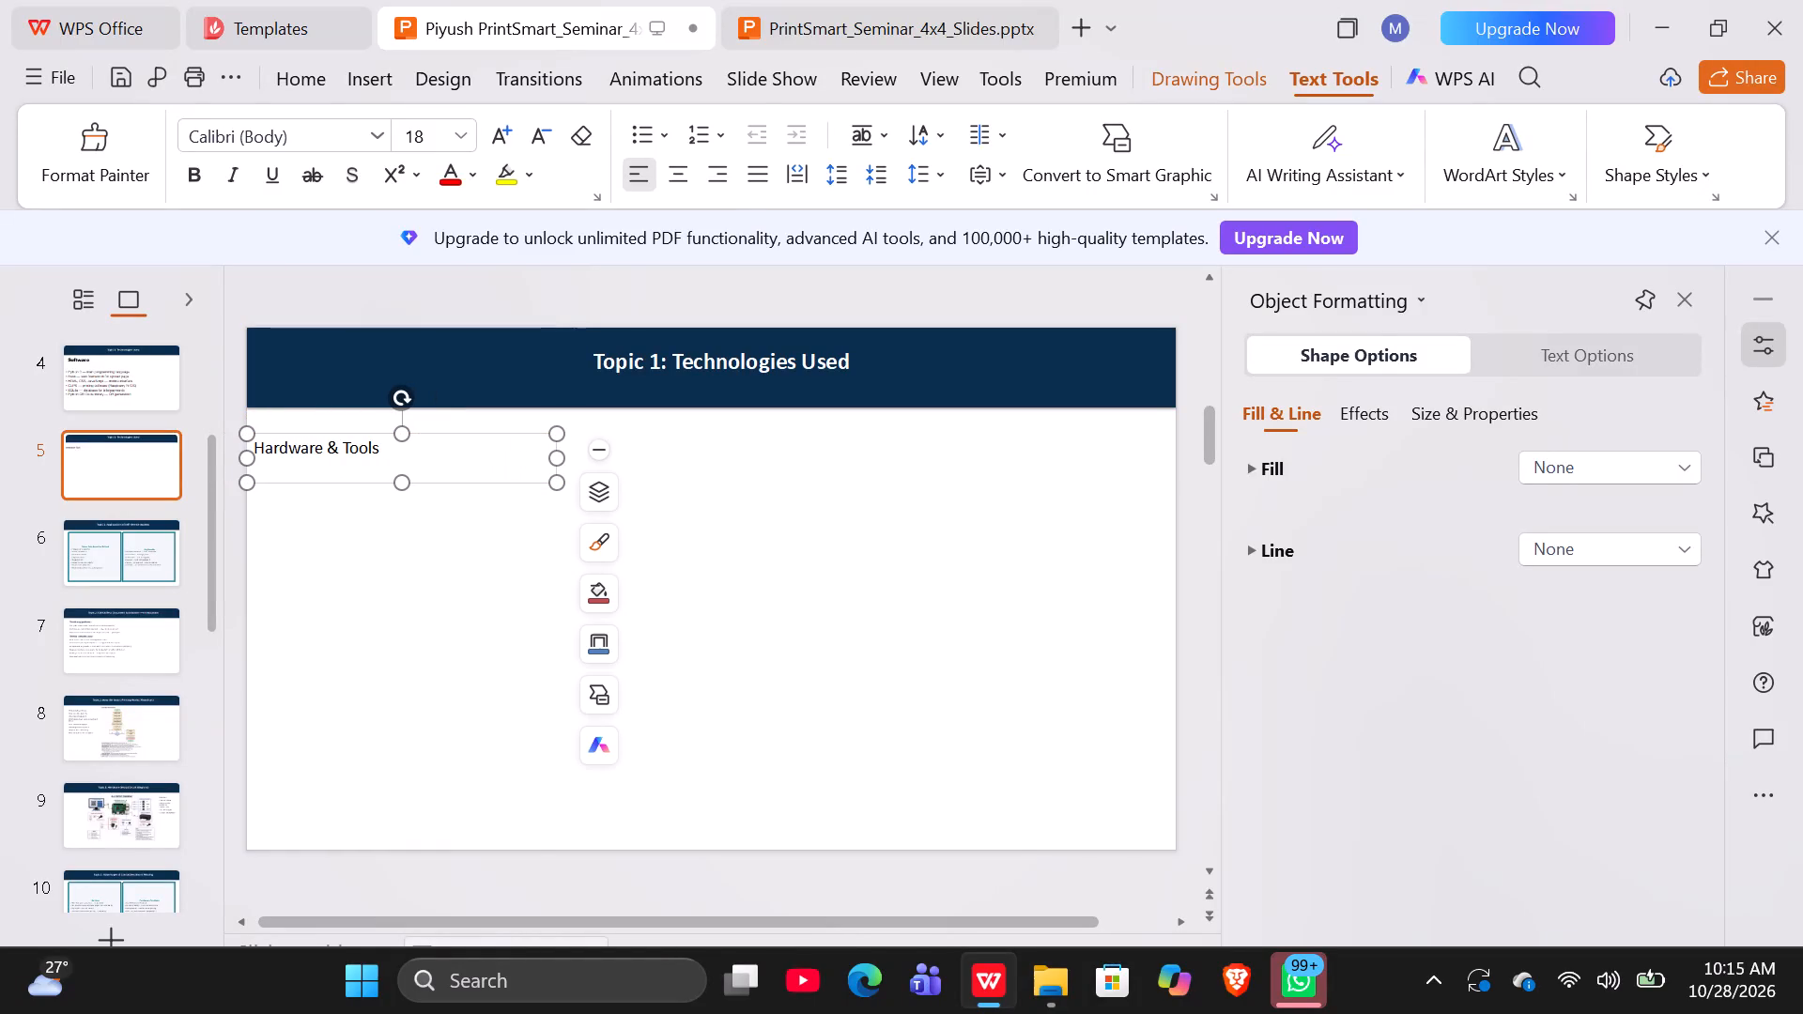
Format the "Hardware & Tools" heading, except its final "s", in Arial Black at size 32.
drag(374, 446, 220, 441)
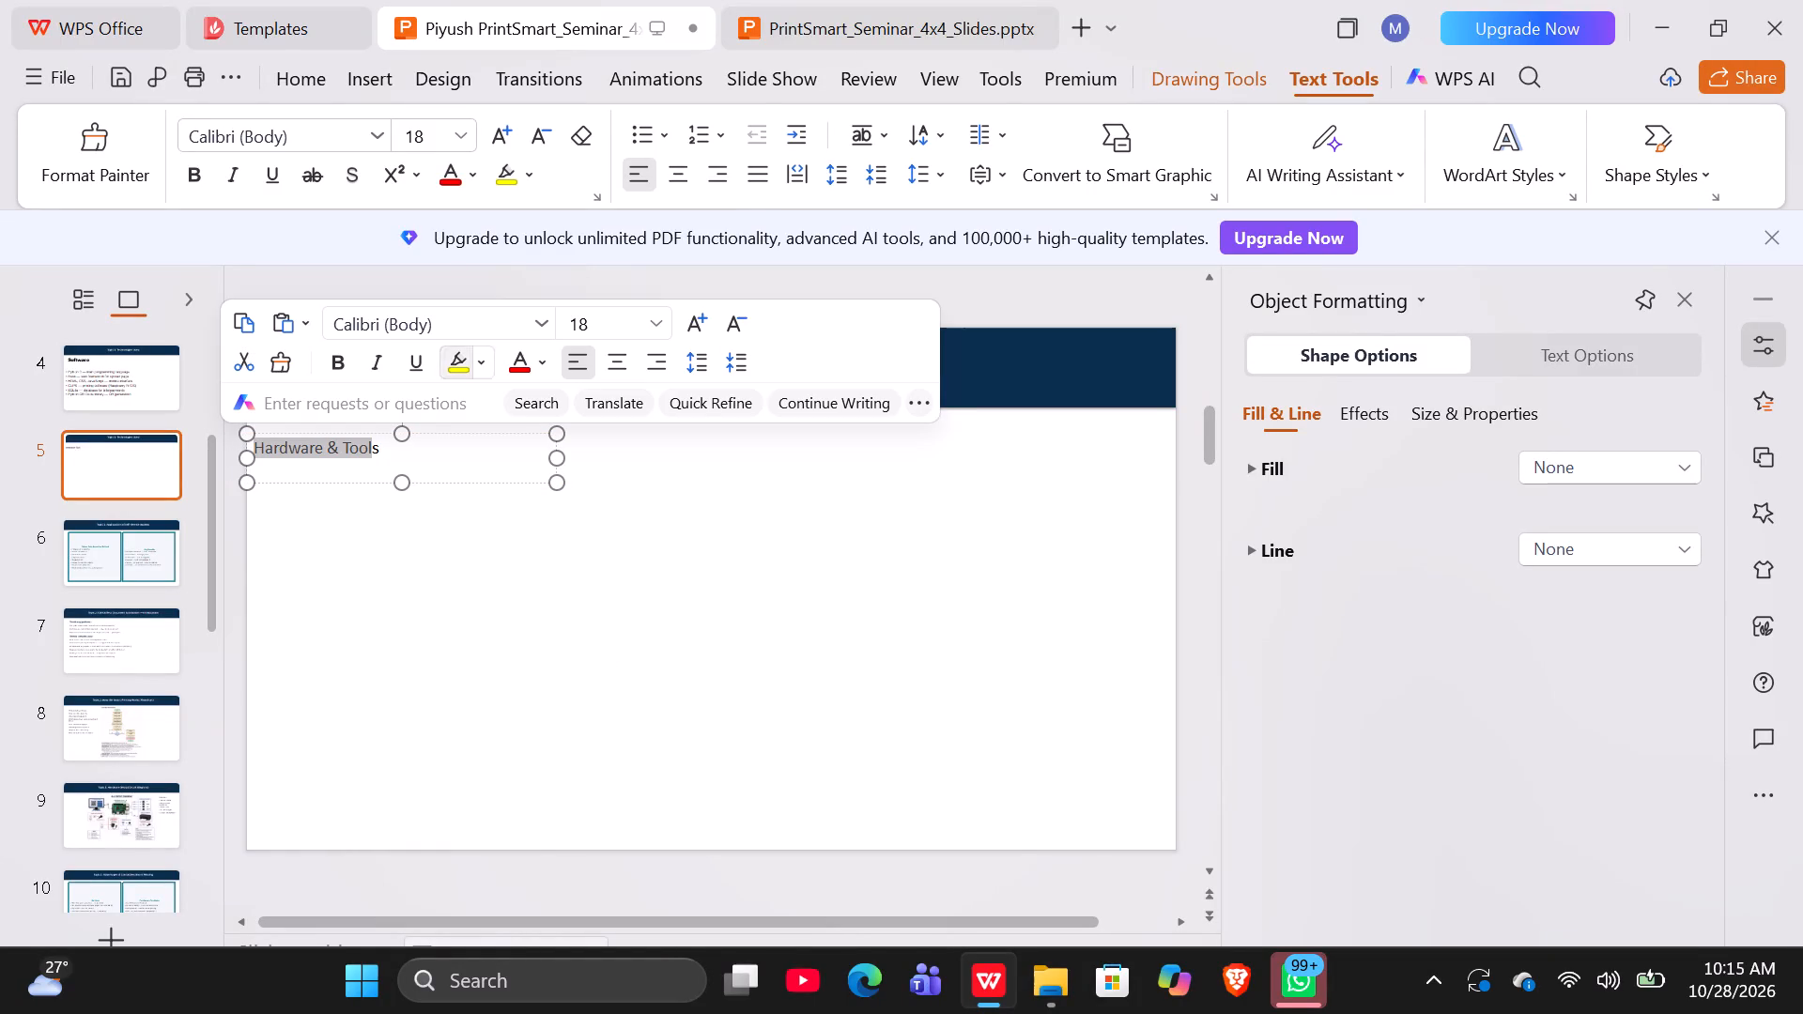
click(378, 132)
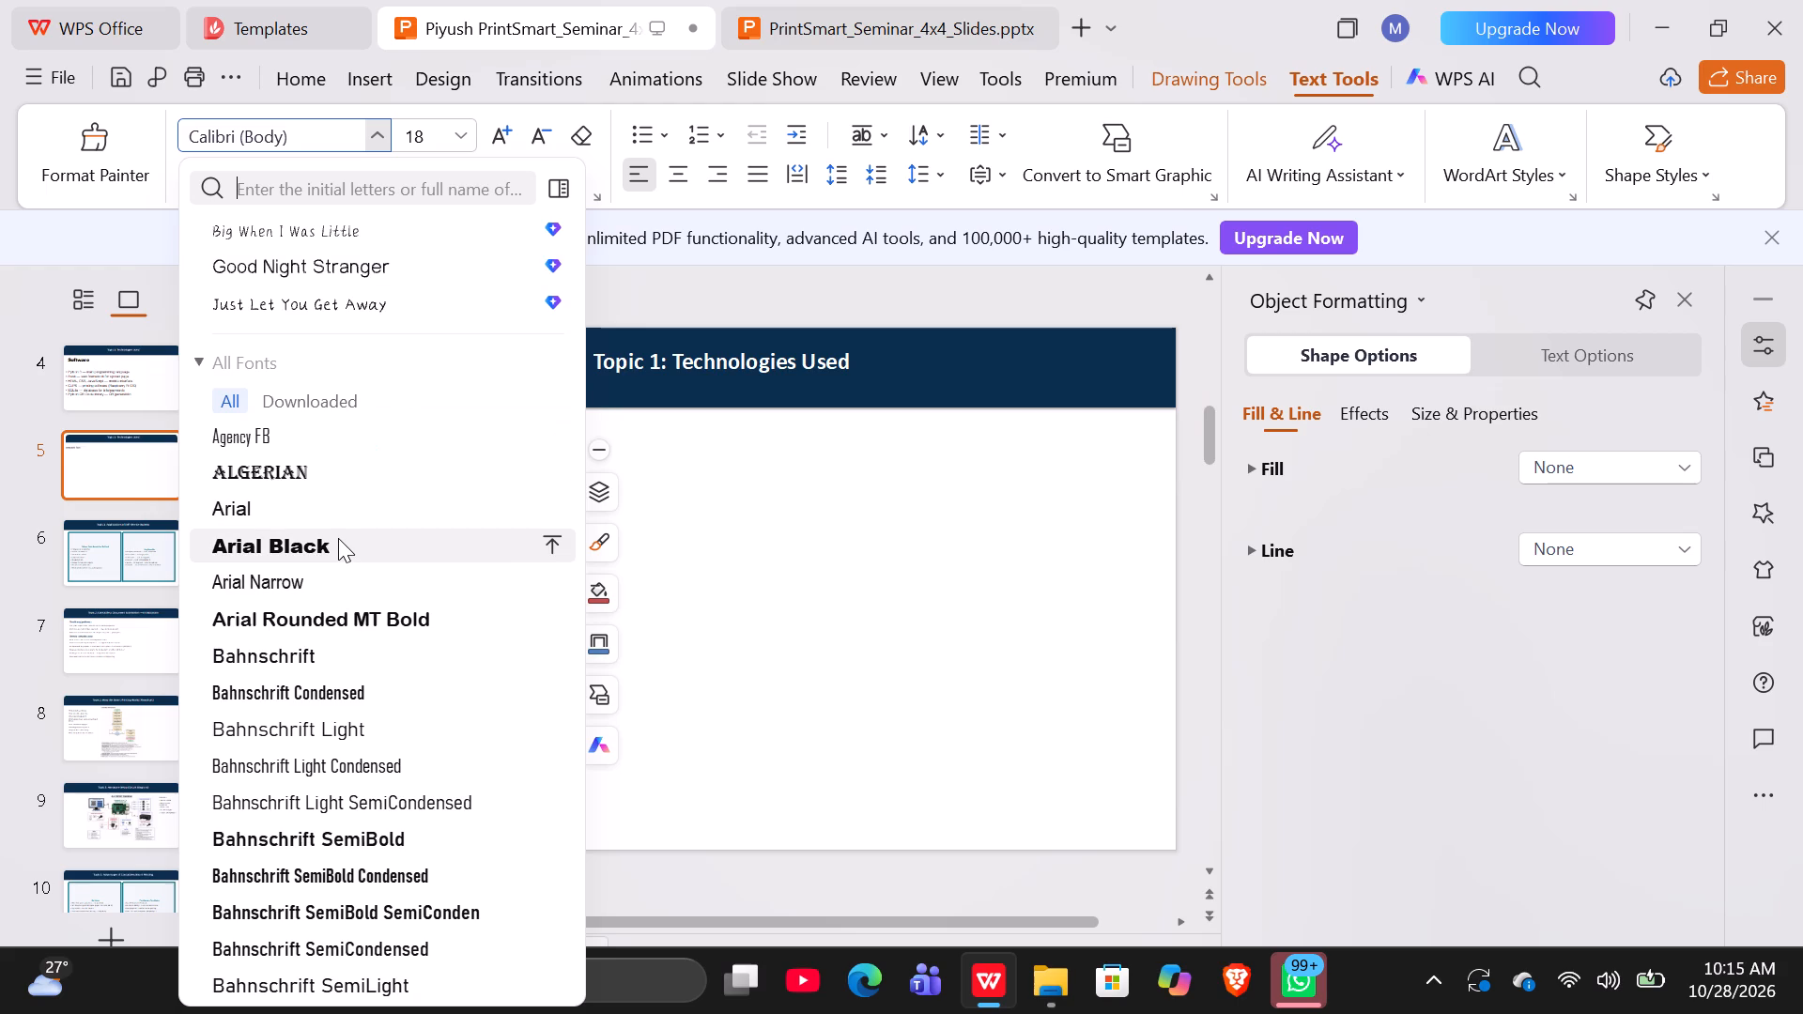
click(336, 536)
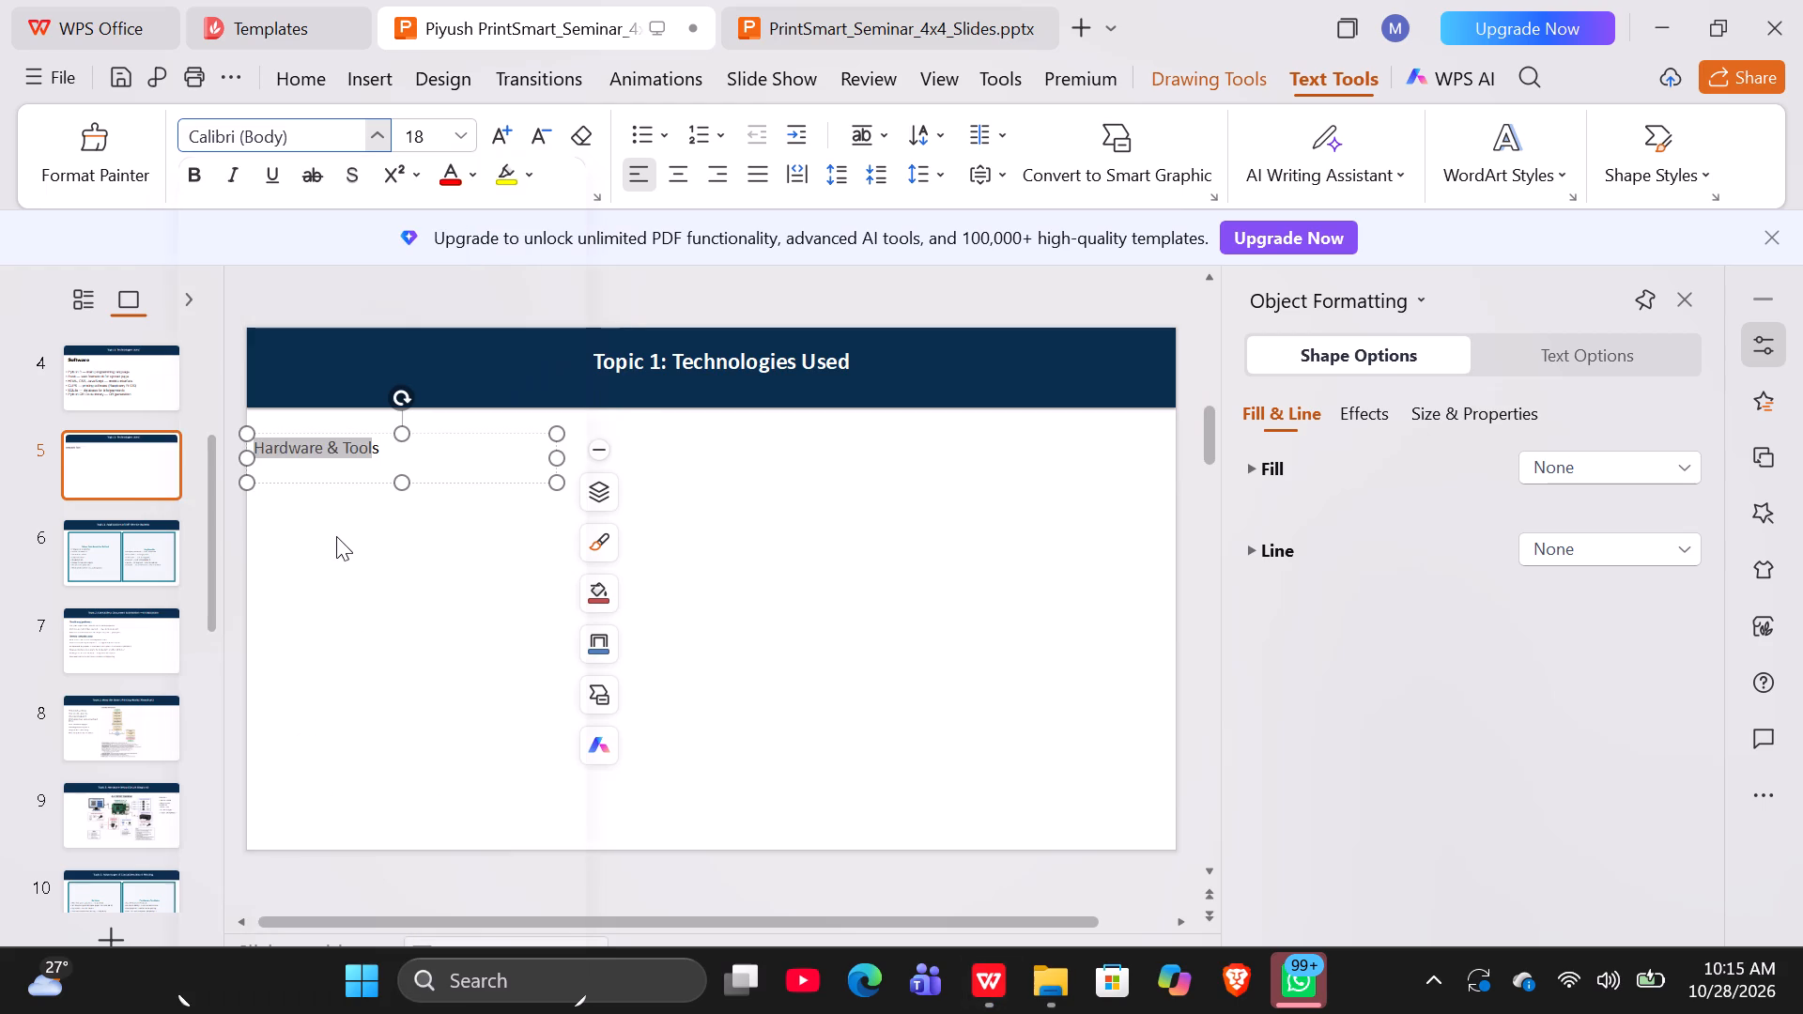
click(462, 135)
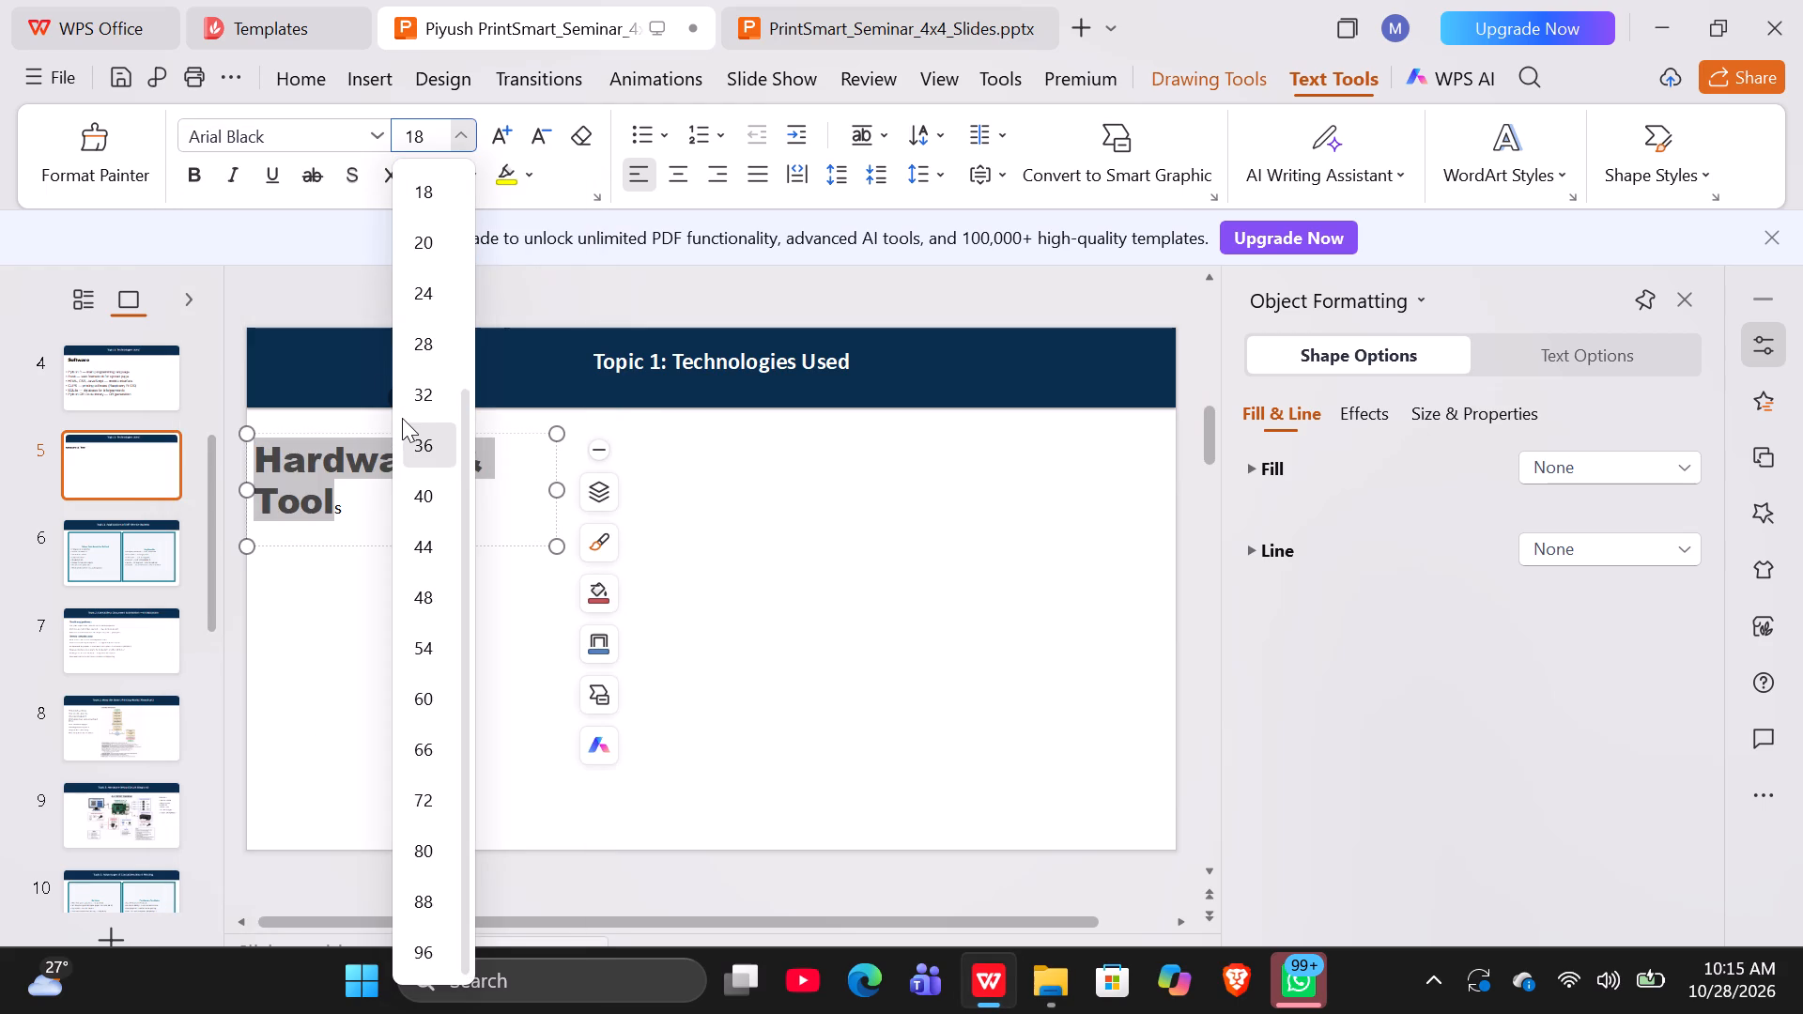
click(419, 386)
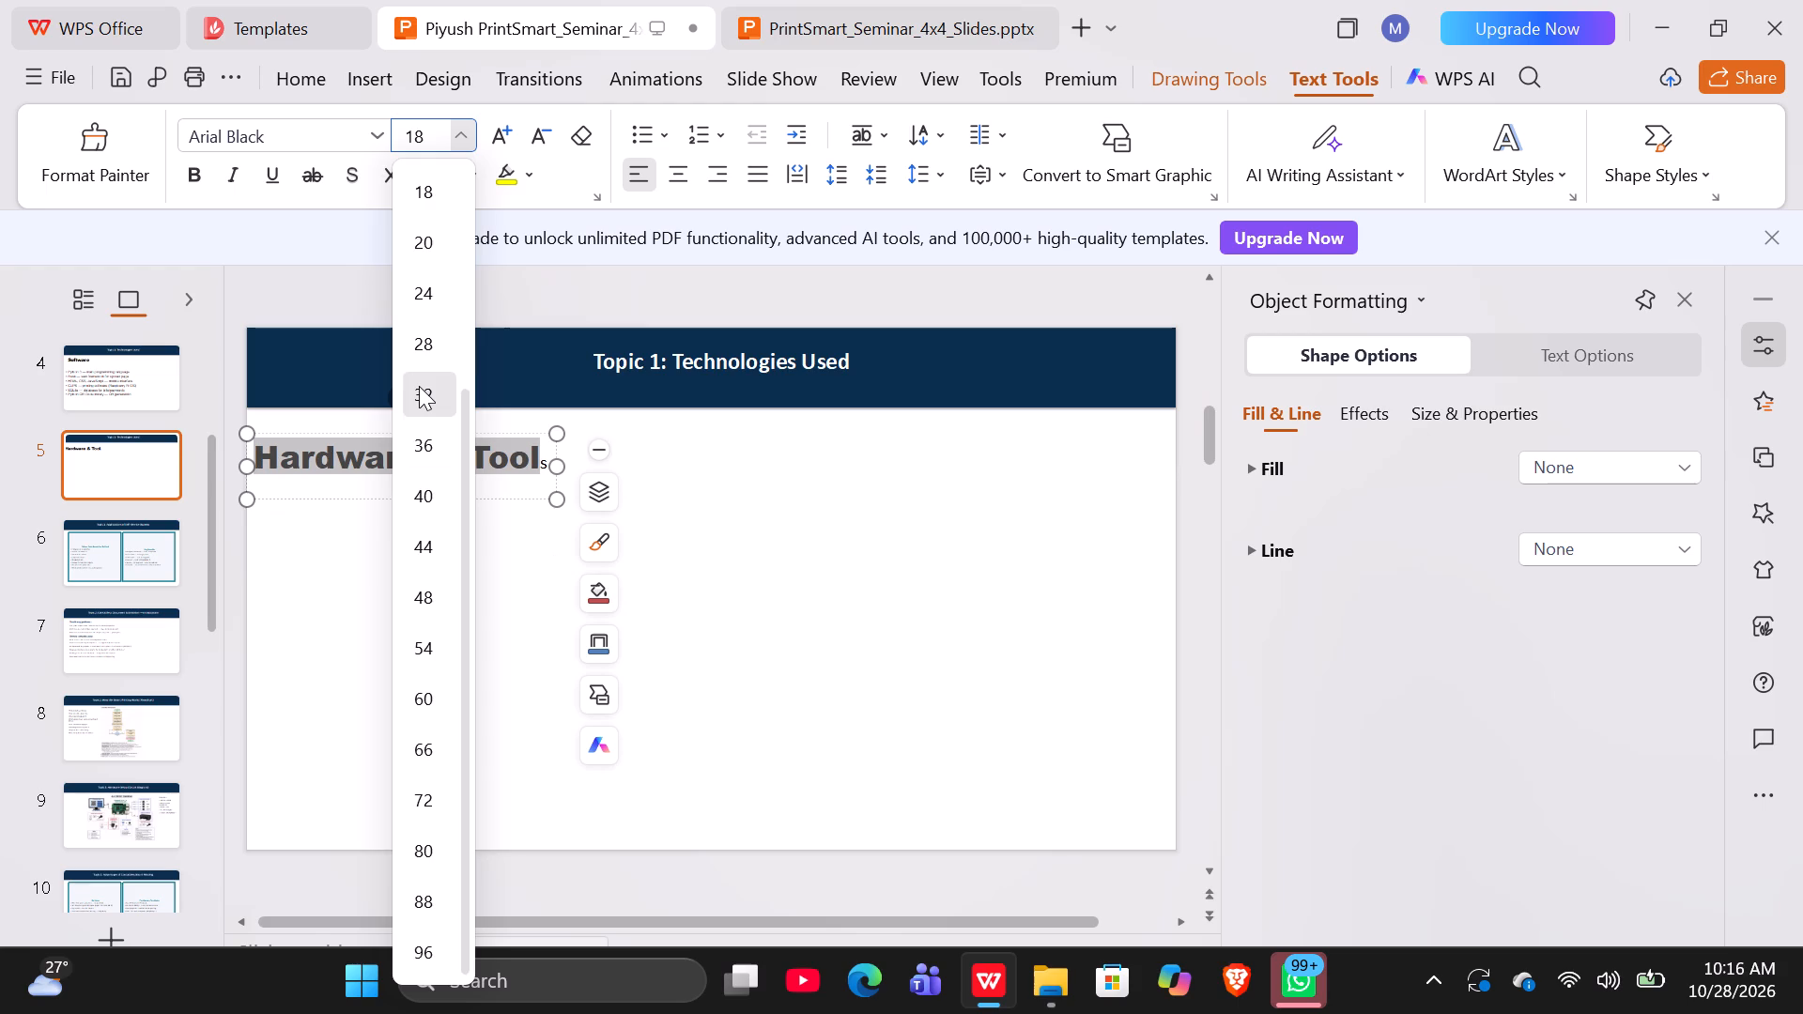
Indent the "Hardware & Tools" heading with two leading spaces like slide 4's "Software" heading, and widen its text box to fit one line.
click(154, 368)
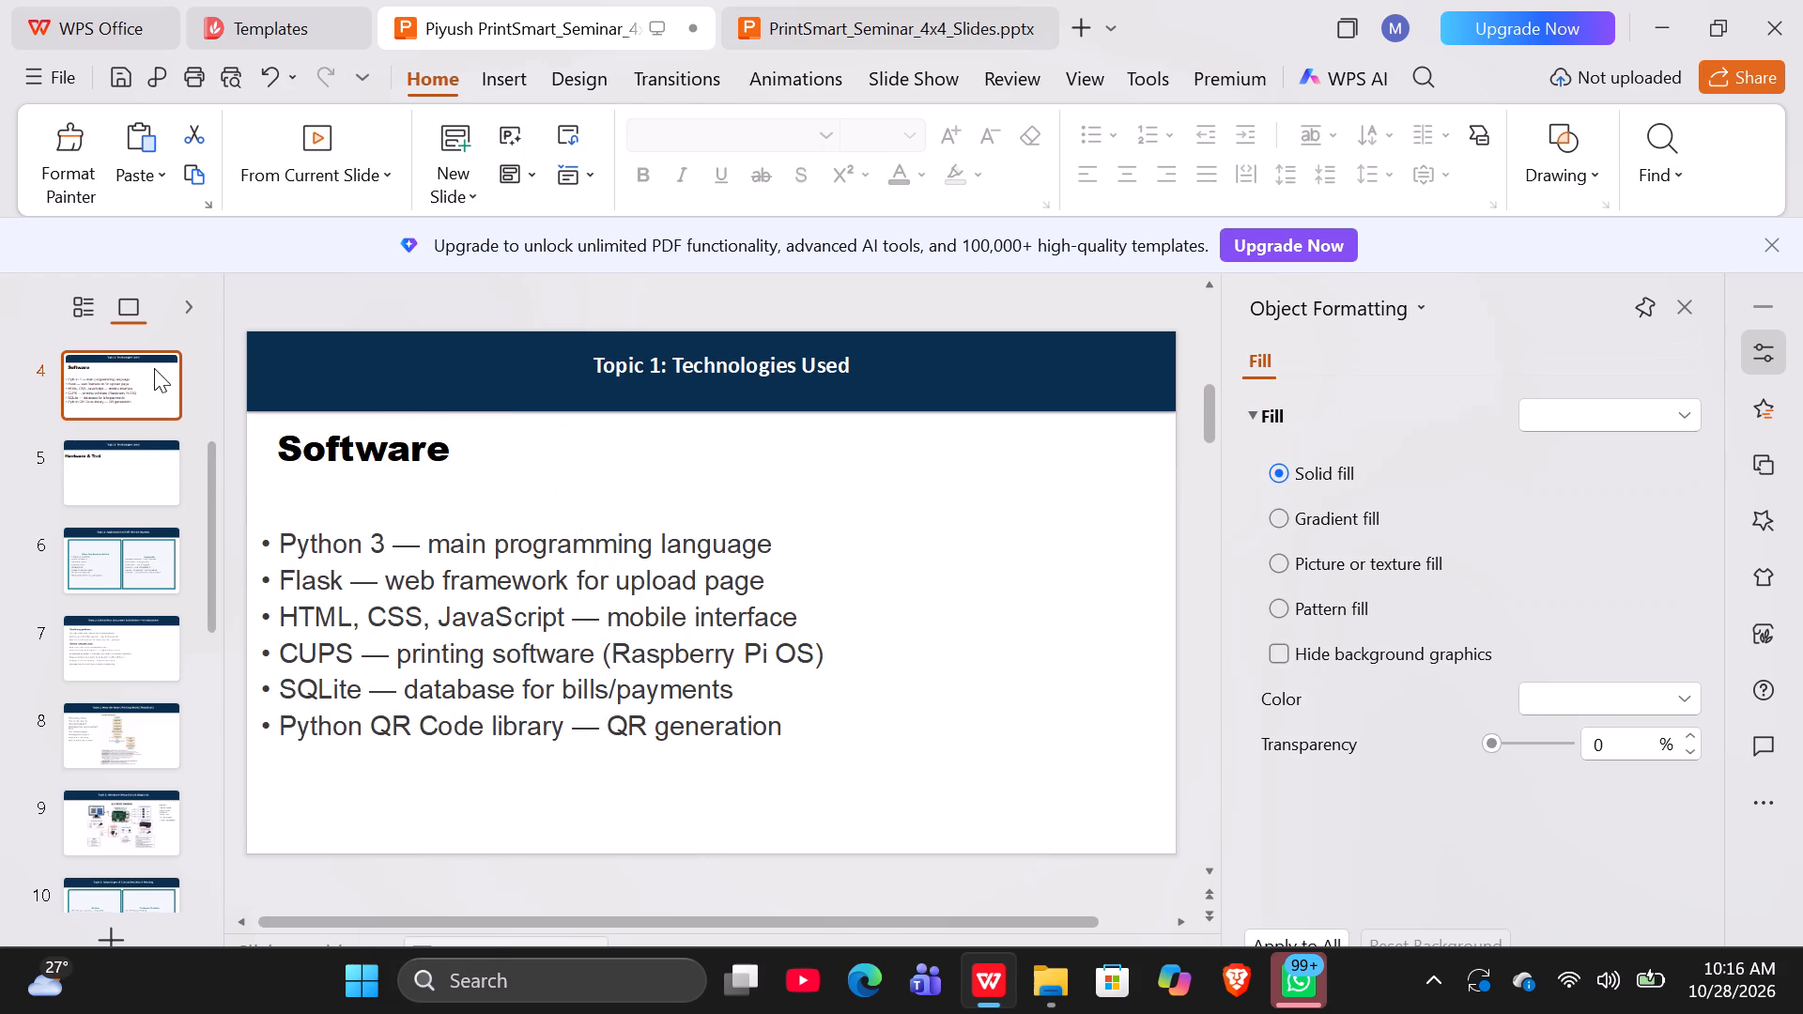
drag(275, 443, 451, 445)
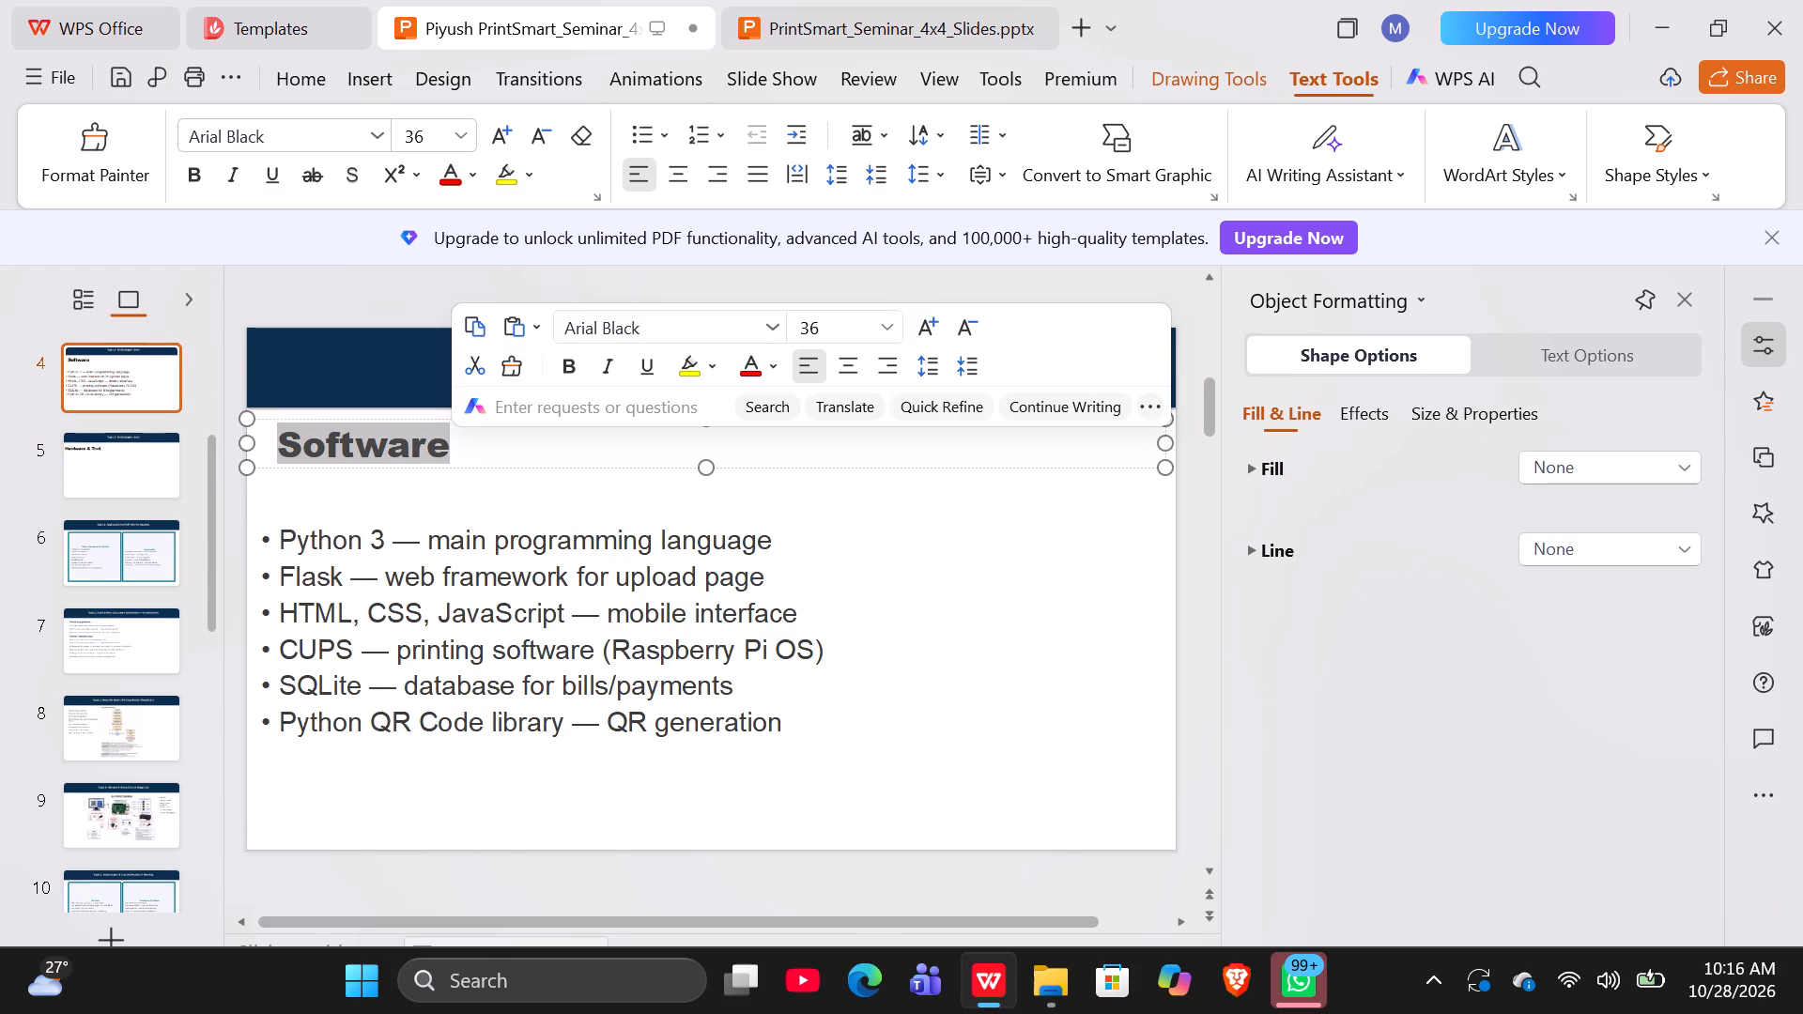
click(146, 444)
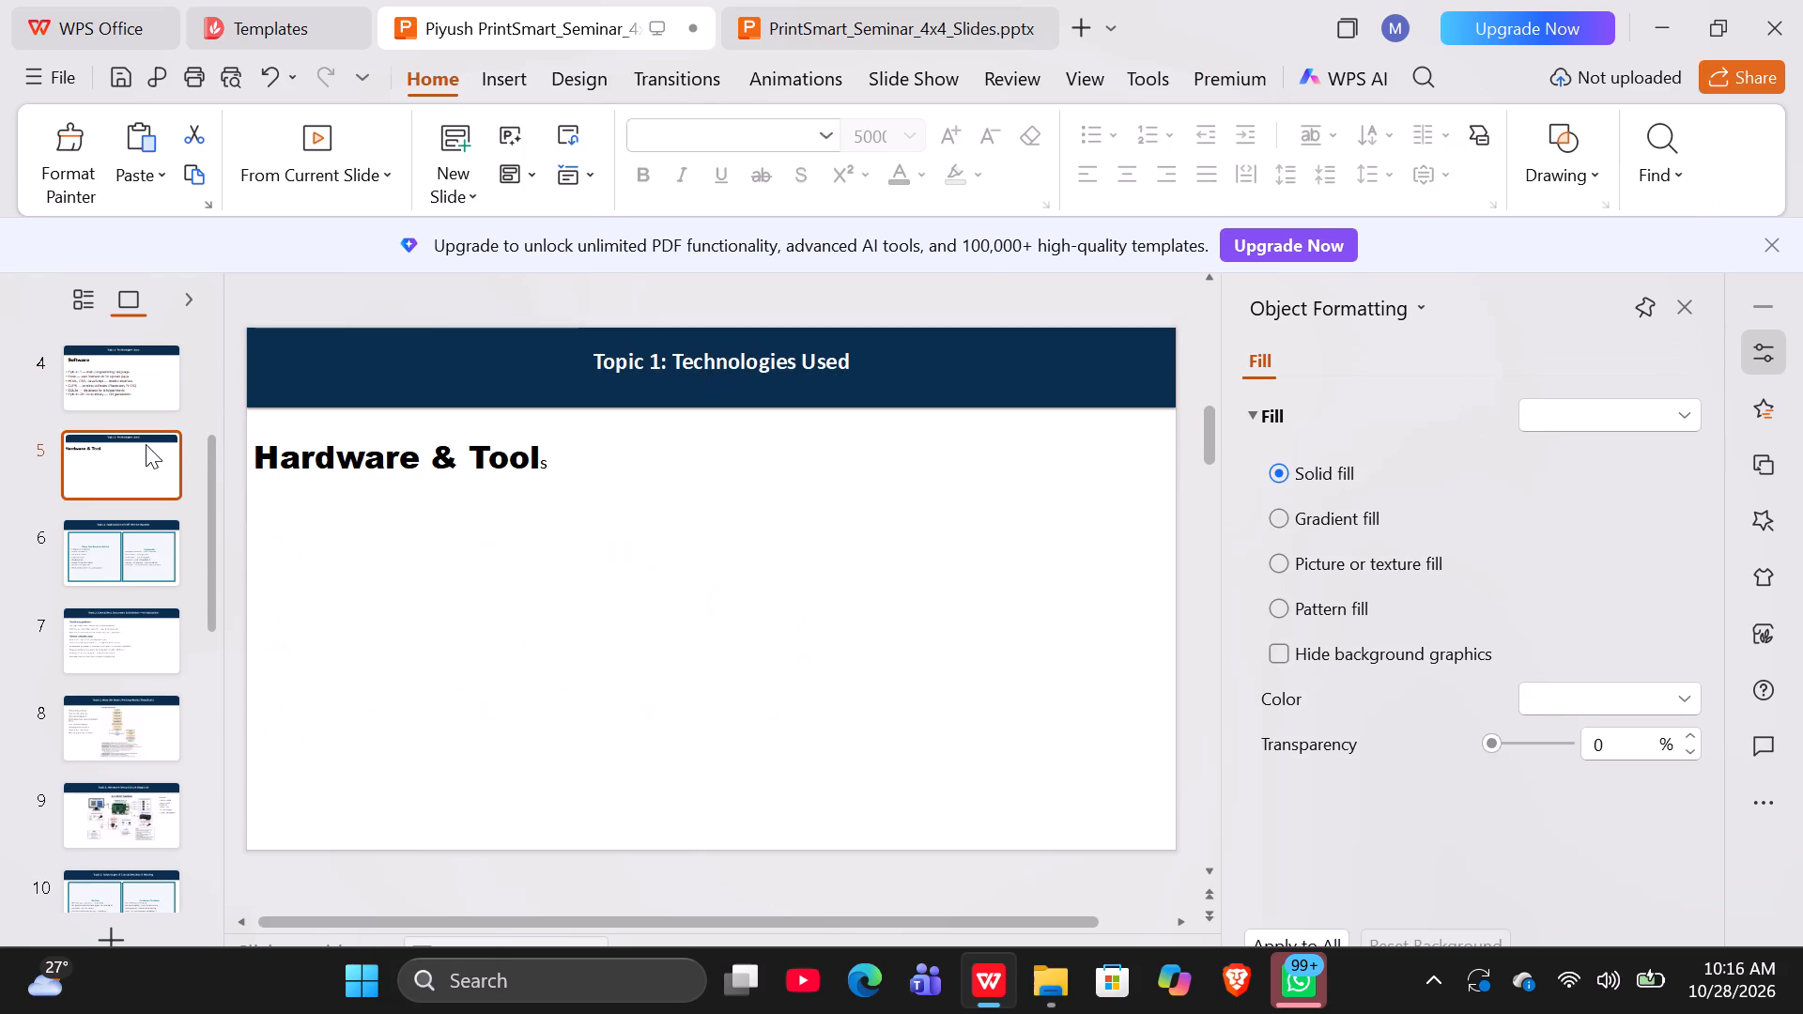
click(257, 457)
key(space)
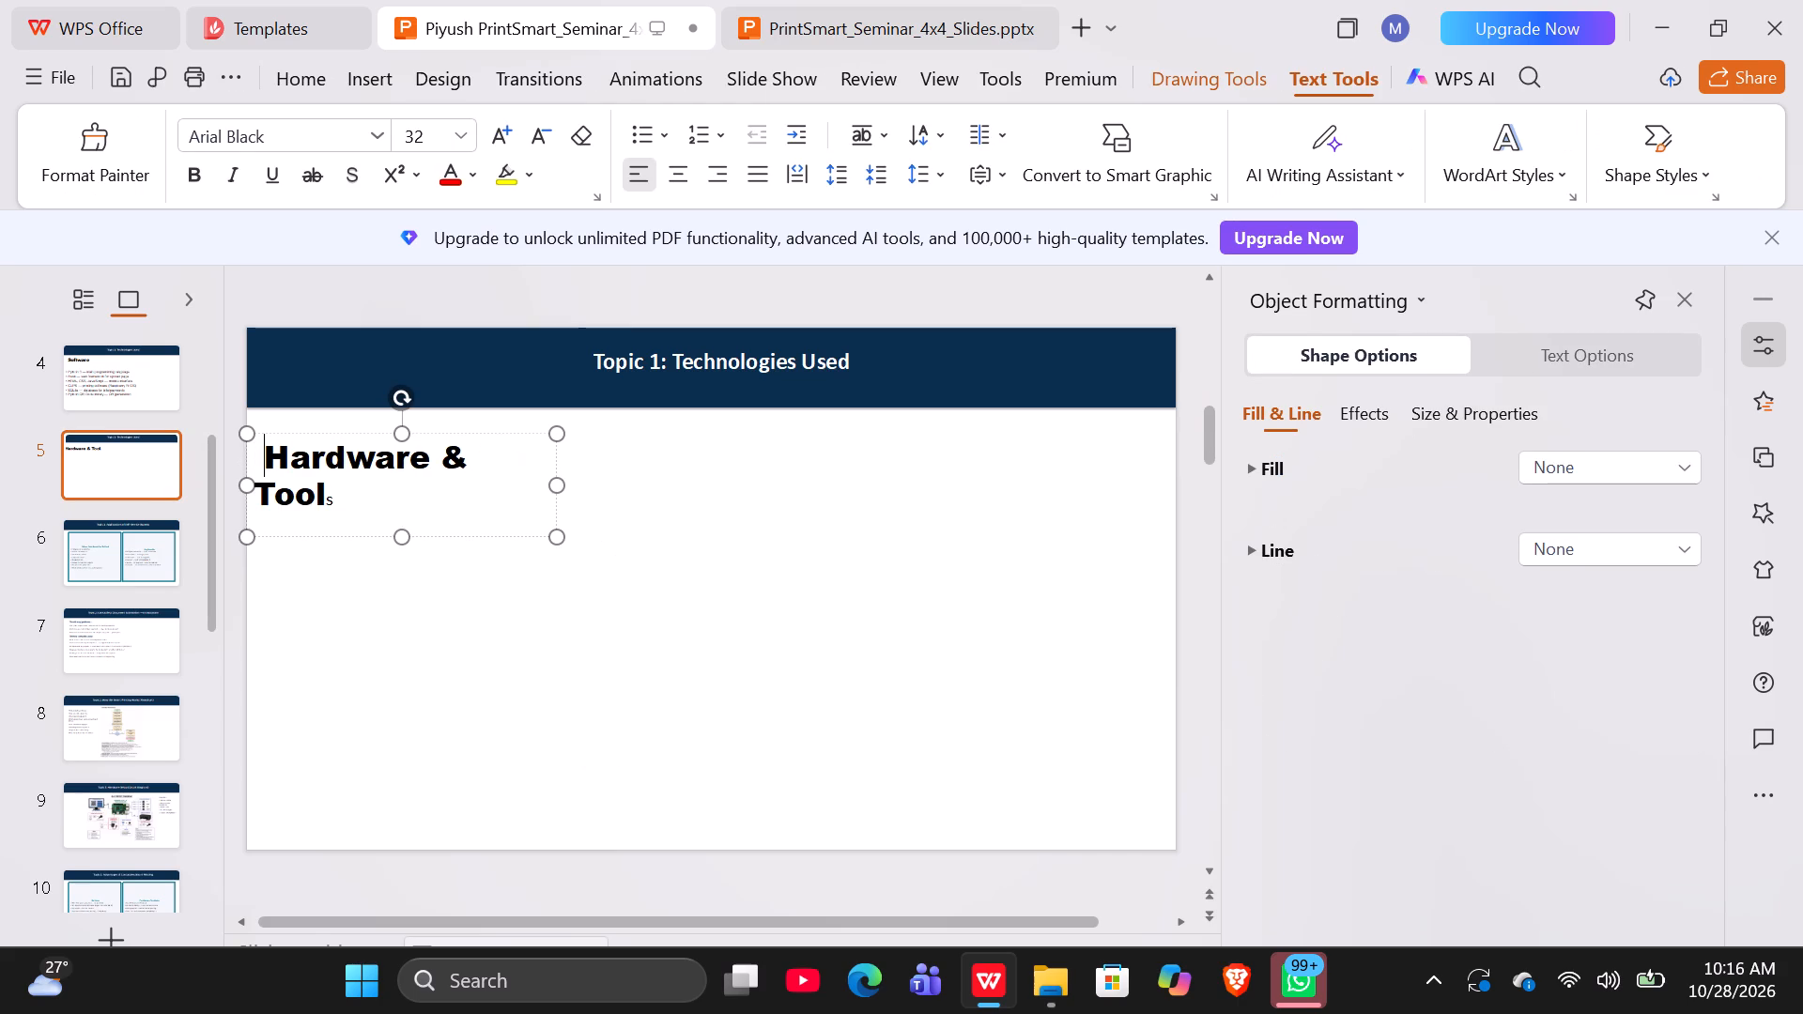
key(space)
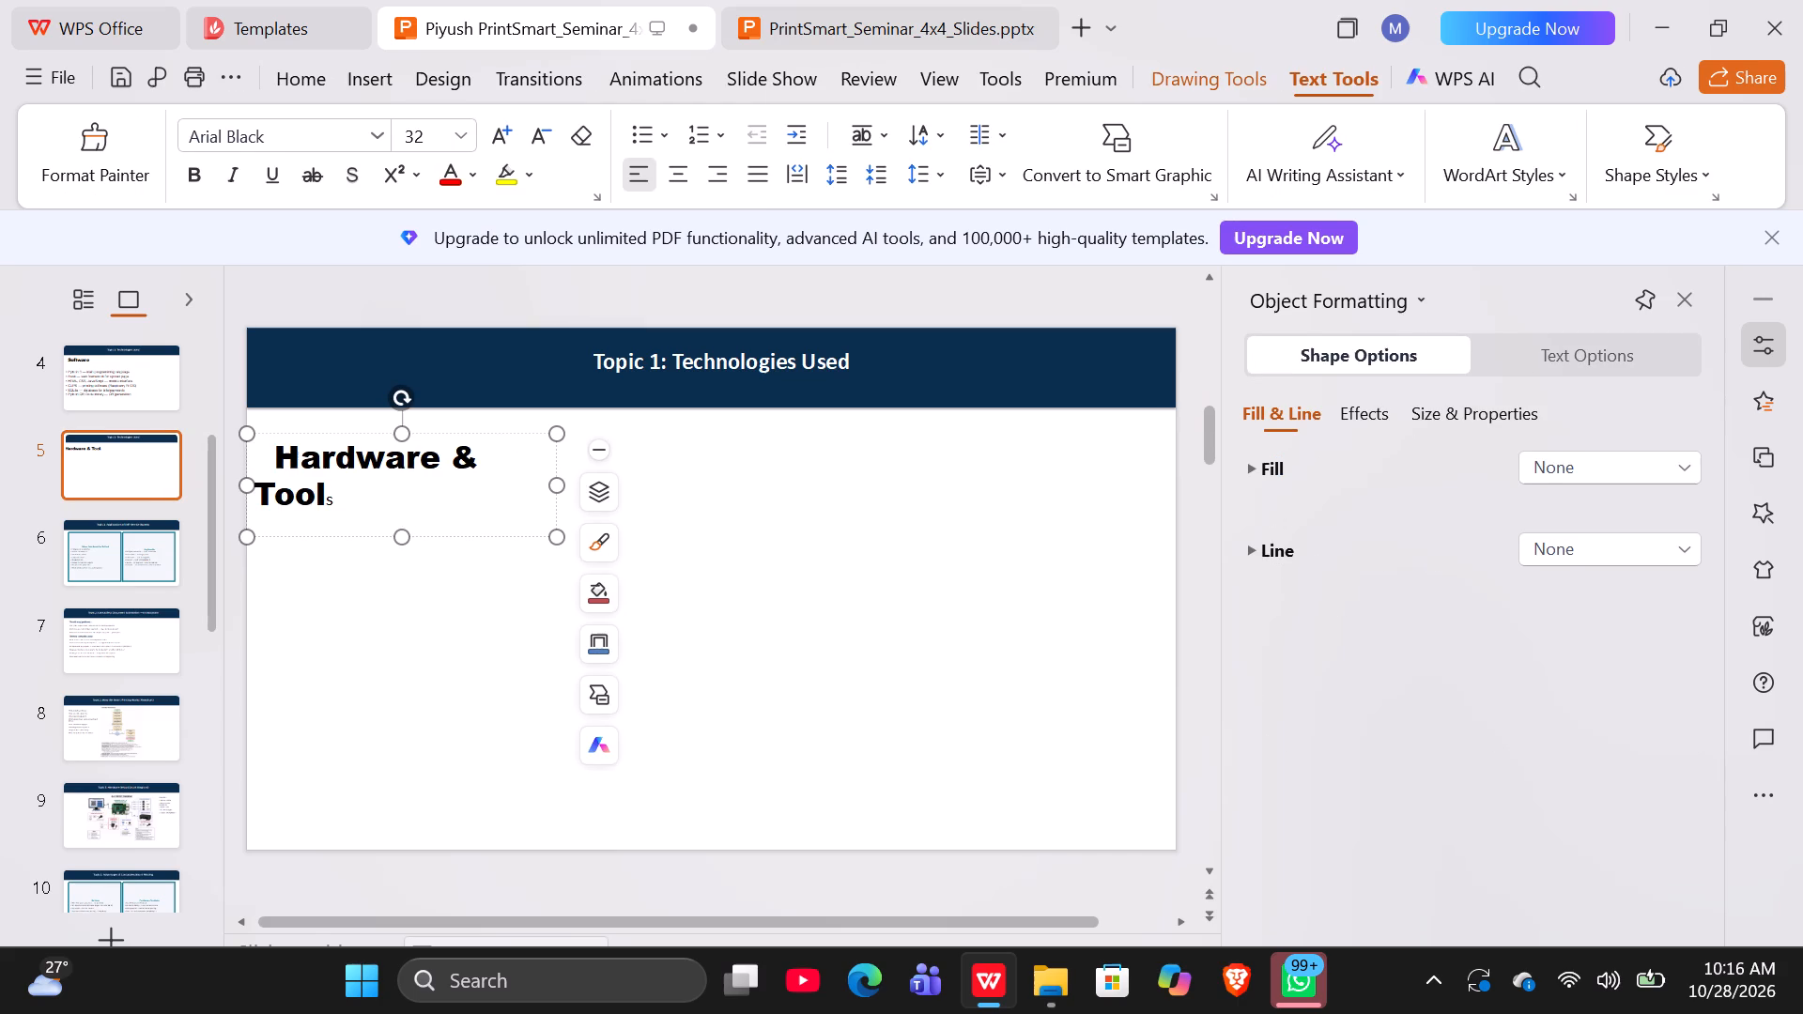
drag(555, 530, 860, 489)
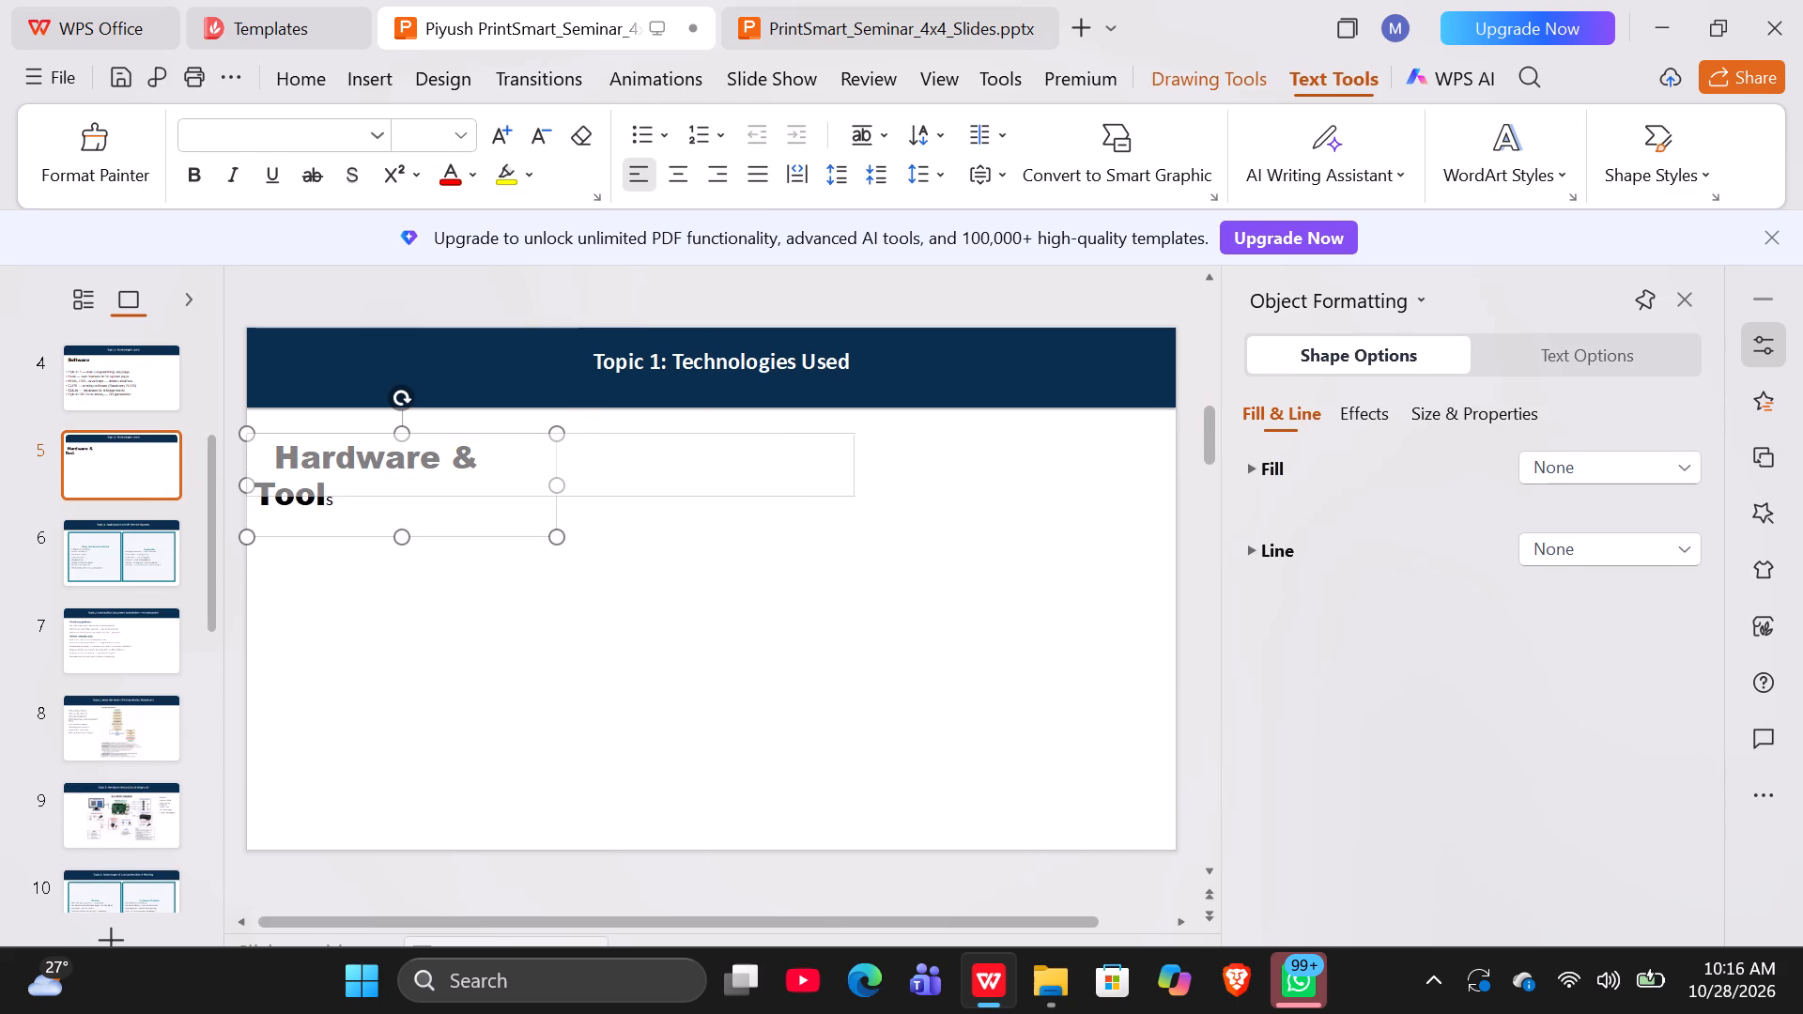
drag(860, 489, 907, 489)
Replace the small final "s" of "Hardware & Tools" with one in the heading's own formatting.
click(594, 452)
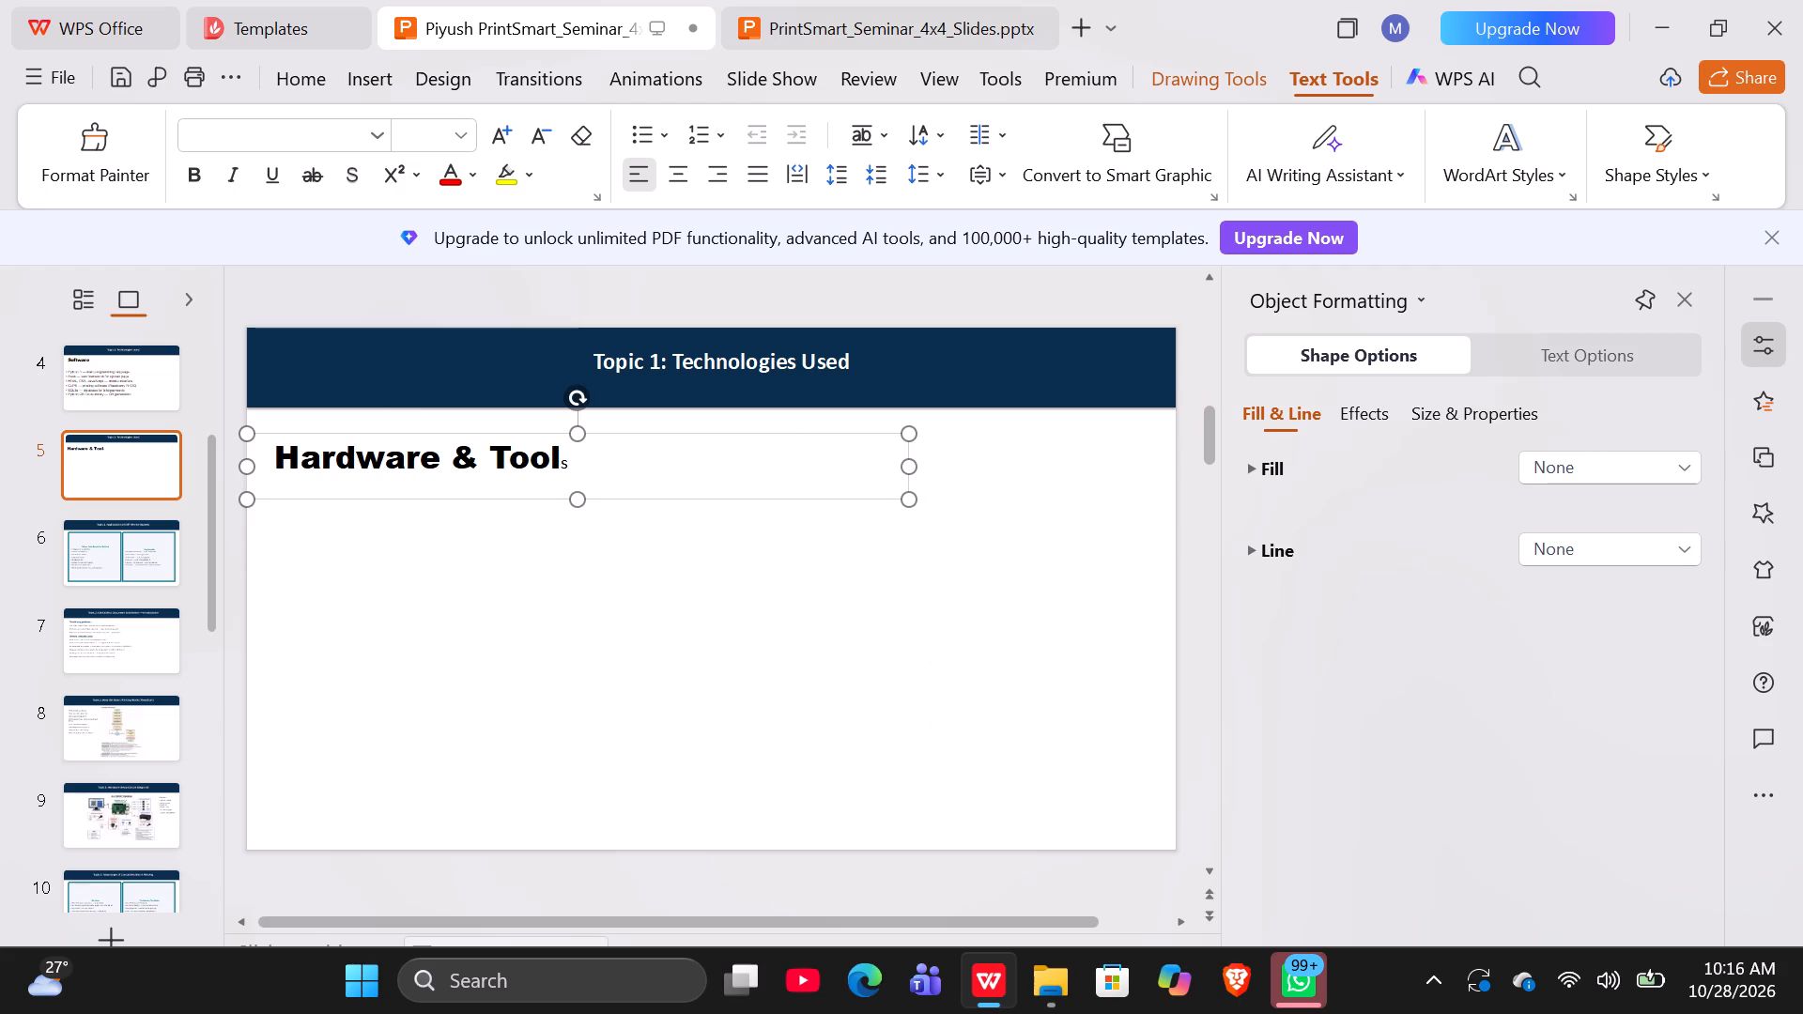
click(570, 455)
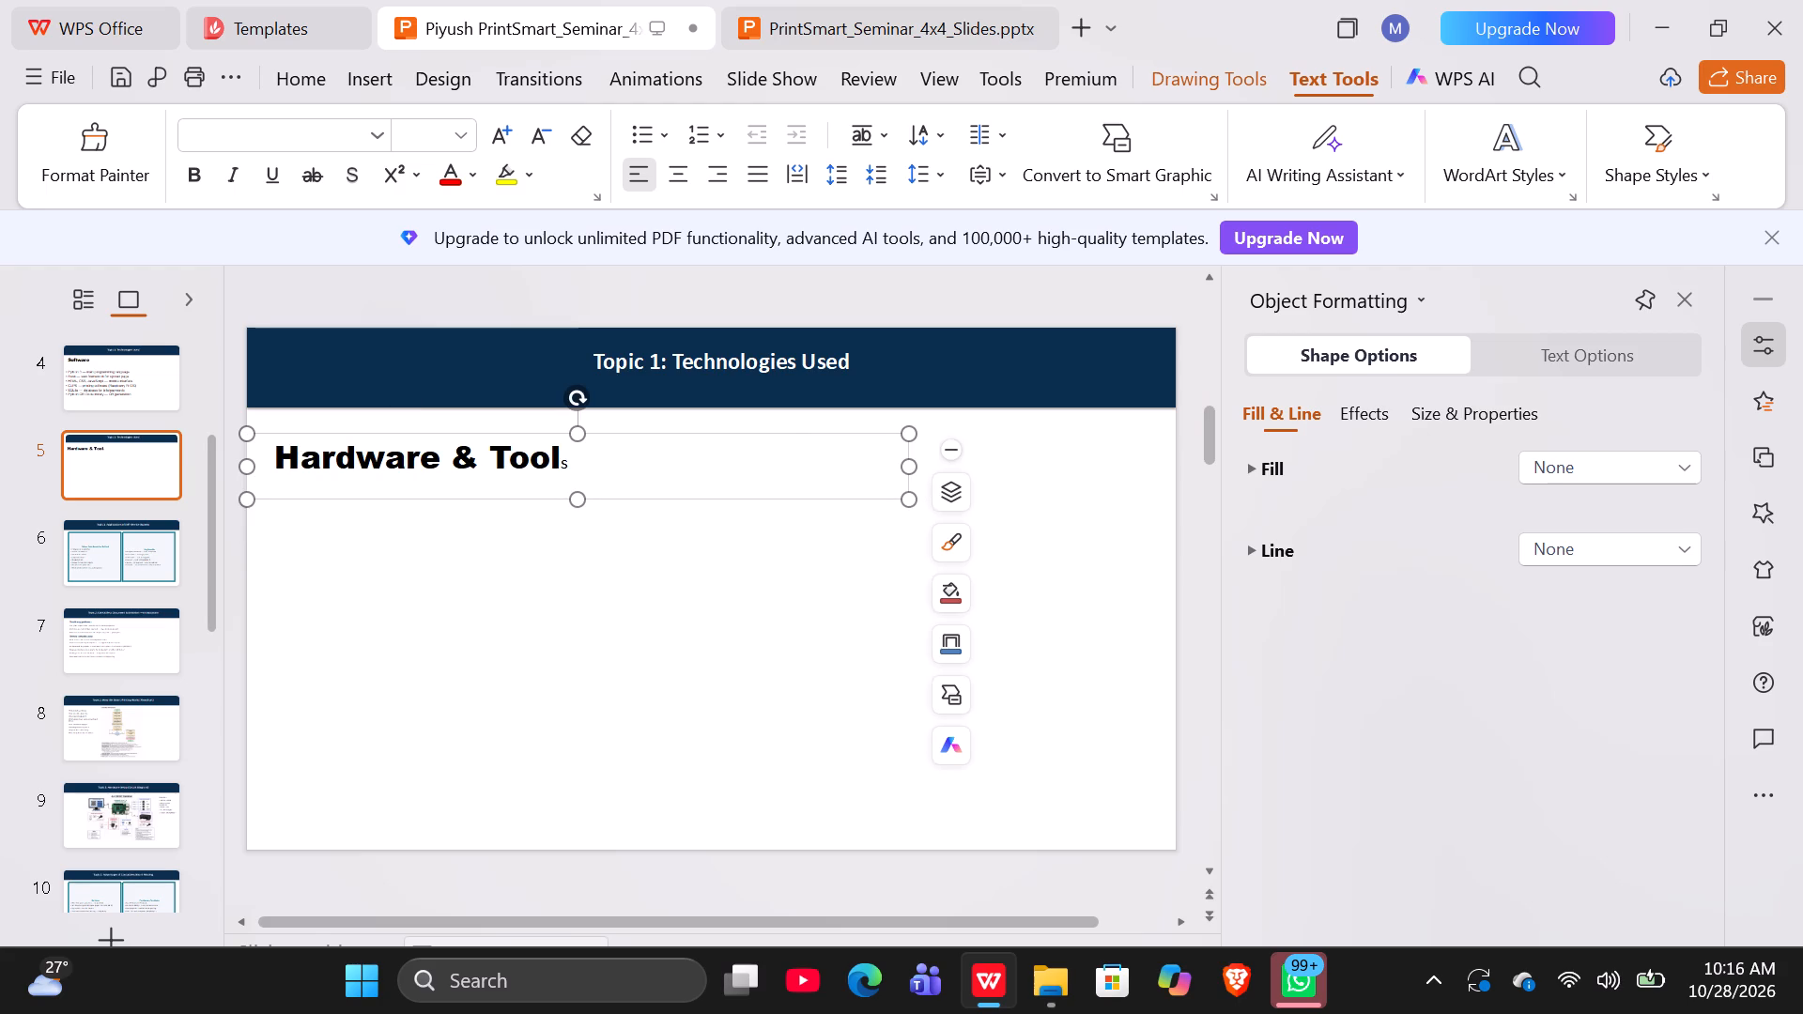
click(567, 455)
key(BackSpace)
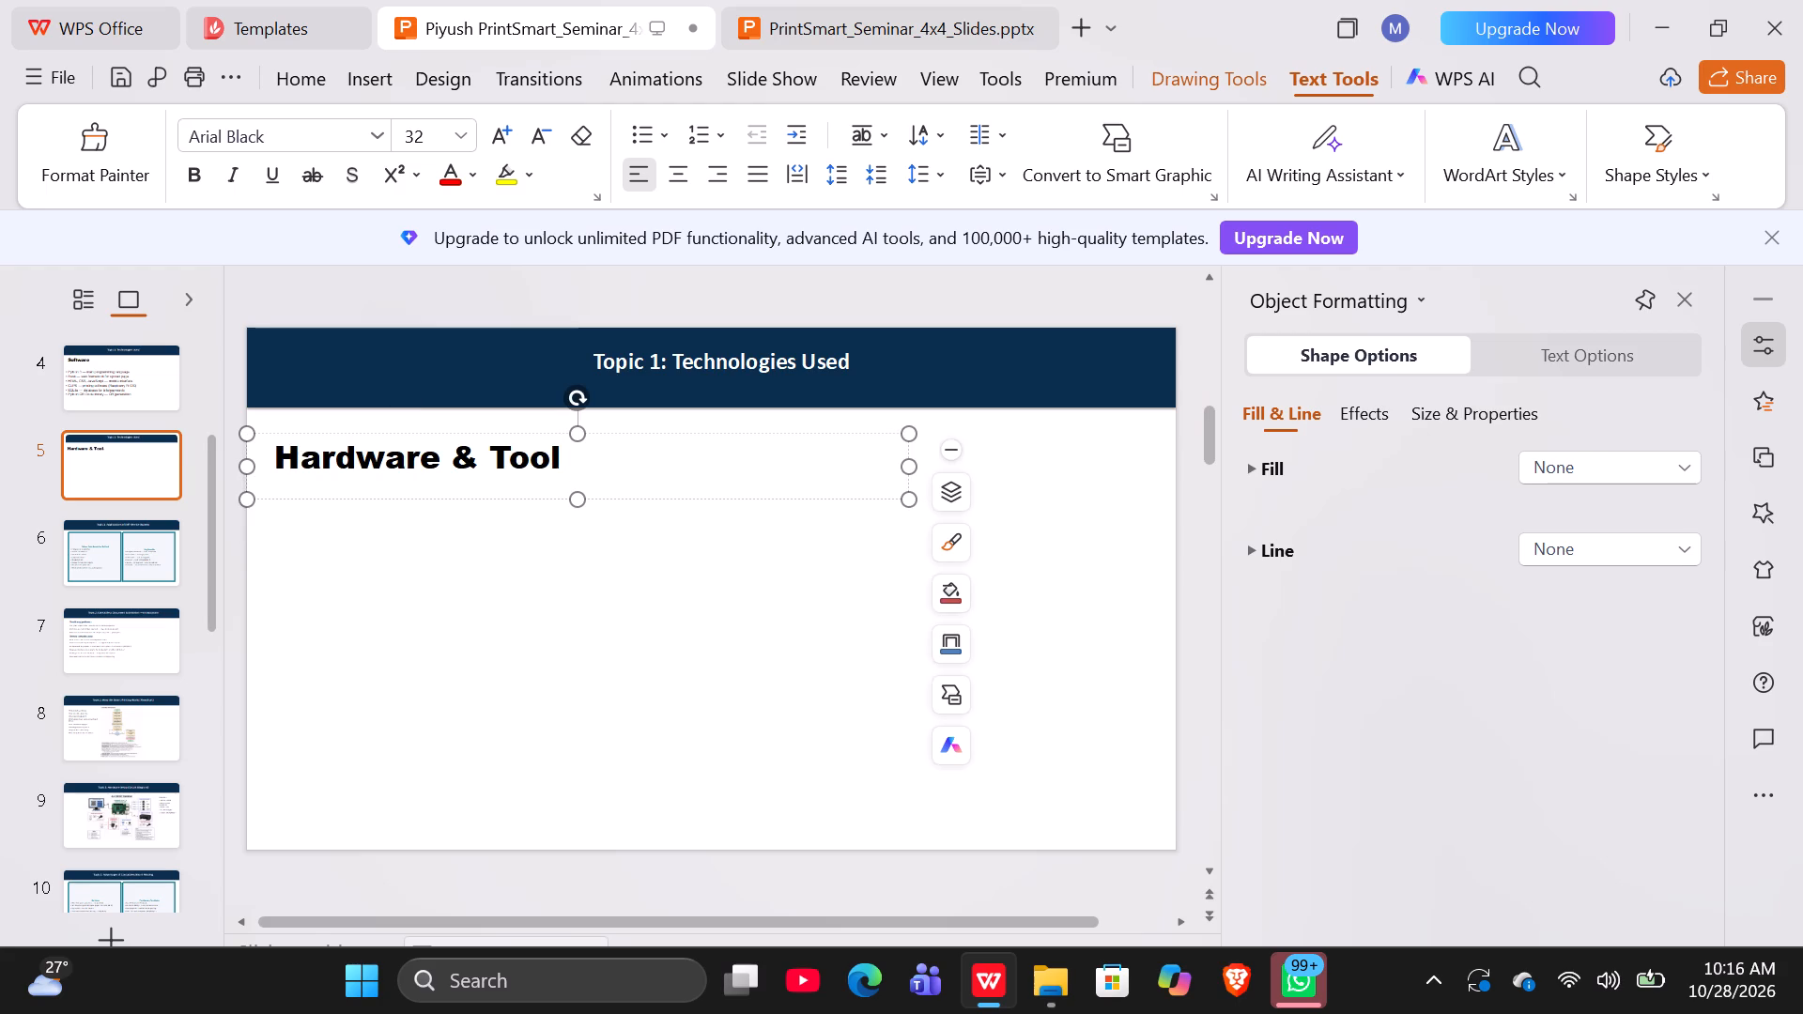
key(s)
Copy the seven Hardware & Tools bullets from slide 4 of PrintSmart_Seminar_4x4_Slides.pptx into a new text box below slide 5's heading.
click(294, 536)
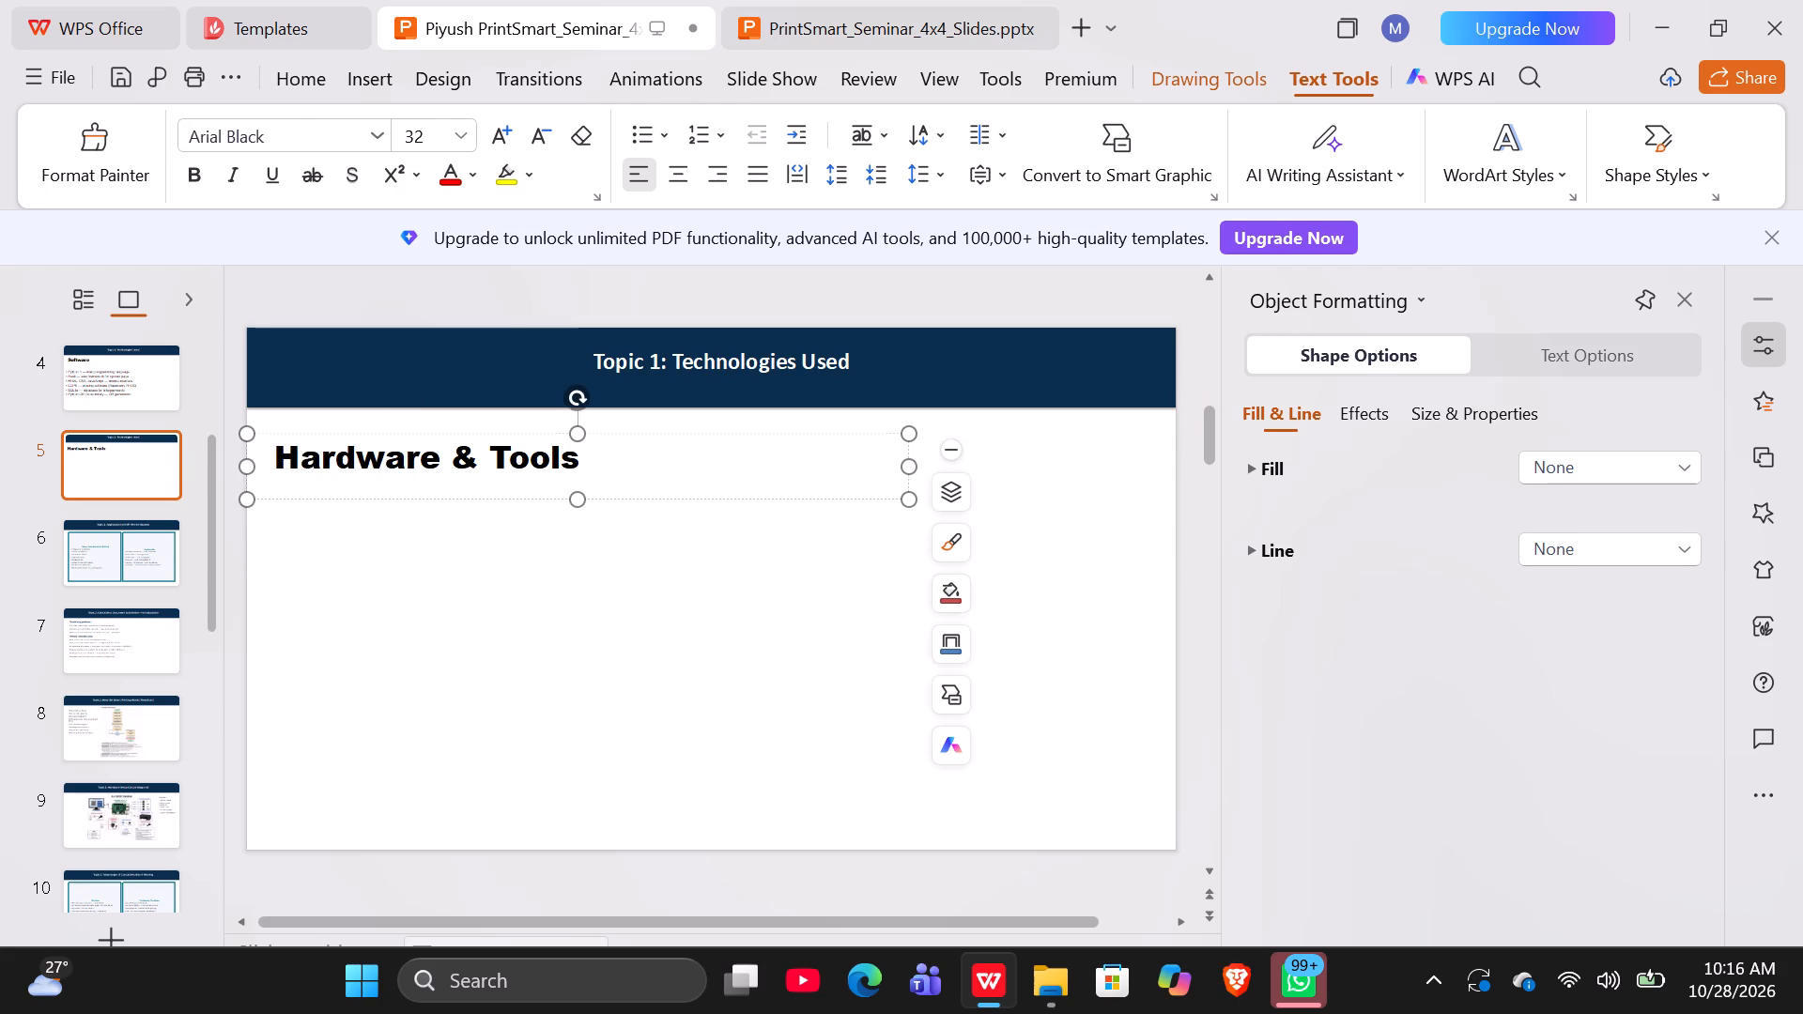
double_click(294, 536)
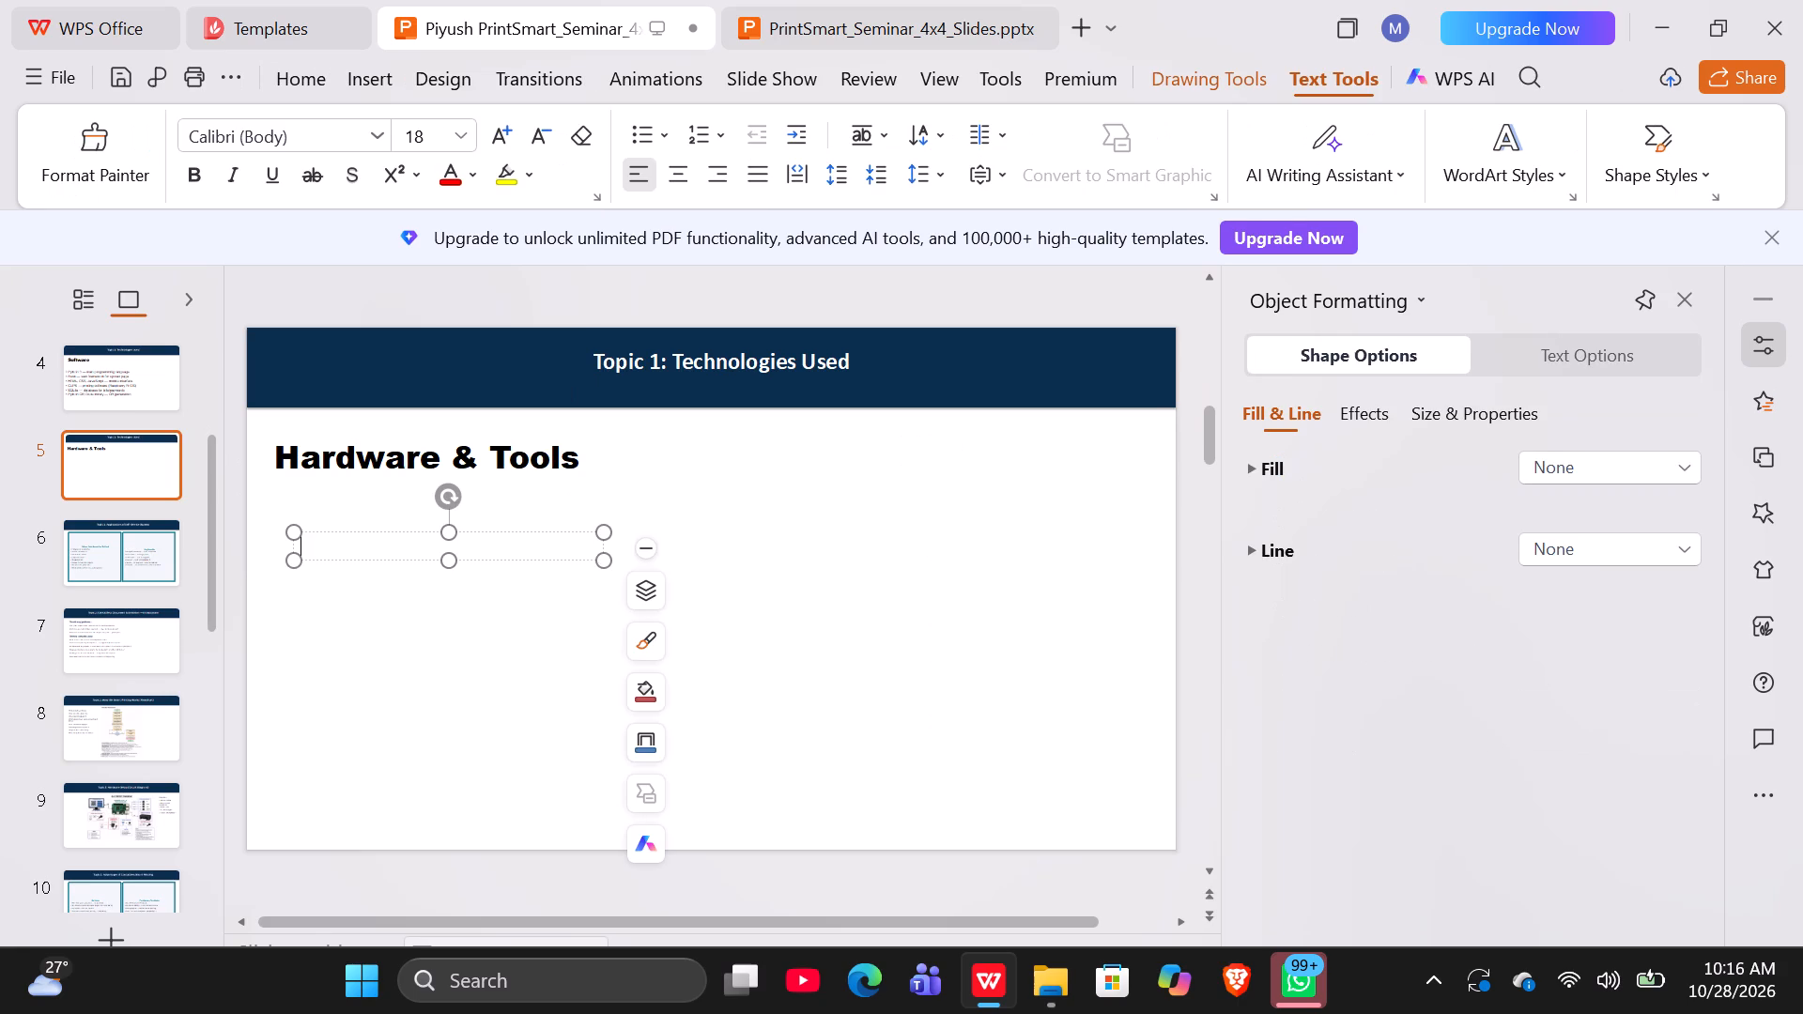
click(799, 8)
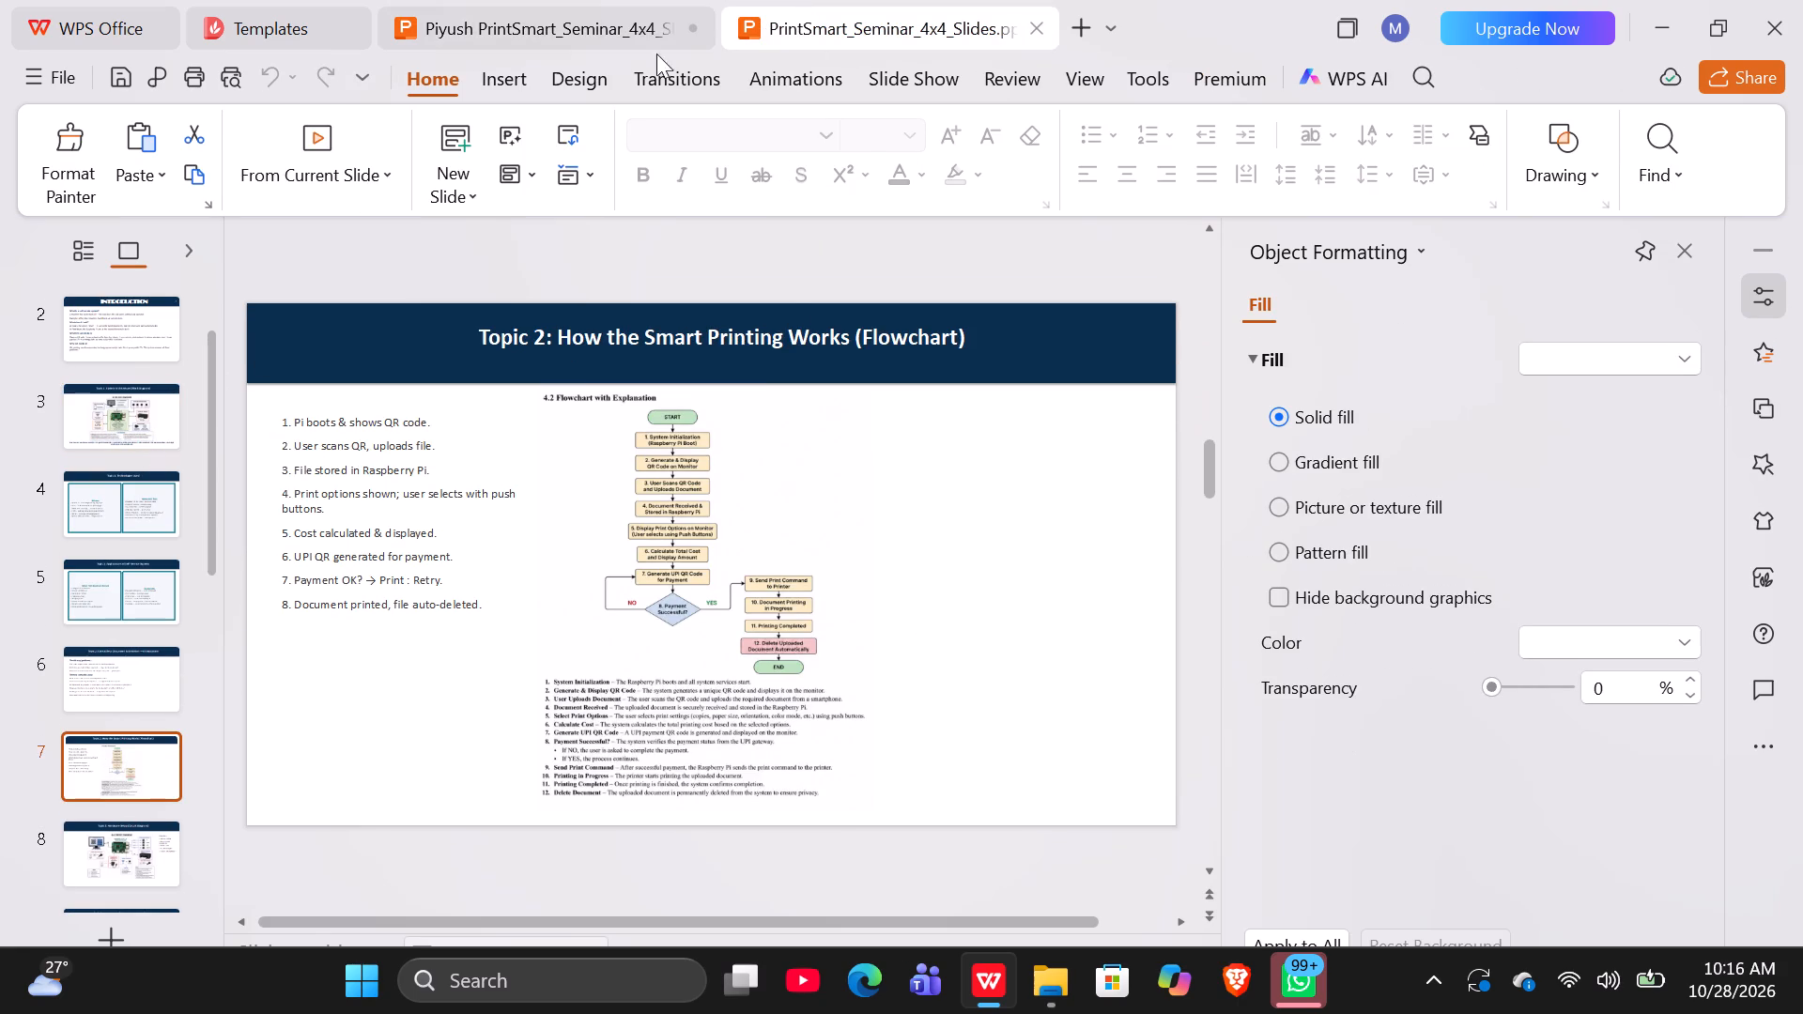
click(113, 517)
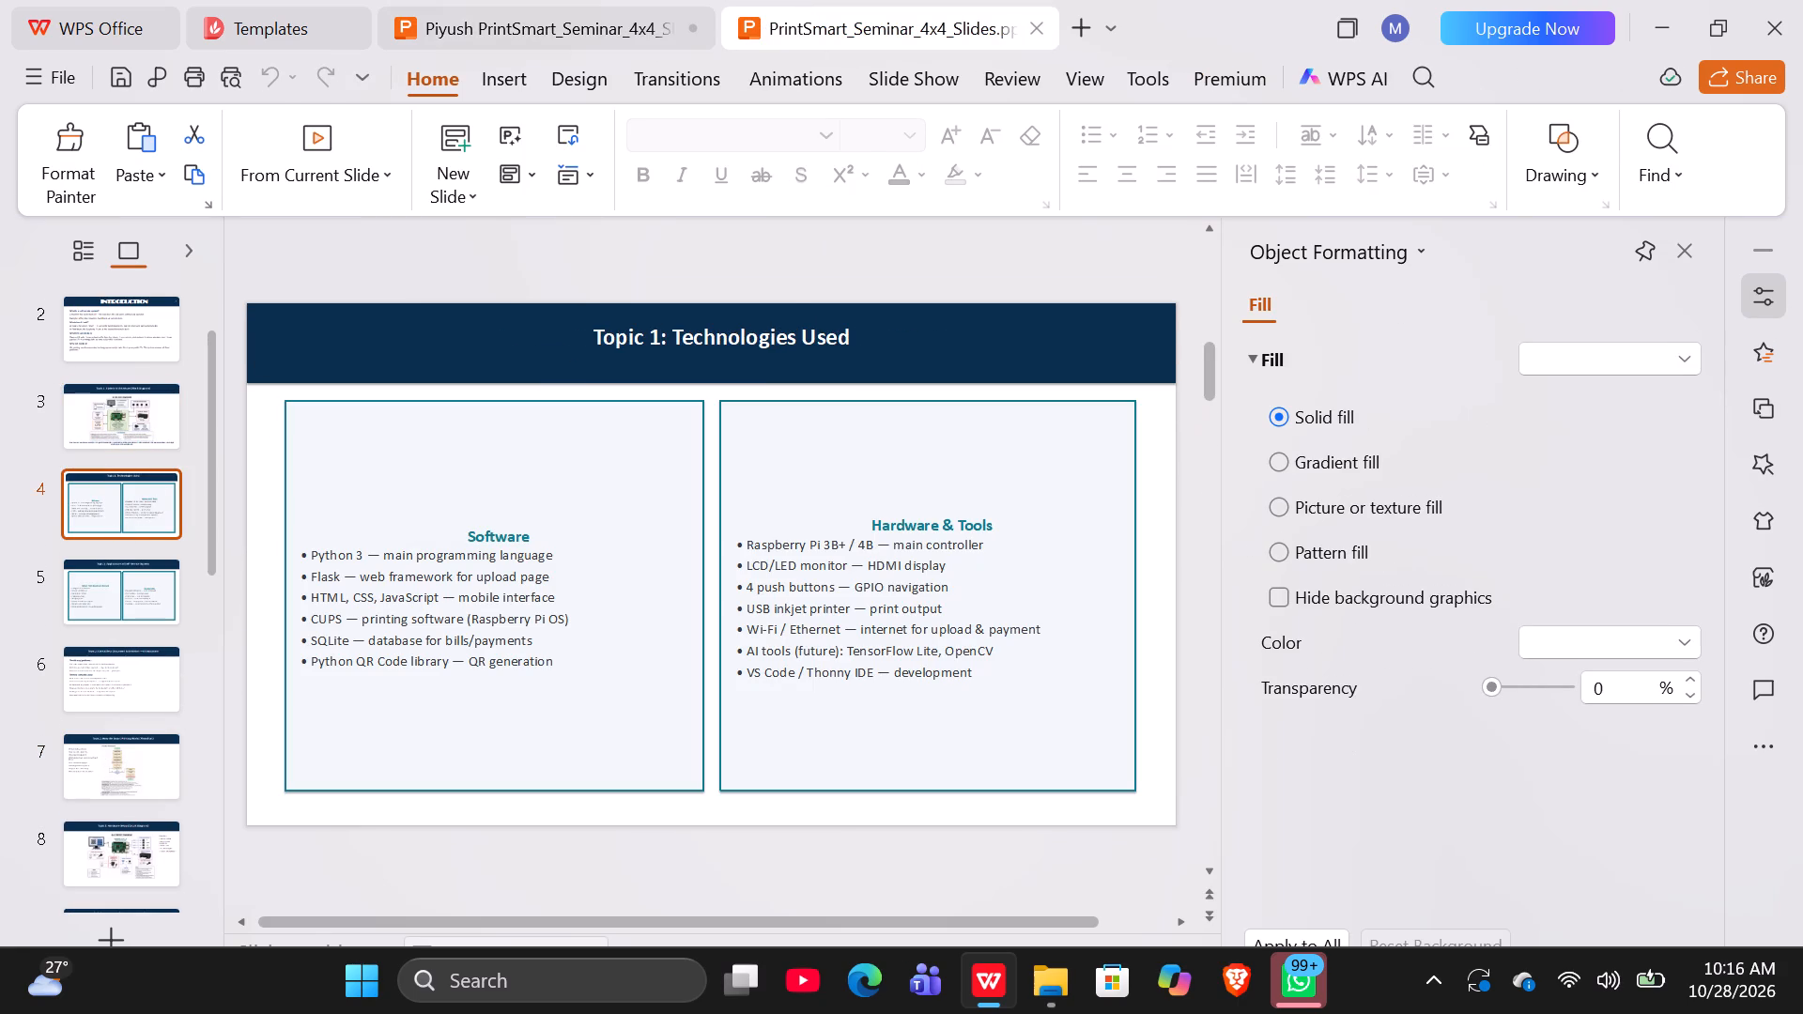
drag(973, 679, 742, 558)
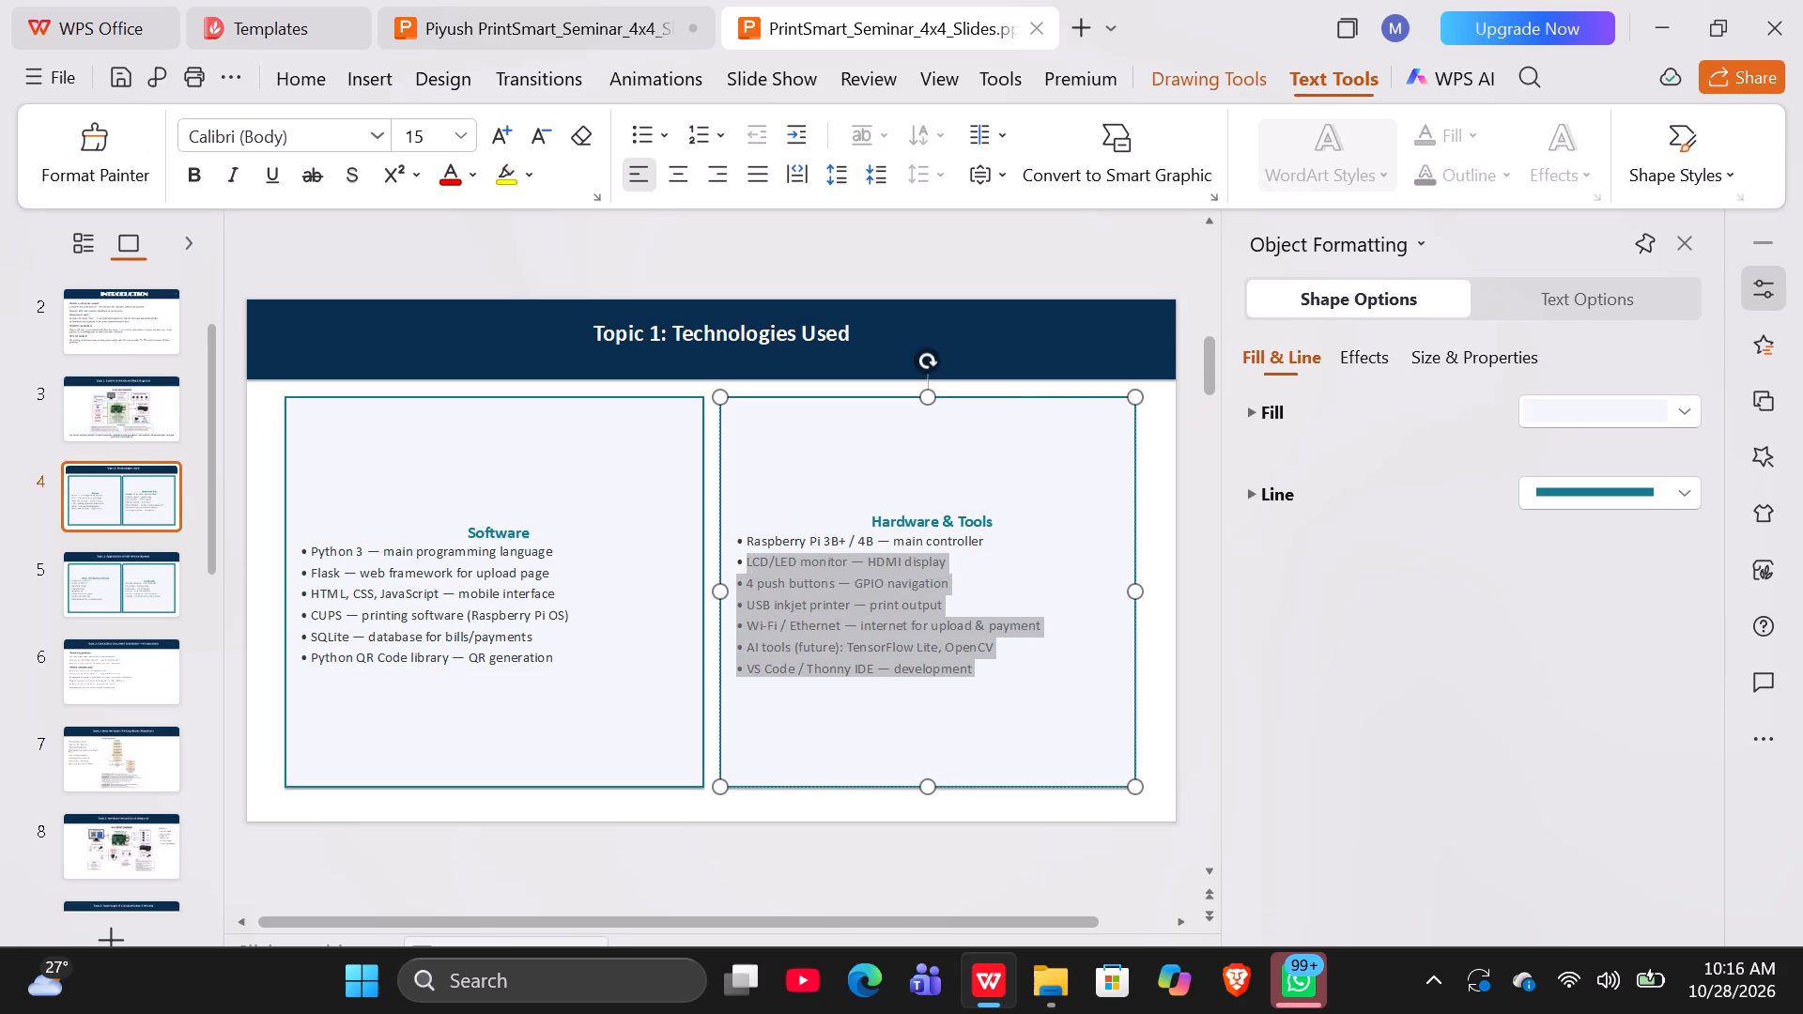
drag(742, 558, 731, 533)
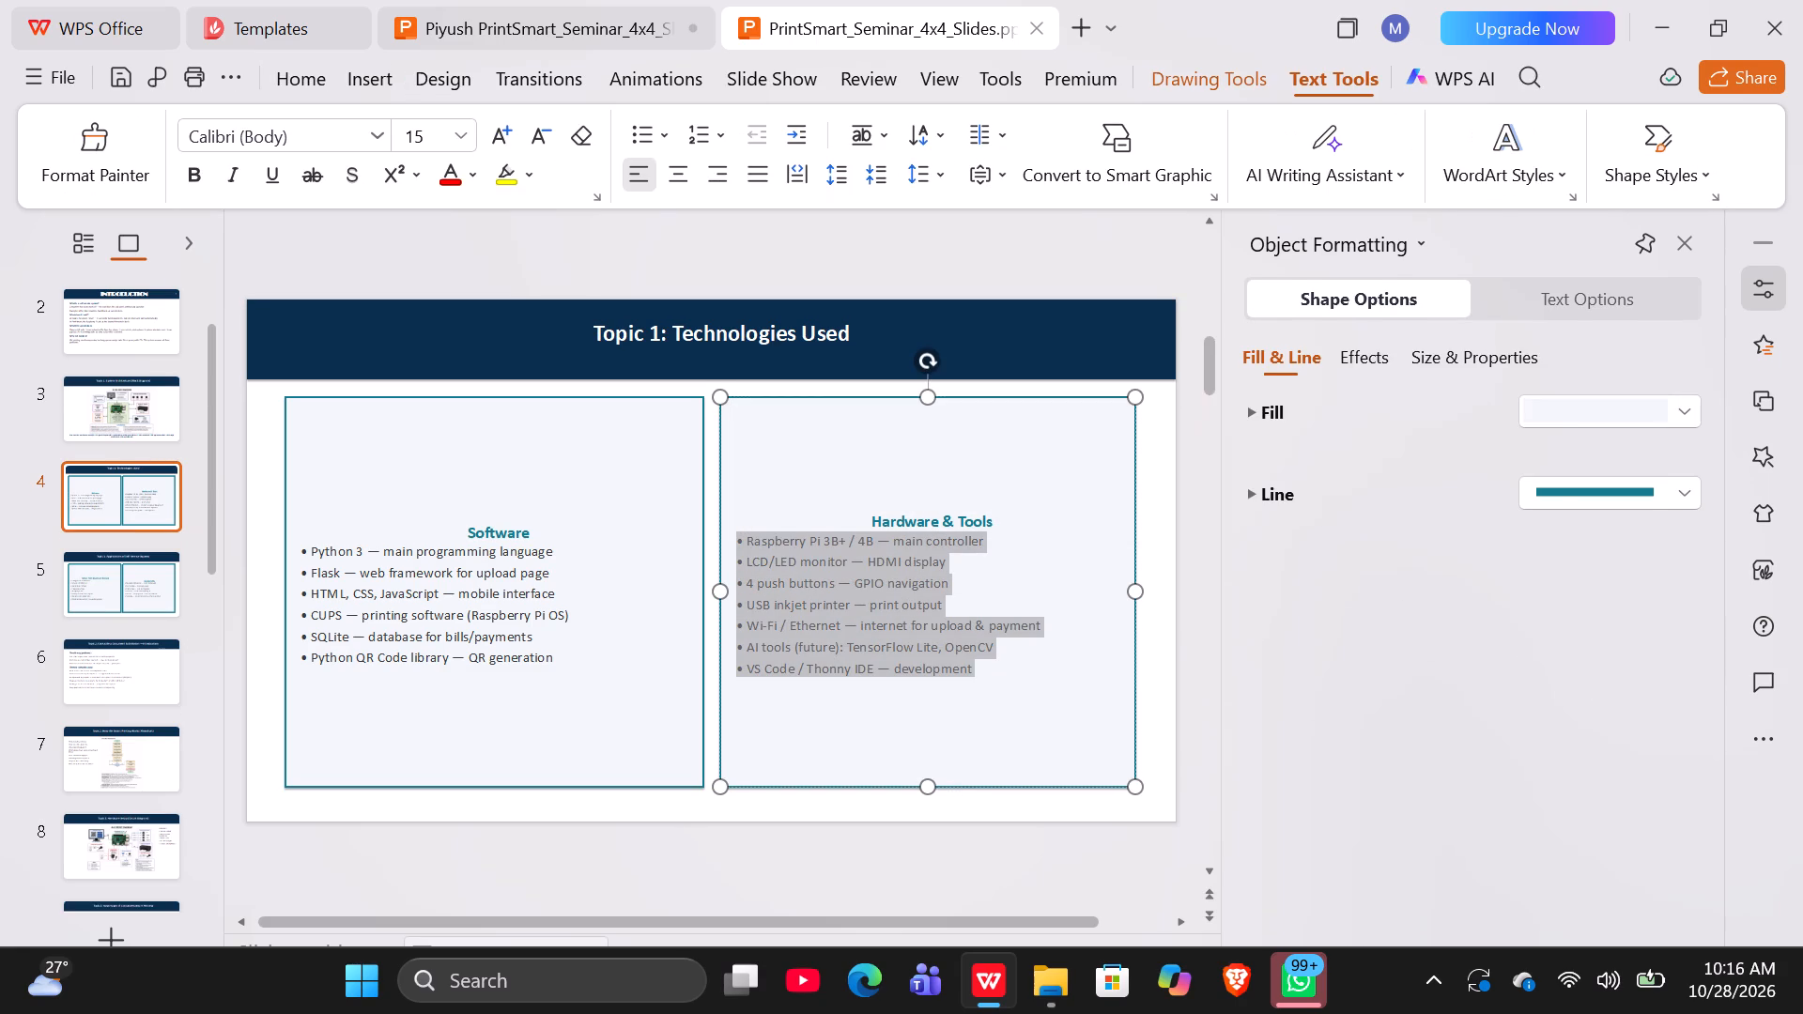
key(ctrl+c)
click(556, 0)
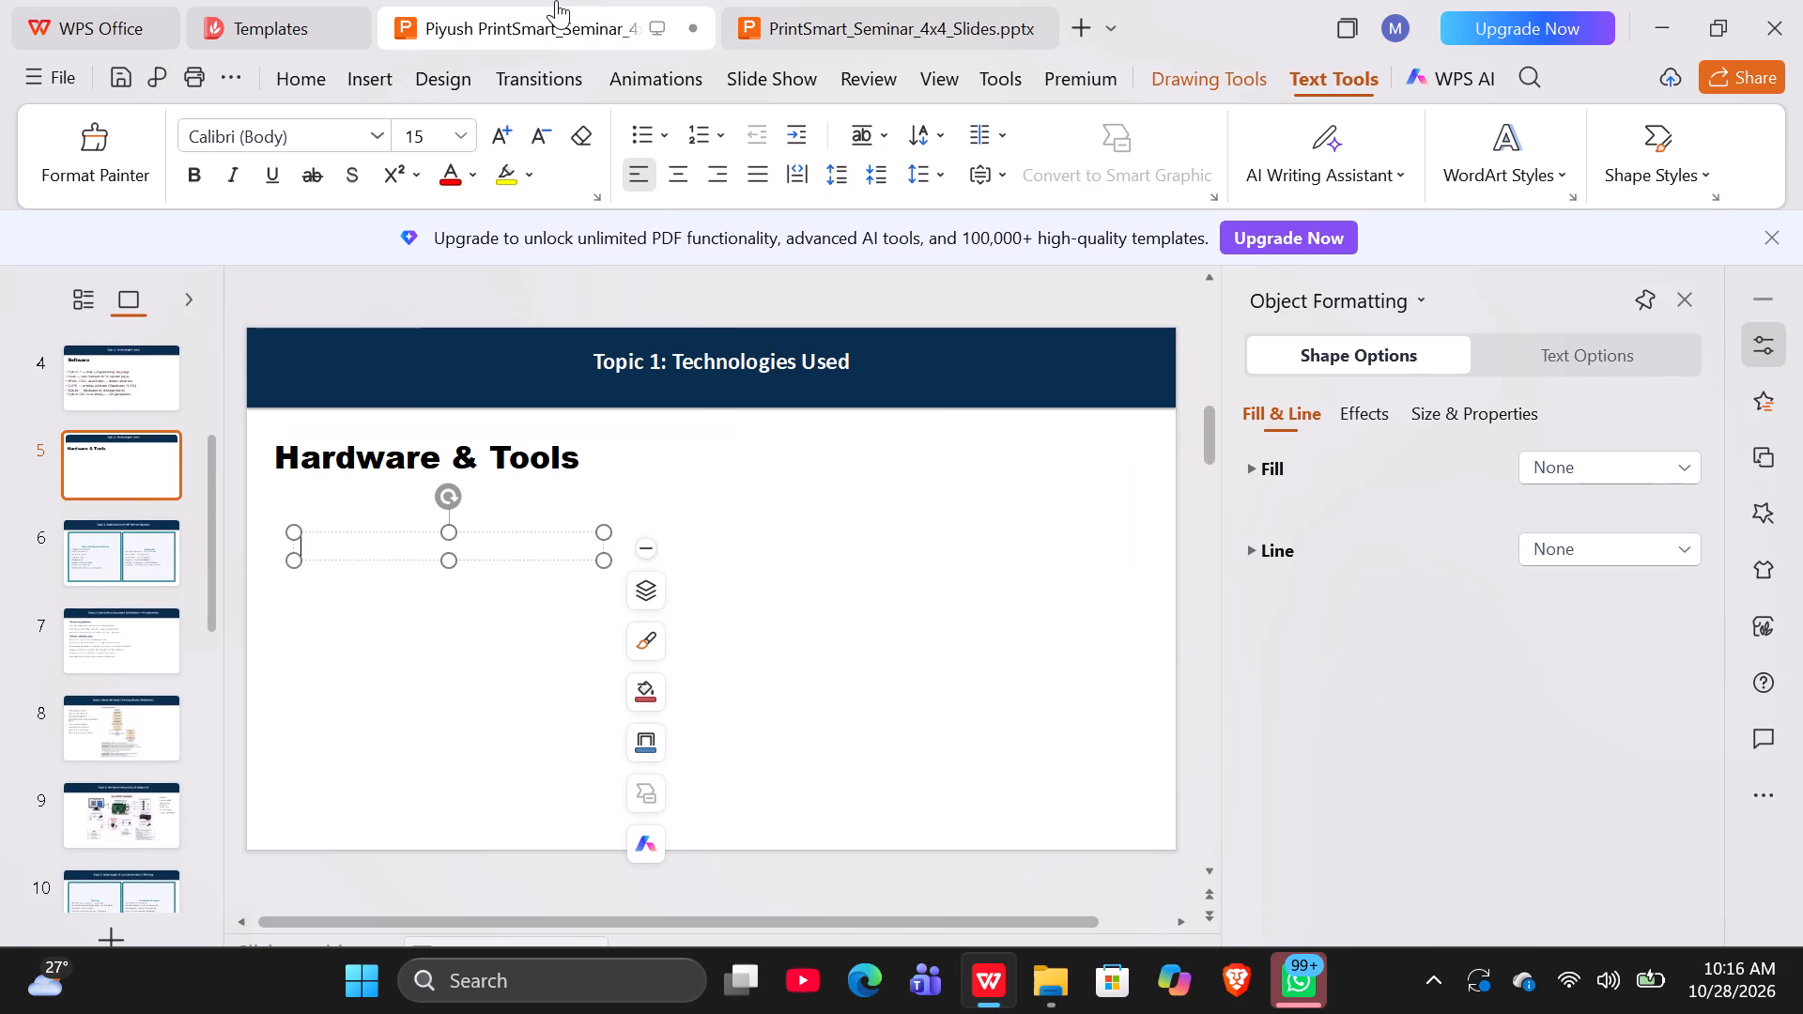
key(ctrl+v)
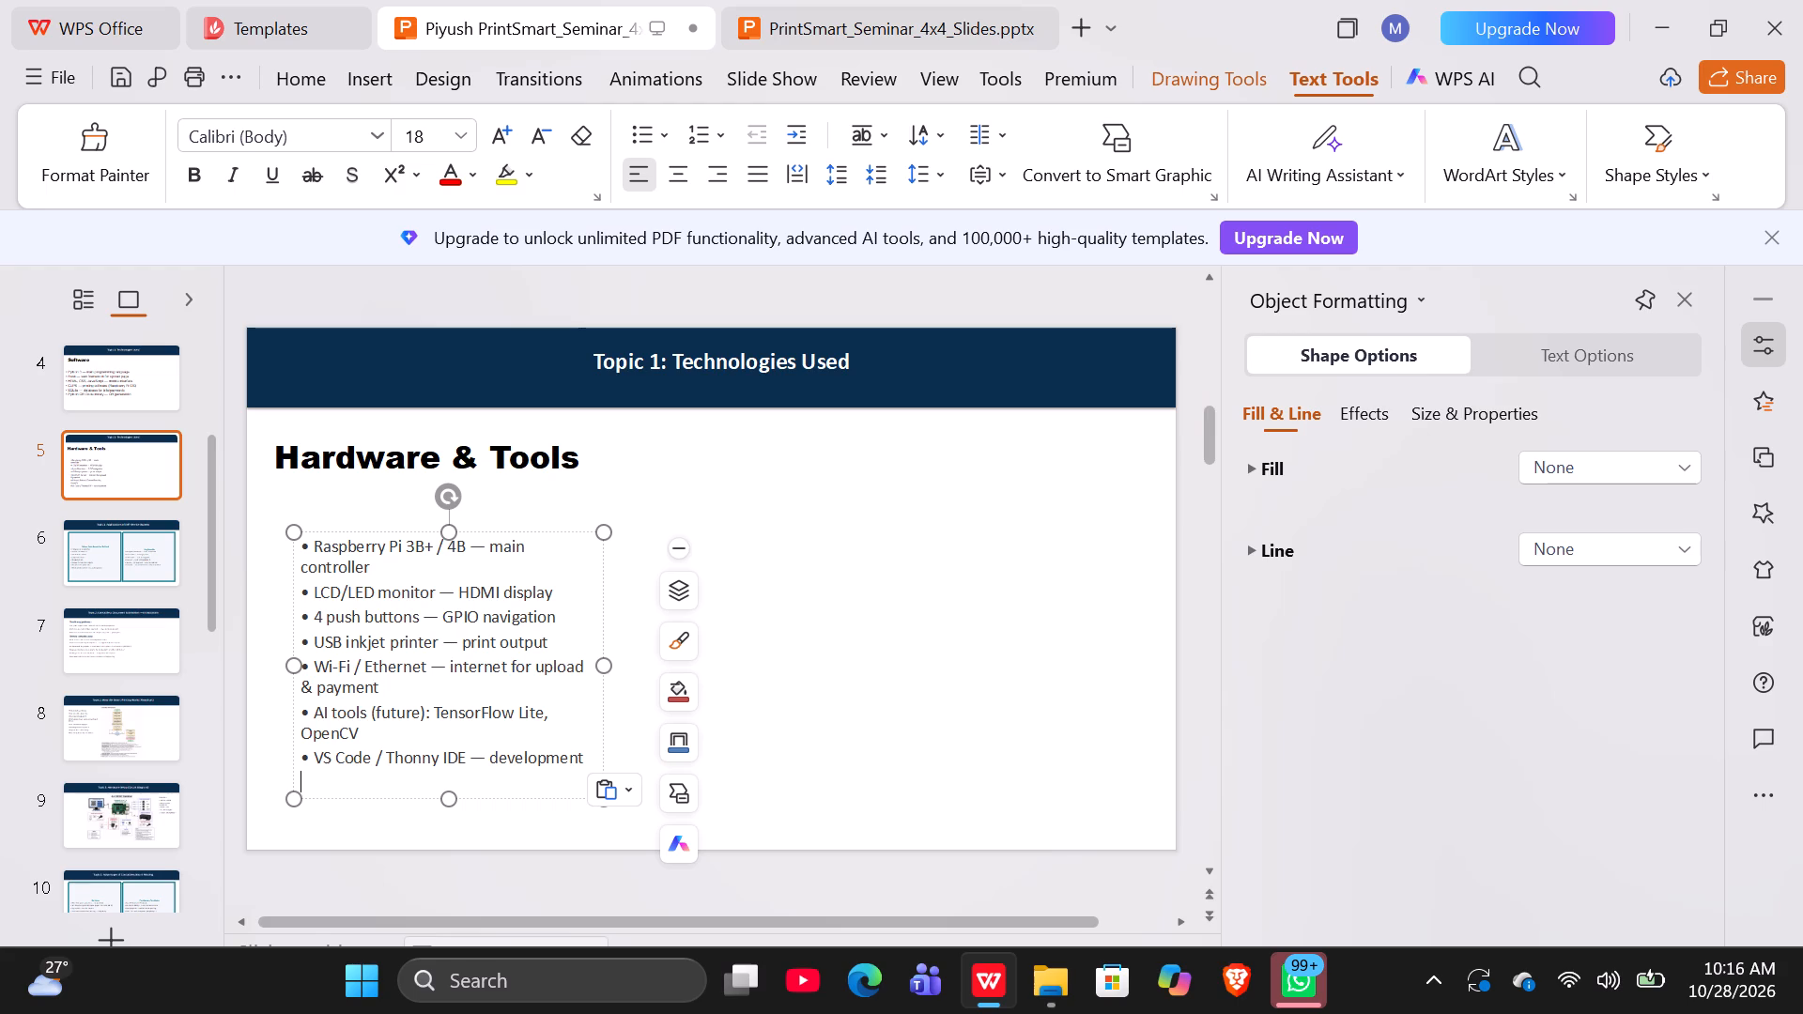
Set the font size of all the pasted hardware bullets on slide 5 to 20.
drag(579, 754, 445, 646)
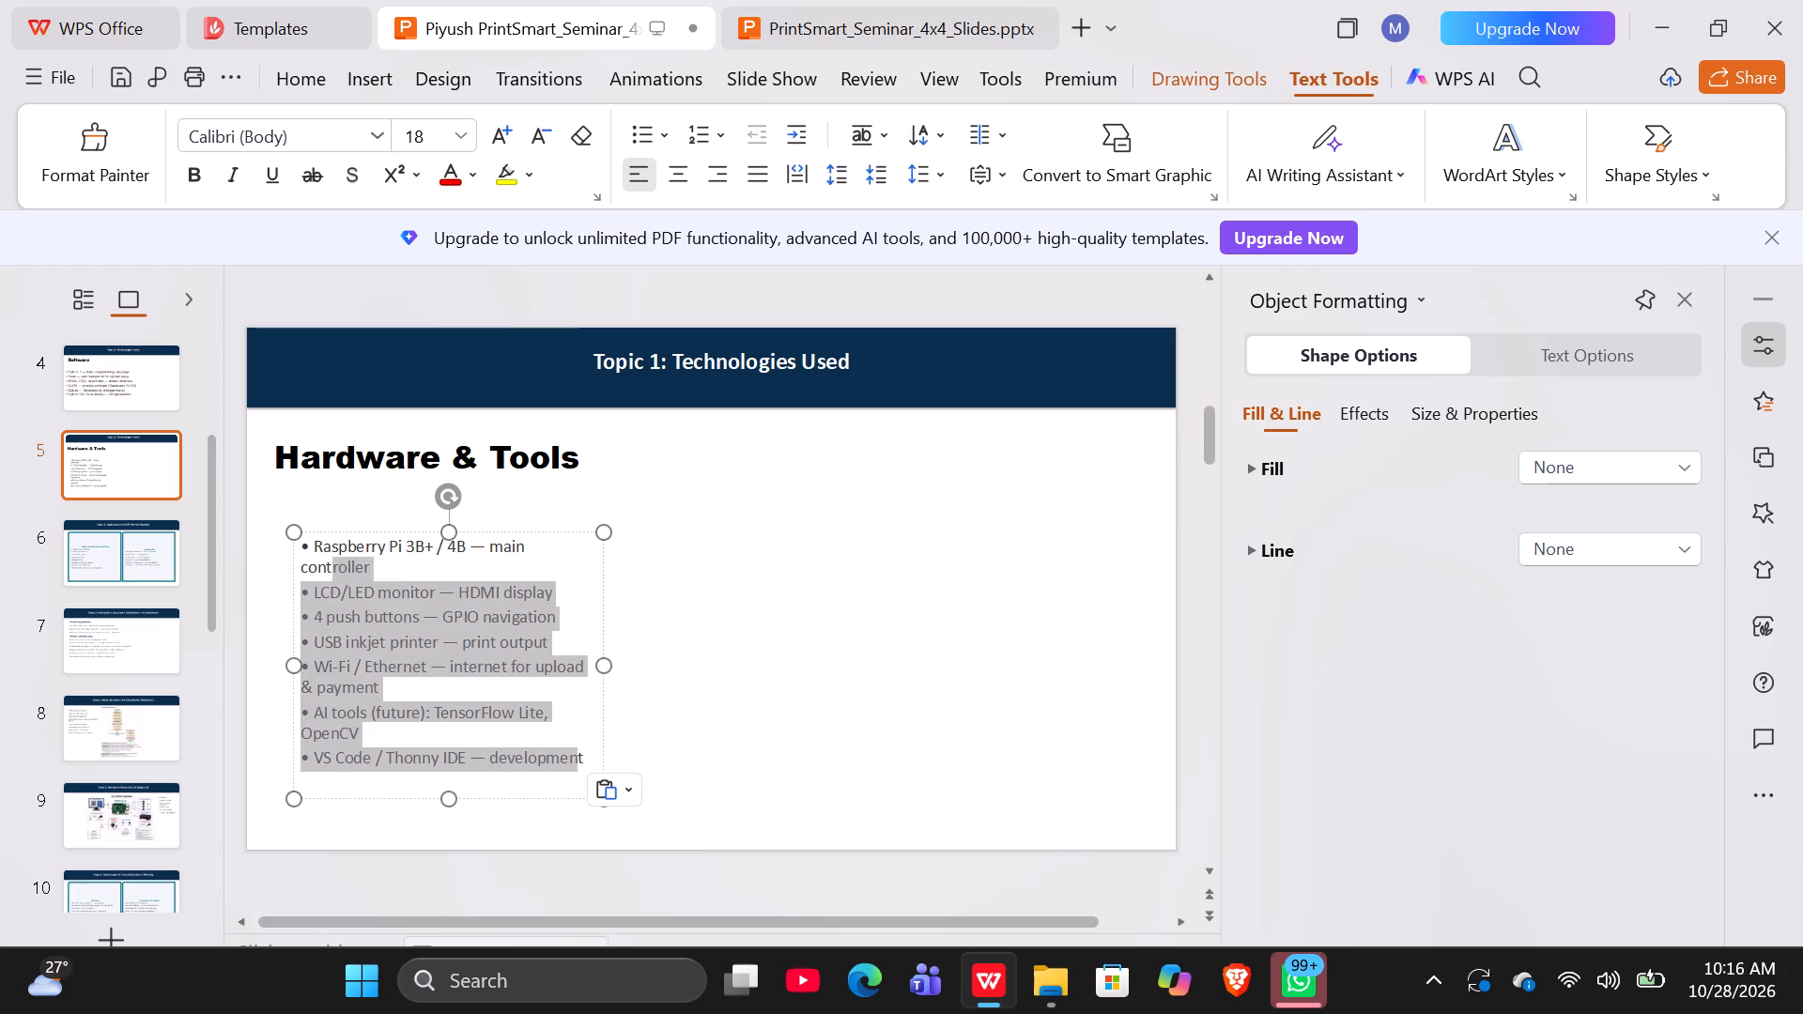
drag(445, 646, 633, 791)
click(661, 791)
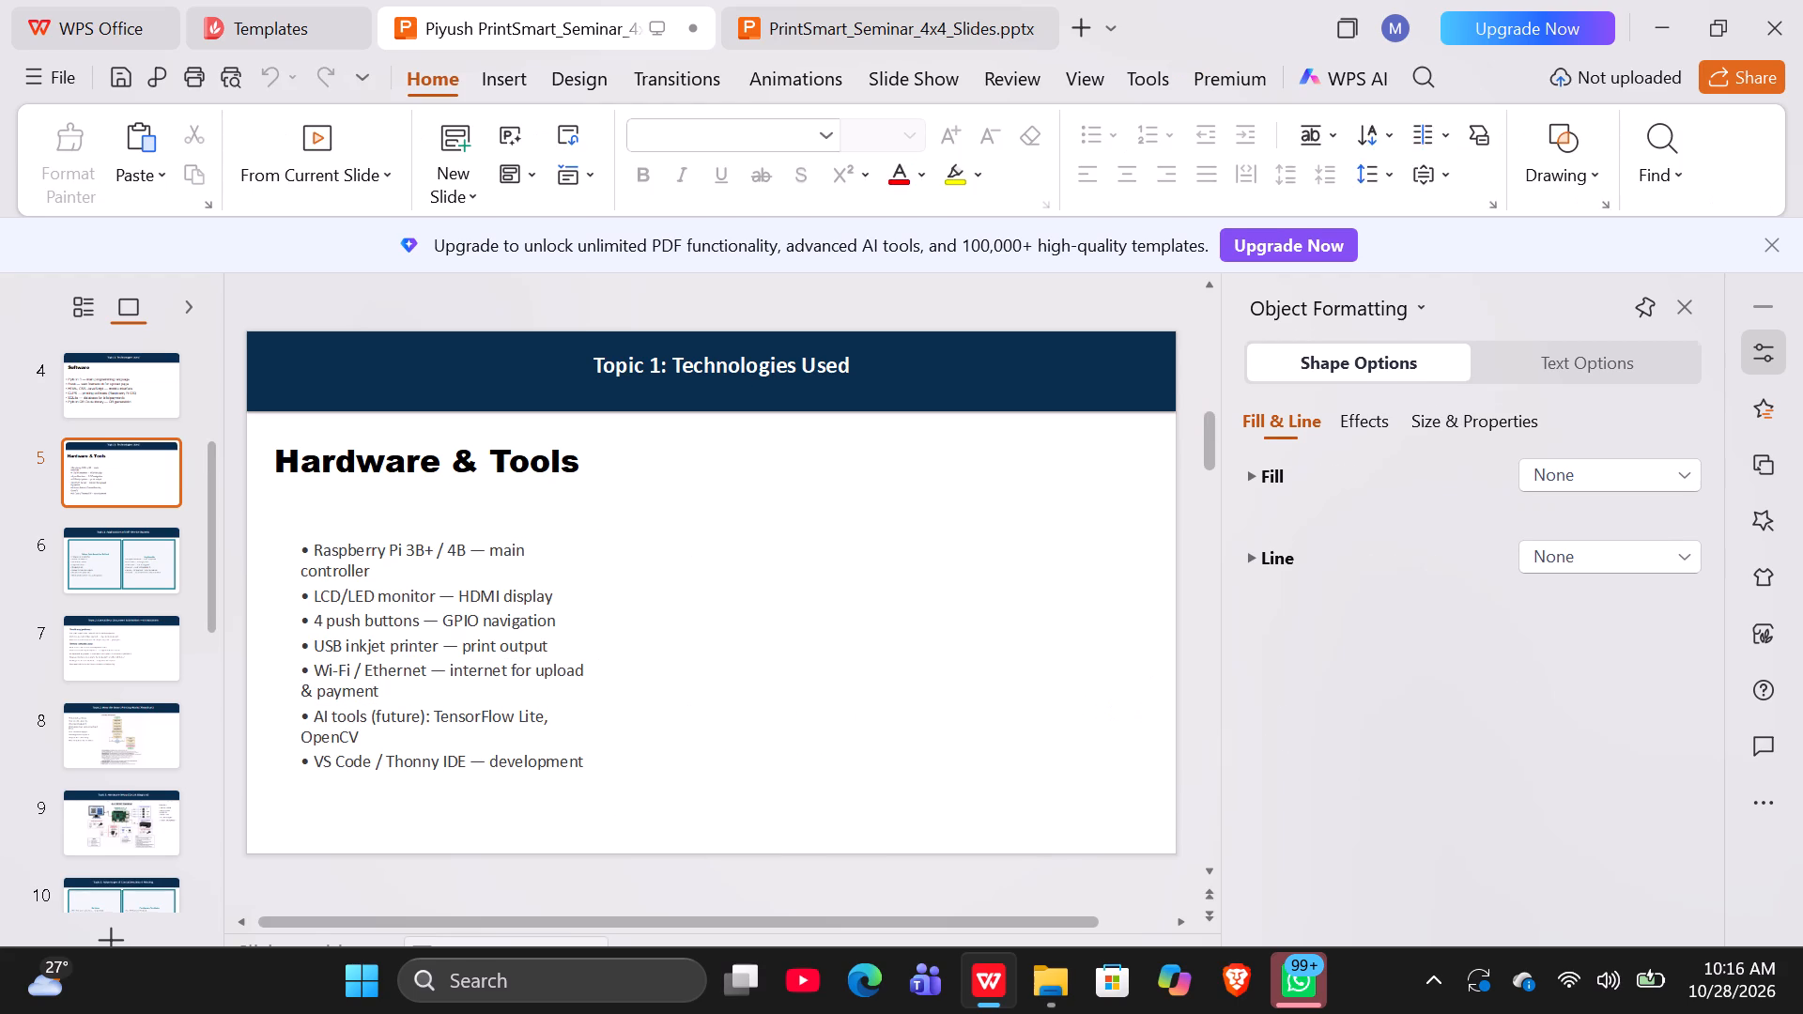
drag(583, 760, 516, 743)
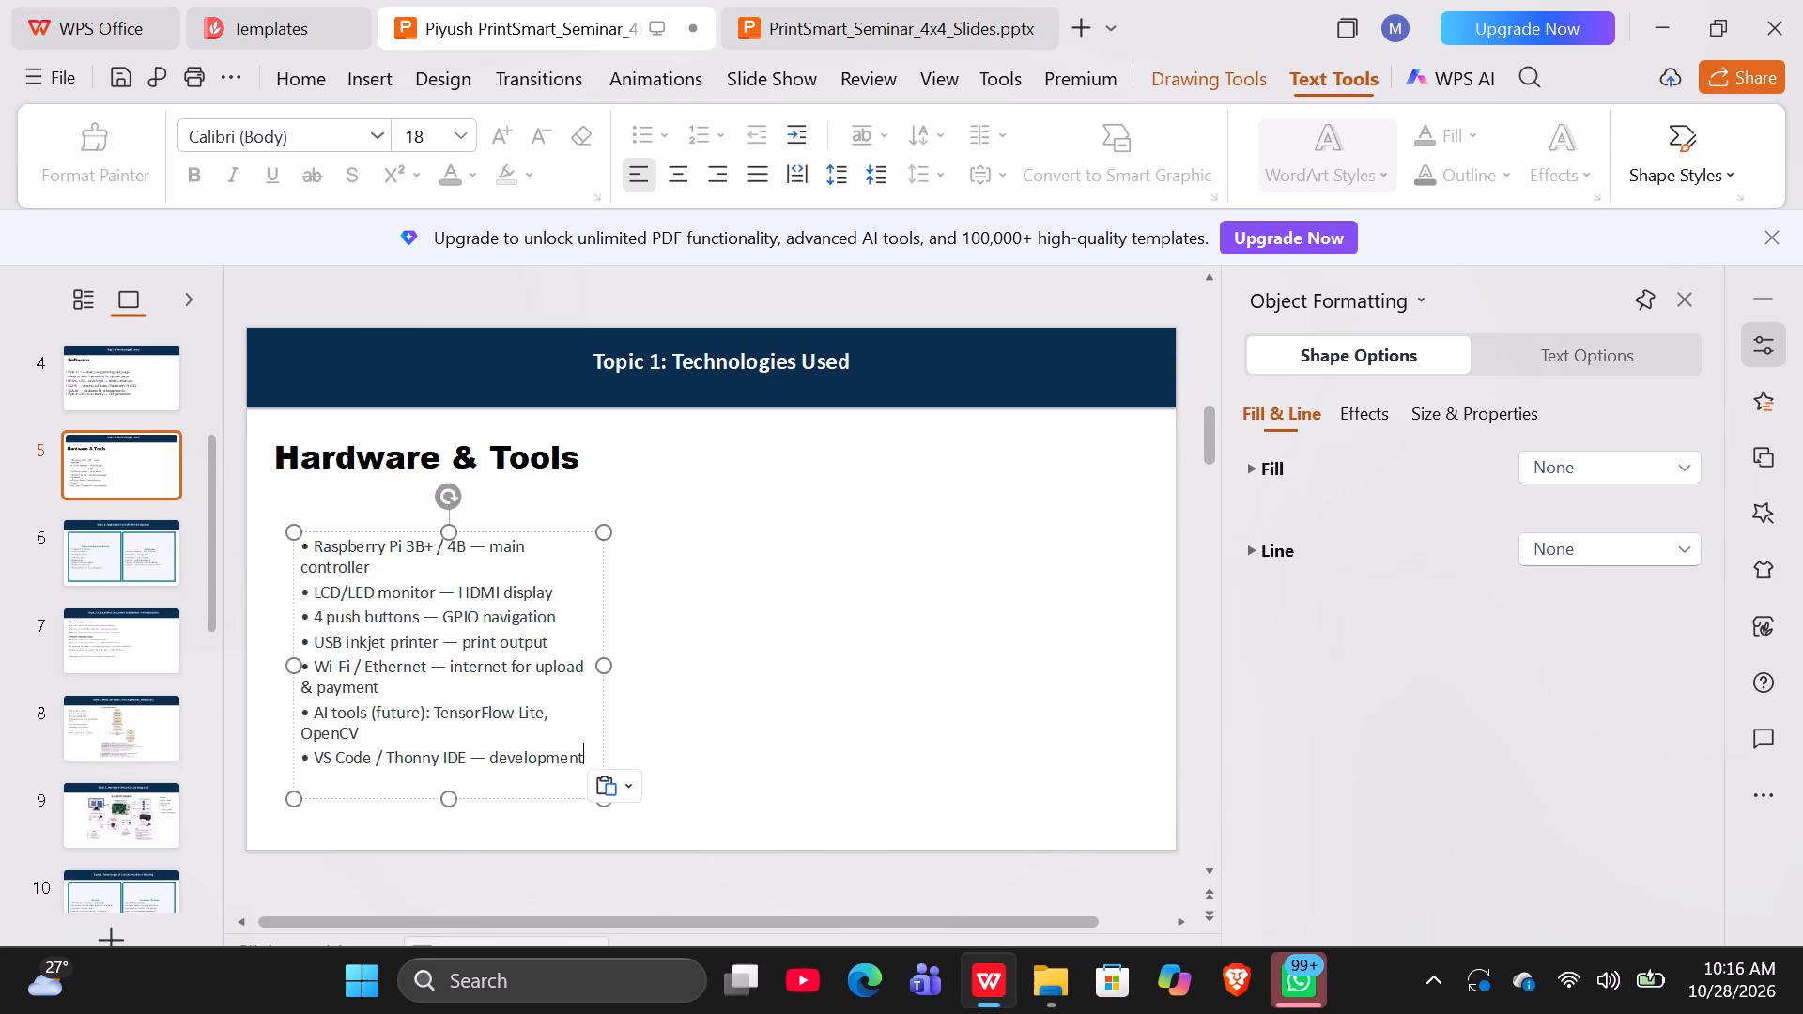
drag(516, 743, 263, 531)
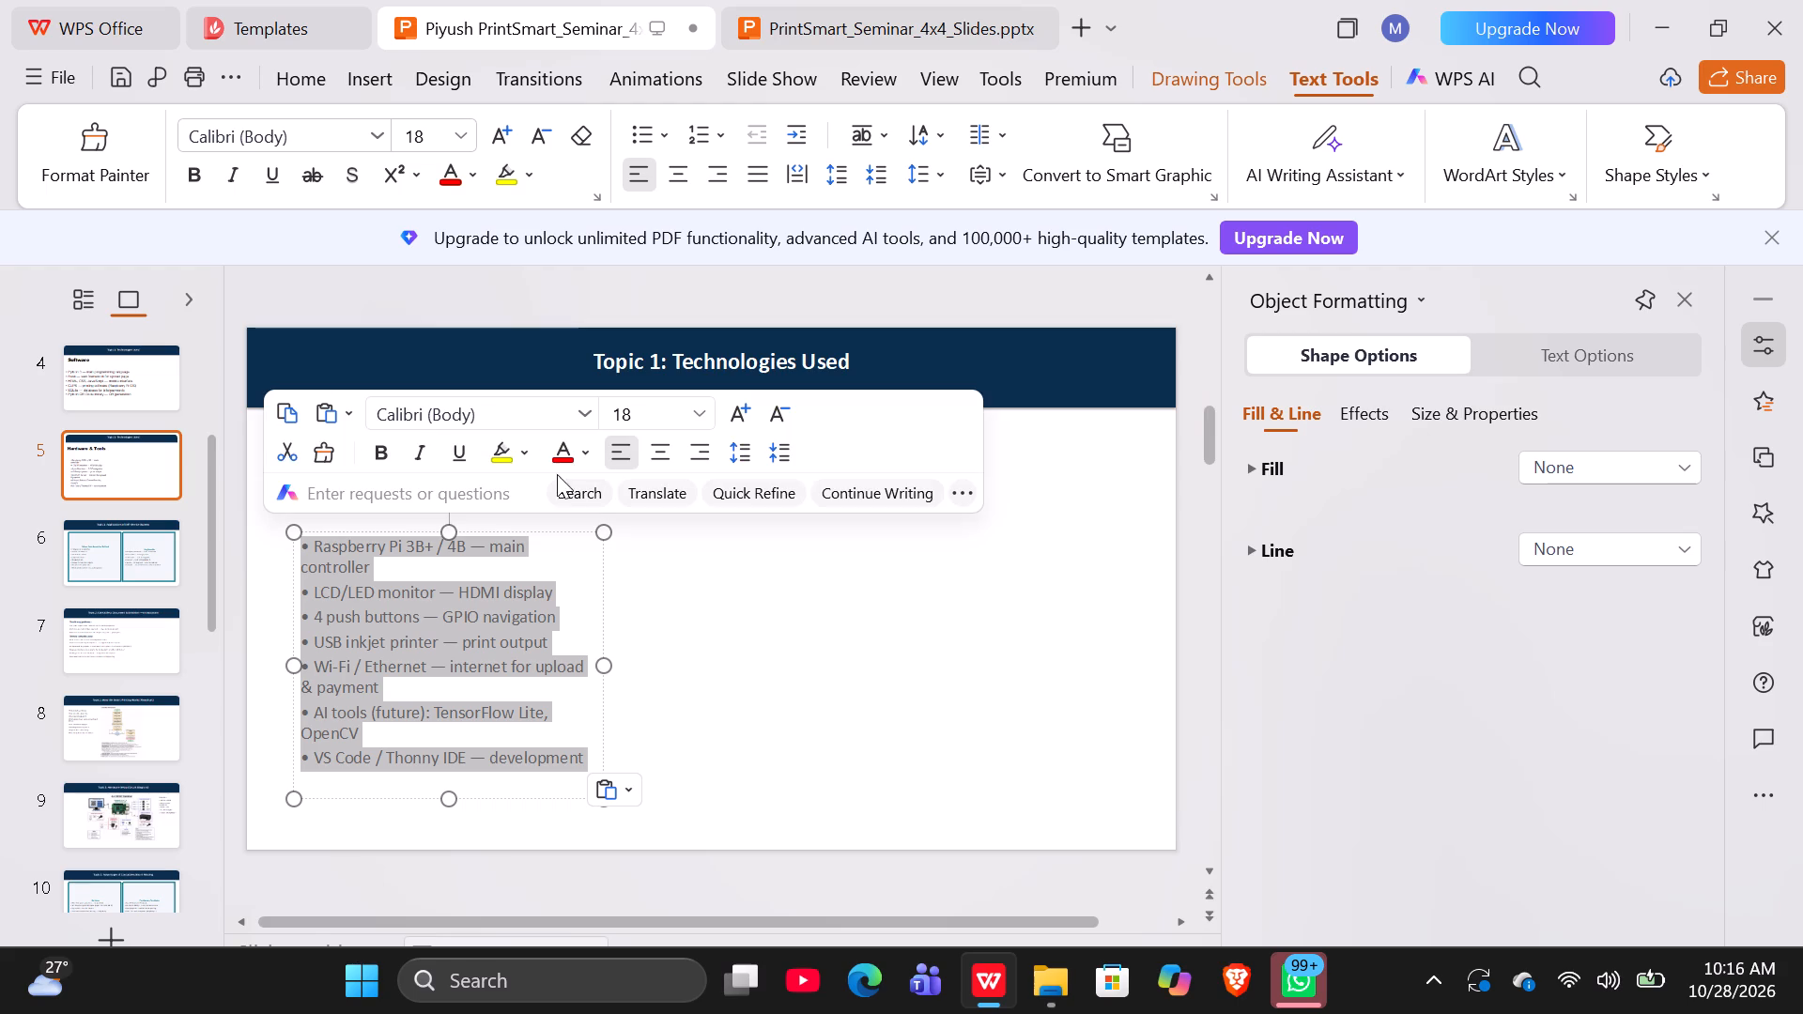
click(731, 406)
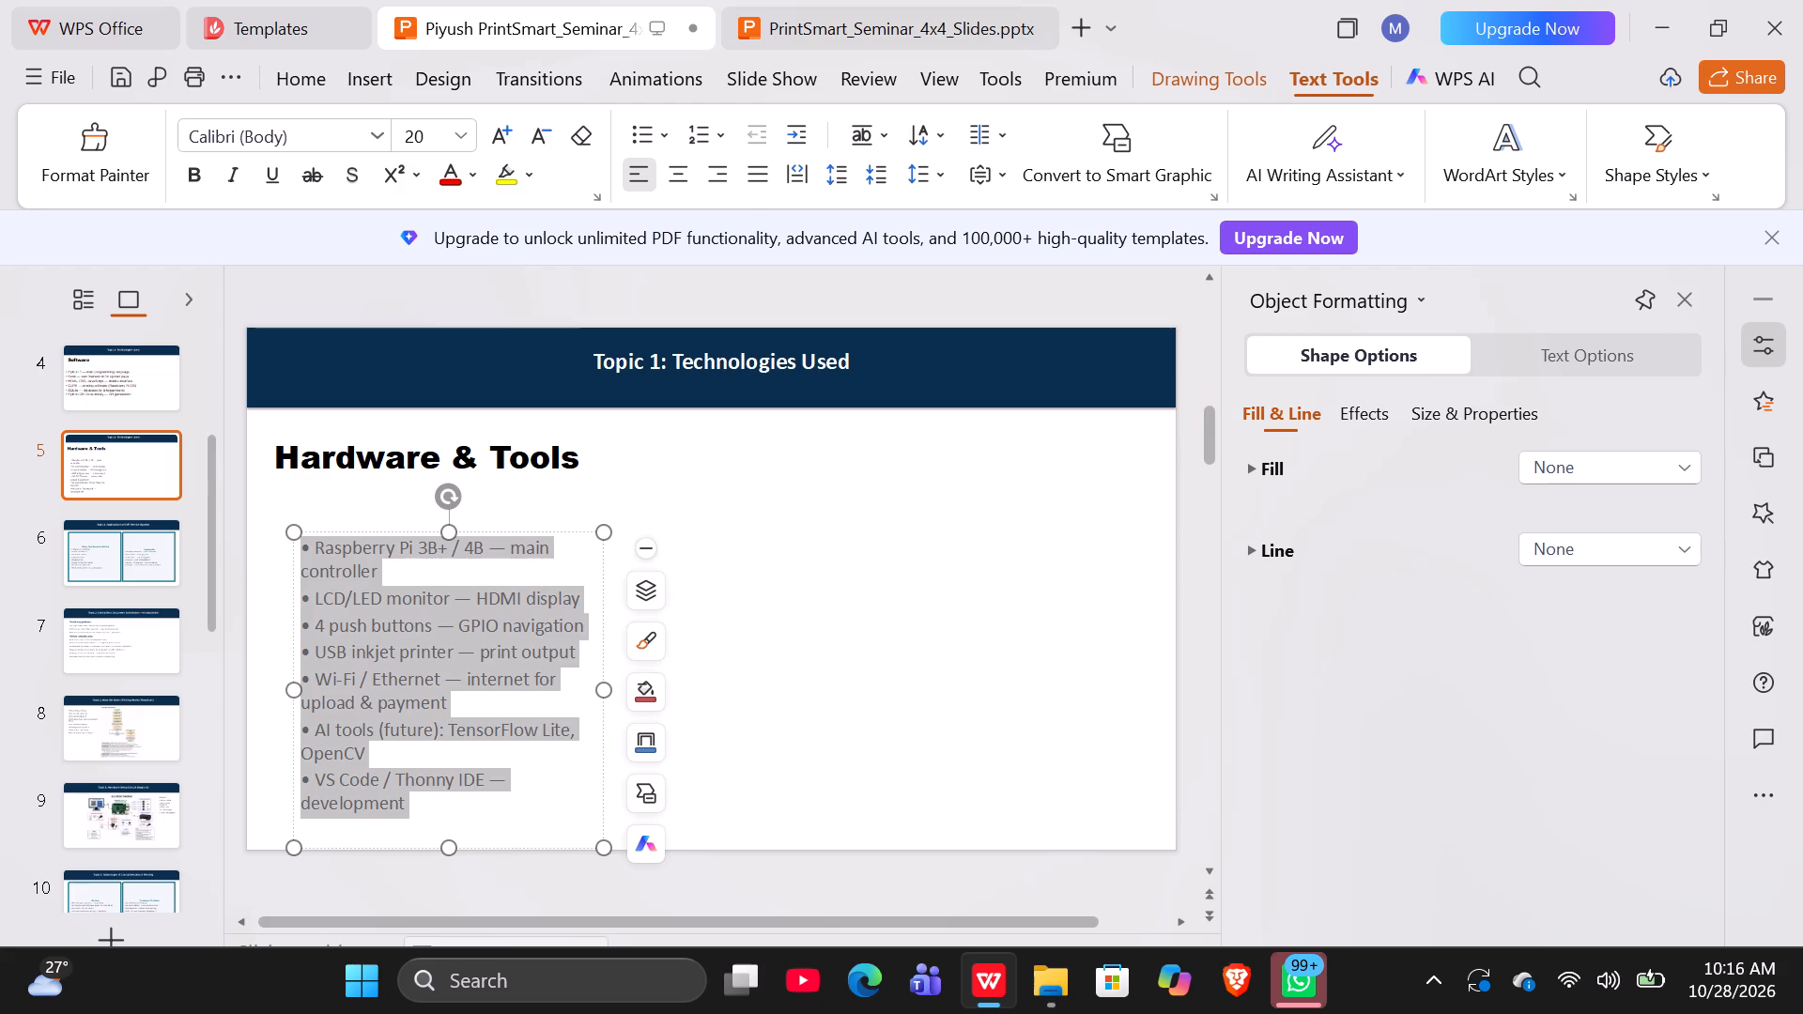
Widen the left-aligned hardware bullet text box so each bullet fits one line and its left edge meets the slide's left edge.
drag(607, 526, 995, 525)
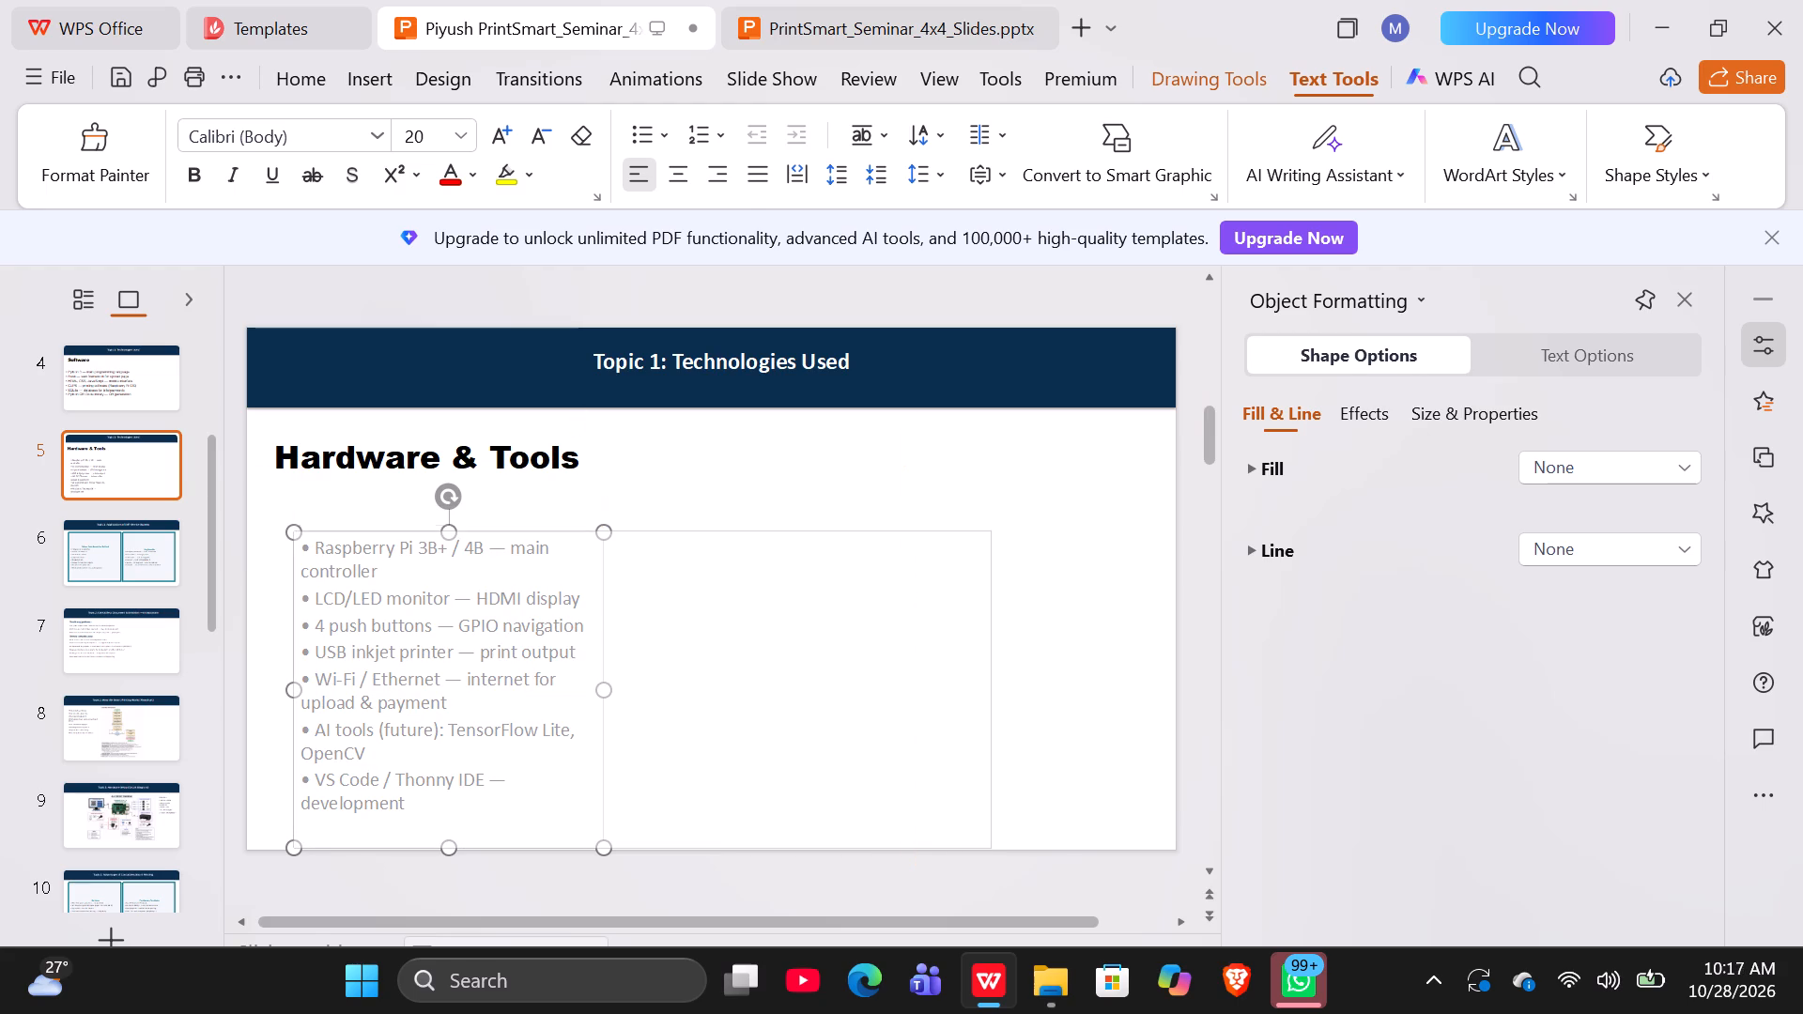
drag(995, 525, 1012, 530)
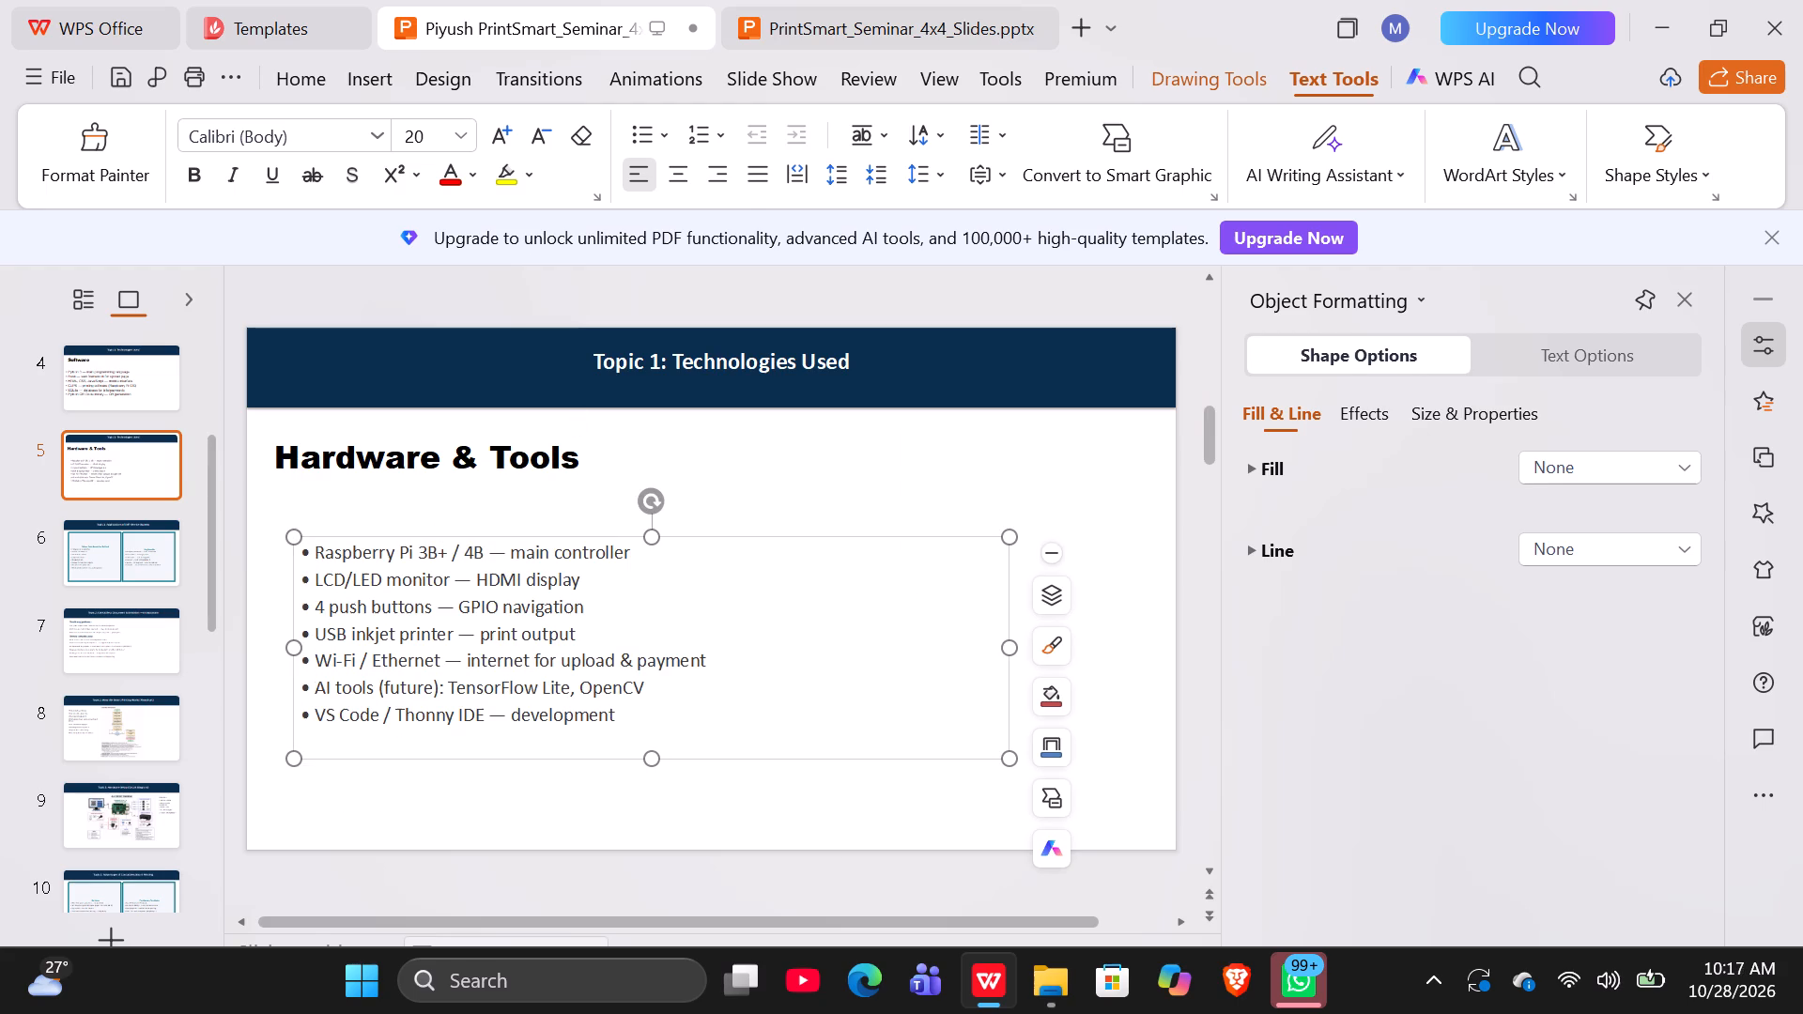
click(630, 173)
drag(294, 642, 219, 645)
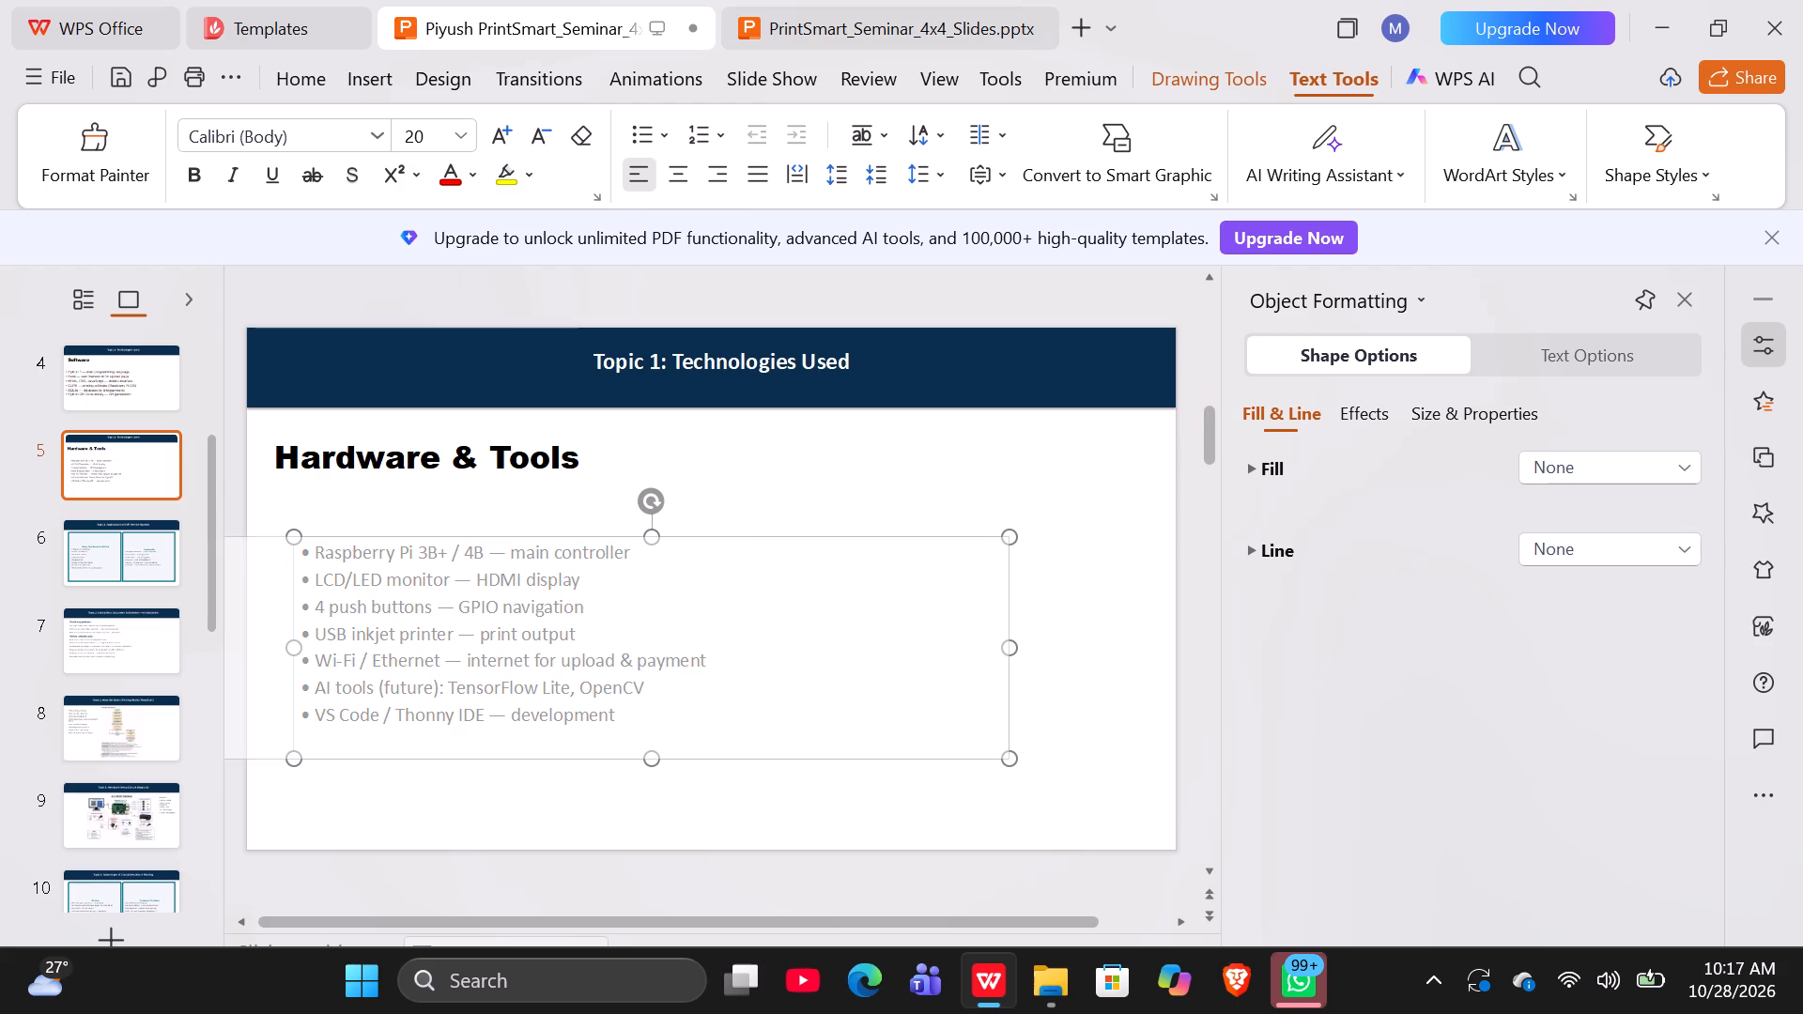
drag(219, 645, 247, 642)
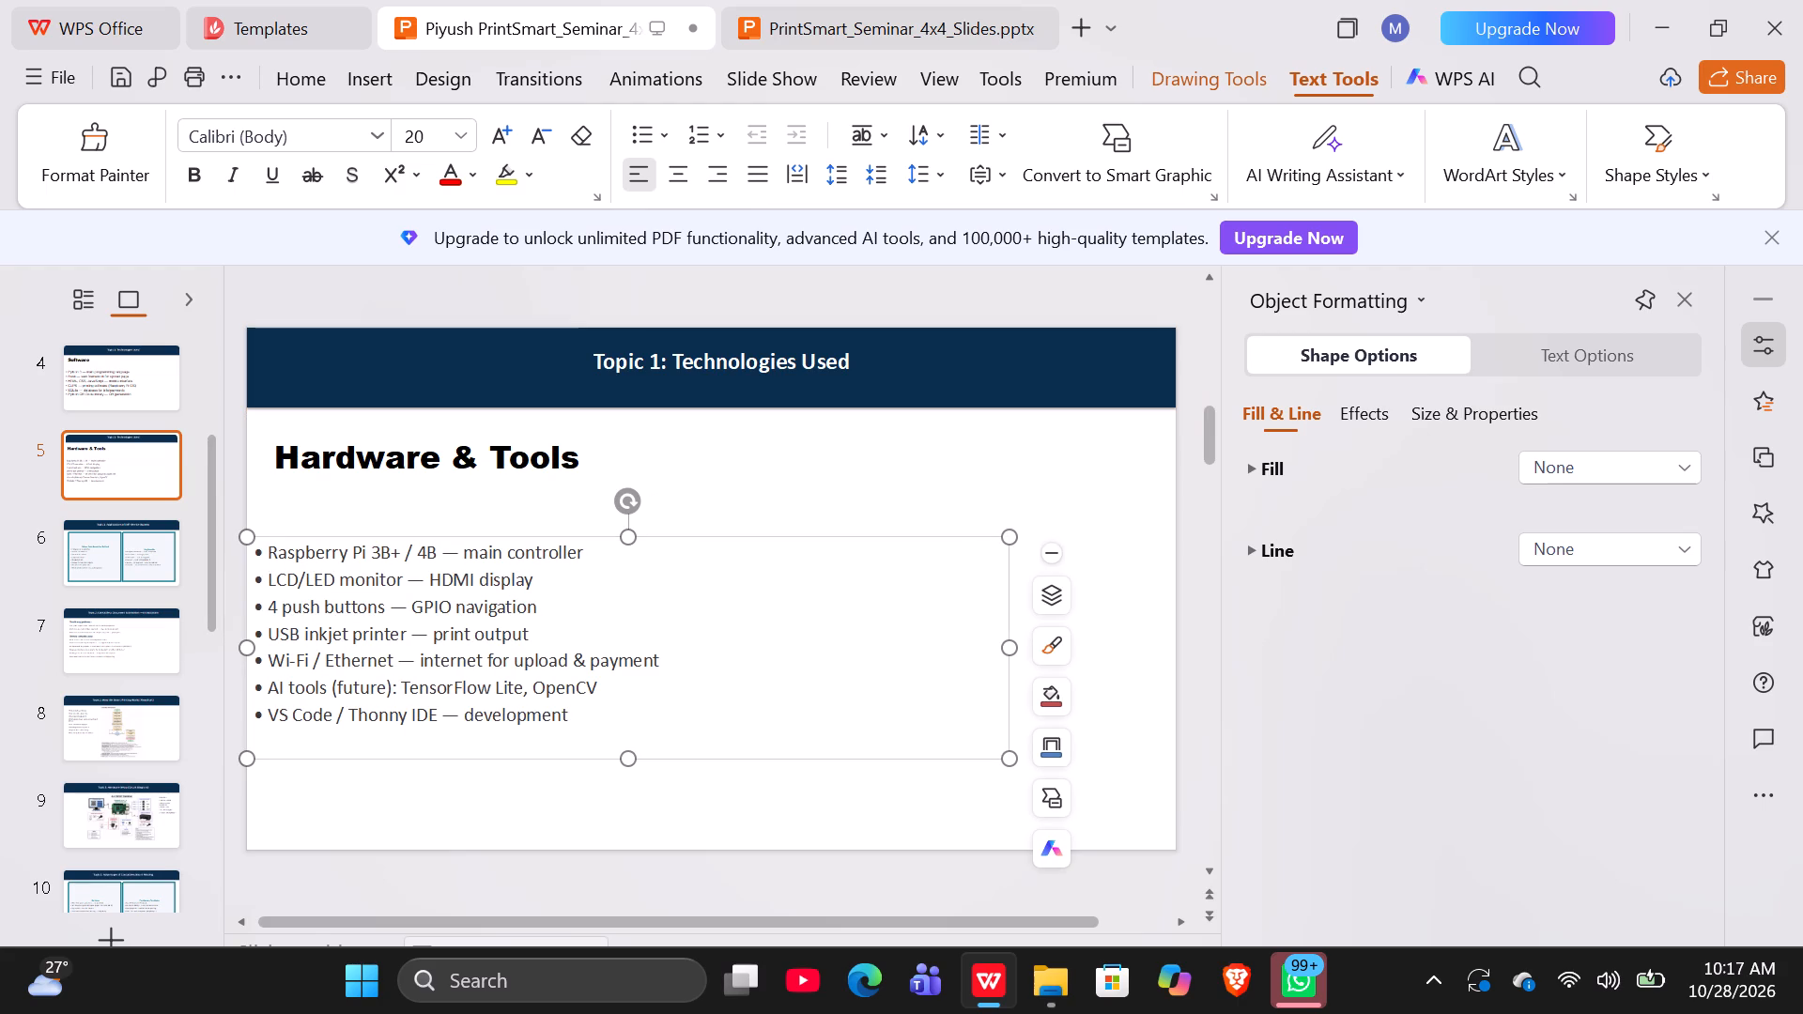
Format the whole Hardware & Tools bullet list on slide 5 in Arial at size 28, matching slide 4's Software list.
click(169, 396)
drag(273, 541, 772, 745)
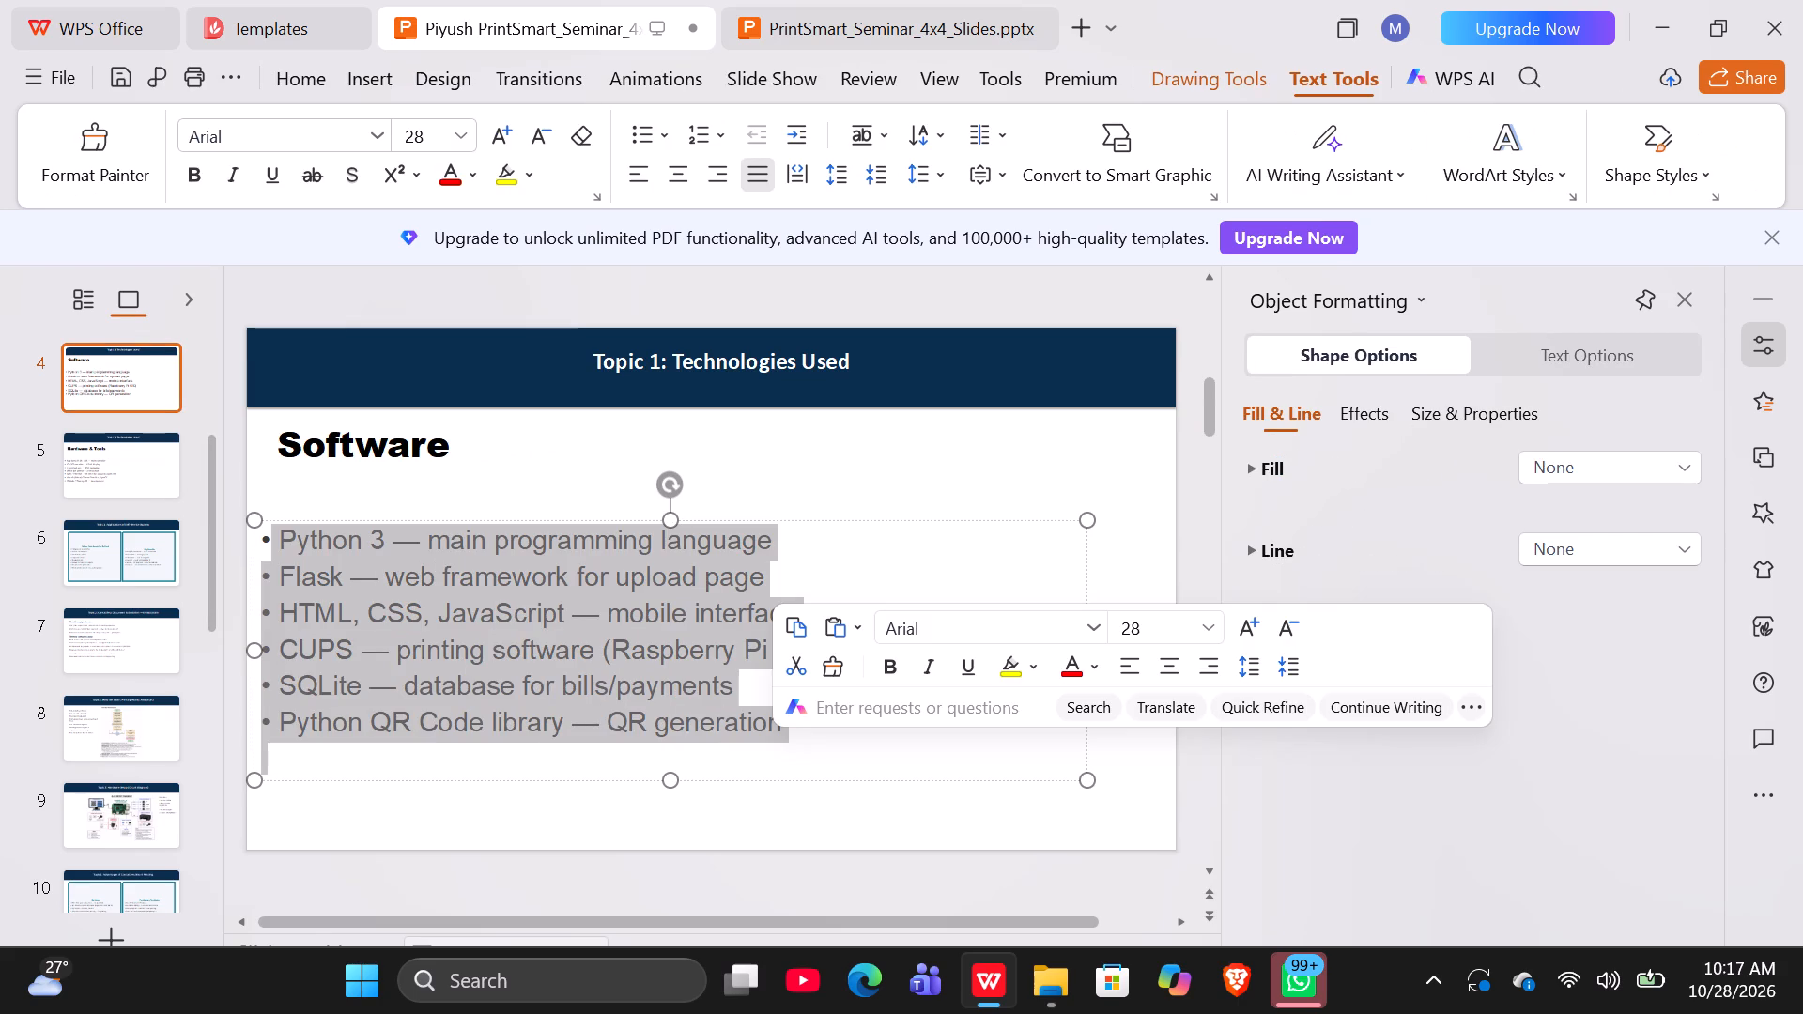
click(119, 472)
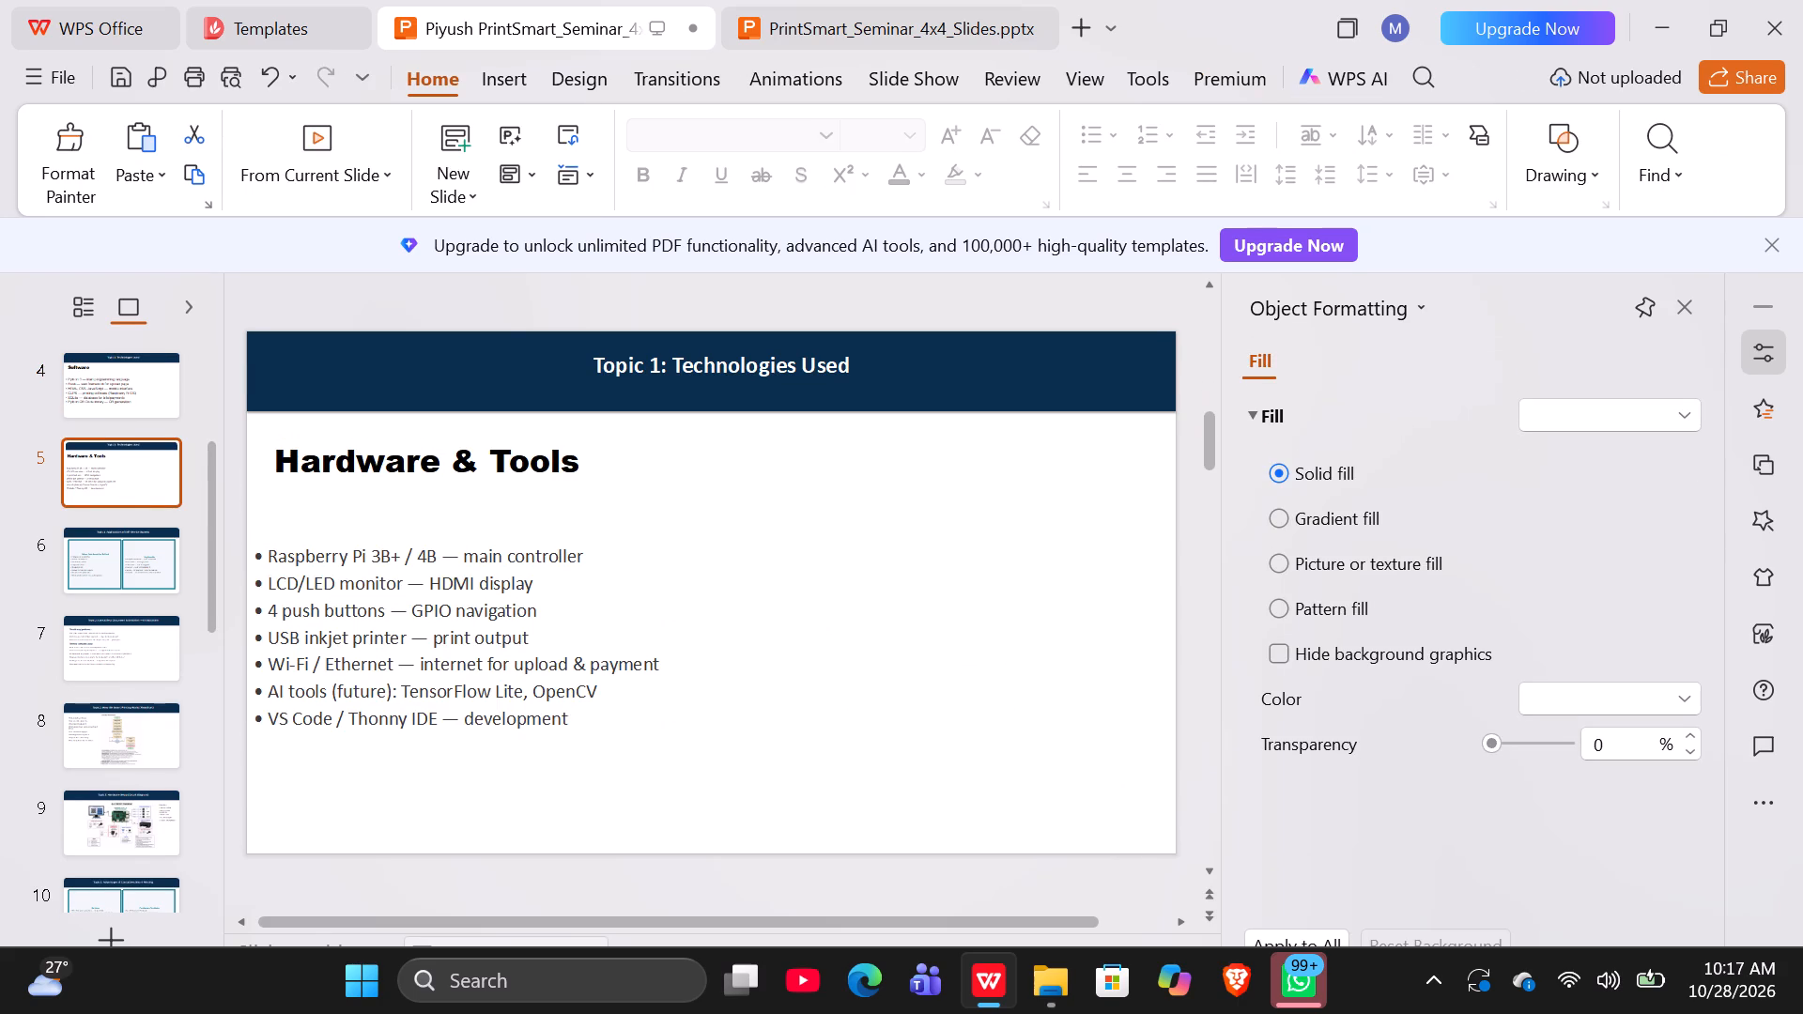
drag(258, 554, 634, 698)
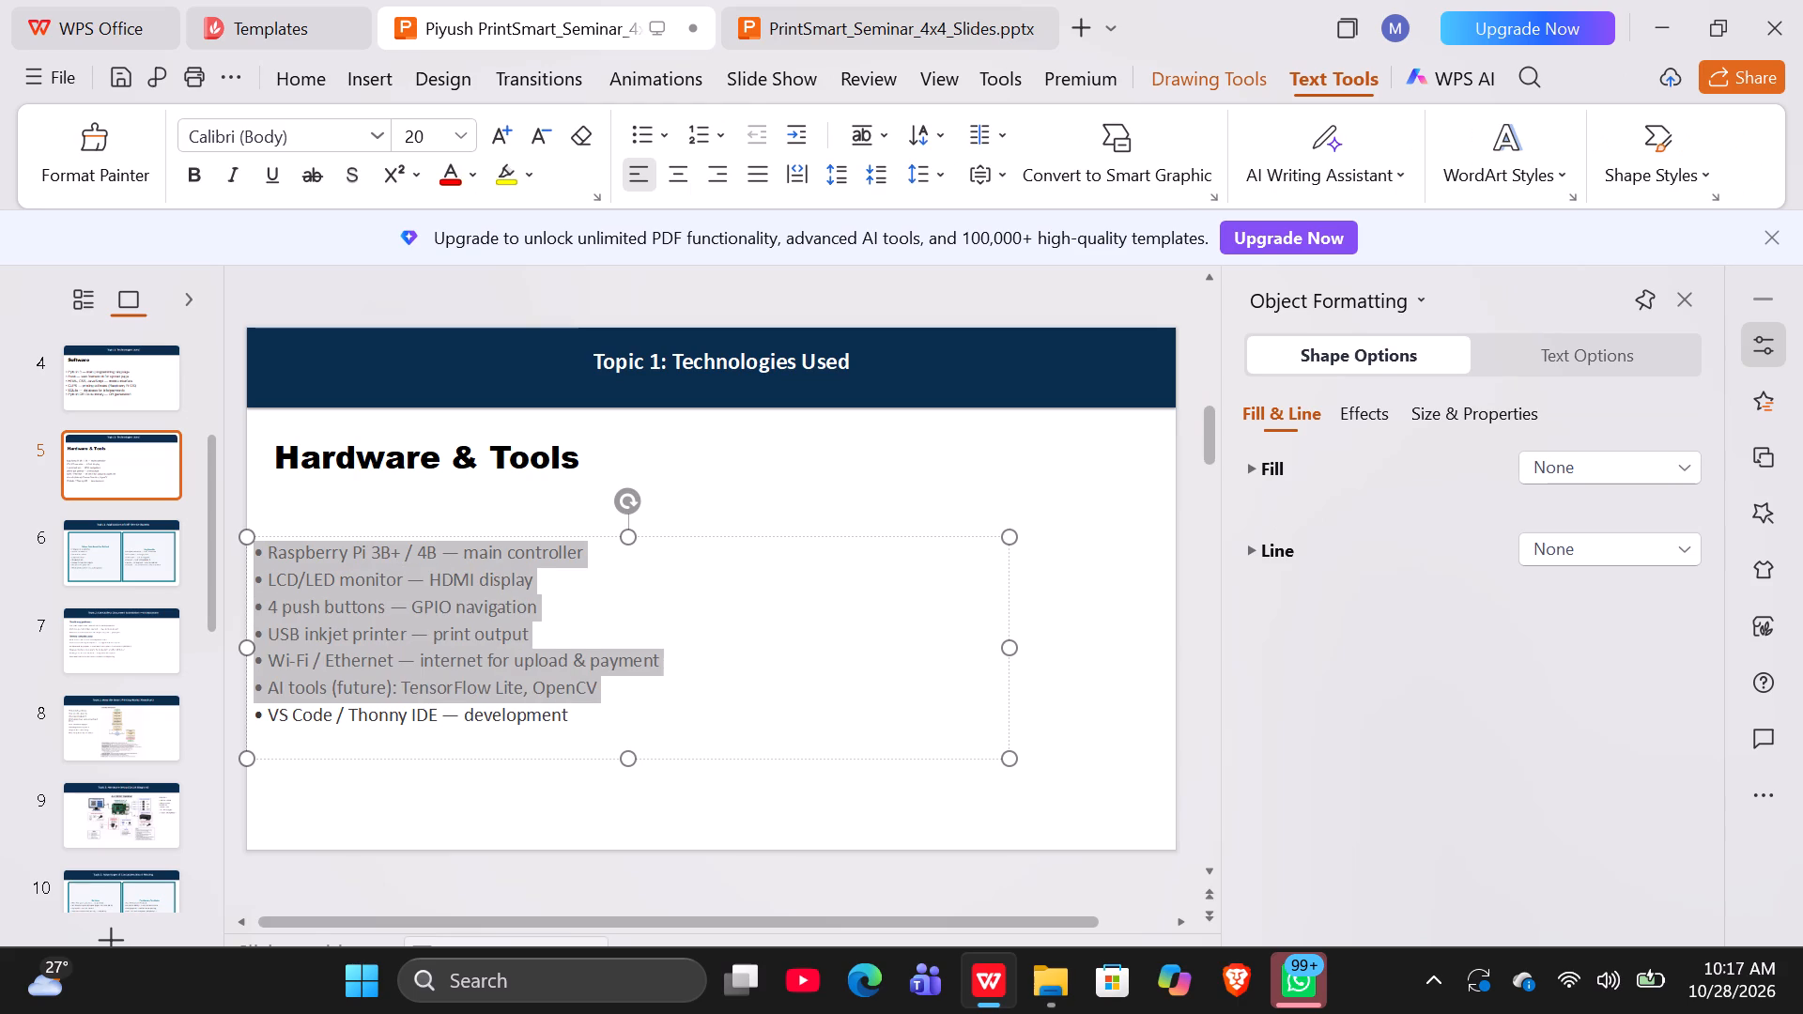
drag(634, 698, 634, 699)
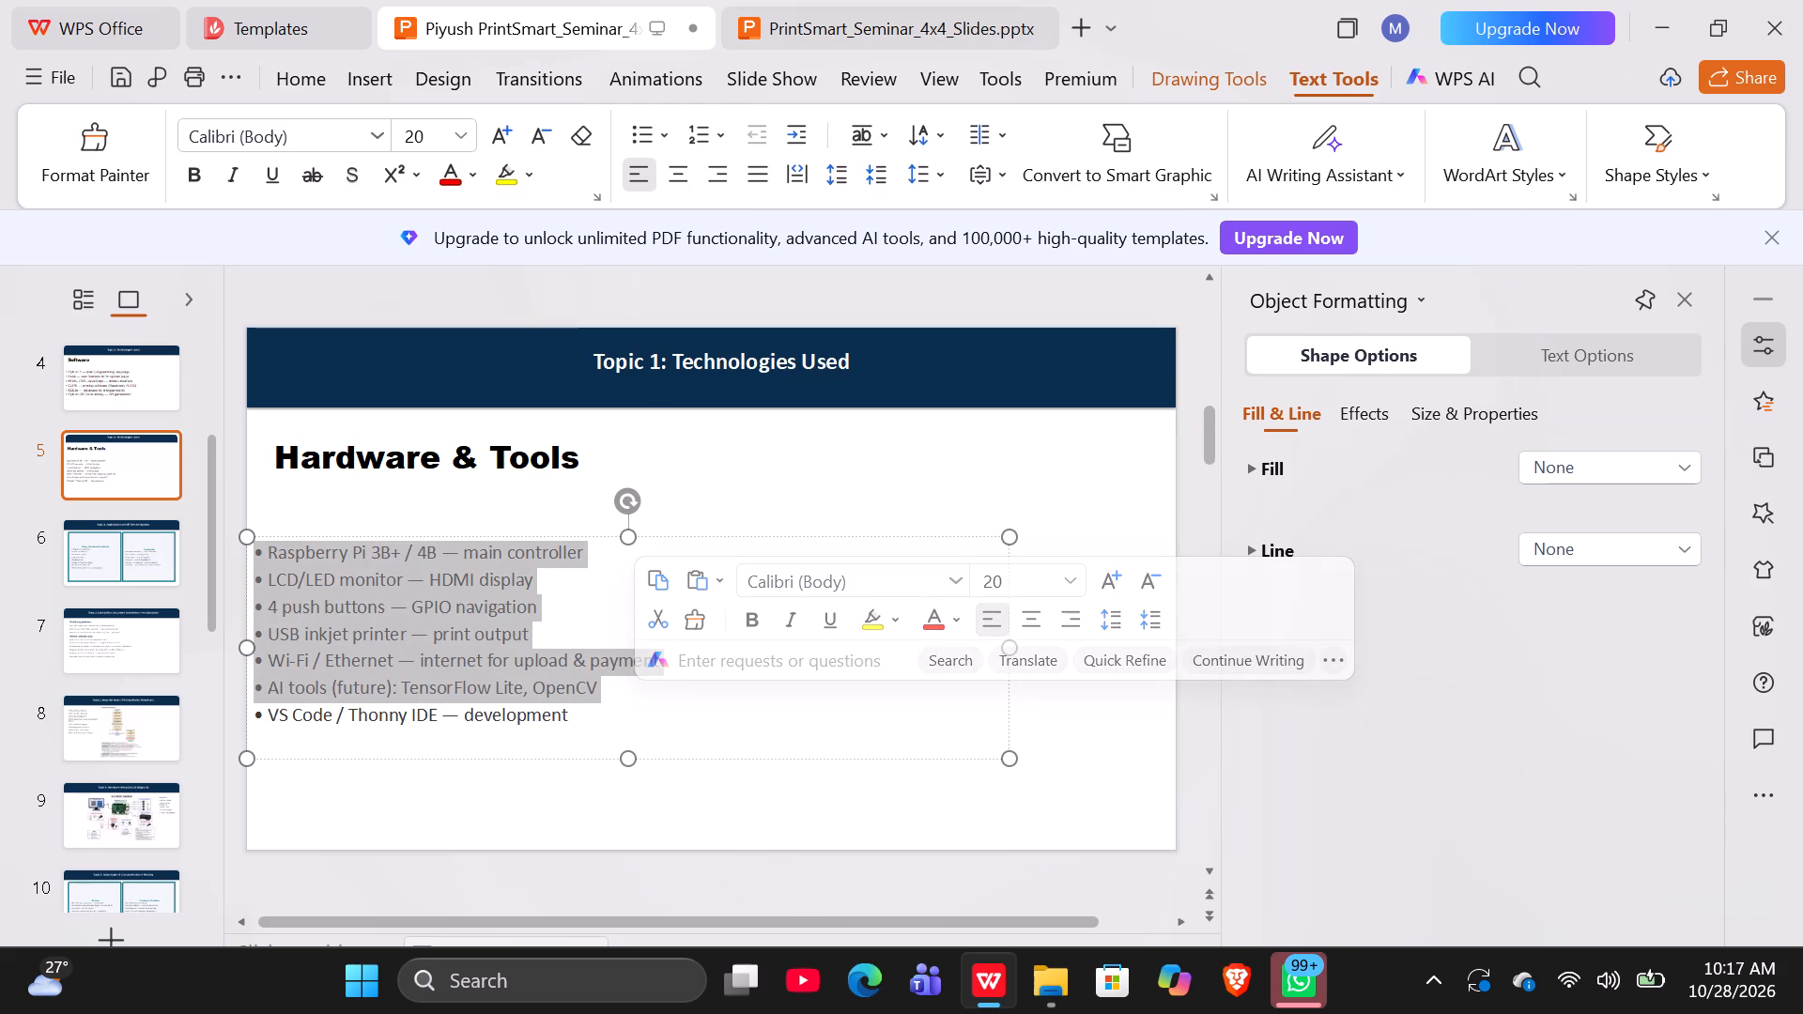
drag(579, 727, 253, 506)
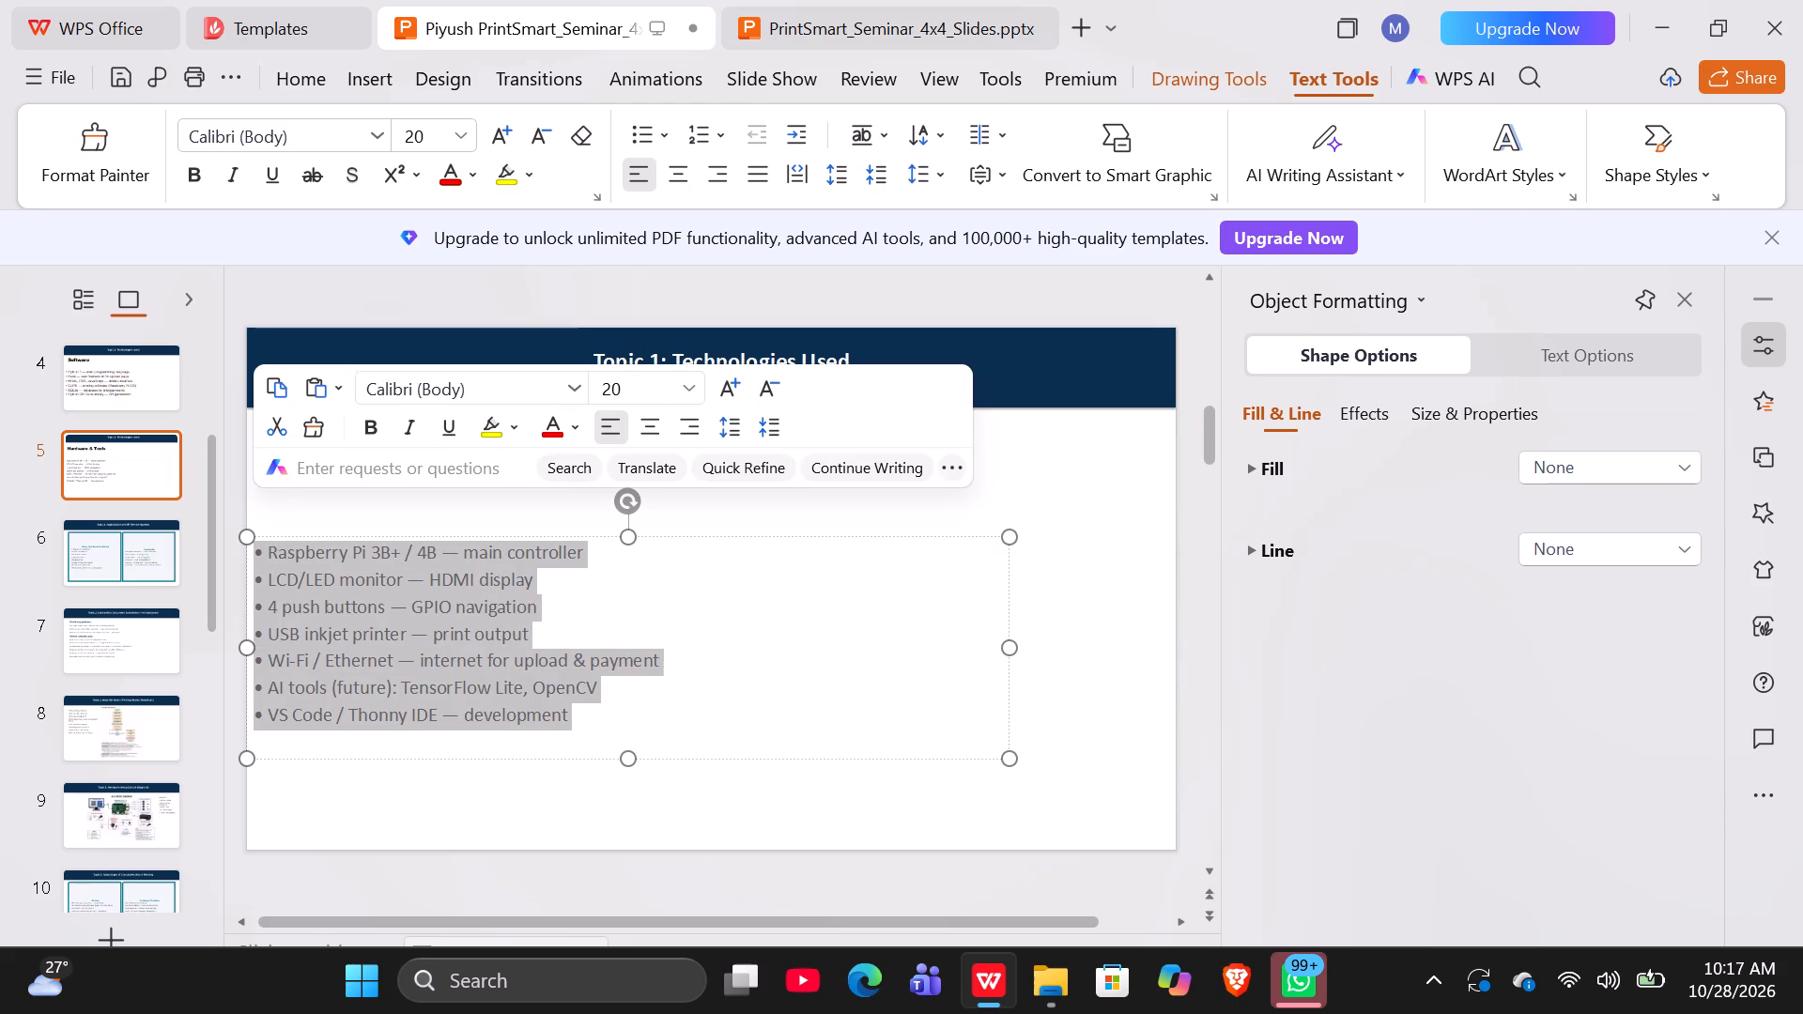
click(684, 386)
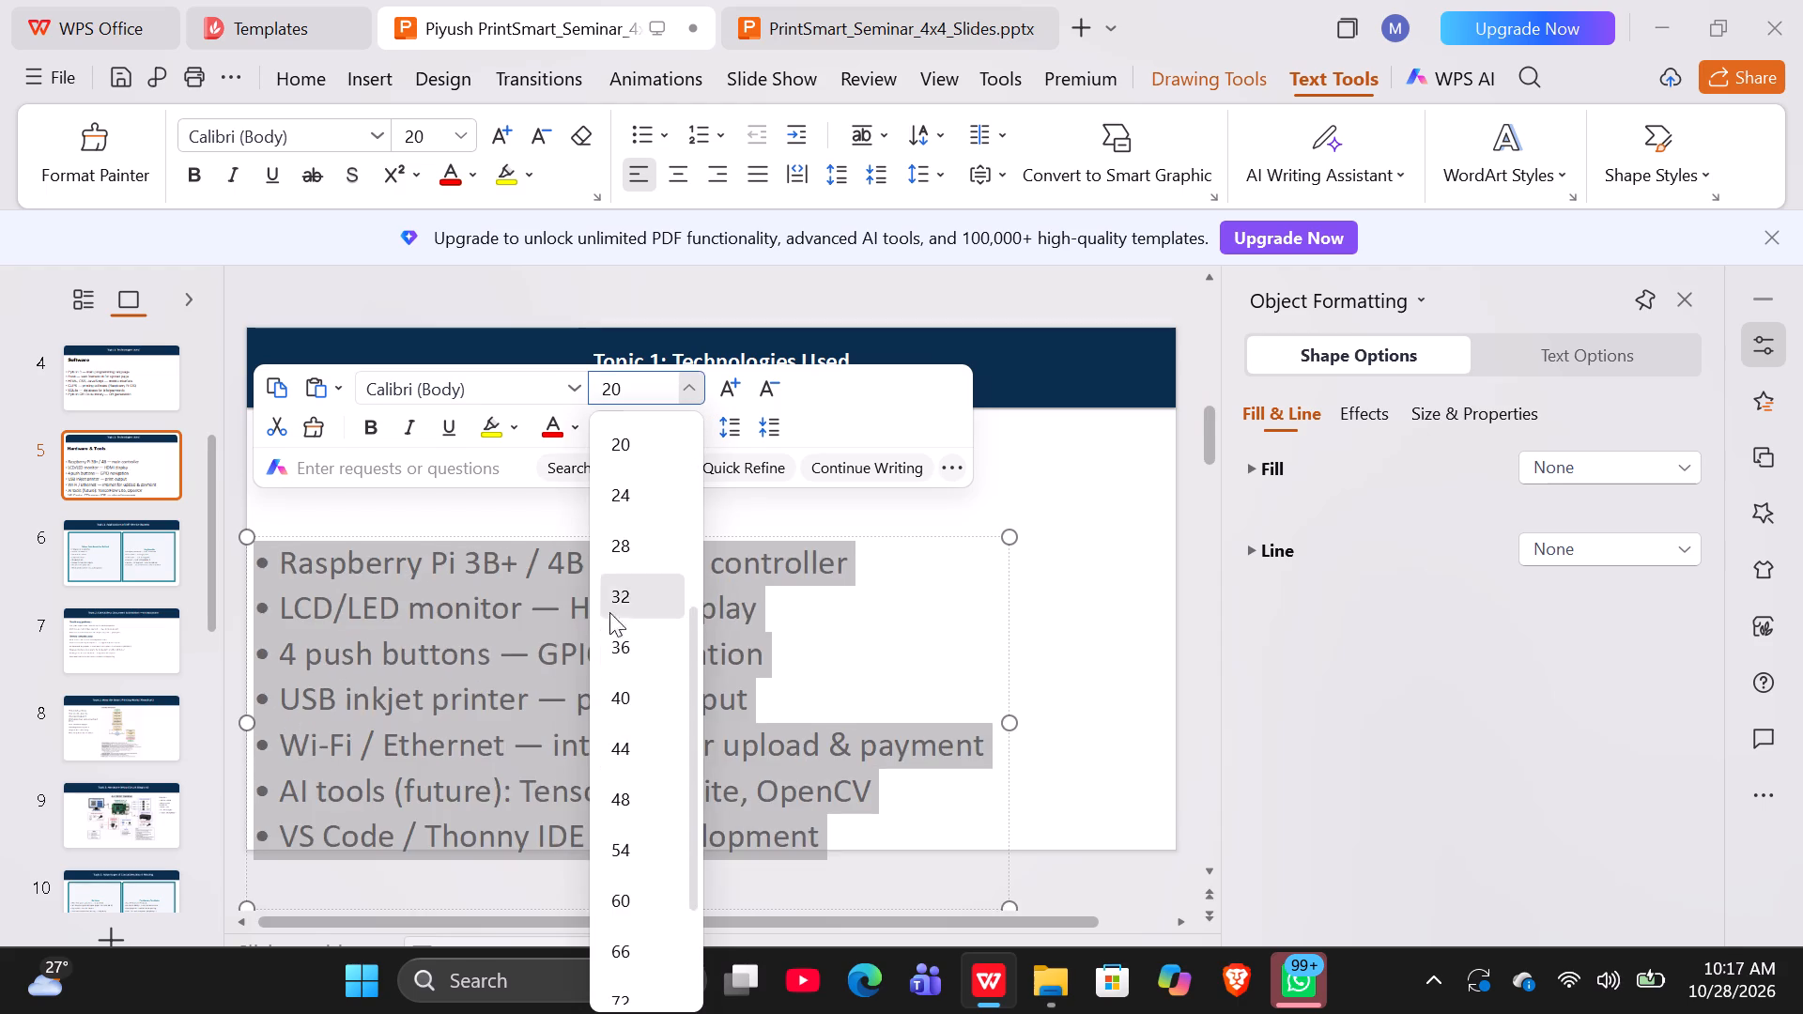
click(612, 555)
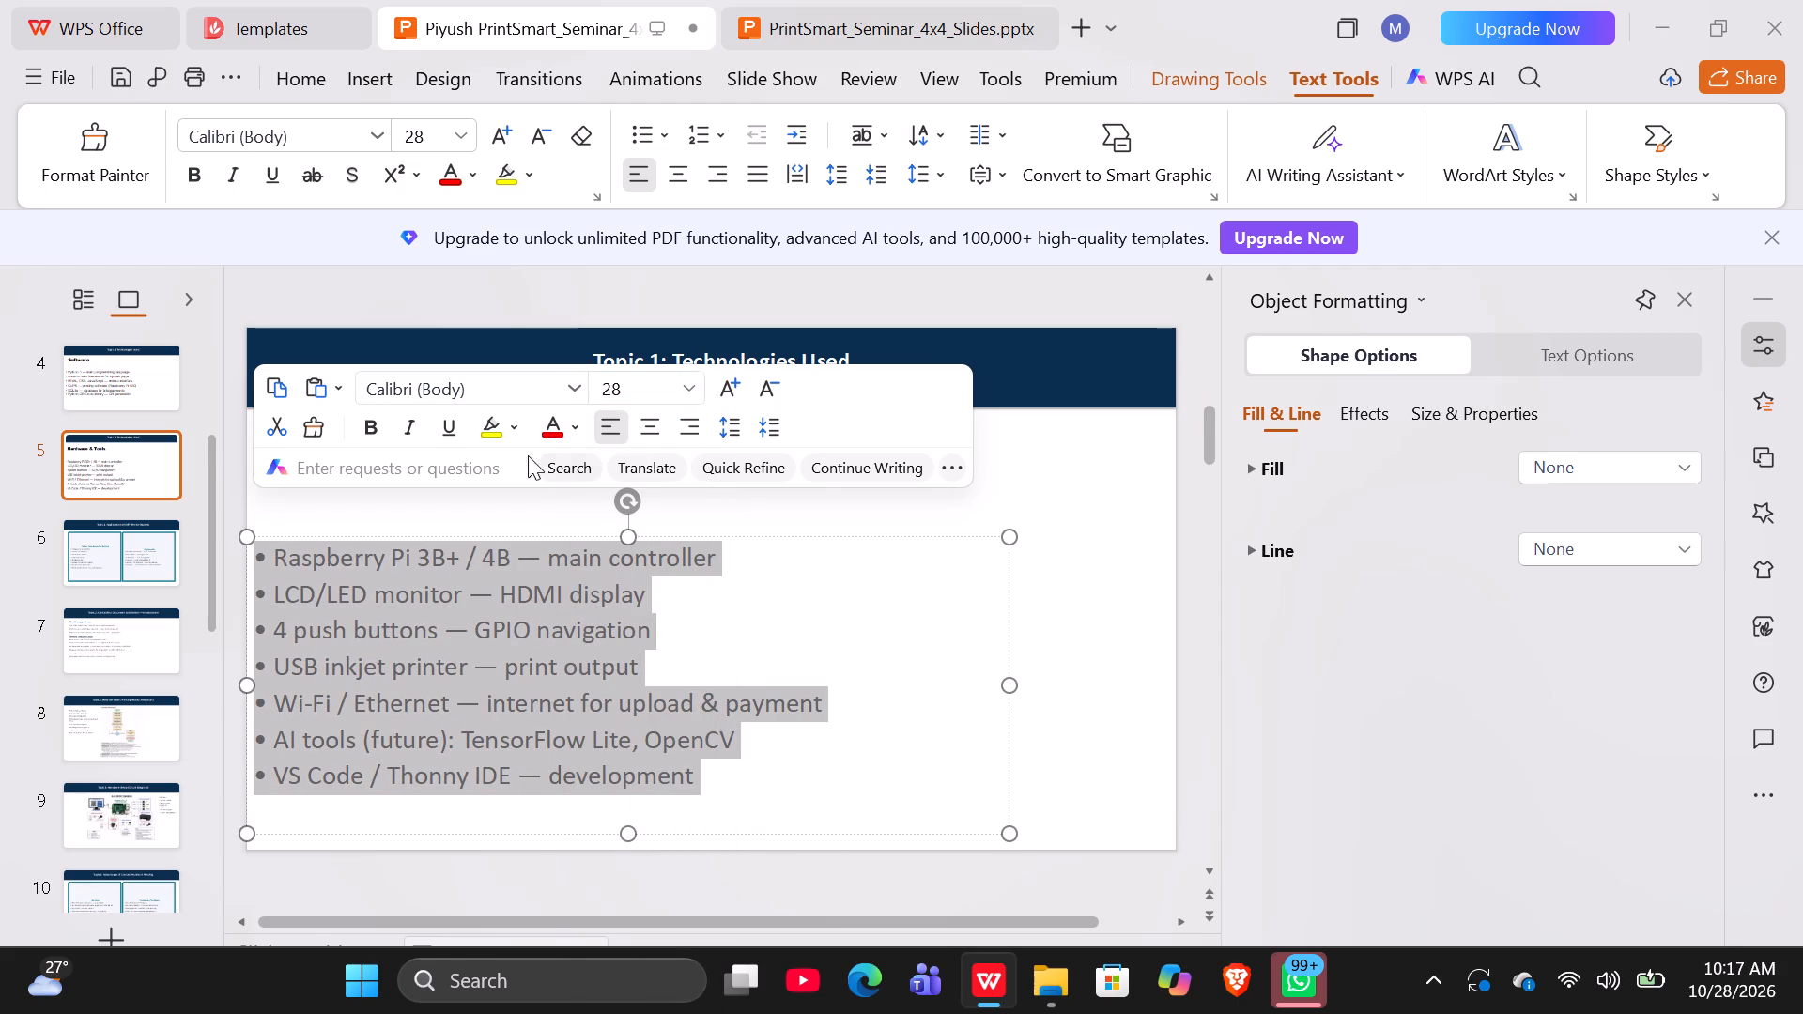
click(574, 384)
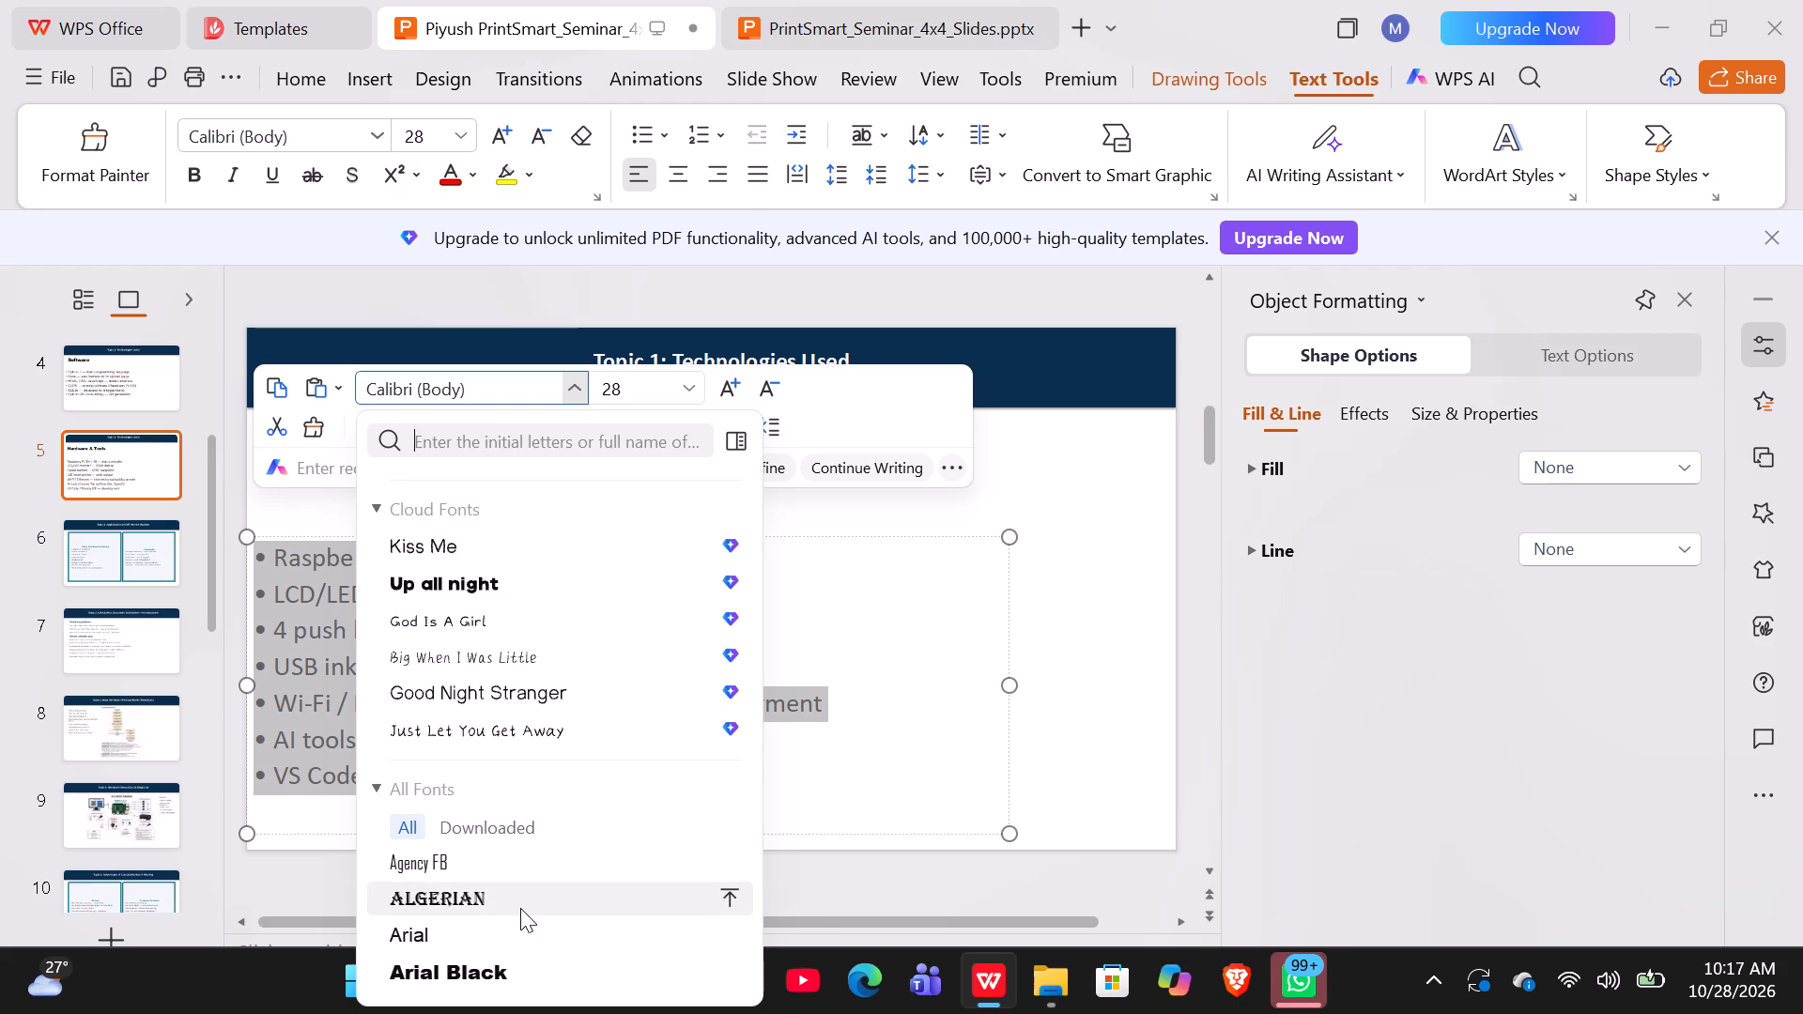
scroll(520, 908, down, 2)
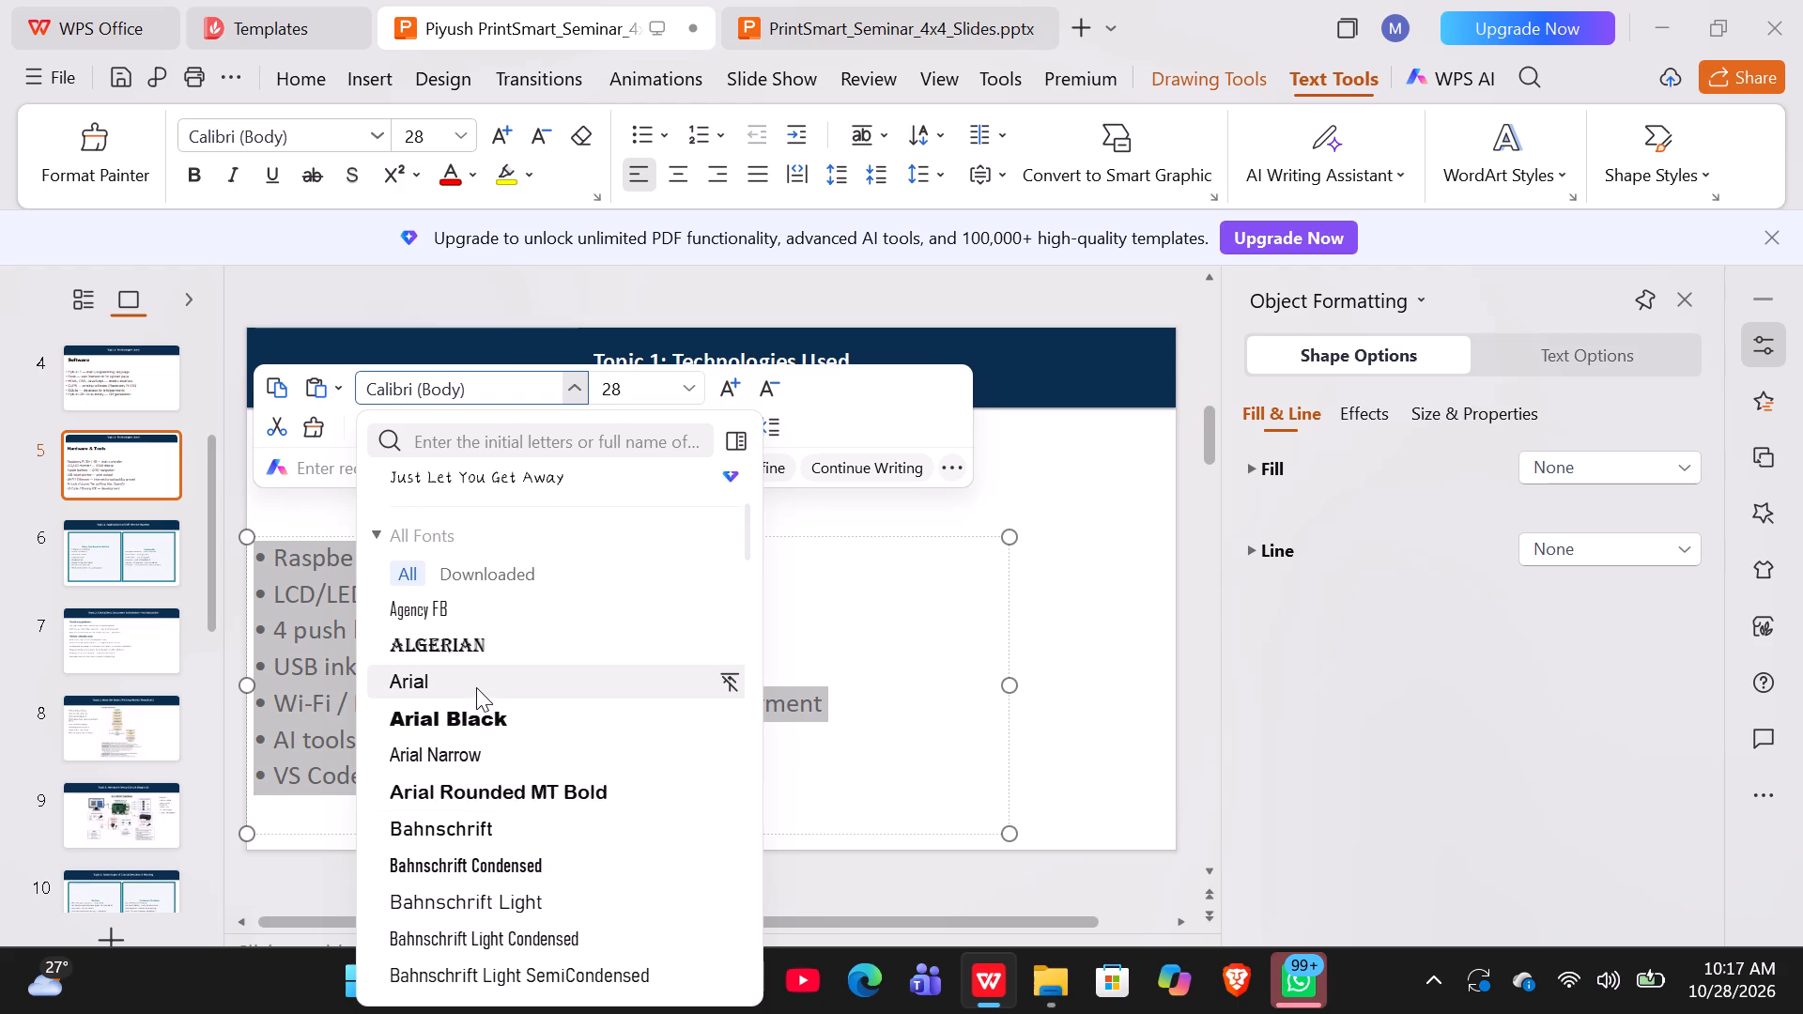
click(476, 683)
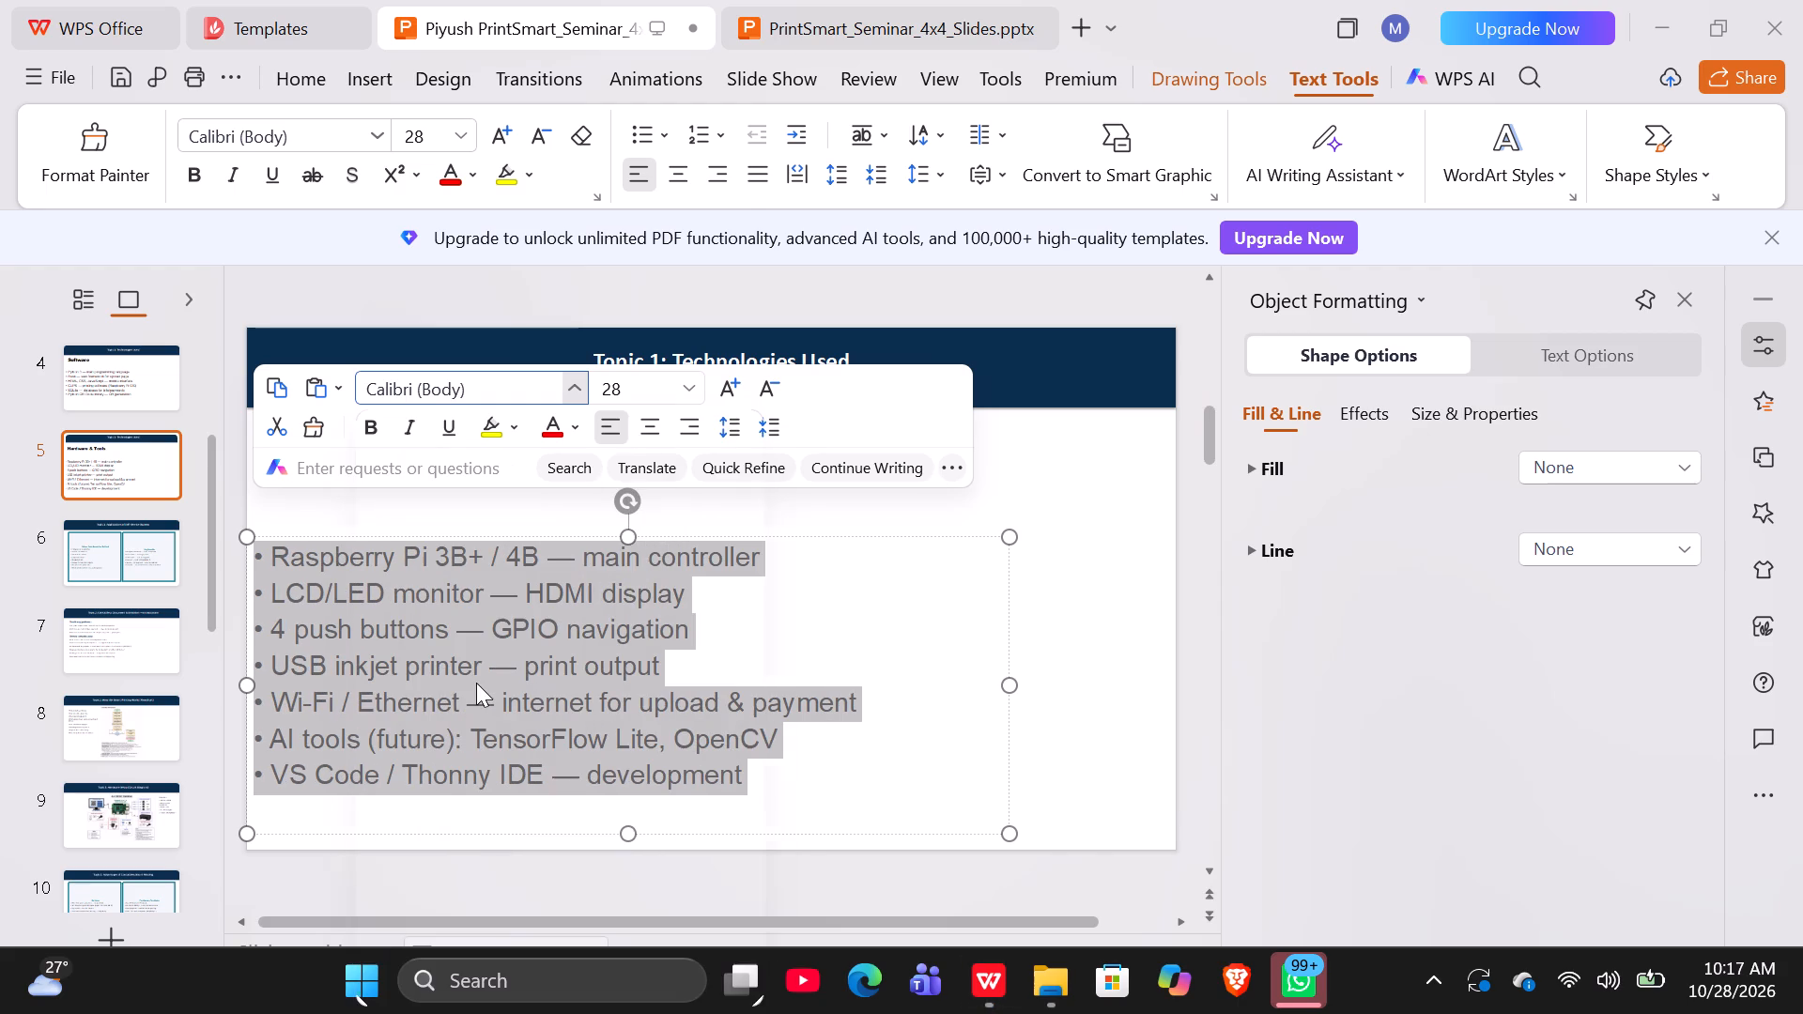
click(853, 771)
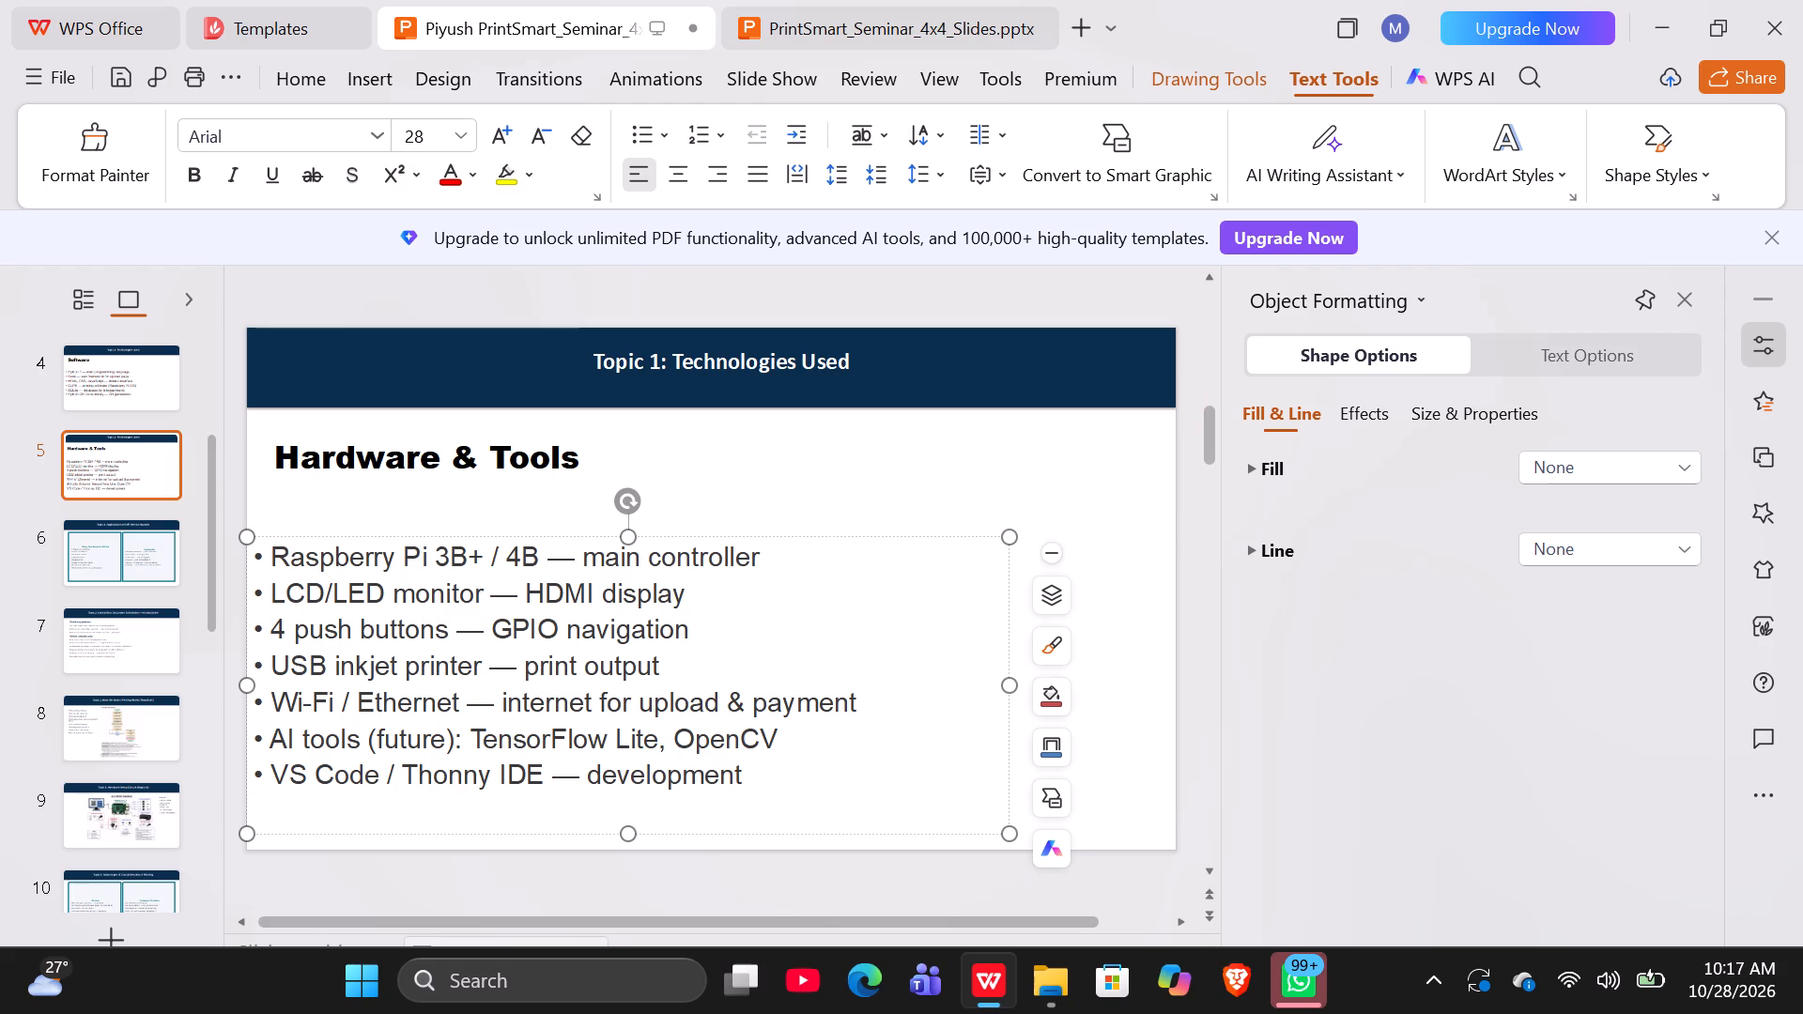
Move the Hardware & Tools bullet list slightly up, closer to its heading.
drag(890, 626, 890, 624)
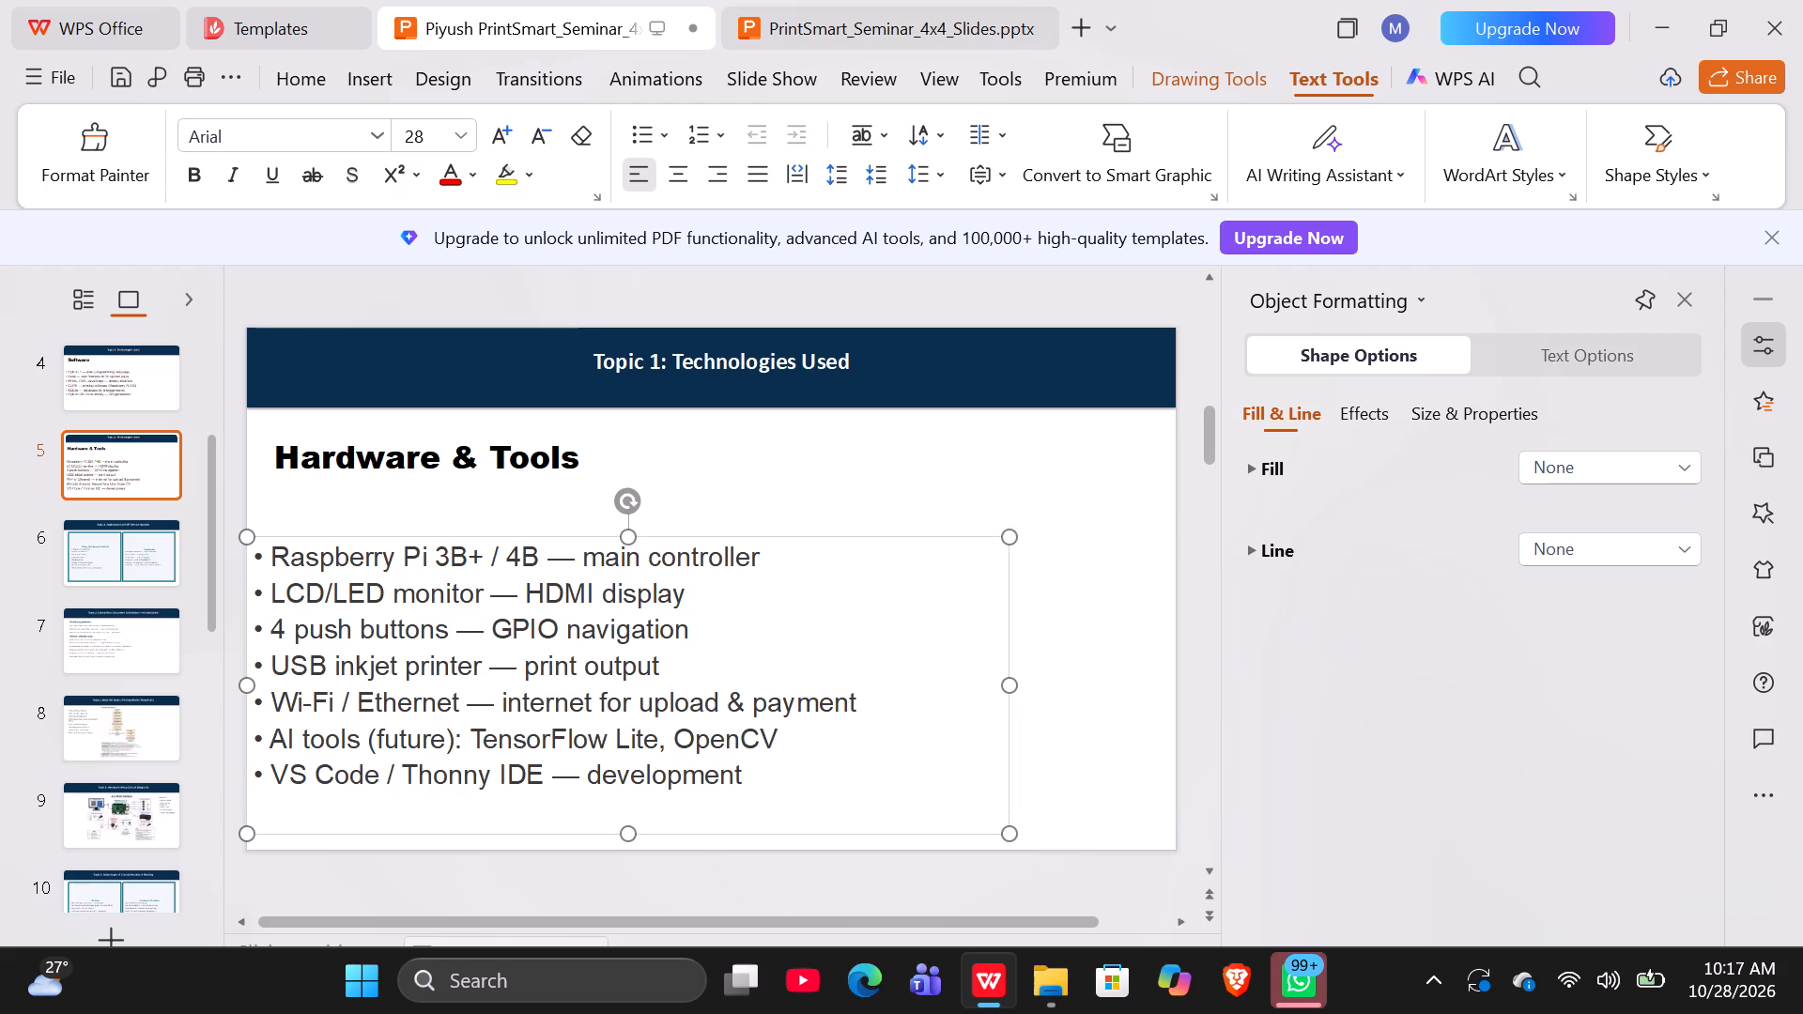
drag(890, 624, 889, 596)
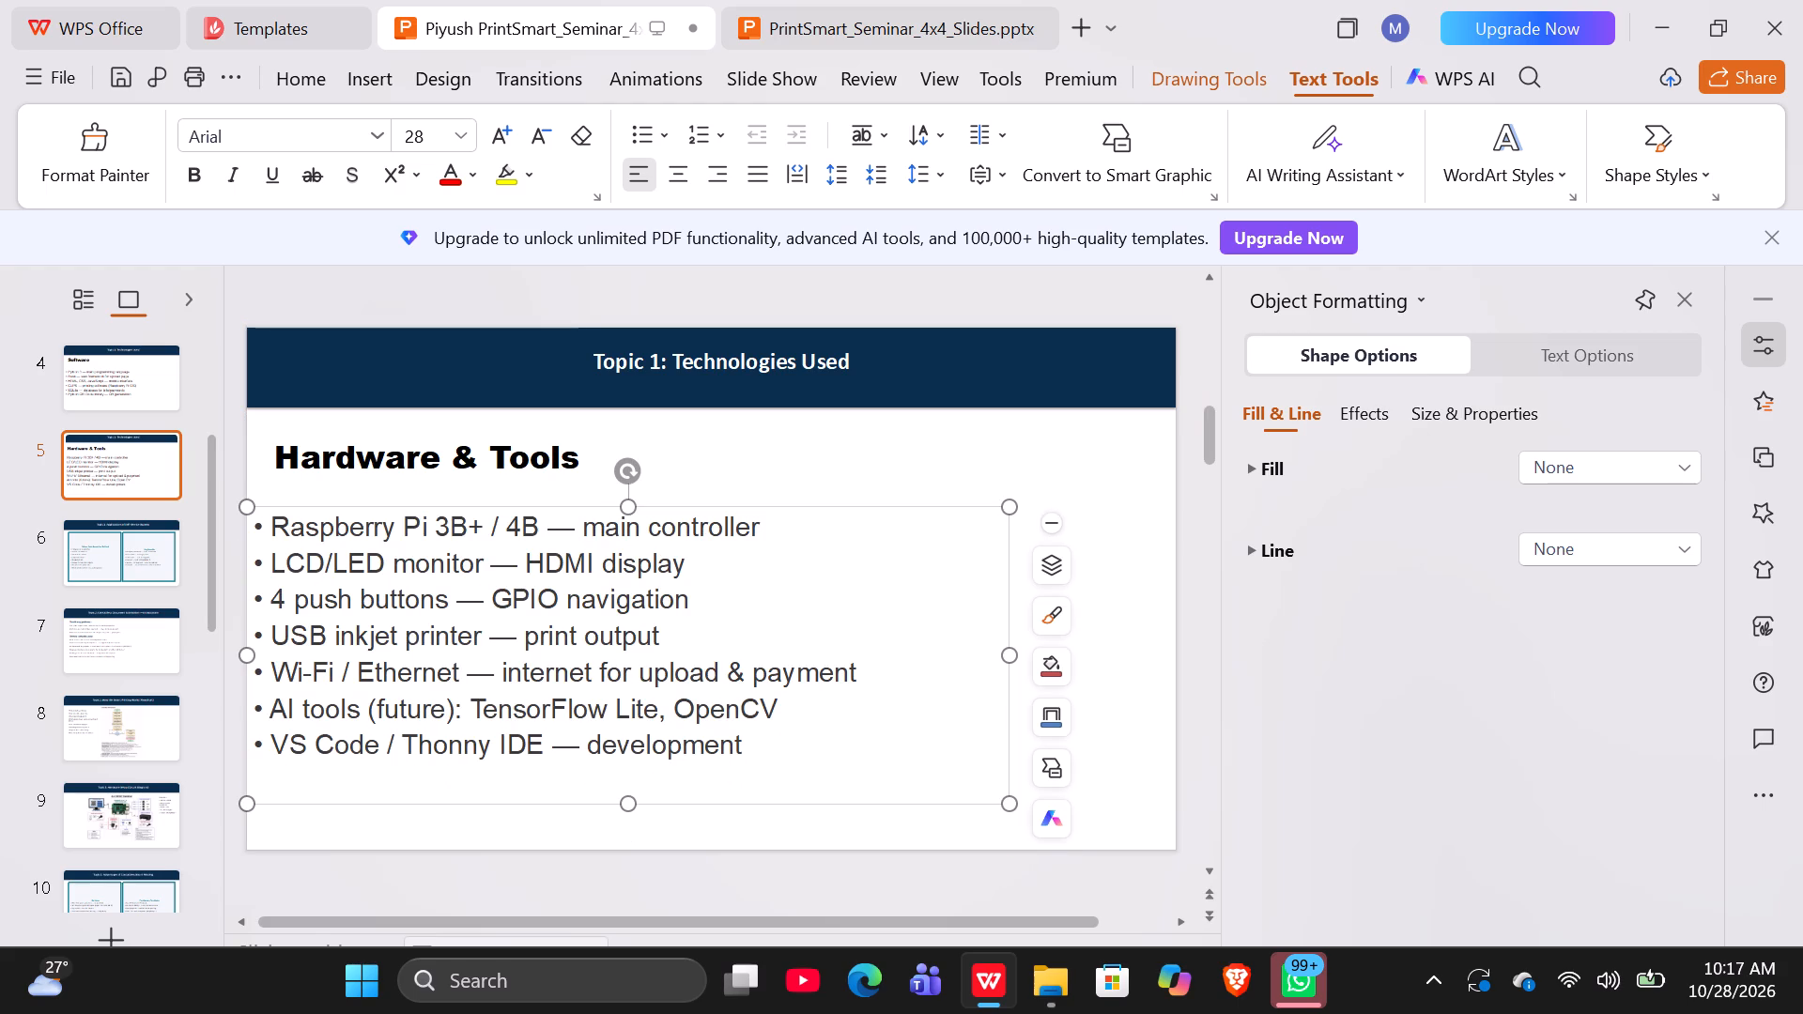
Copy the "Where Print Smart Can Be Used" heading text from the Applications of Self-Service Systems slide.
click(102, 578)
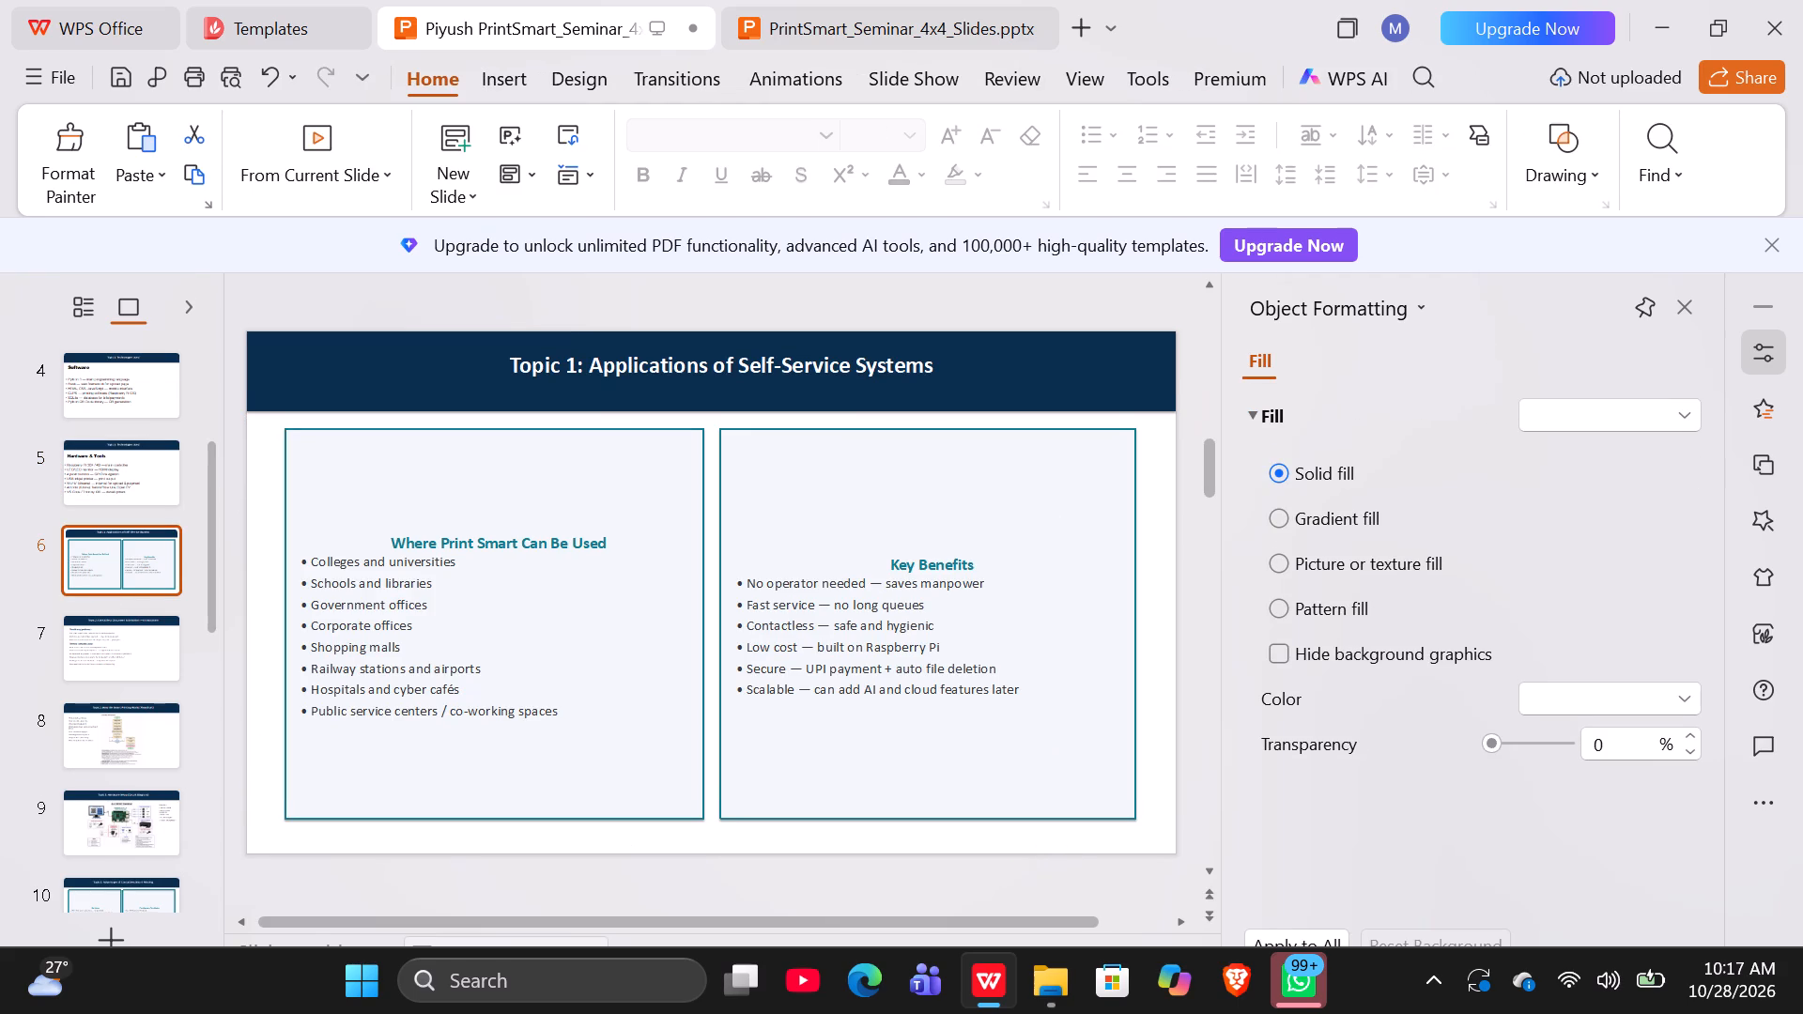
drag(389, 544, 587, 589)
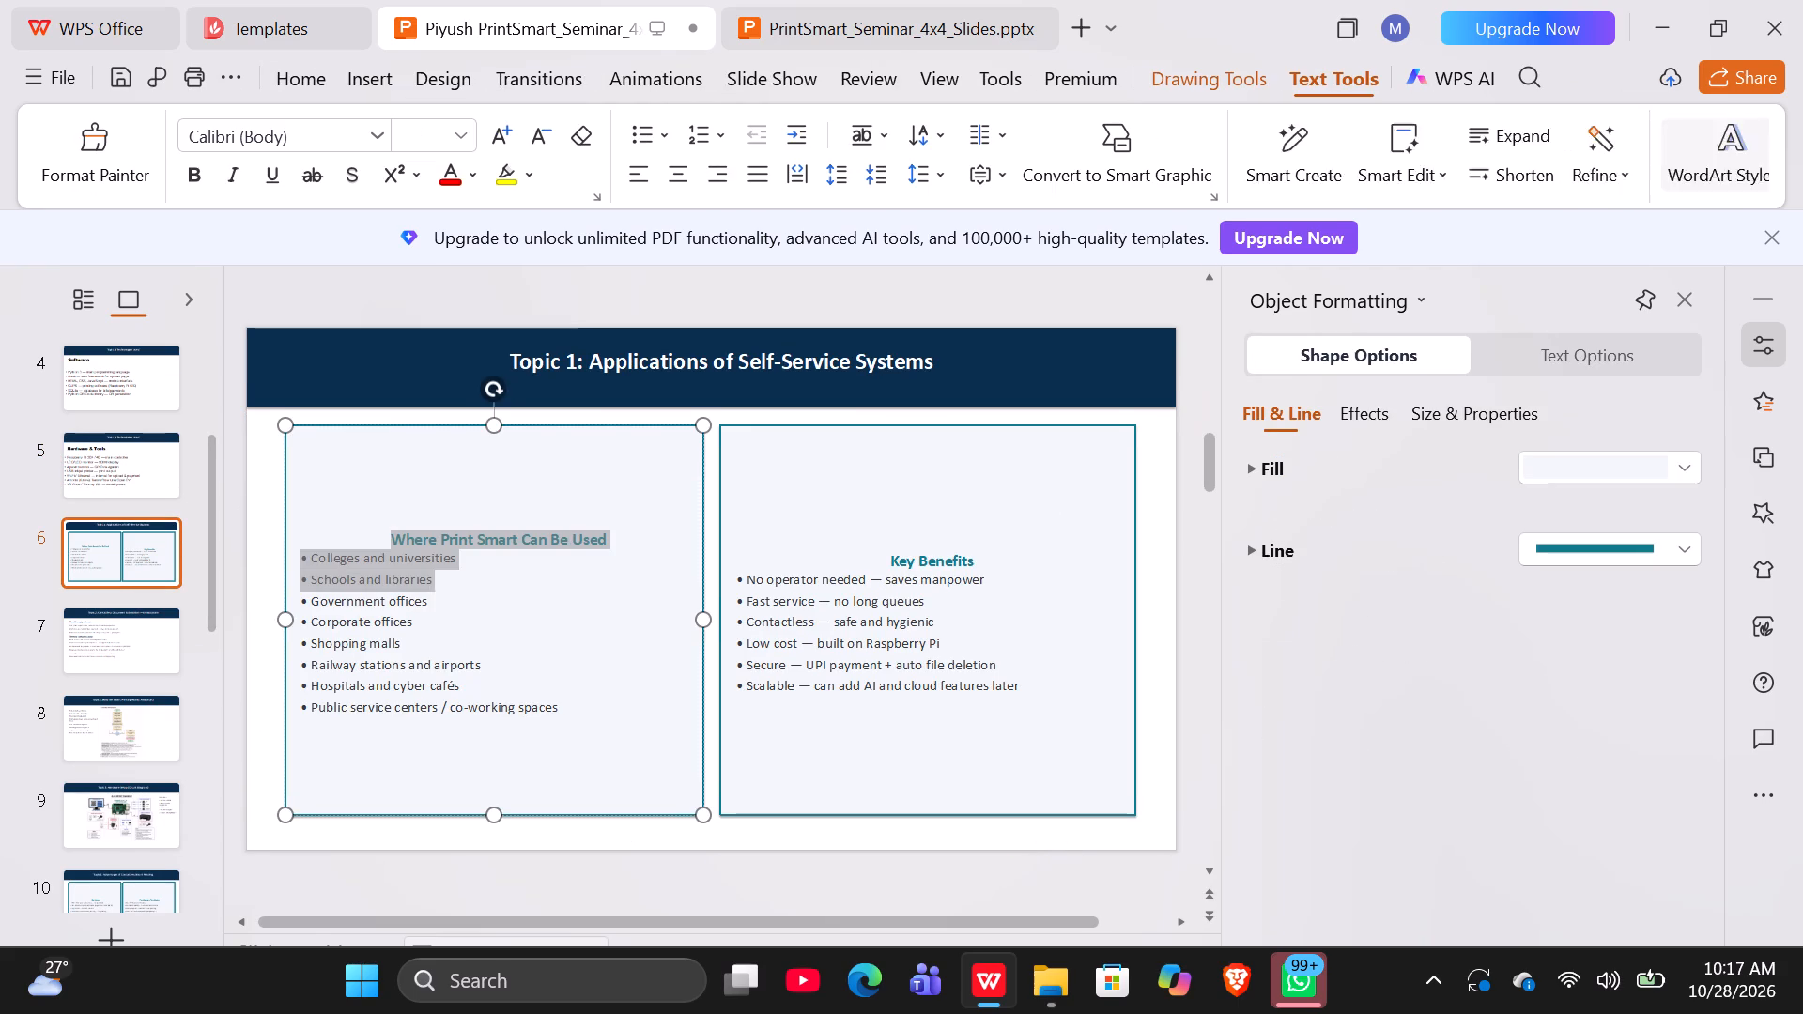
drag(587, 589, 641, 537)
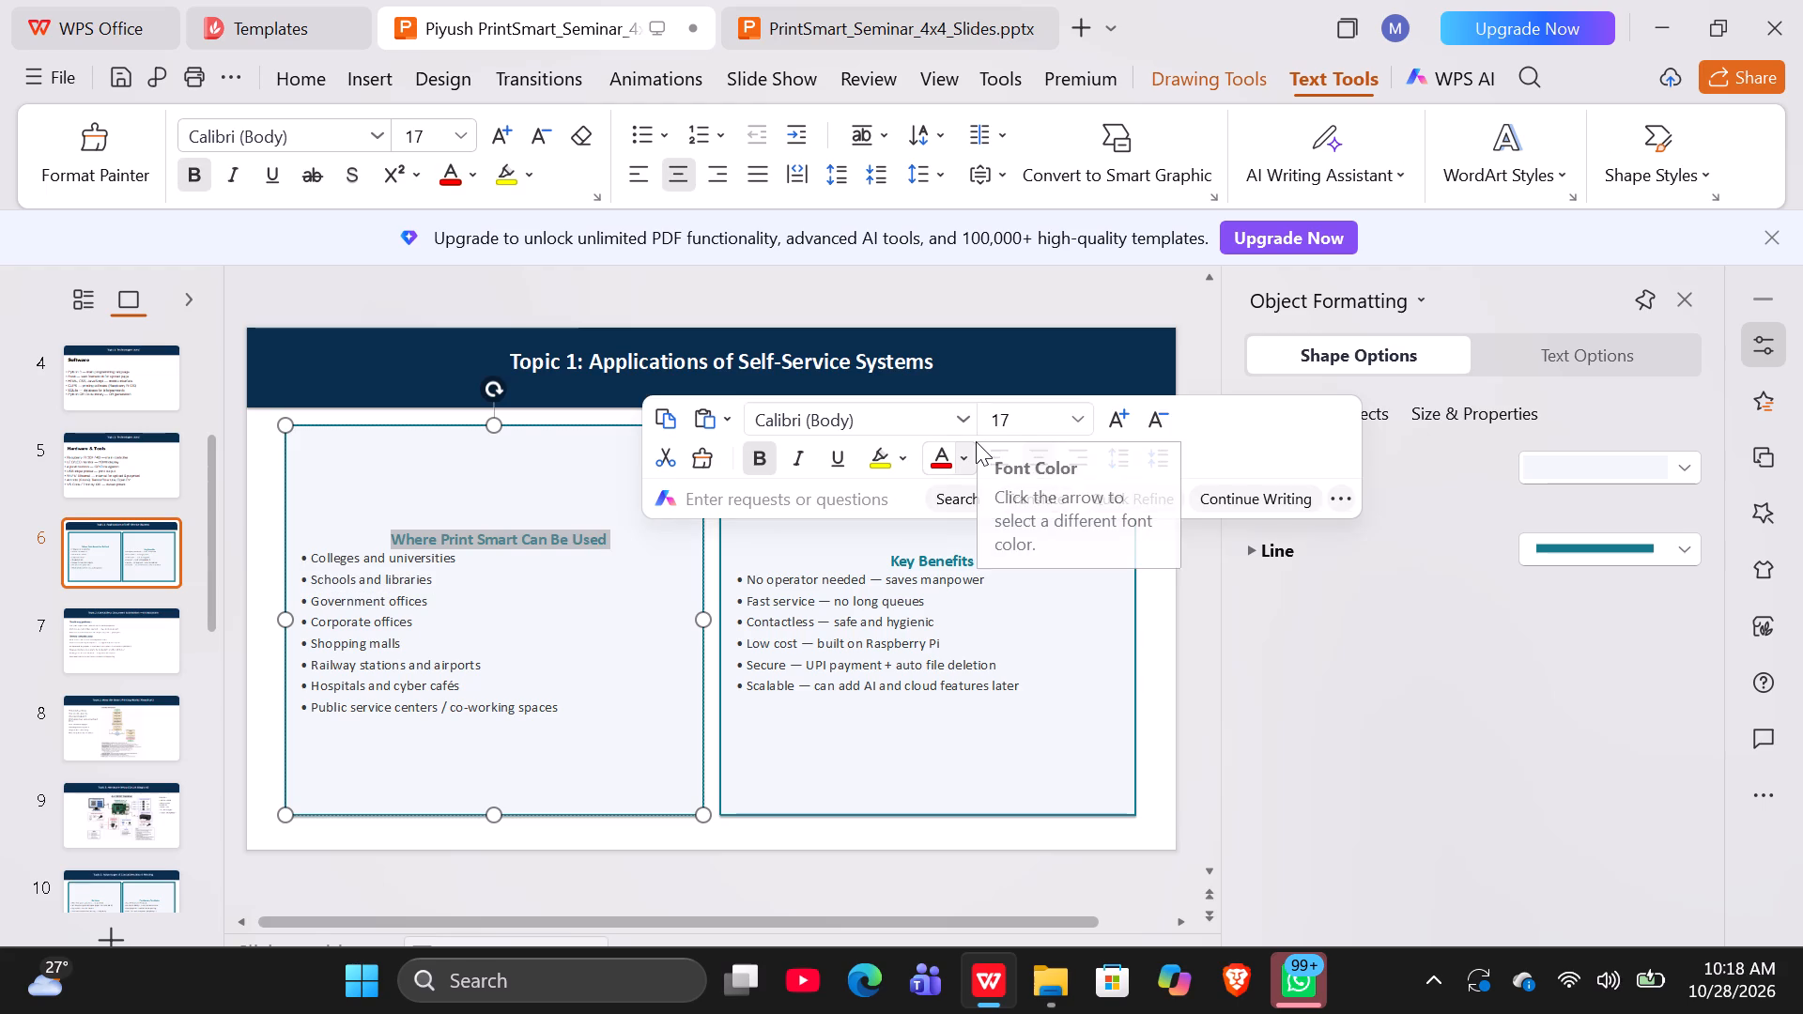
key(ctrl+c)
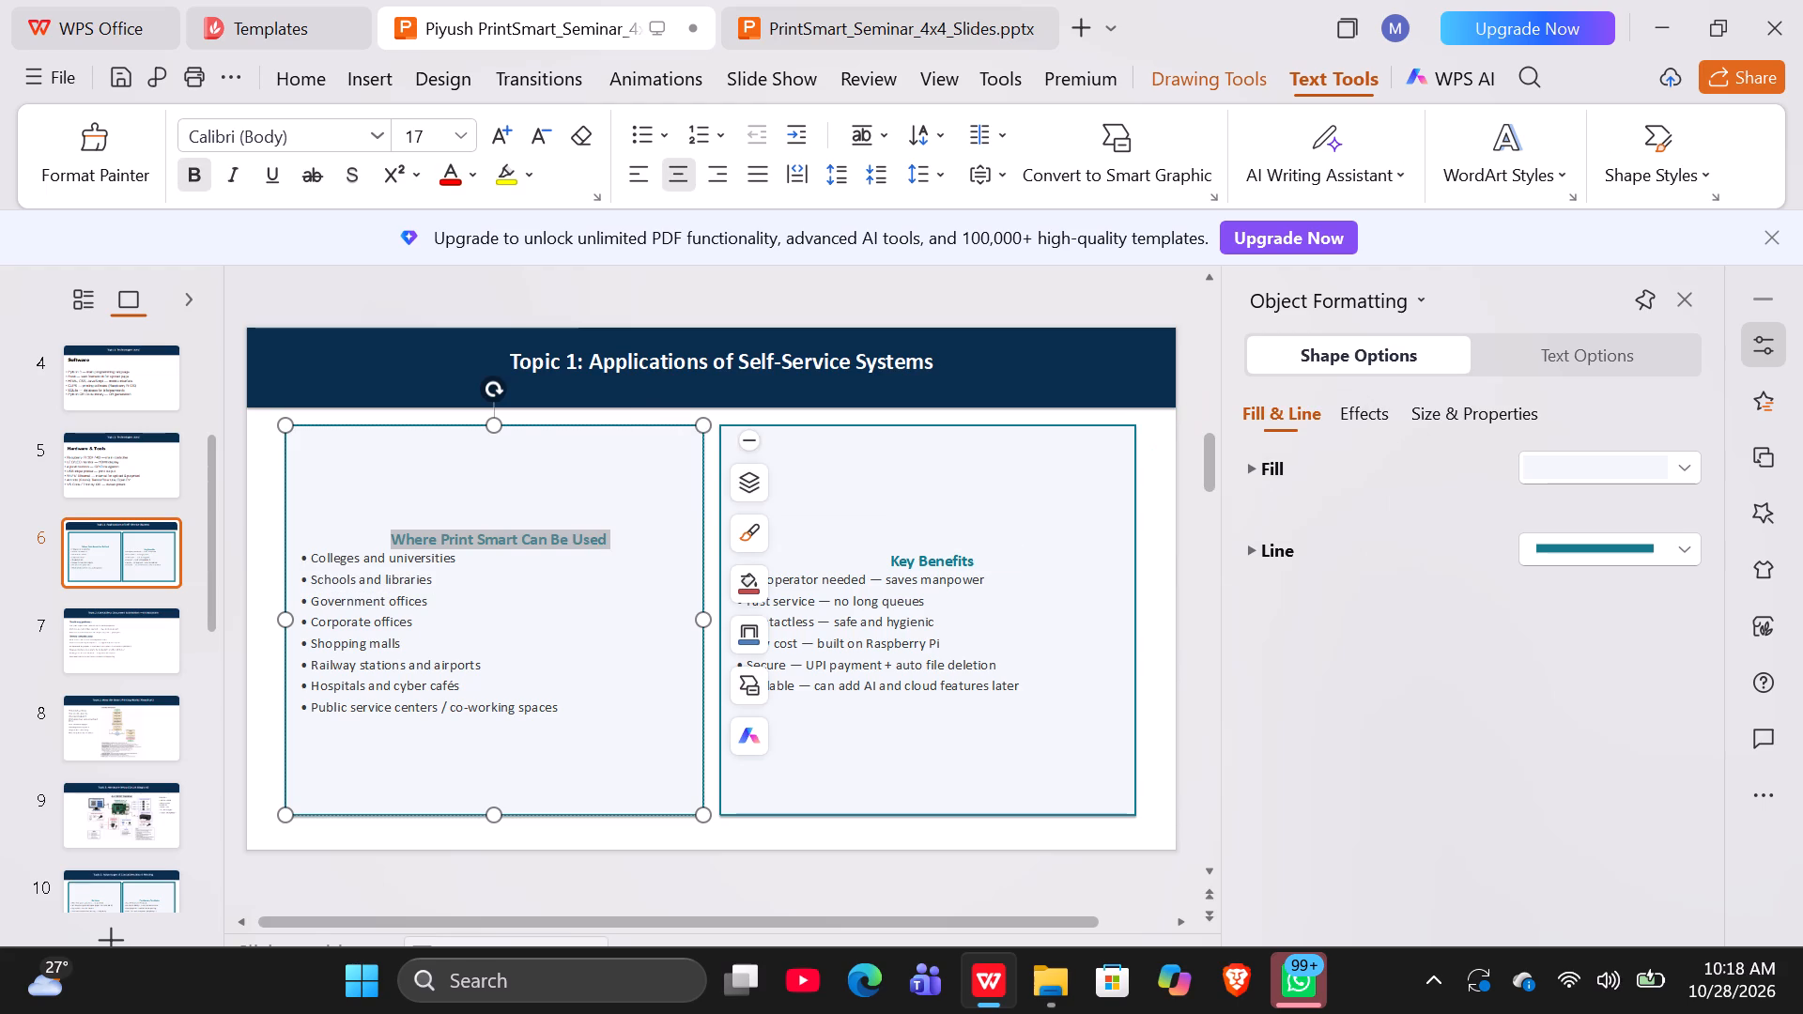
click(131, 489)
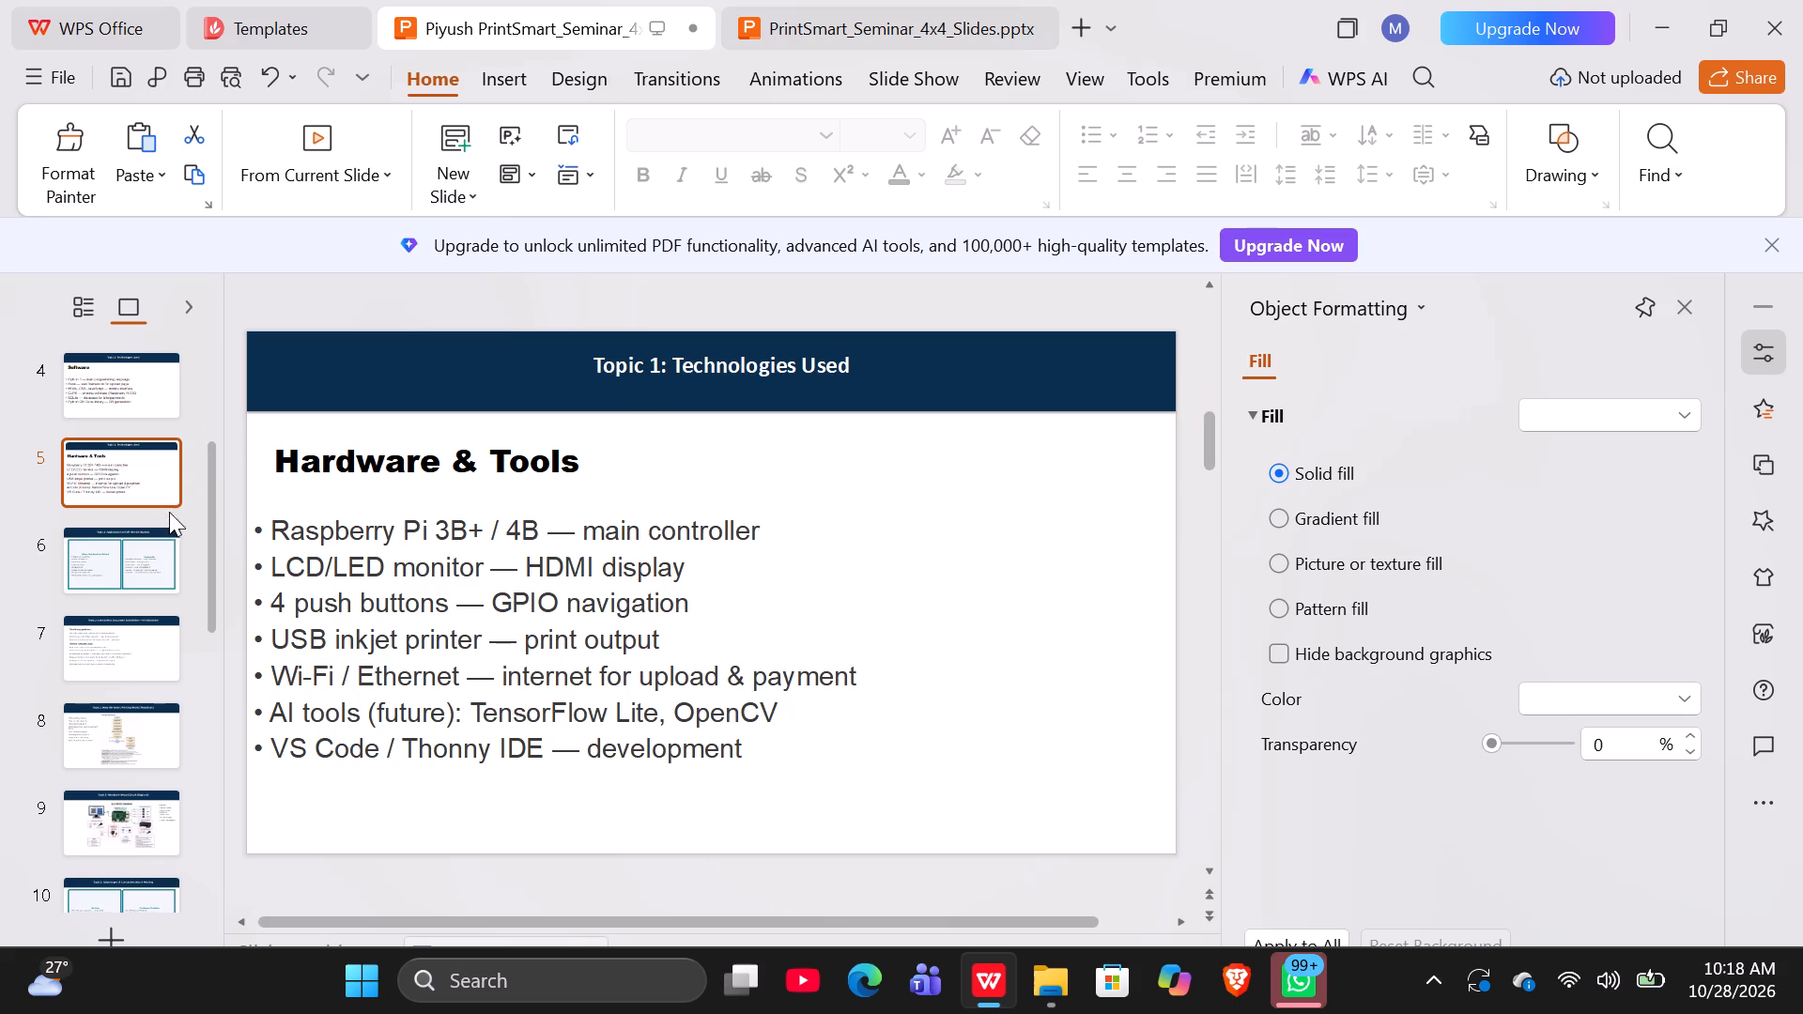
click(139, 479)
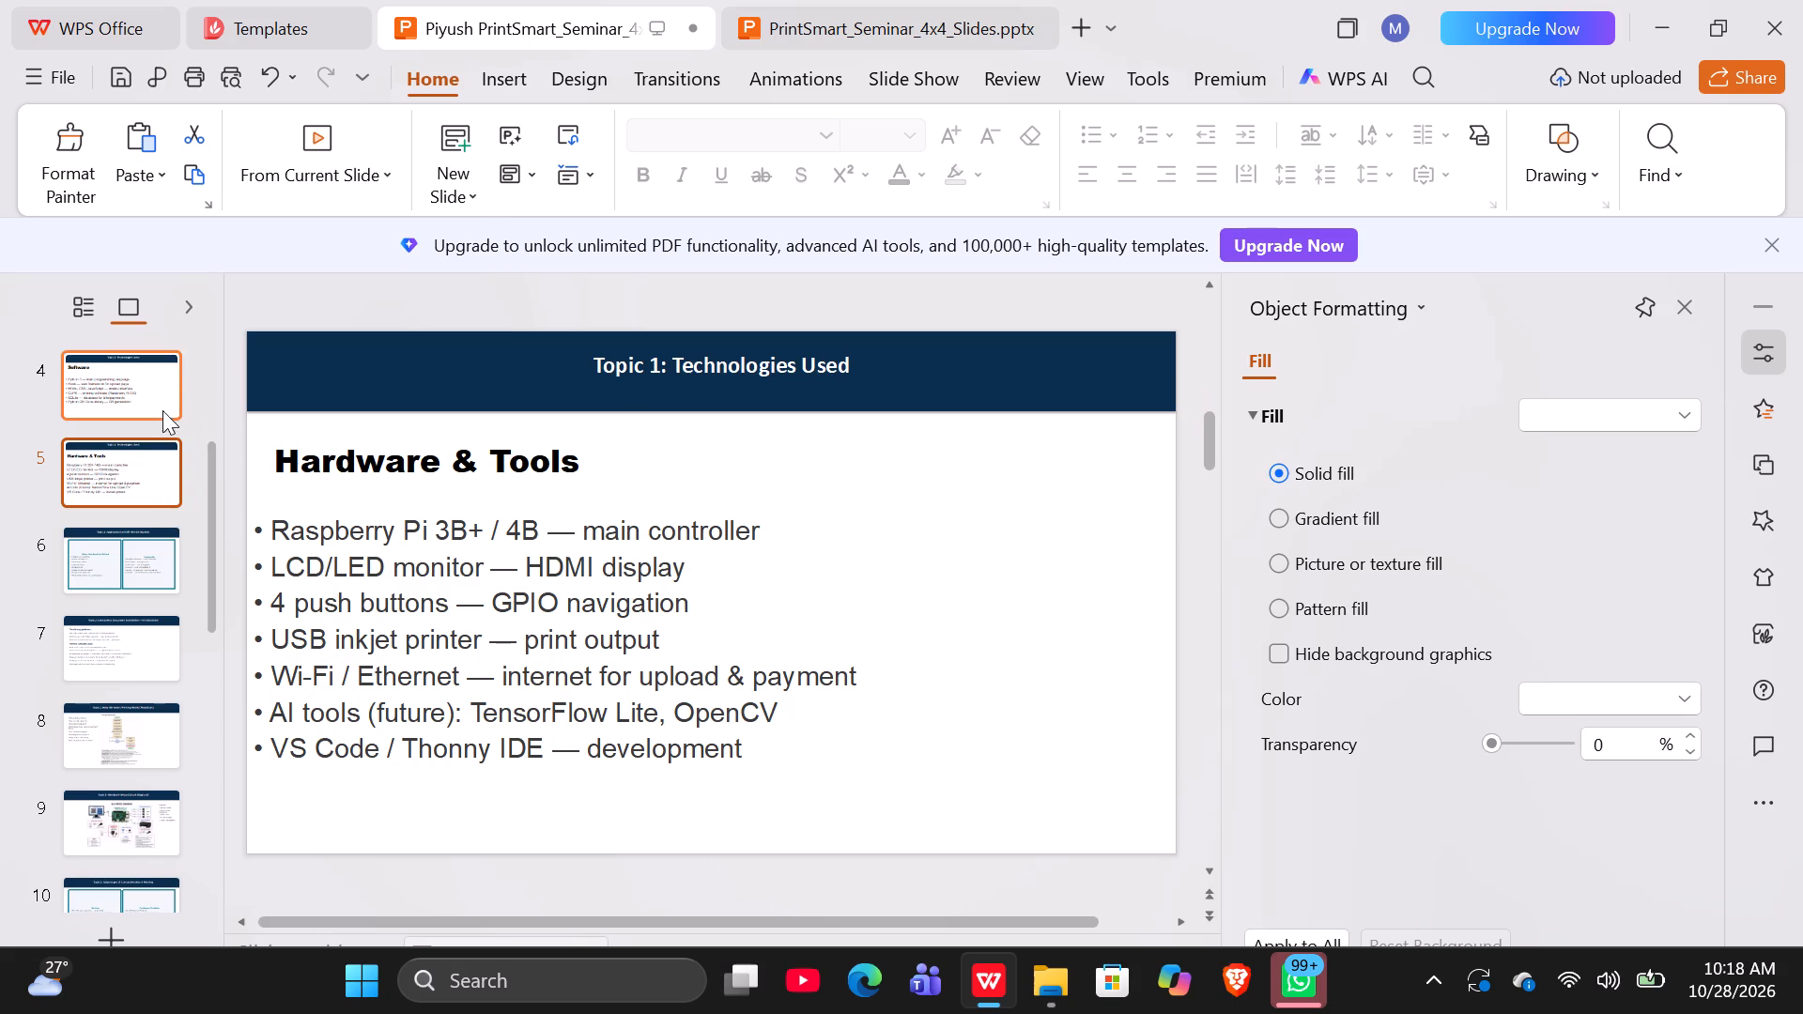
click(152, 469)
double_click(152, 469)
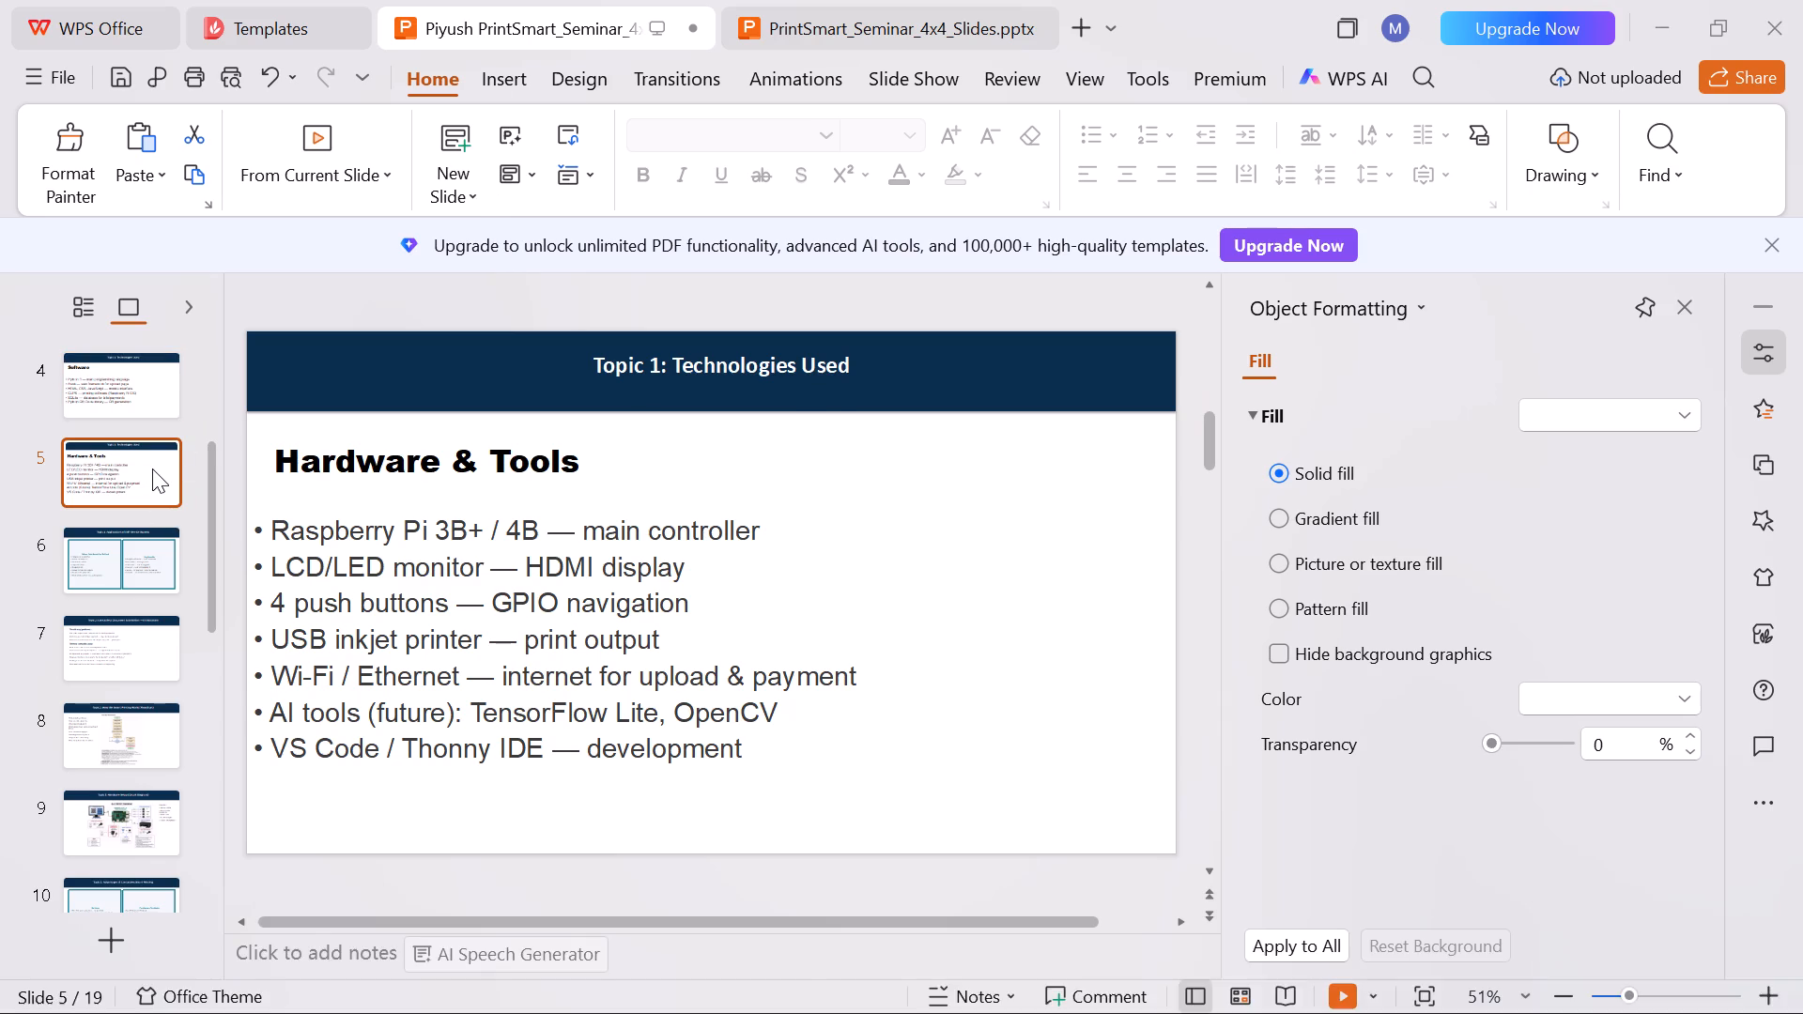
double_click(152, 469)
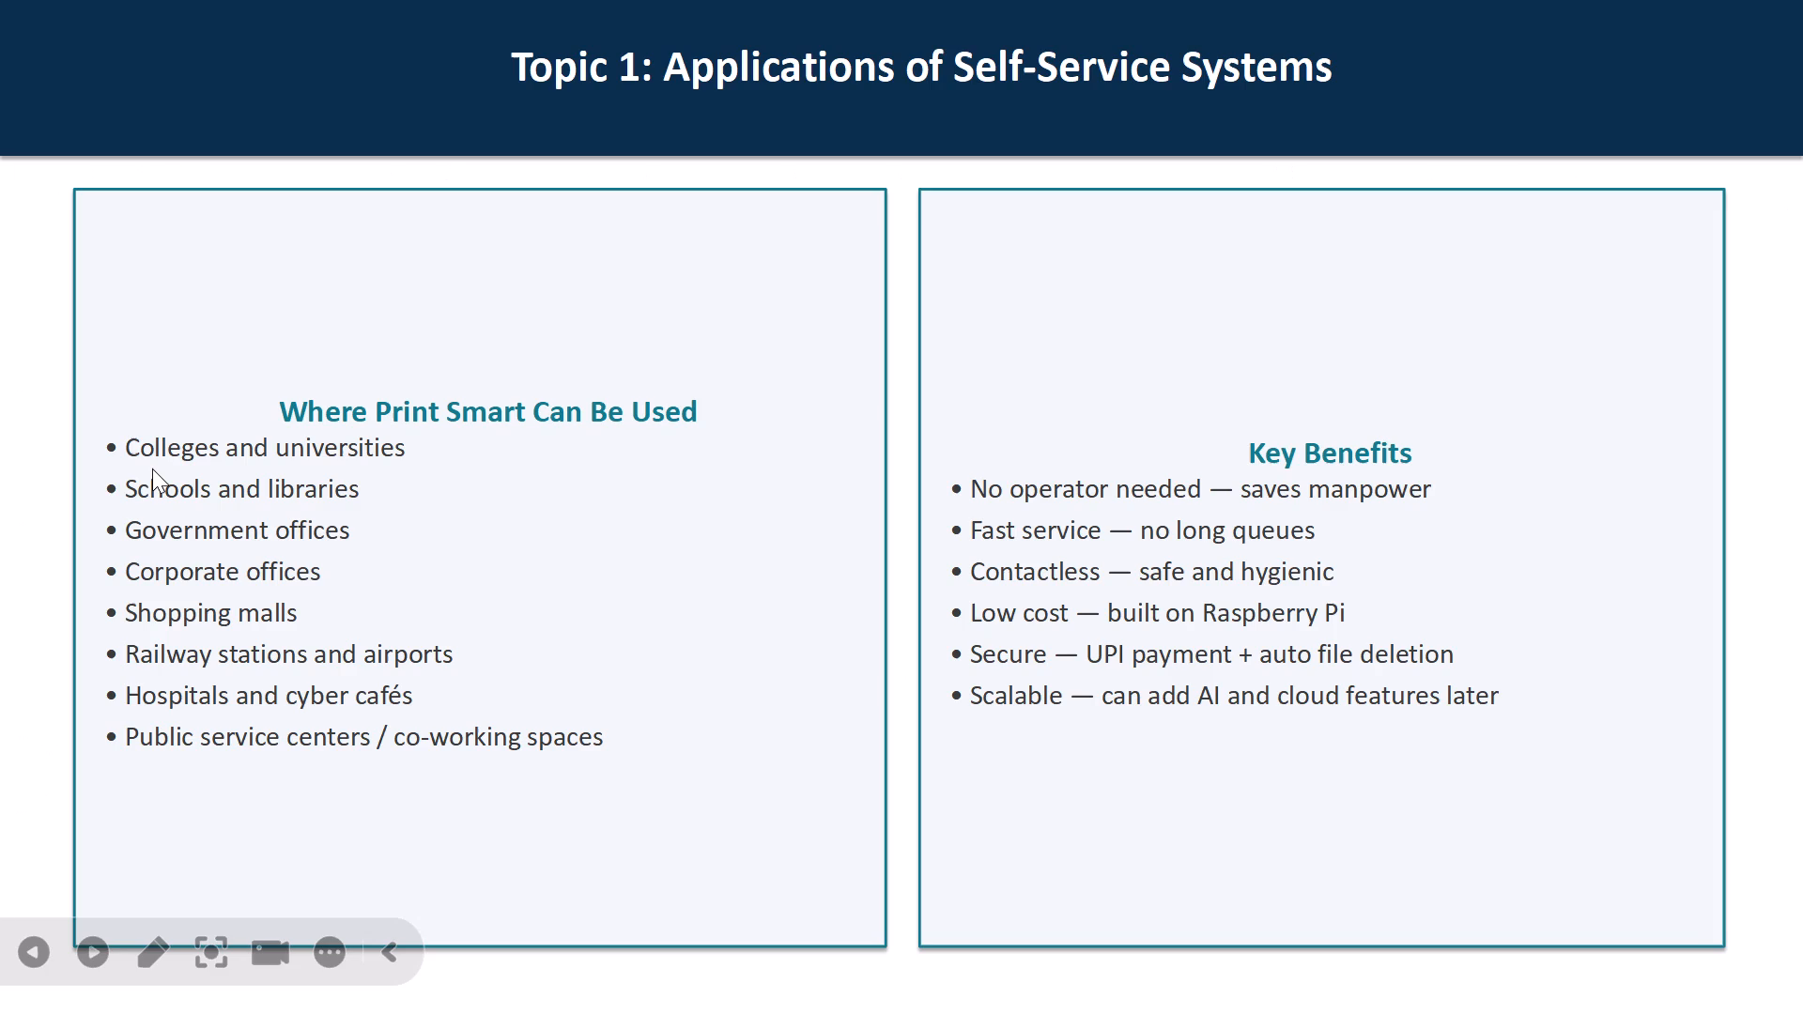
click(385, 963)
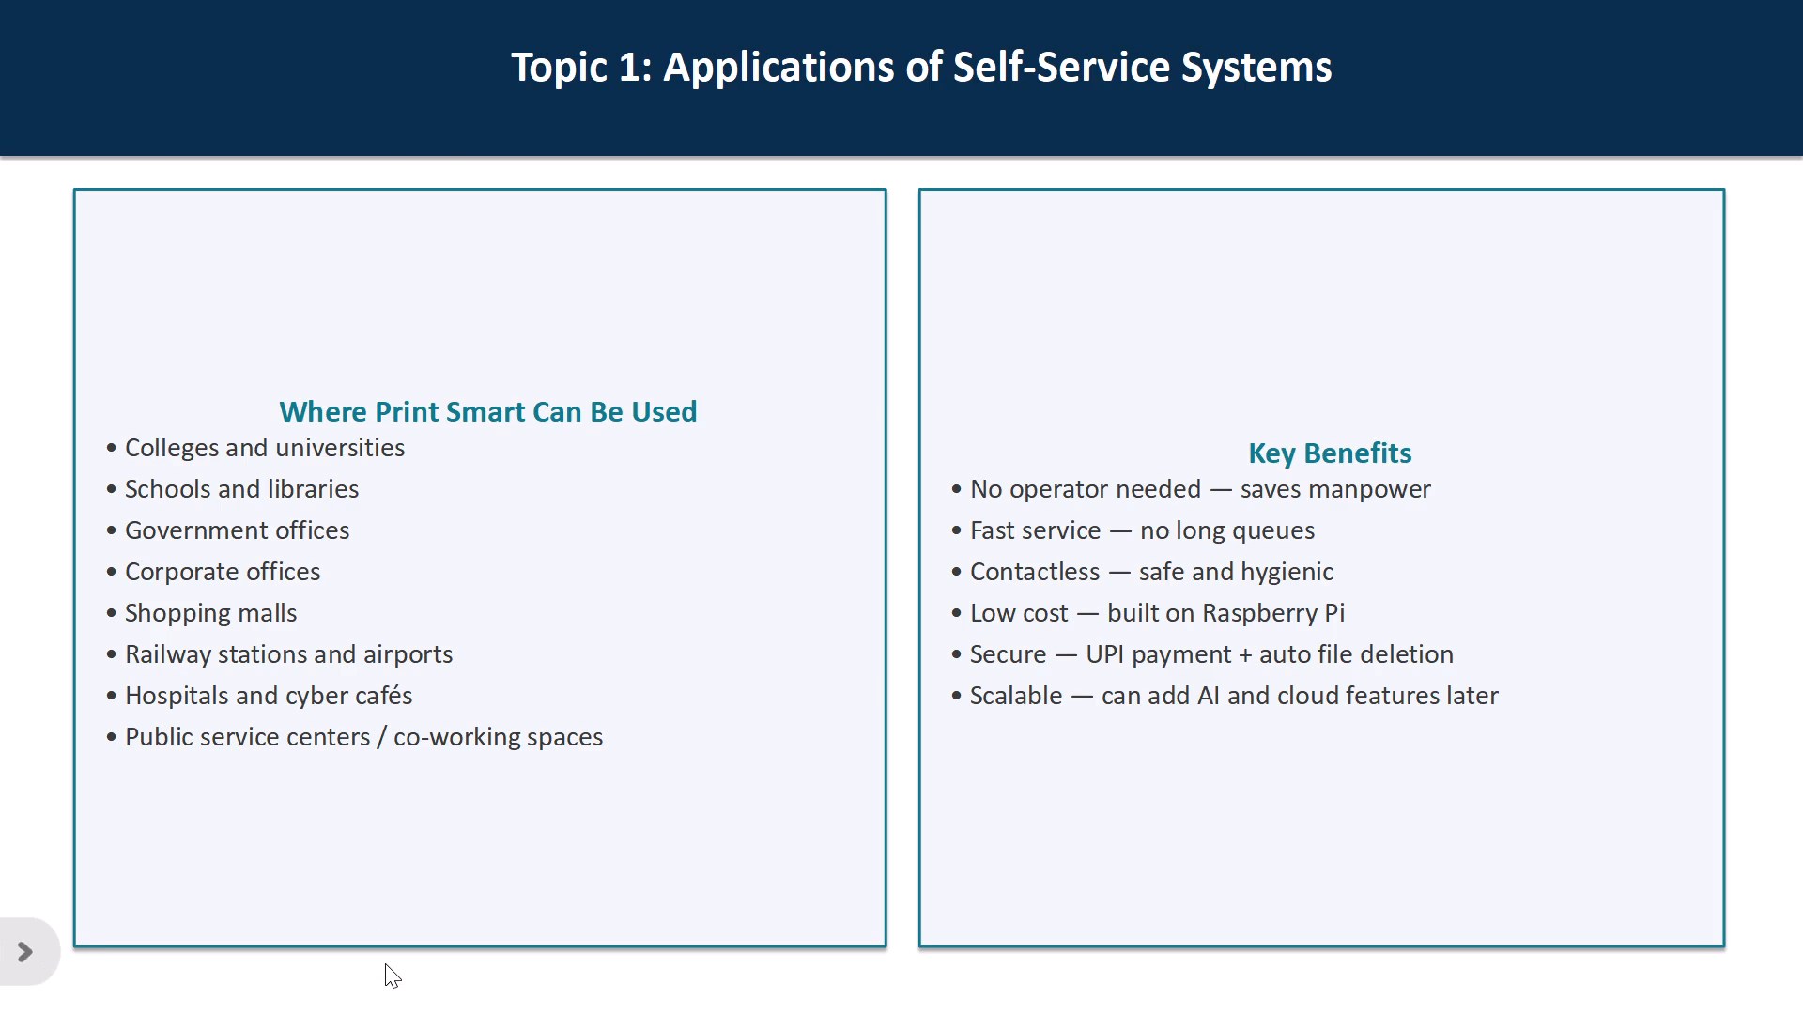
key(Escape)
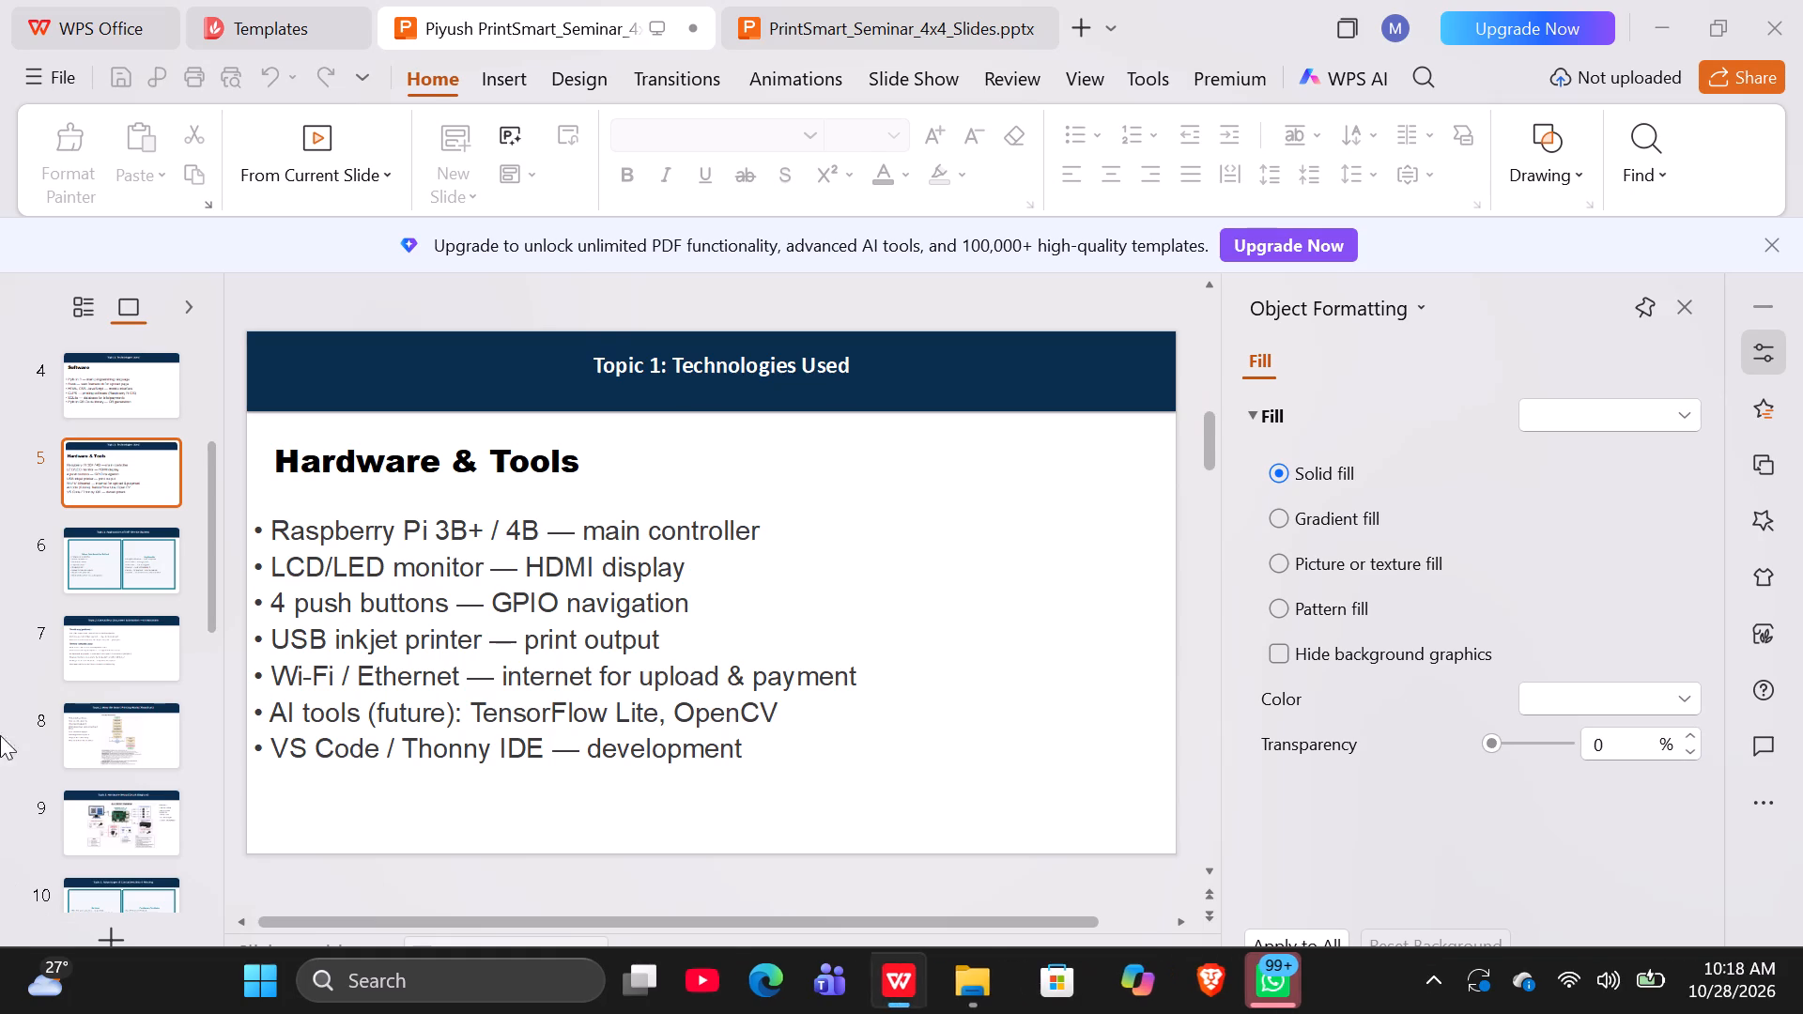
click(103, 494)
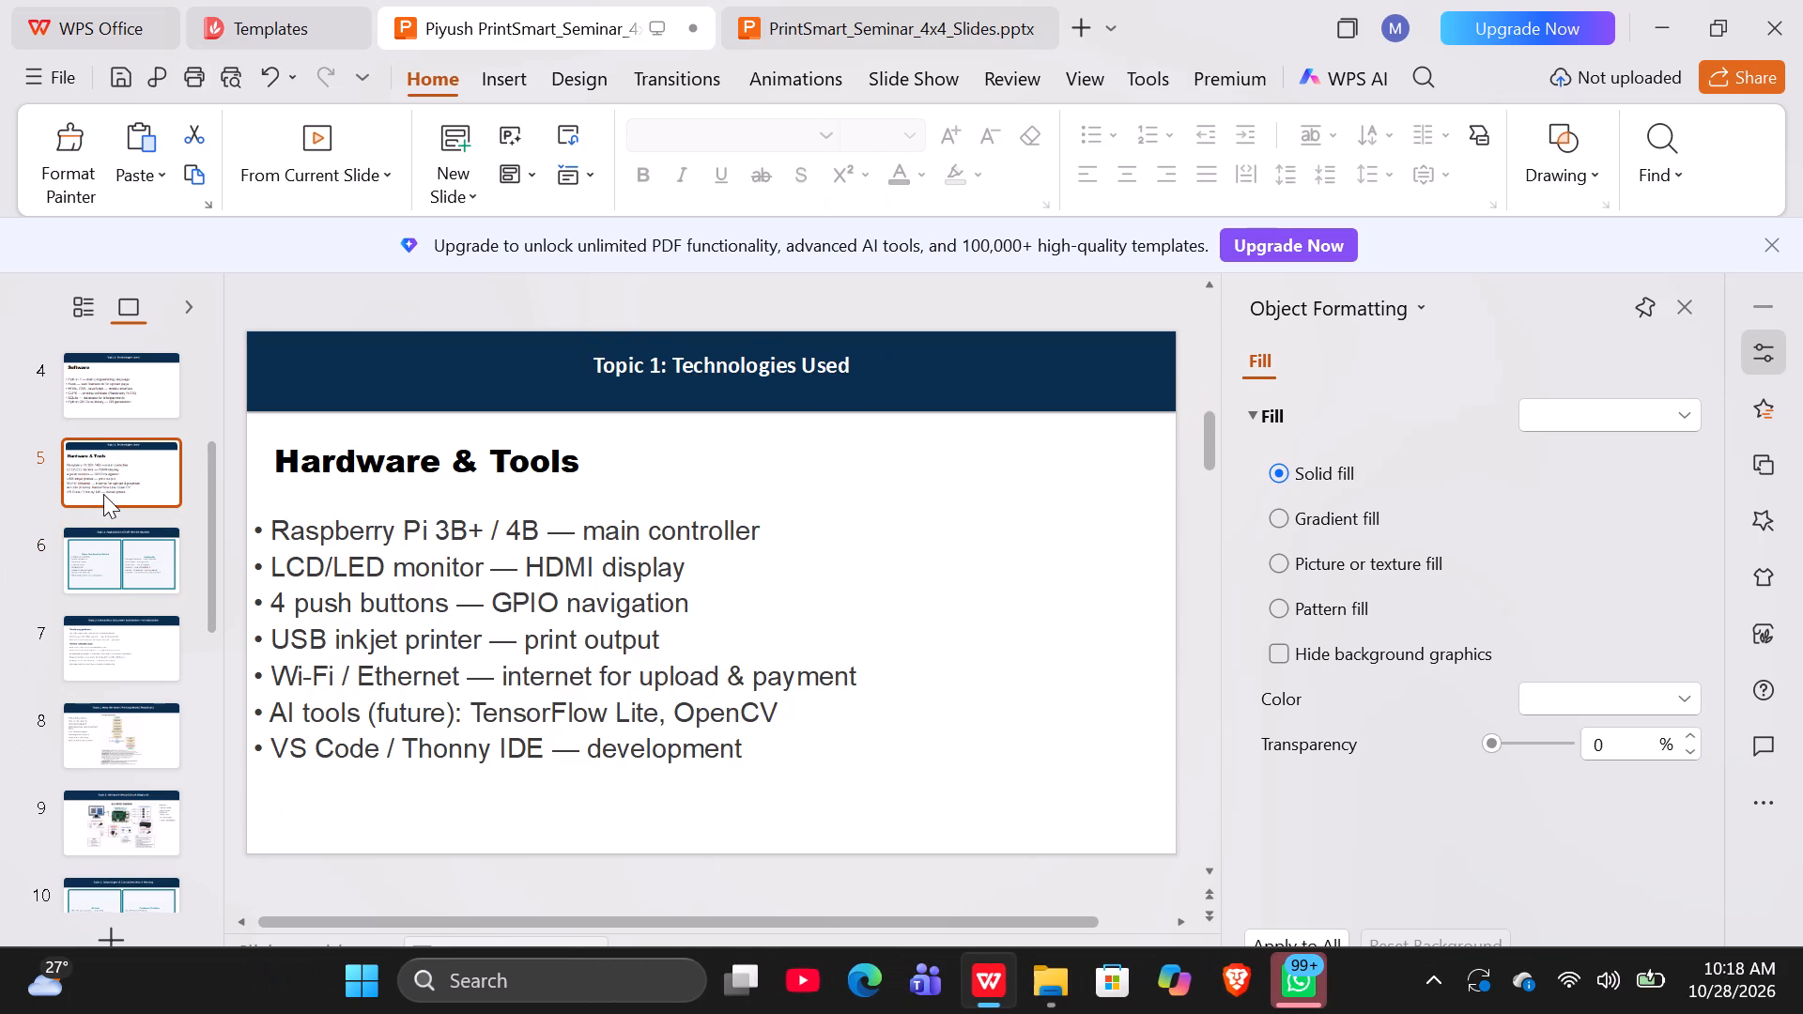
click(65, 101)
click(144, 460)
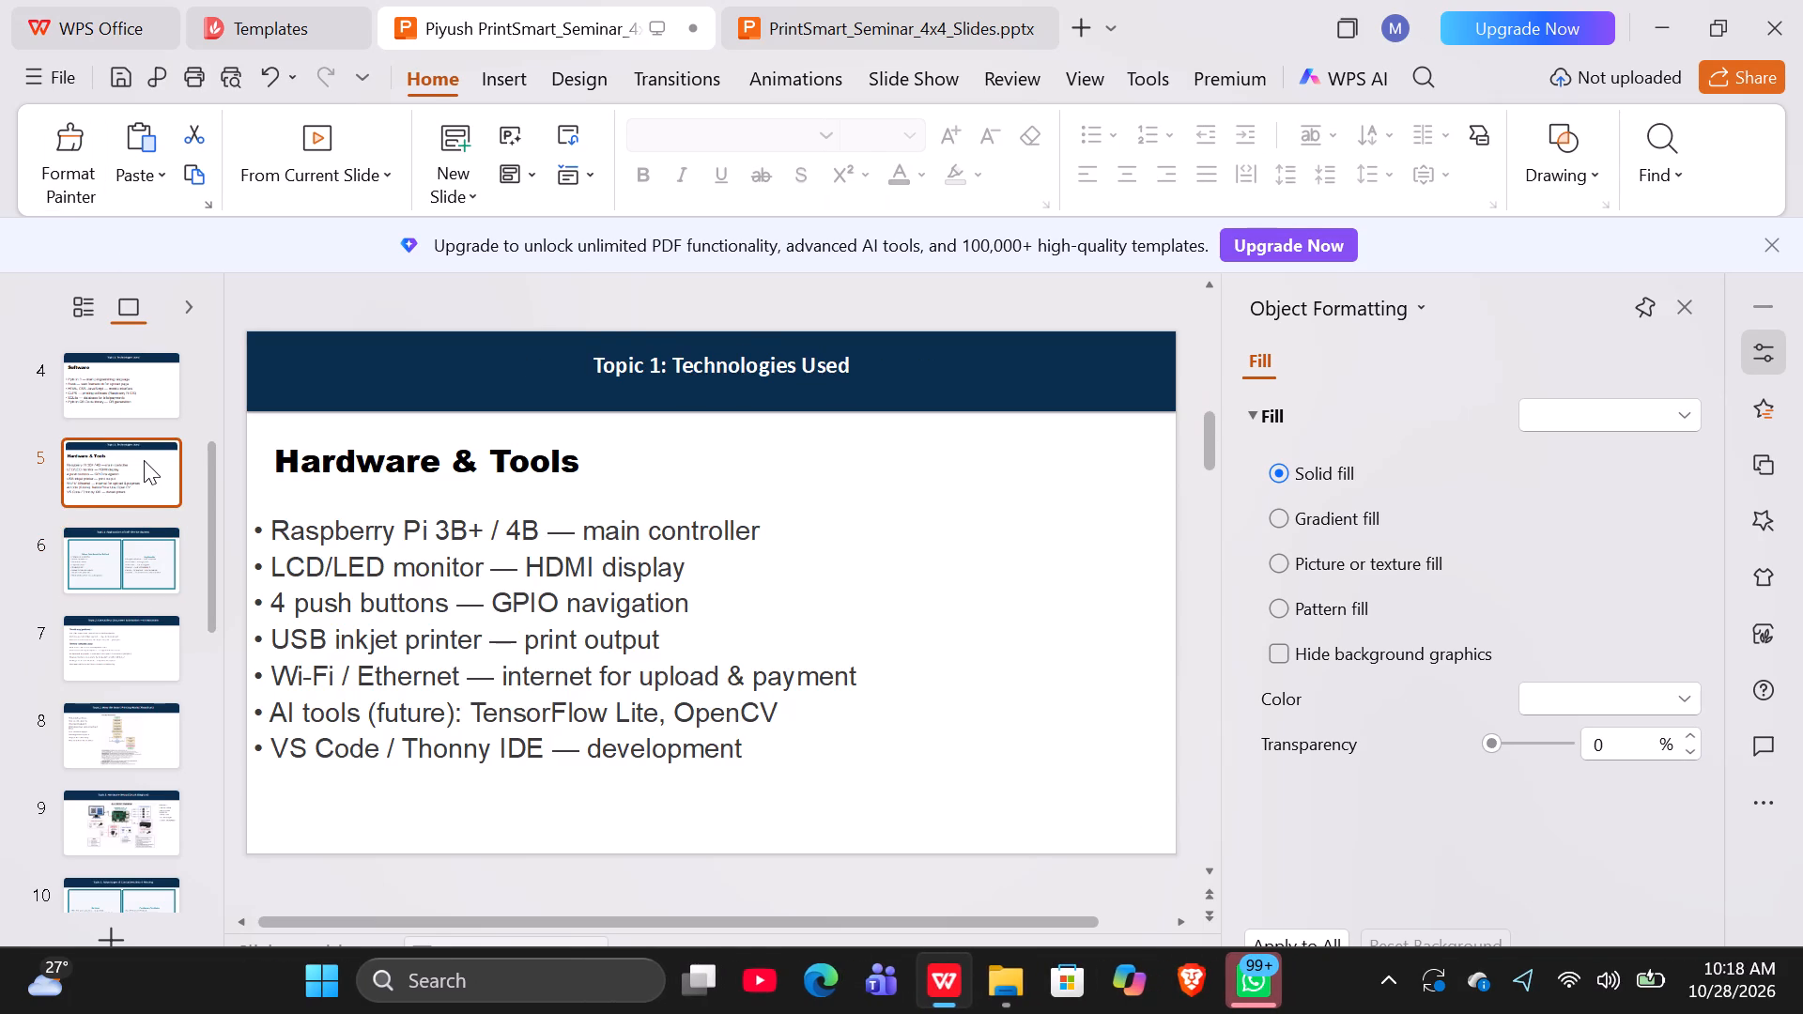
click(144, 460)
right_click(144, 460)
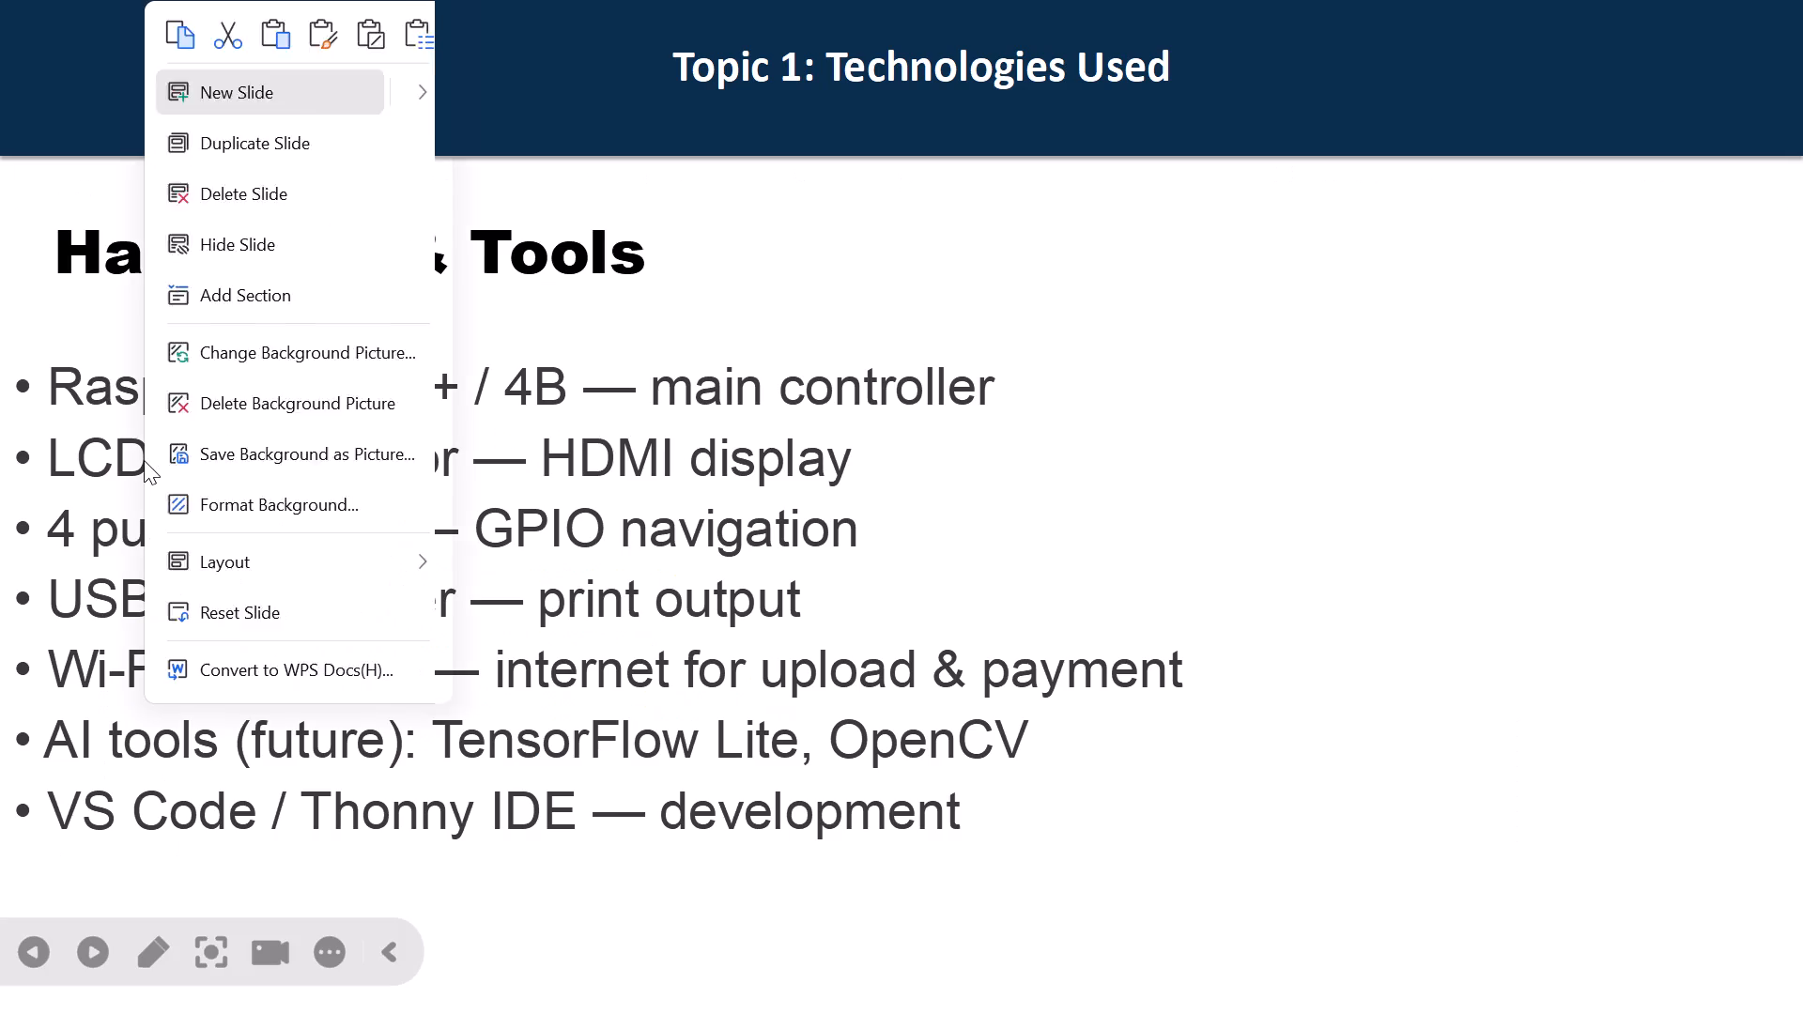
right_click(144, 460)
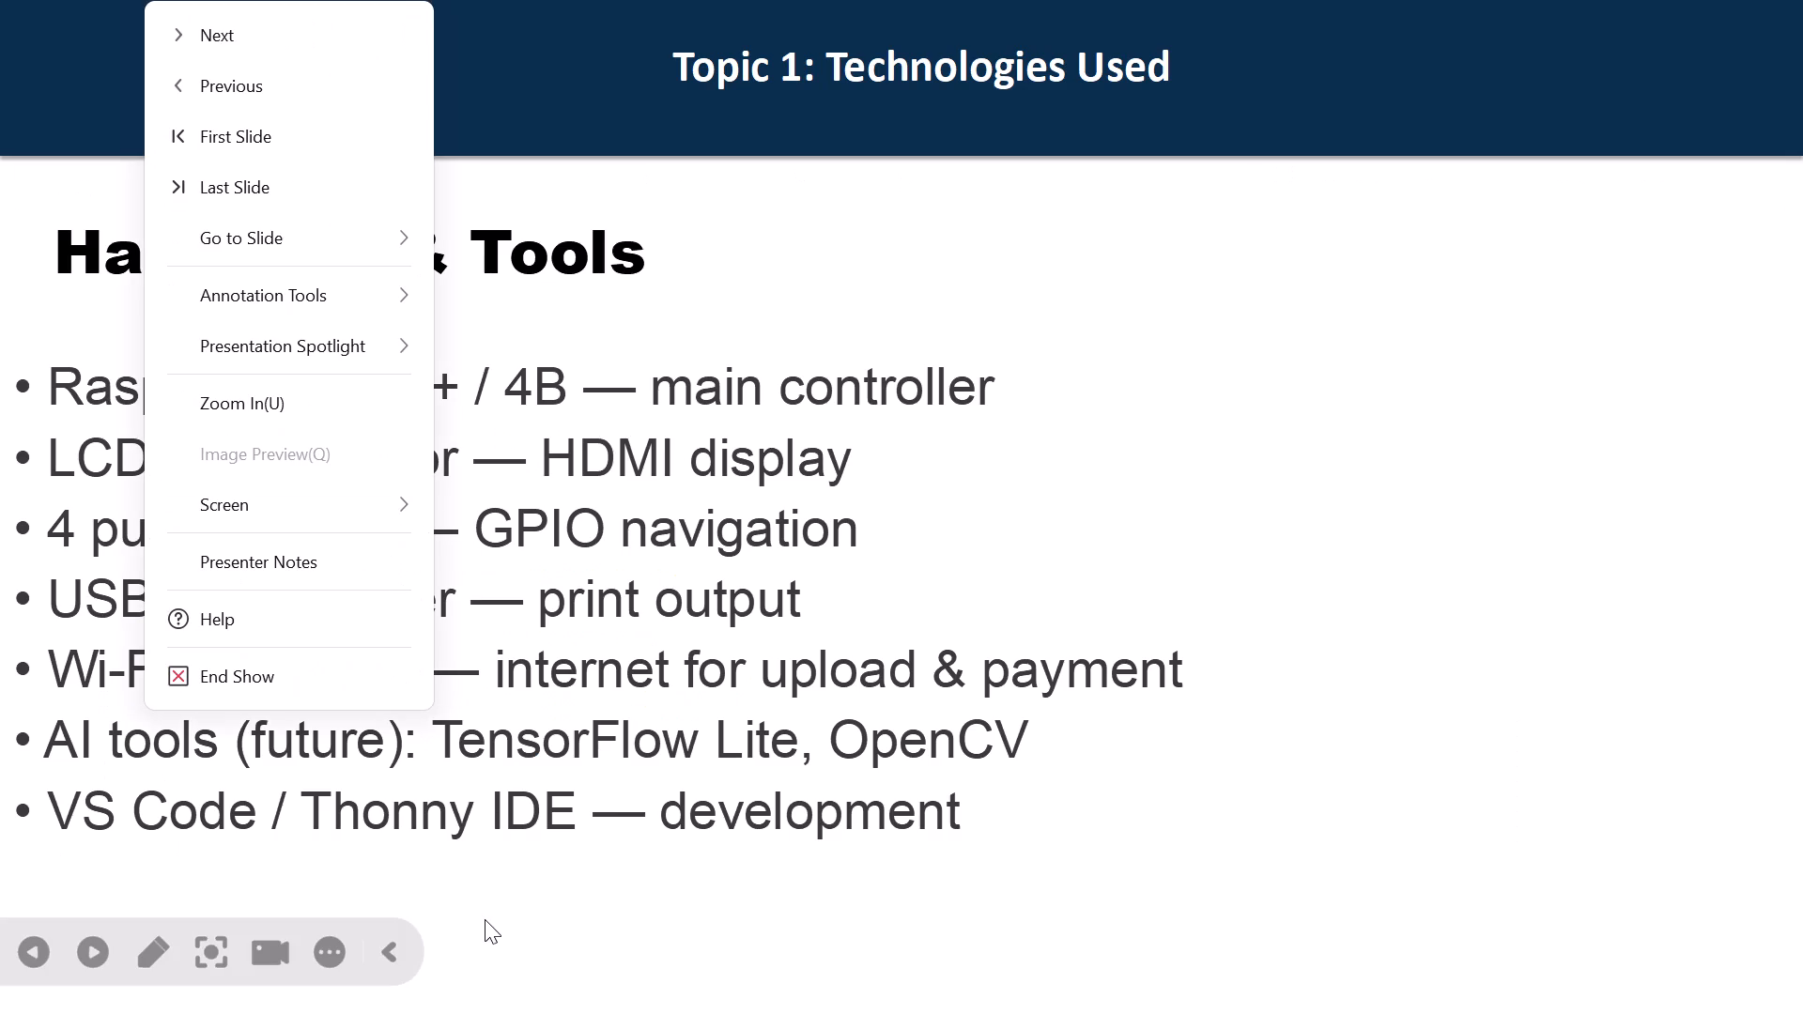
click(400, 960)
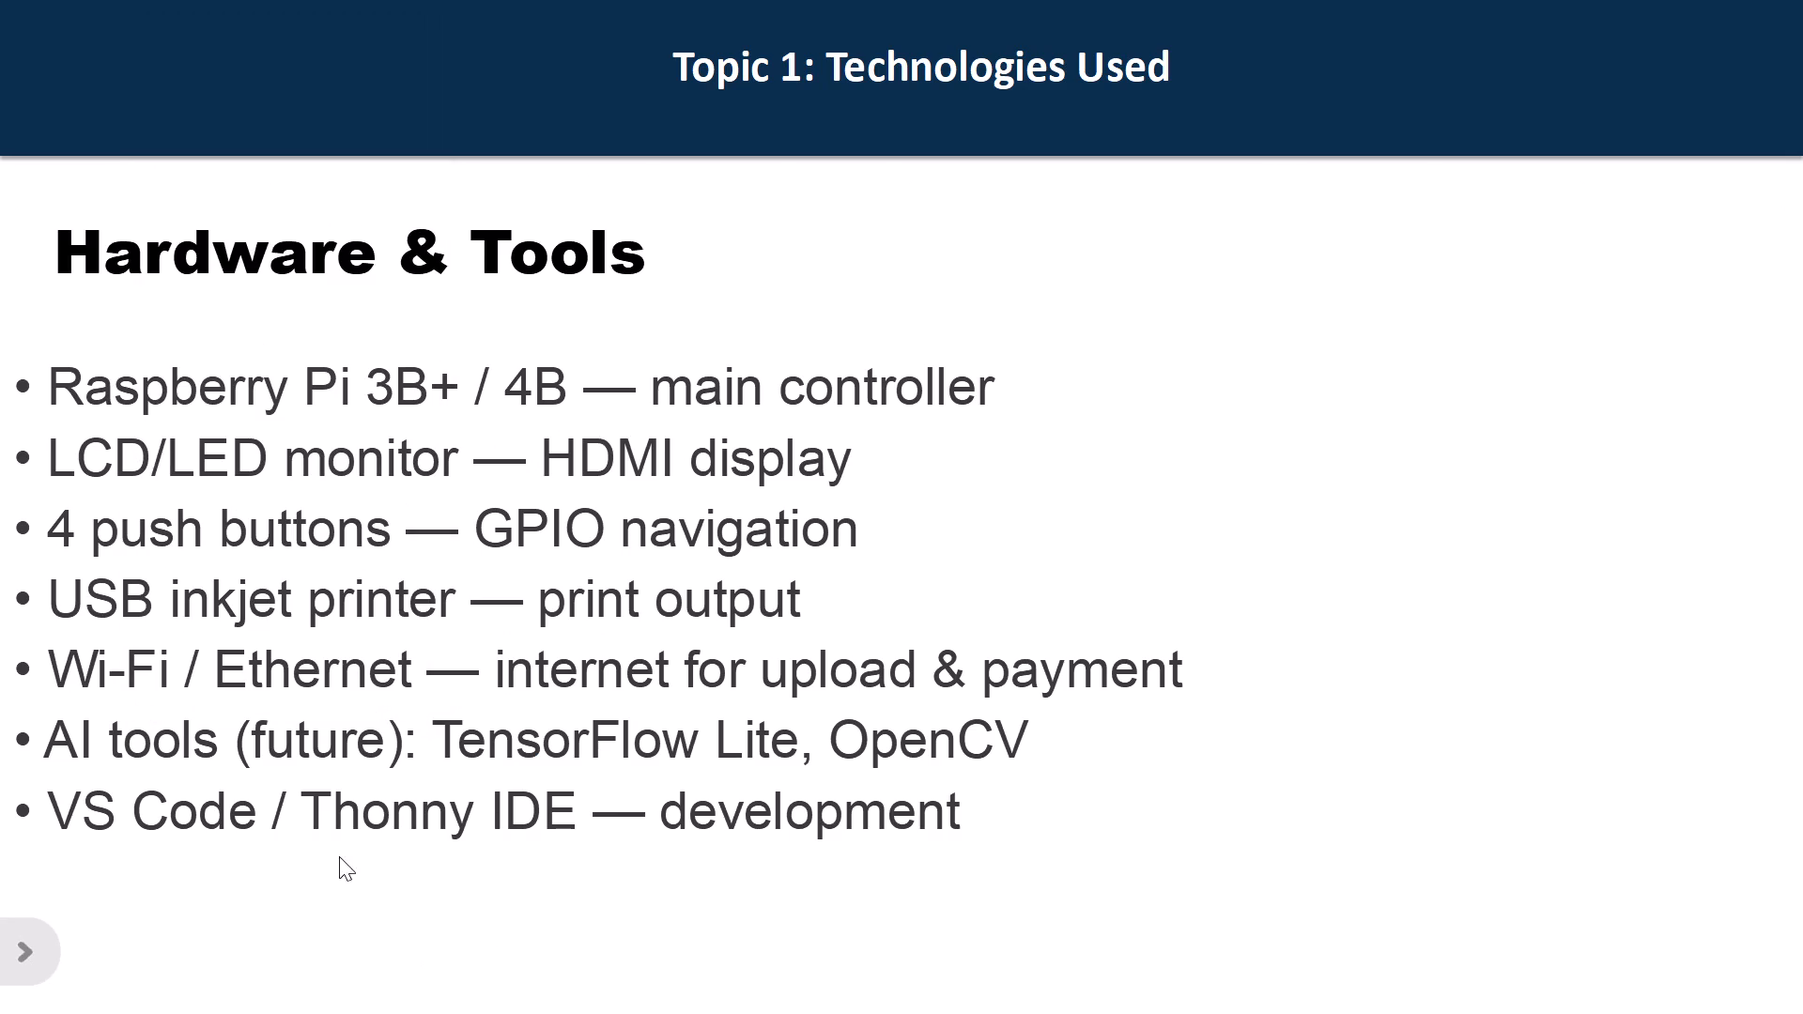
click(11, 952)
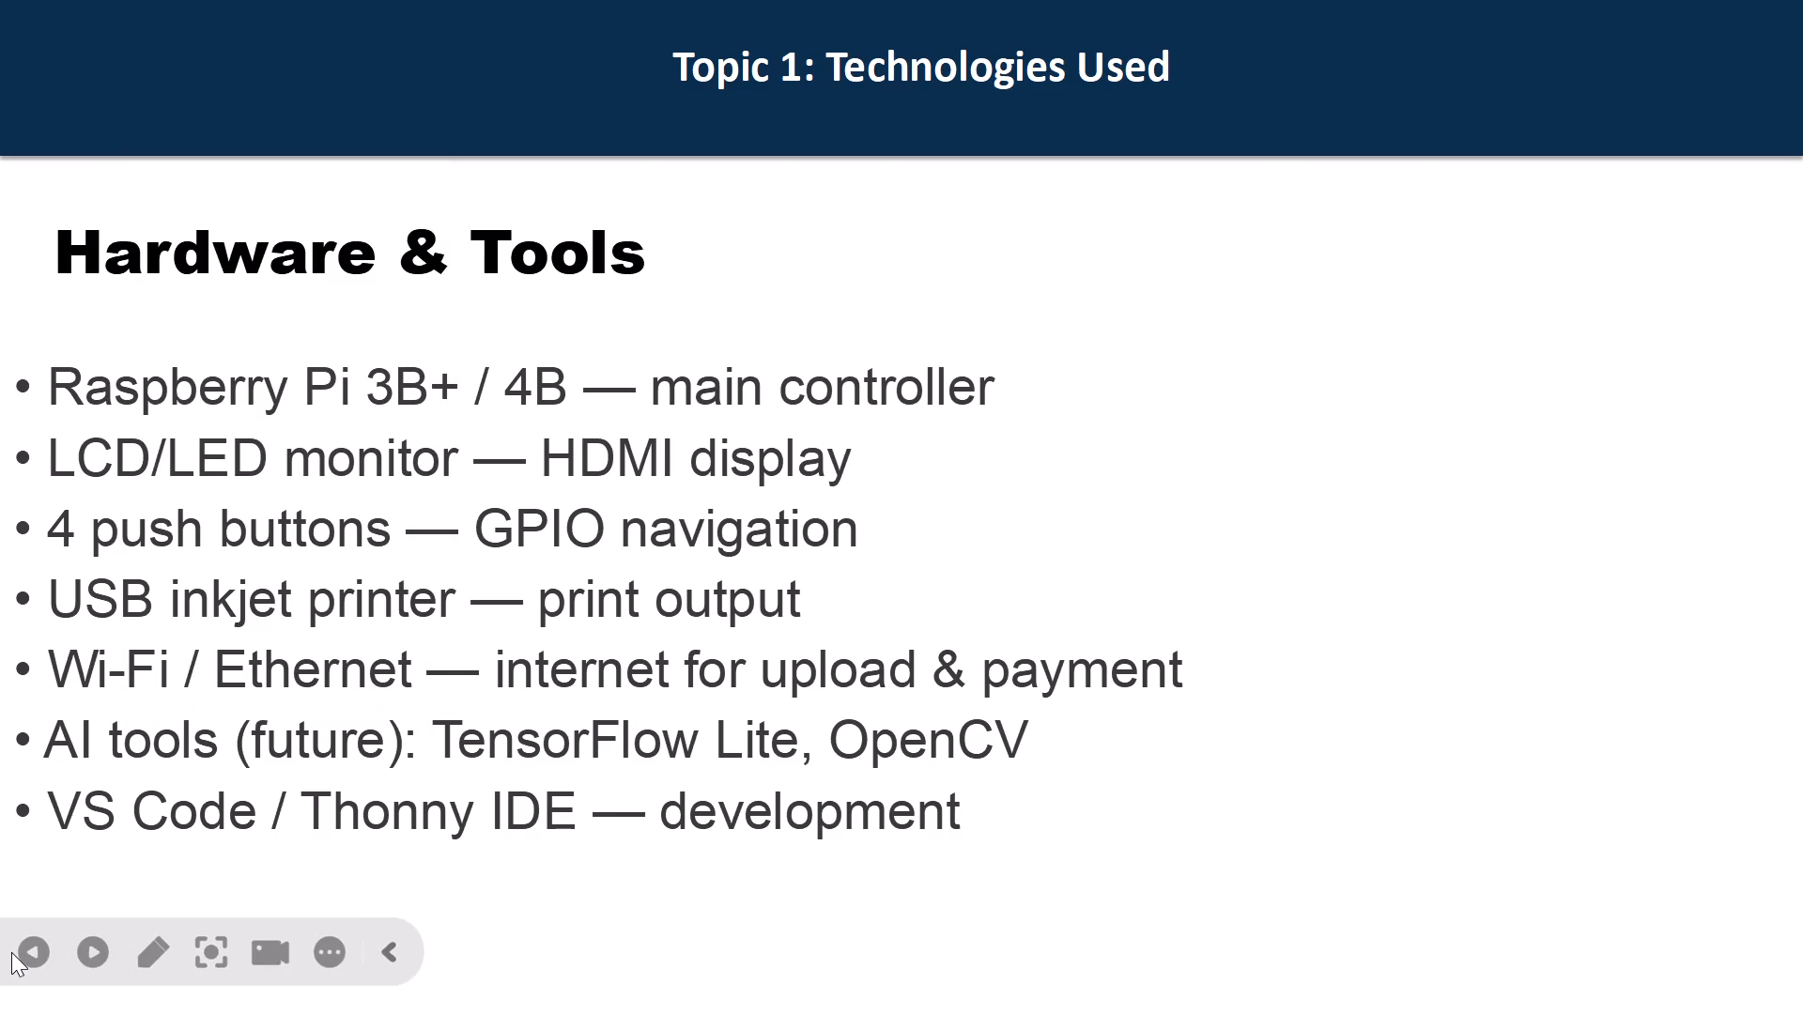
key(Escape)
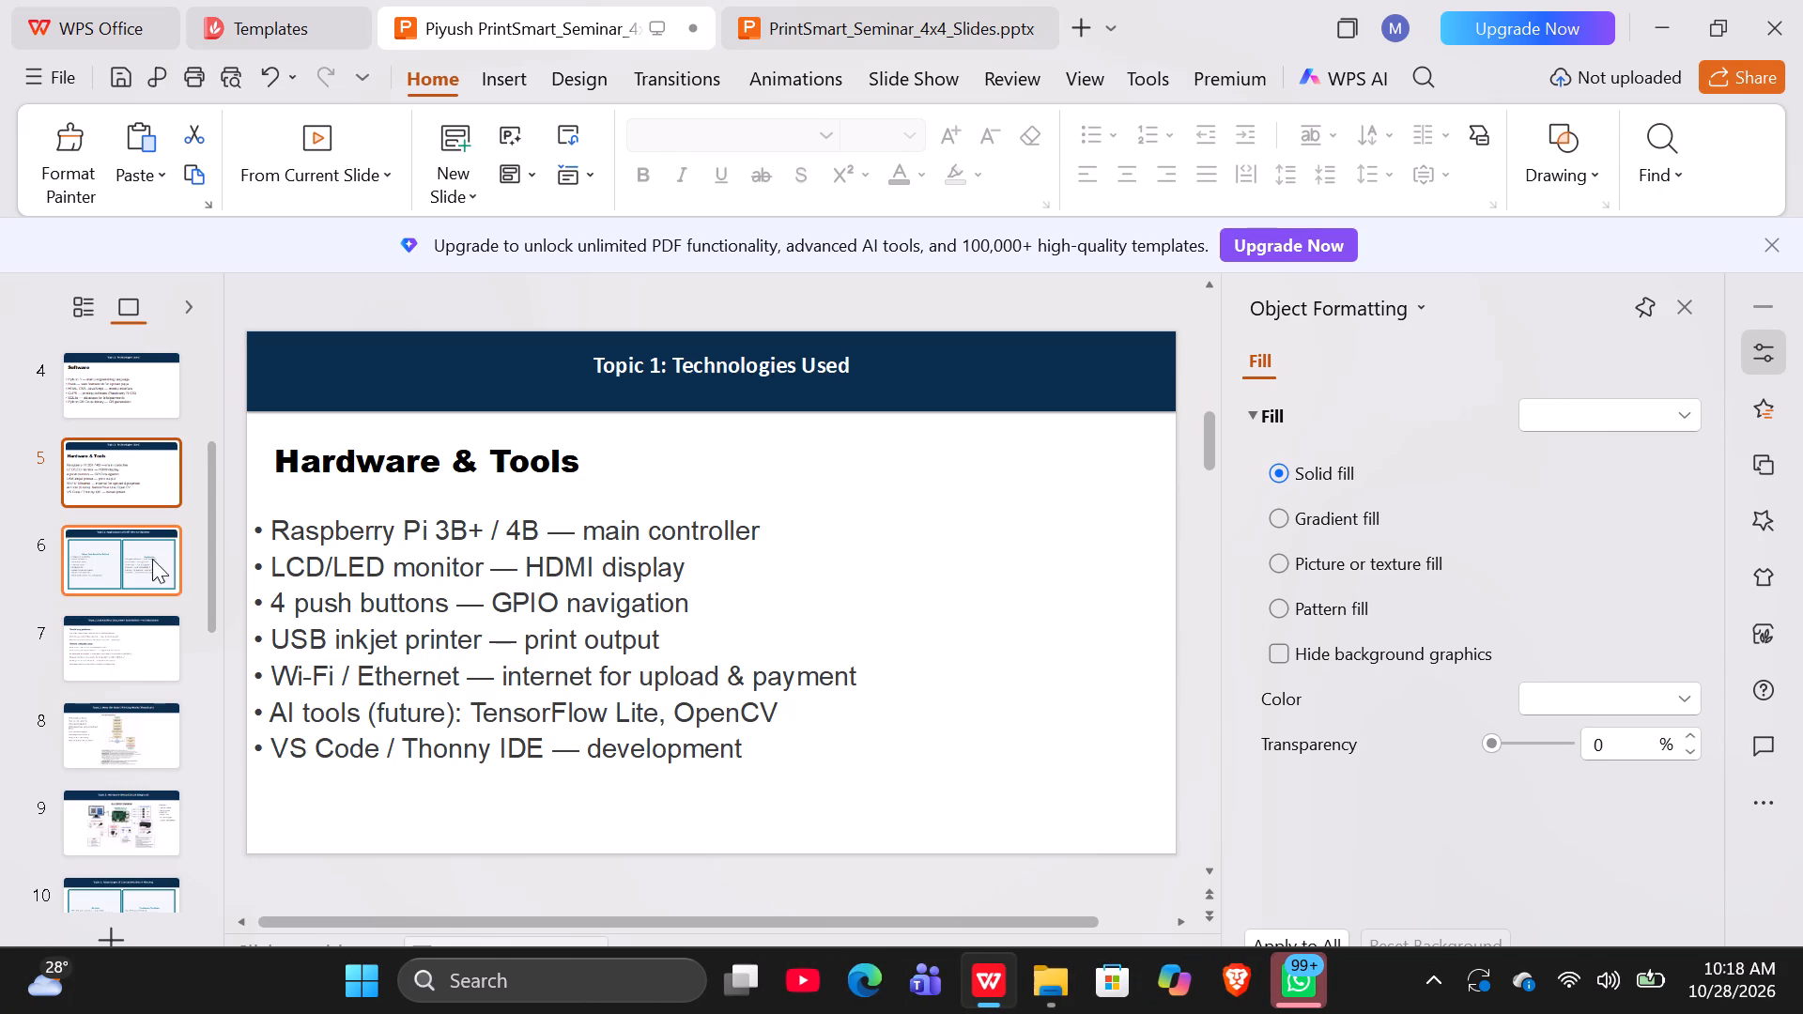
Insert a new blank slide after slide 5, the Hardware & Tools slide.
right_click(139, 488)
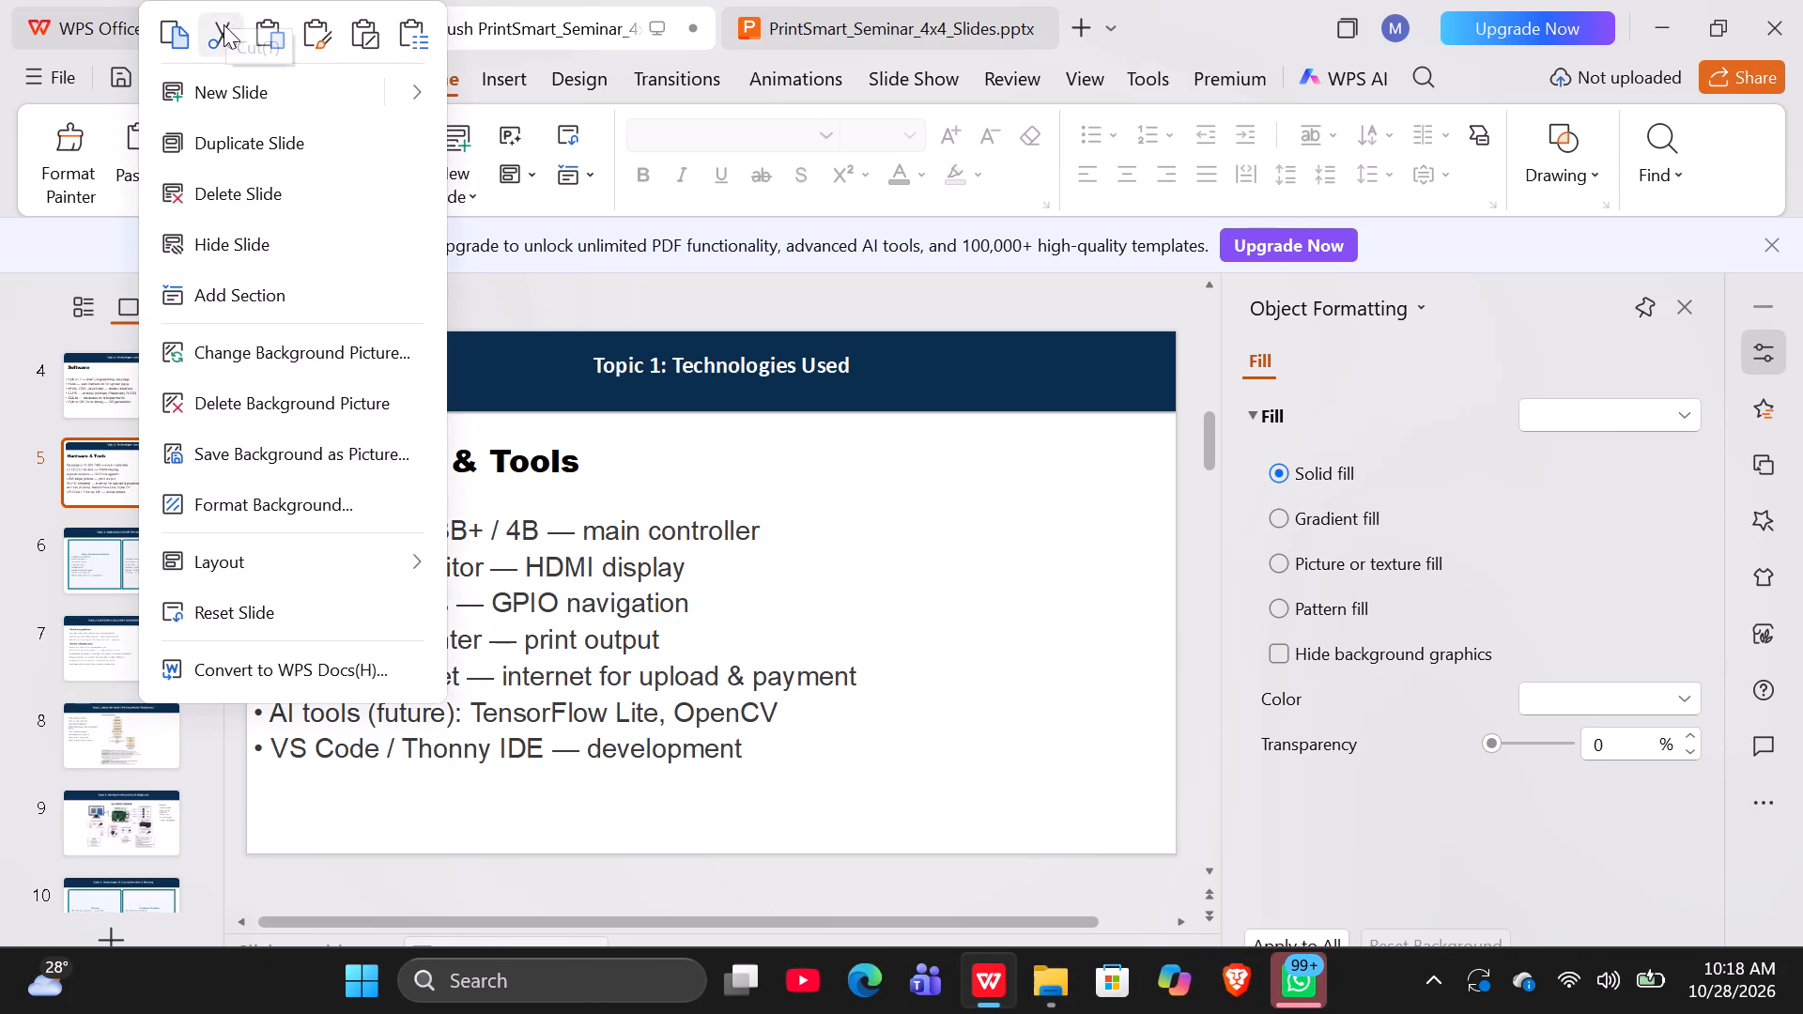
click(227, 88)
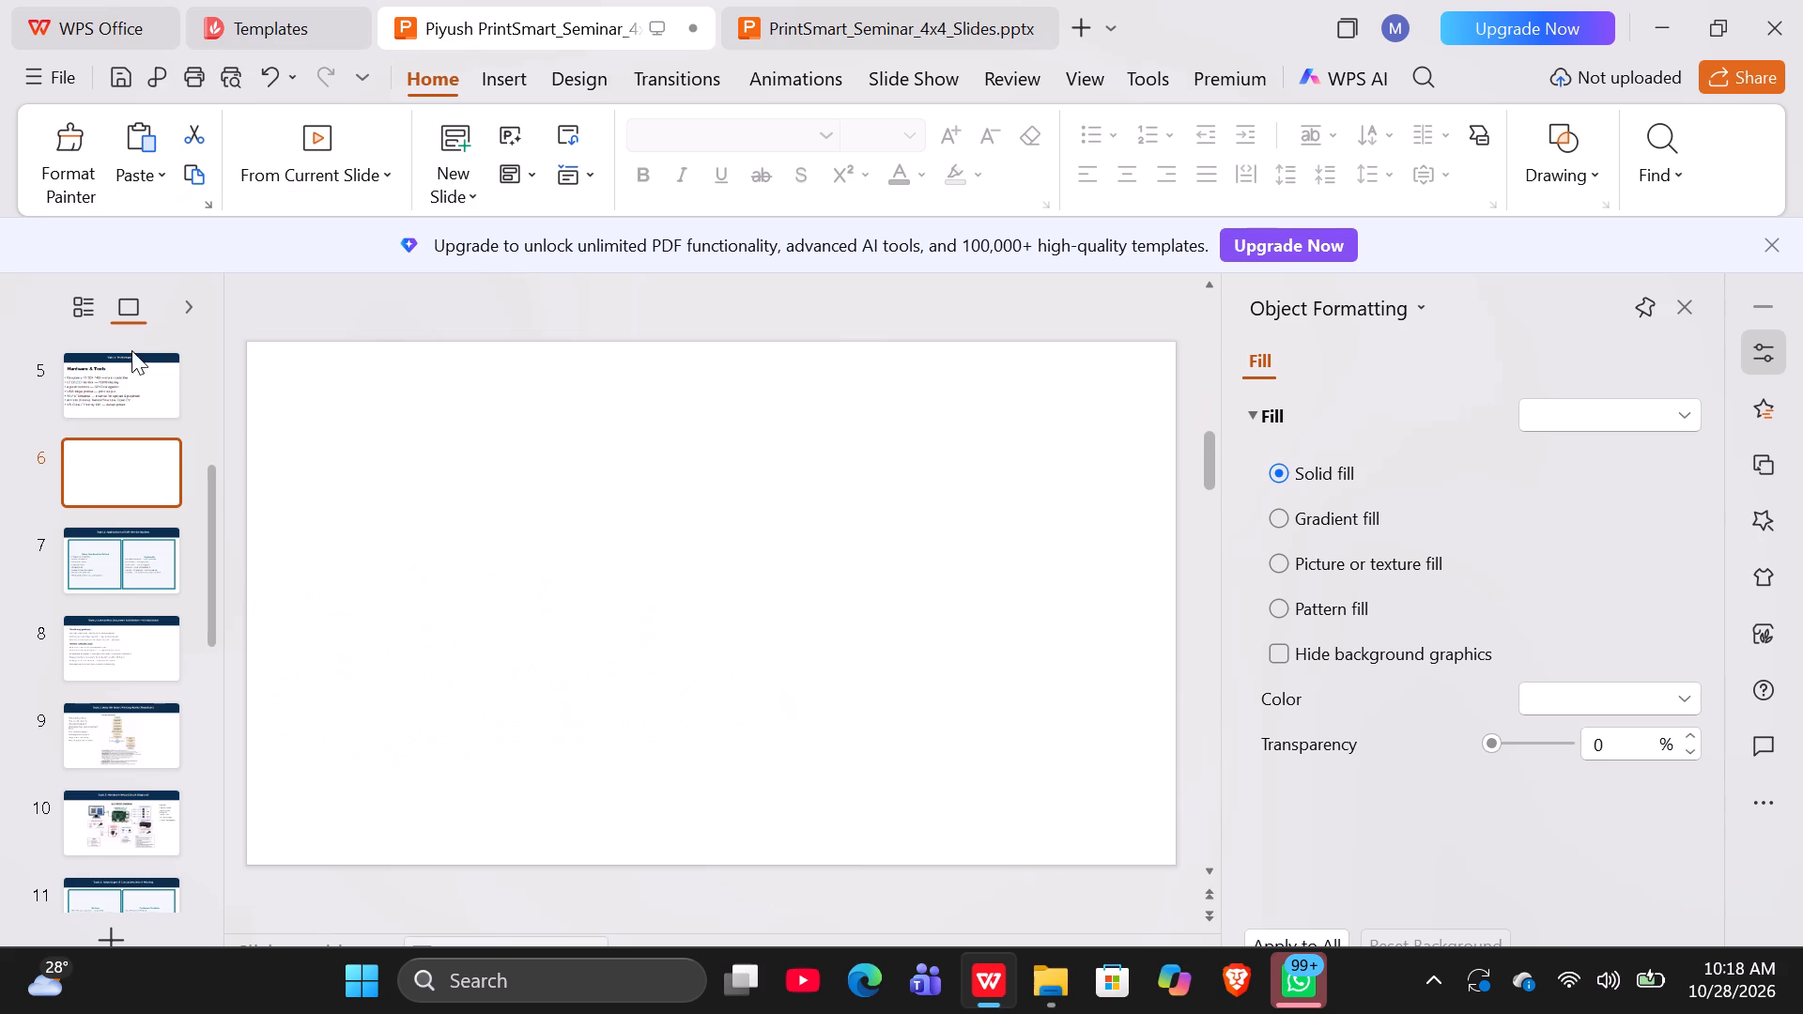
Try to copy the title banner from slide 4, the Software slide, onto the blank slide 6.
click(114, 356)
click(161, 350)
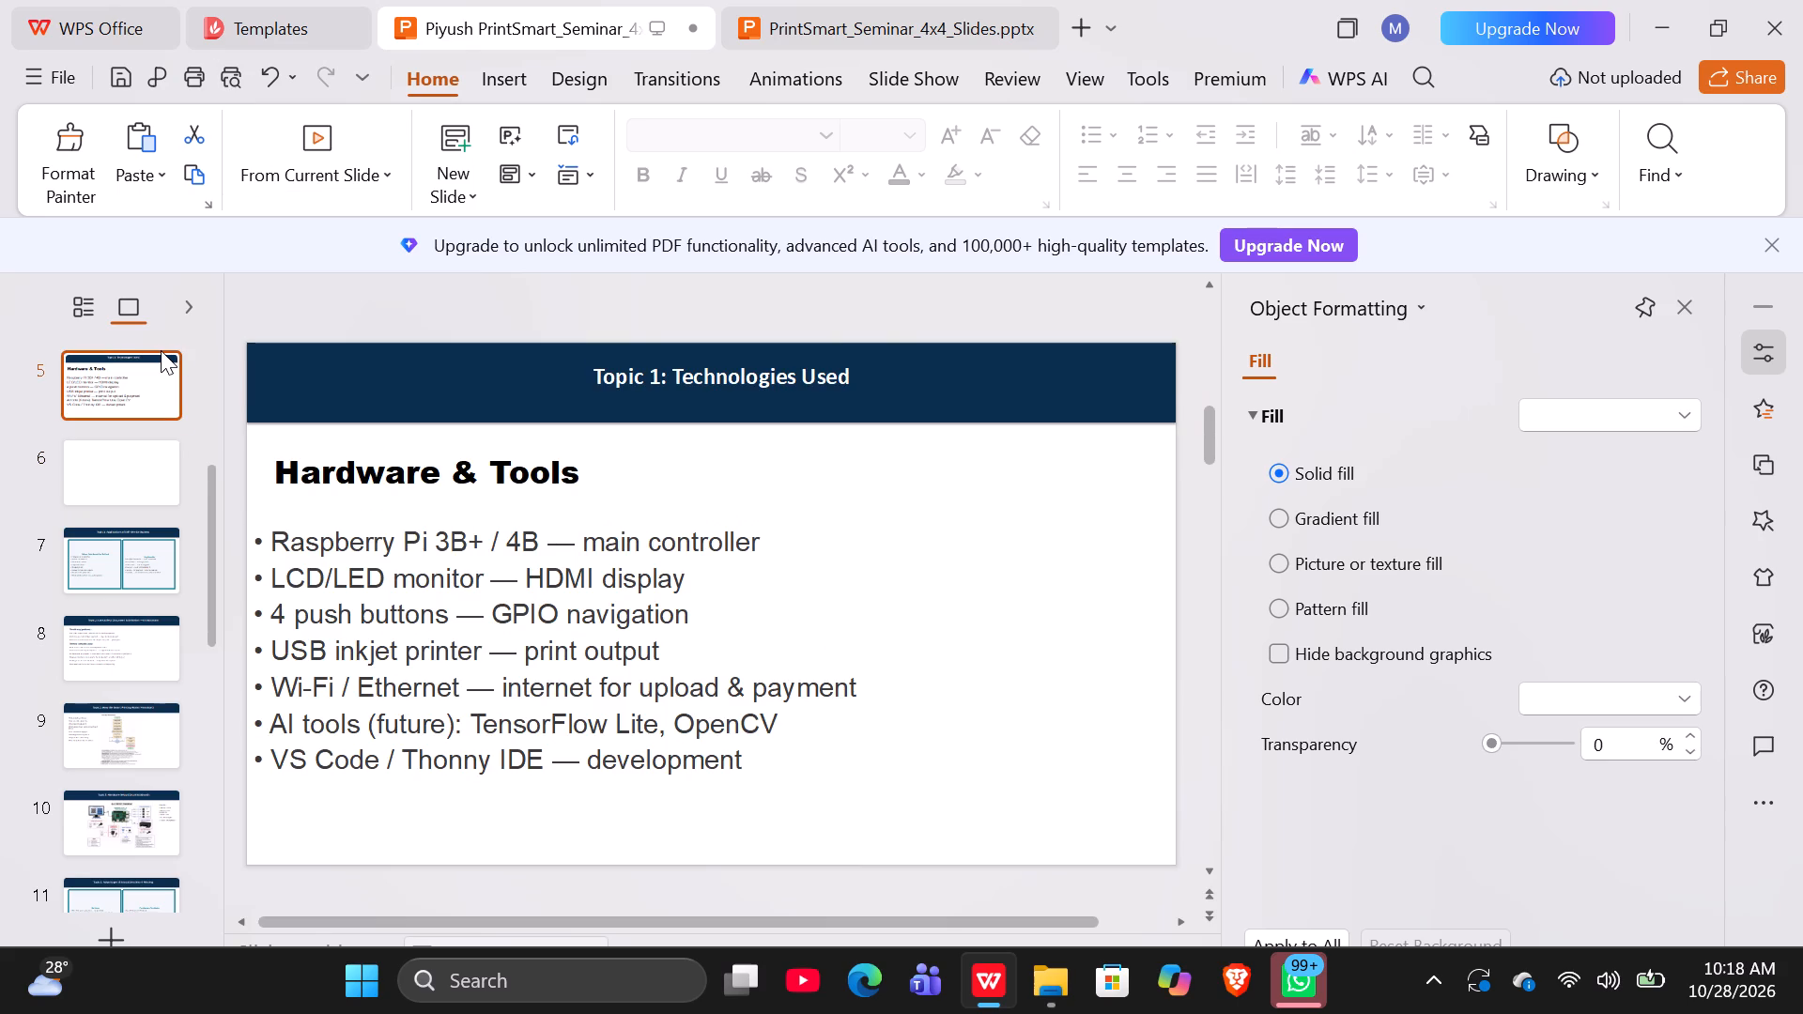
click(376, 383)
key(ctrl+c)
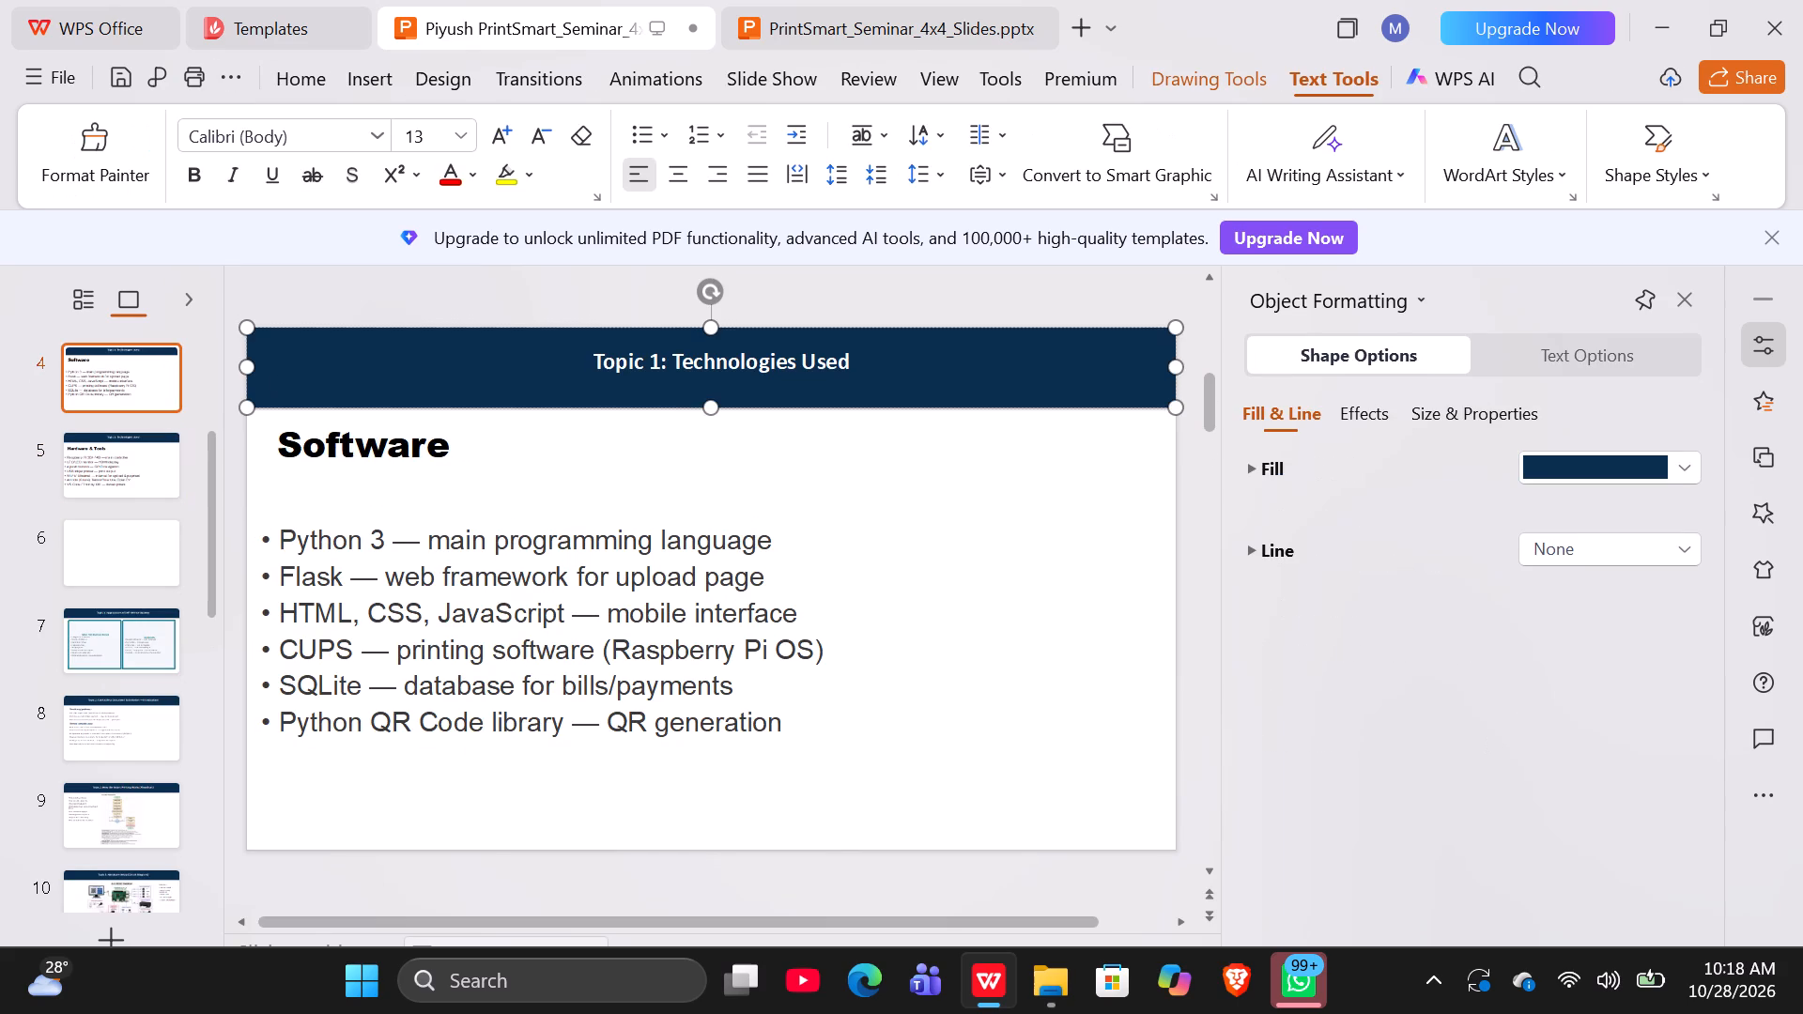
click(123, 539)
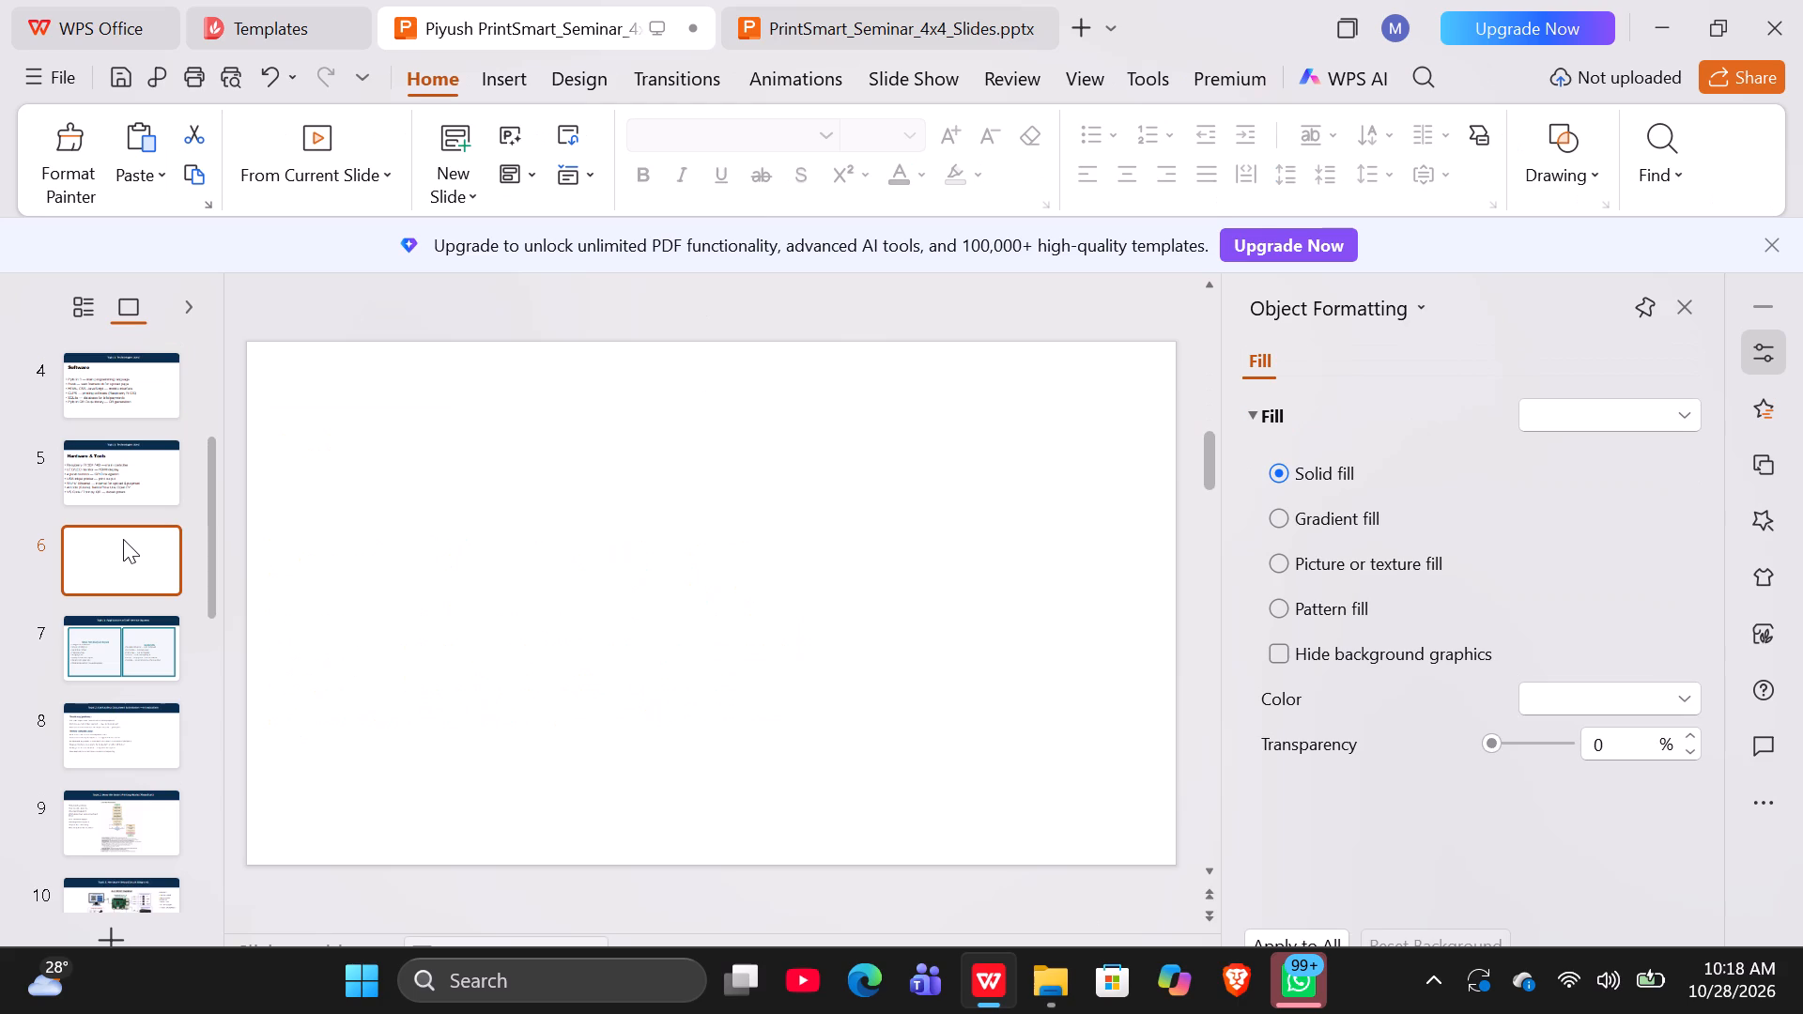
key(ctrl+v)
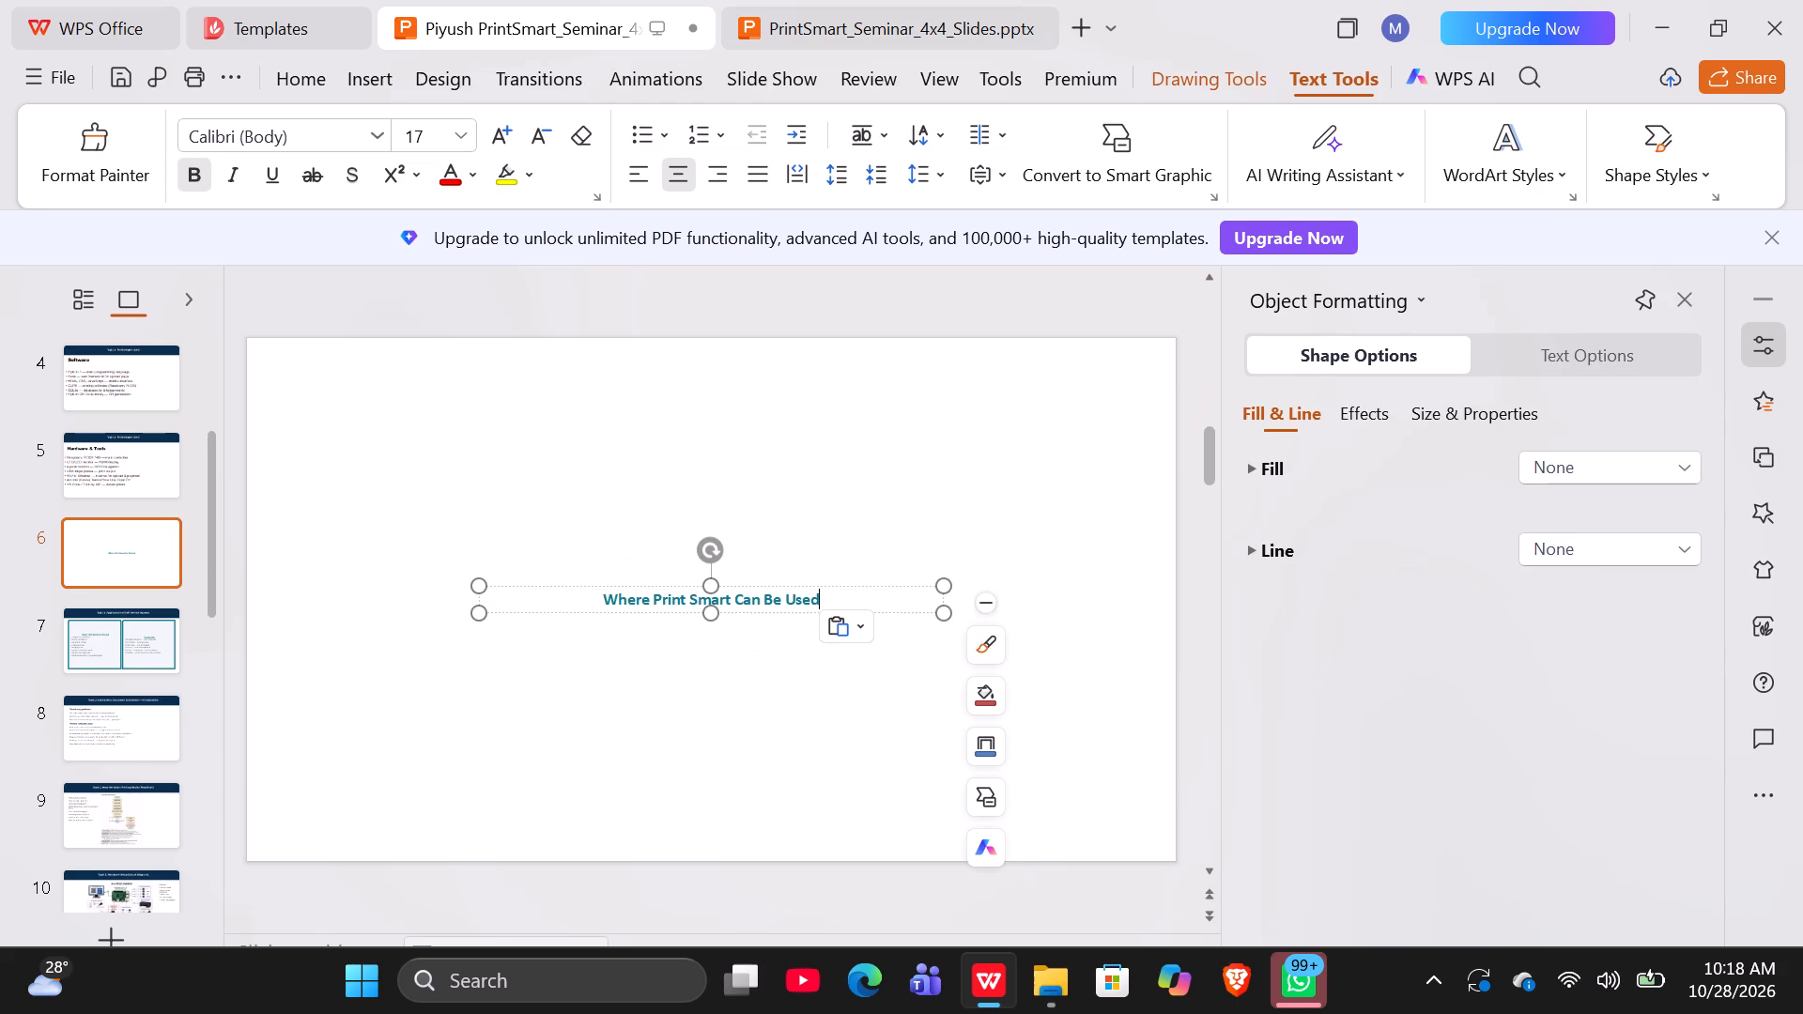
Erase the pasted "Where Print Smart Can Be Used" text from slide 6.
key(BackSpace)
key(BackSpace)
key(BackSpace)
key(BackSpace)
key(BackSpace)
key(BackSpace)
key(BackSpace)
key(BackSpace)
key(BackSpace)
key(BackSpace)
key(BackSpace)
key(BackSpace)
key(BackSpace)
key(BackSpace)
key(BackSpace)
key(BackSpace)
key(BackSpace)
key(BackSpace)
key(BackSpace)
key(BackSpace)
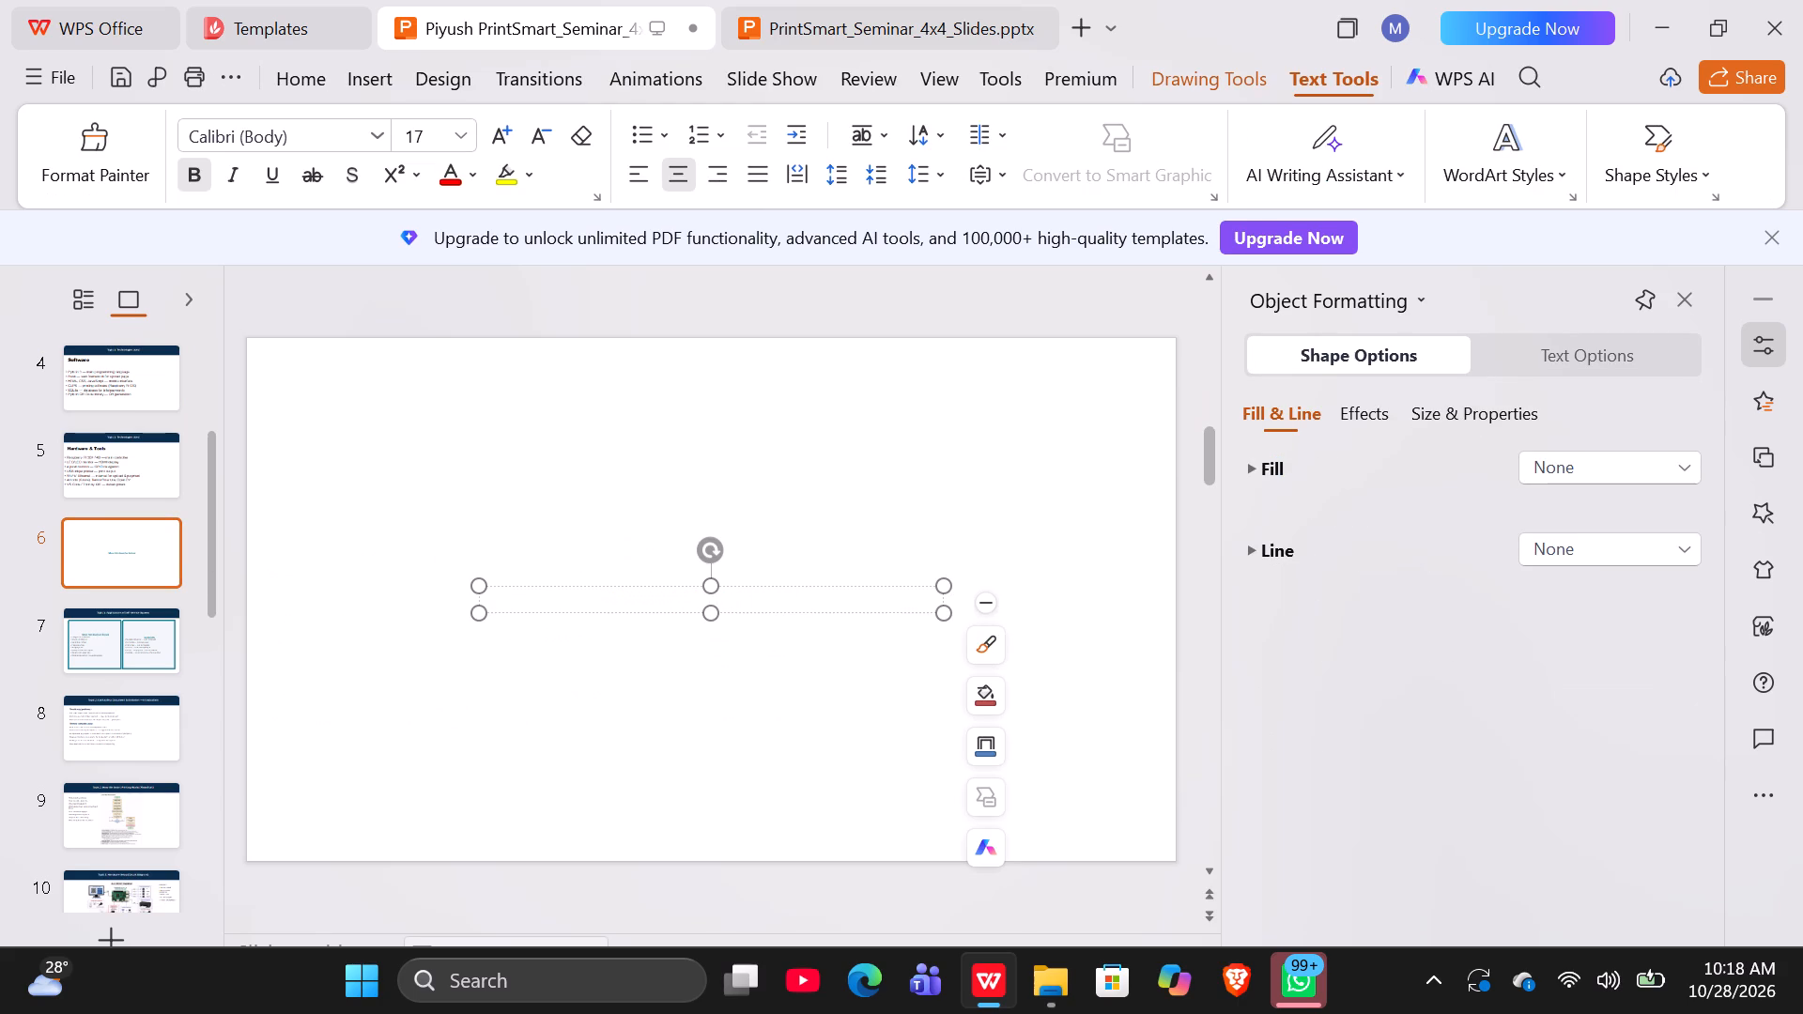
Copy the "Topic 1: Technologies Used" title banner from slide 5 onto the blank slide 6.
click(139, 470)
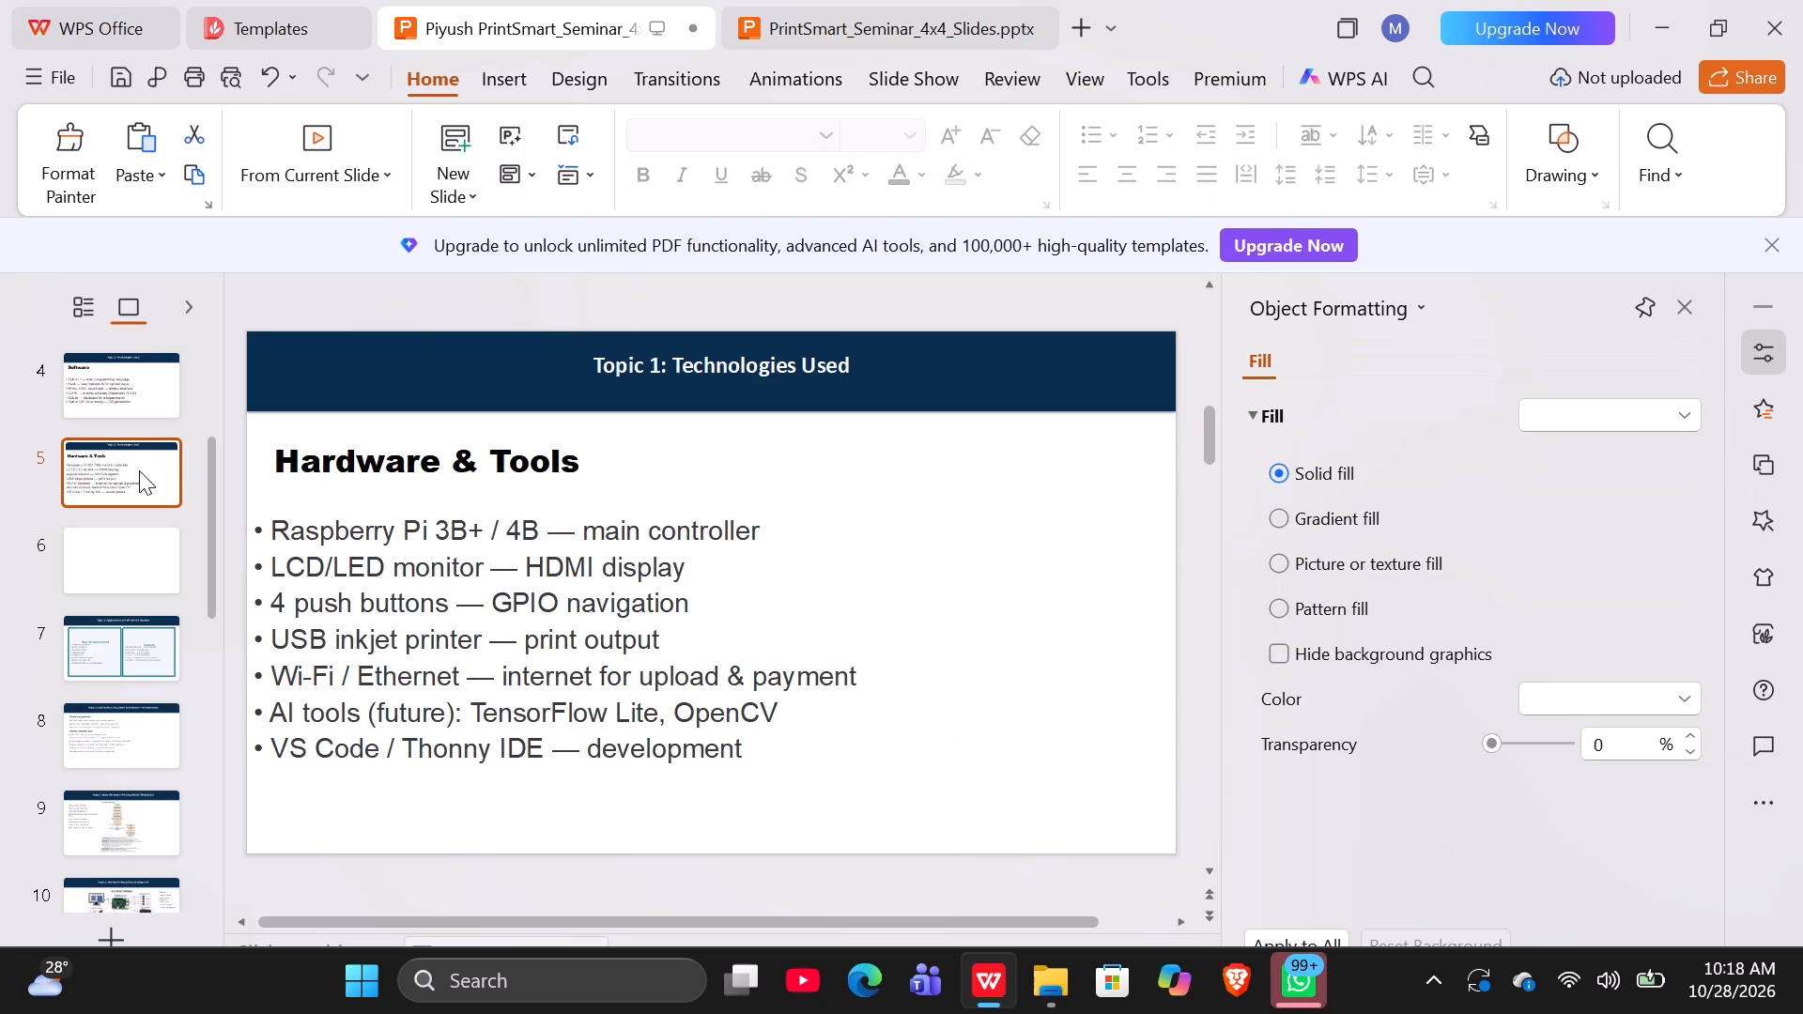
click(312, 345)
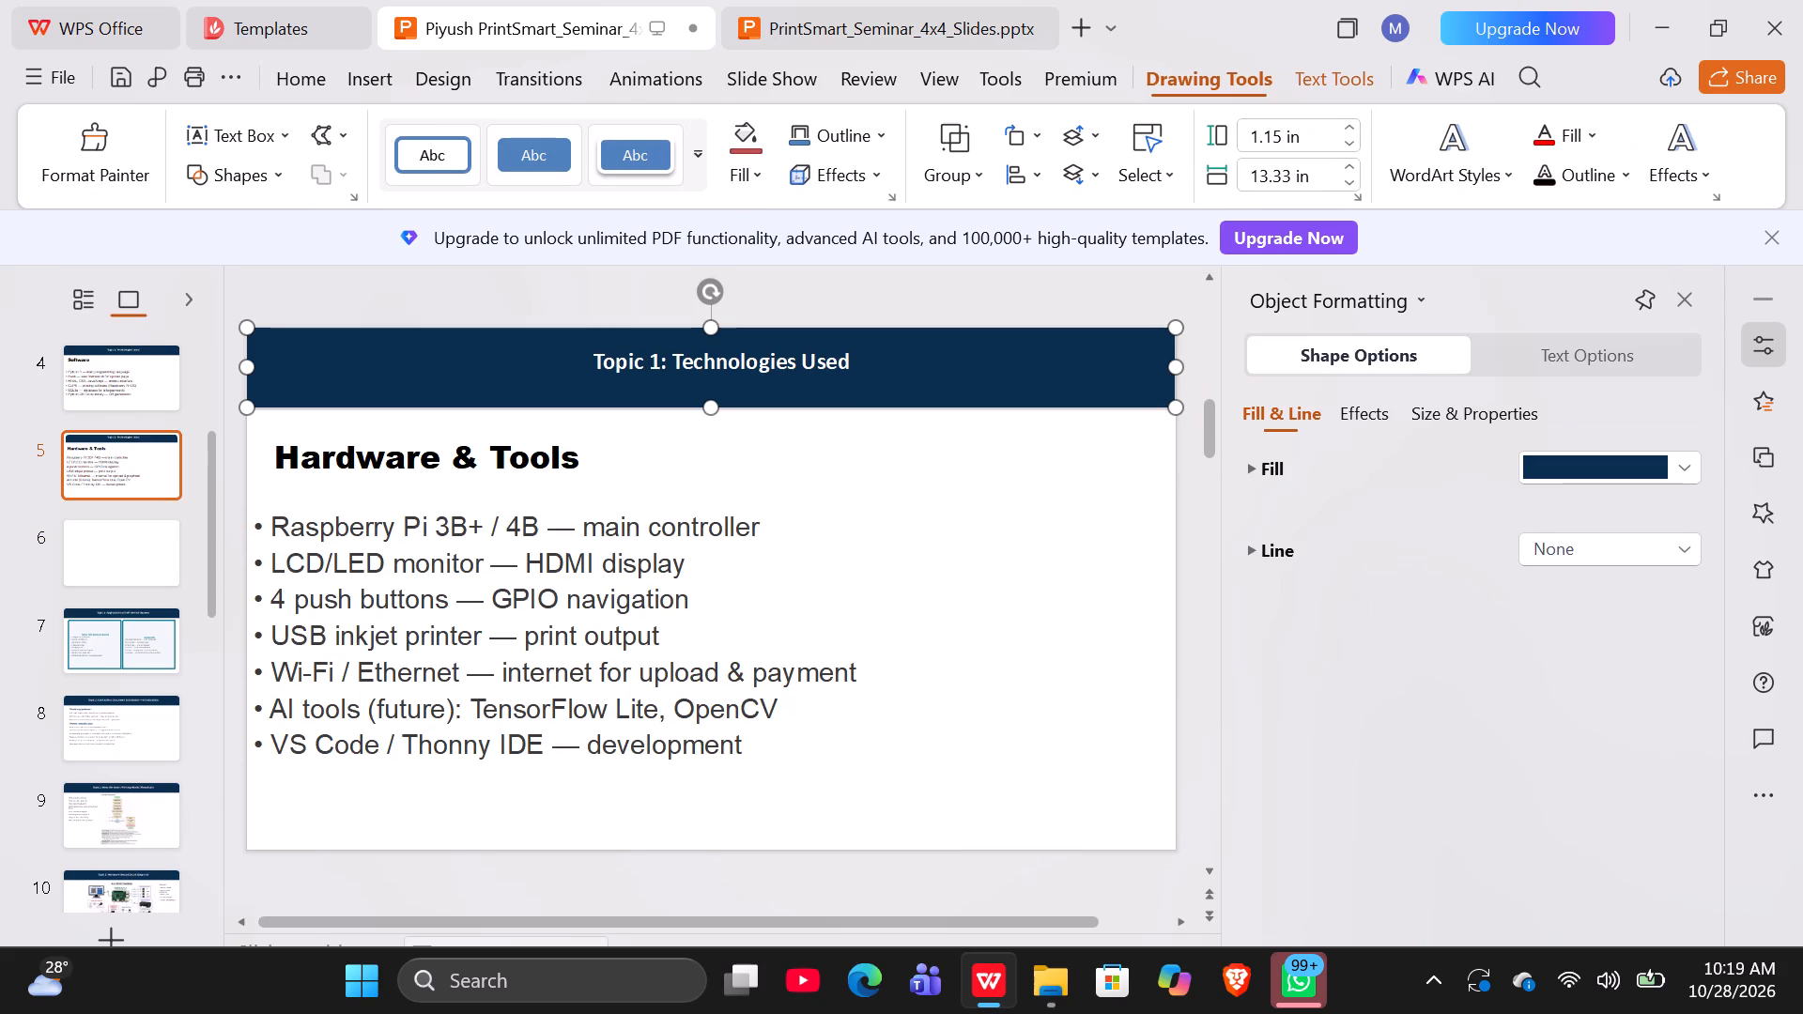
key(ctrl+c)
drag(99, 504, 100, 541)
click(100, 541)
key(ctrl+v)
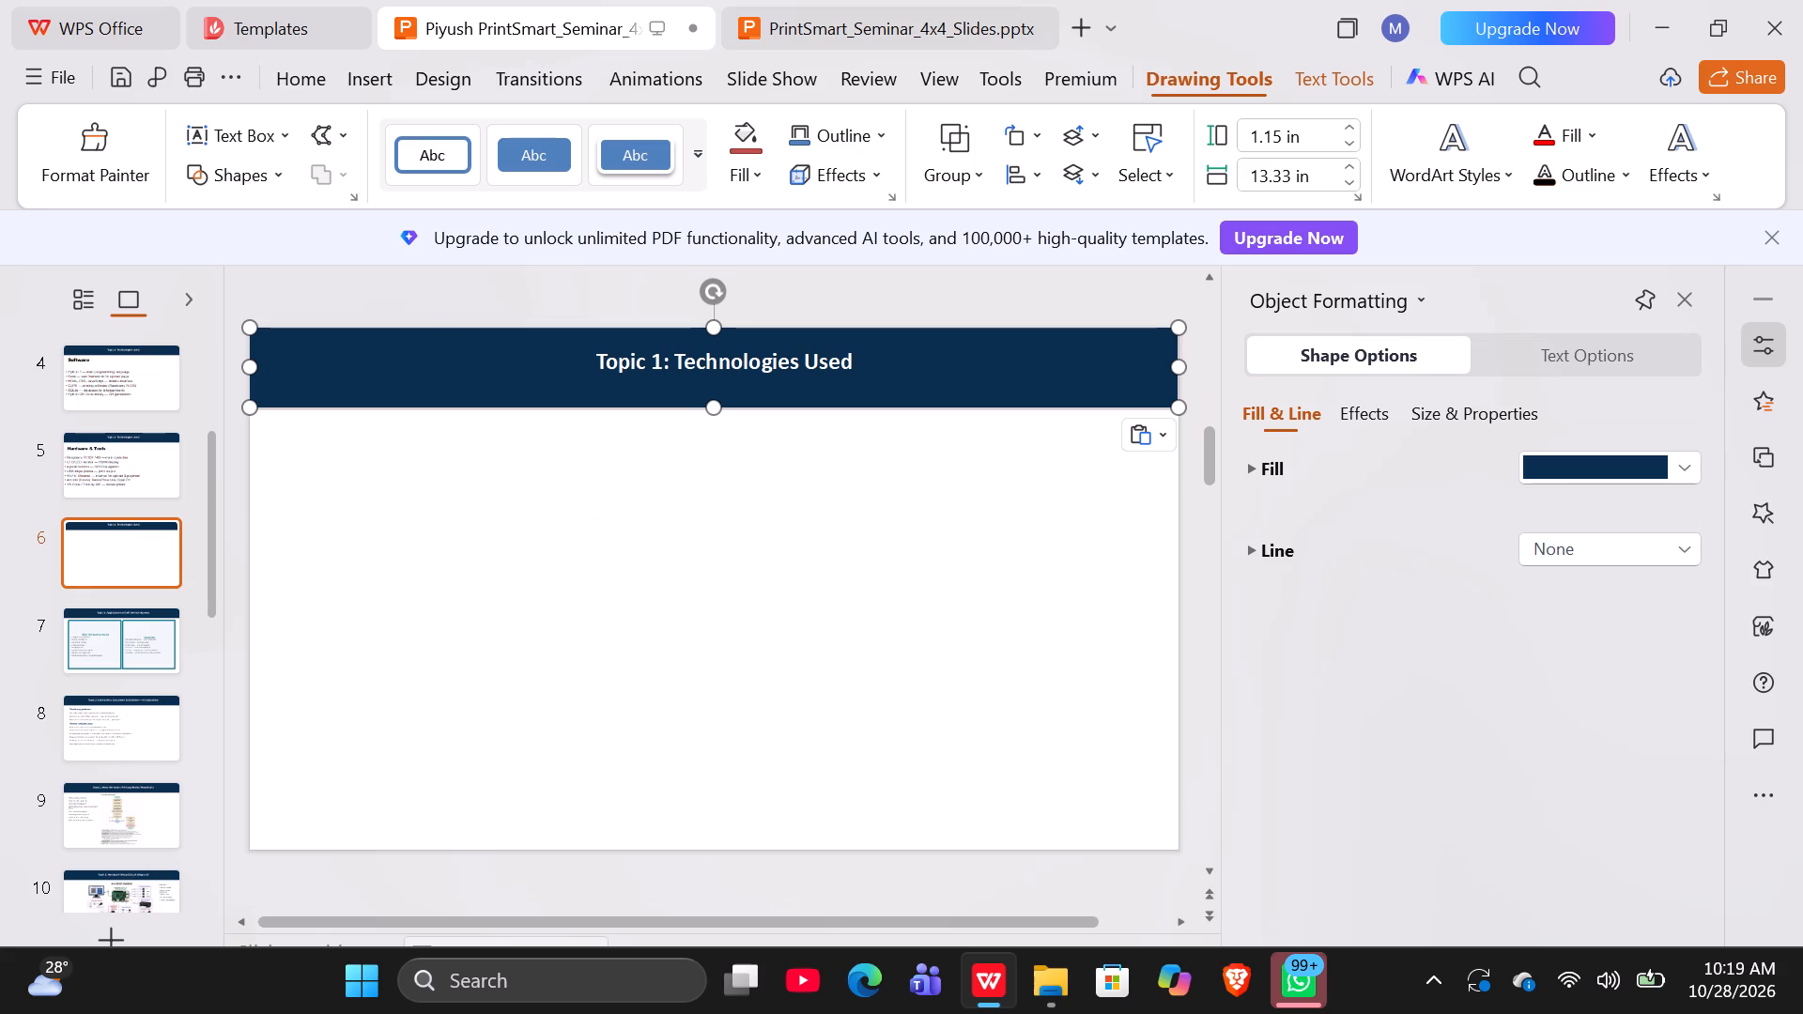
Copy the "Topic 1: Applications of Self-Service Systems" title banner from slide 7.
click(109, 651)
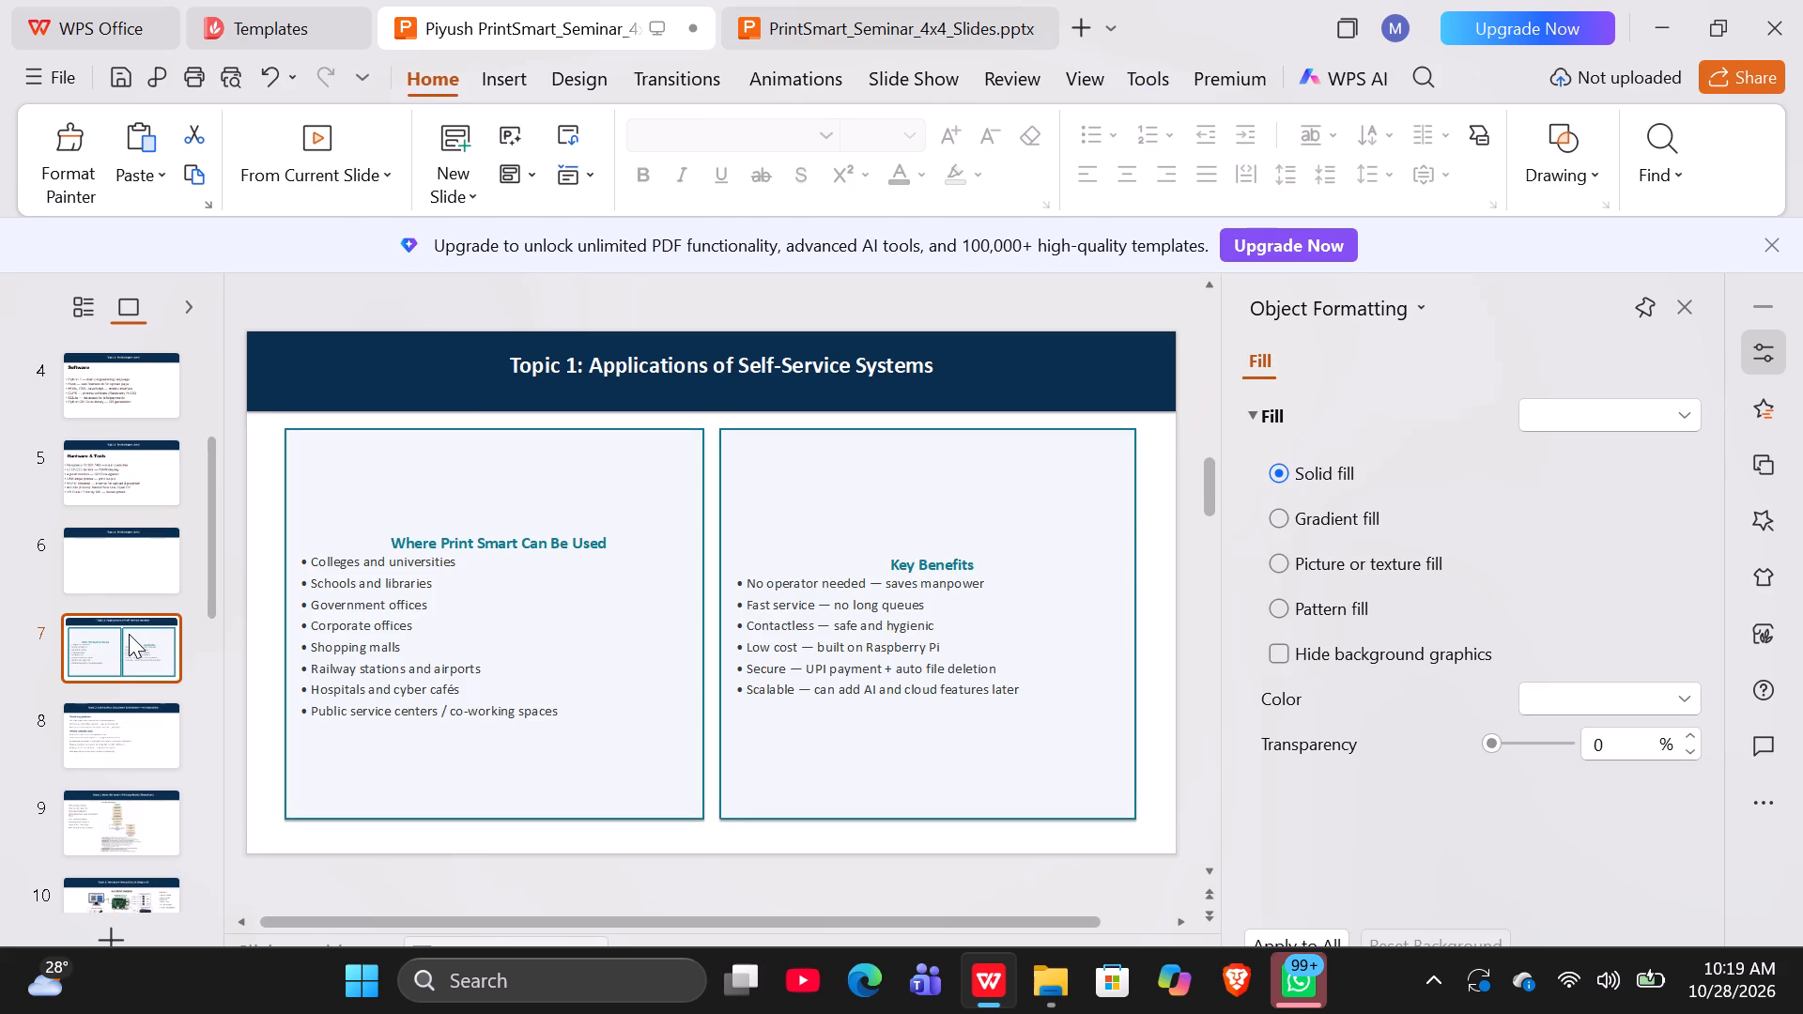
click(129, 634)
click(449, 371)
click(399, 354)
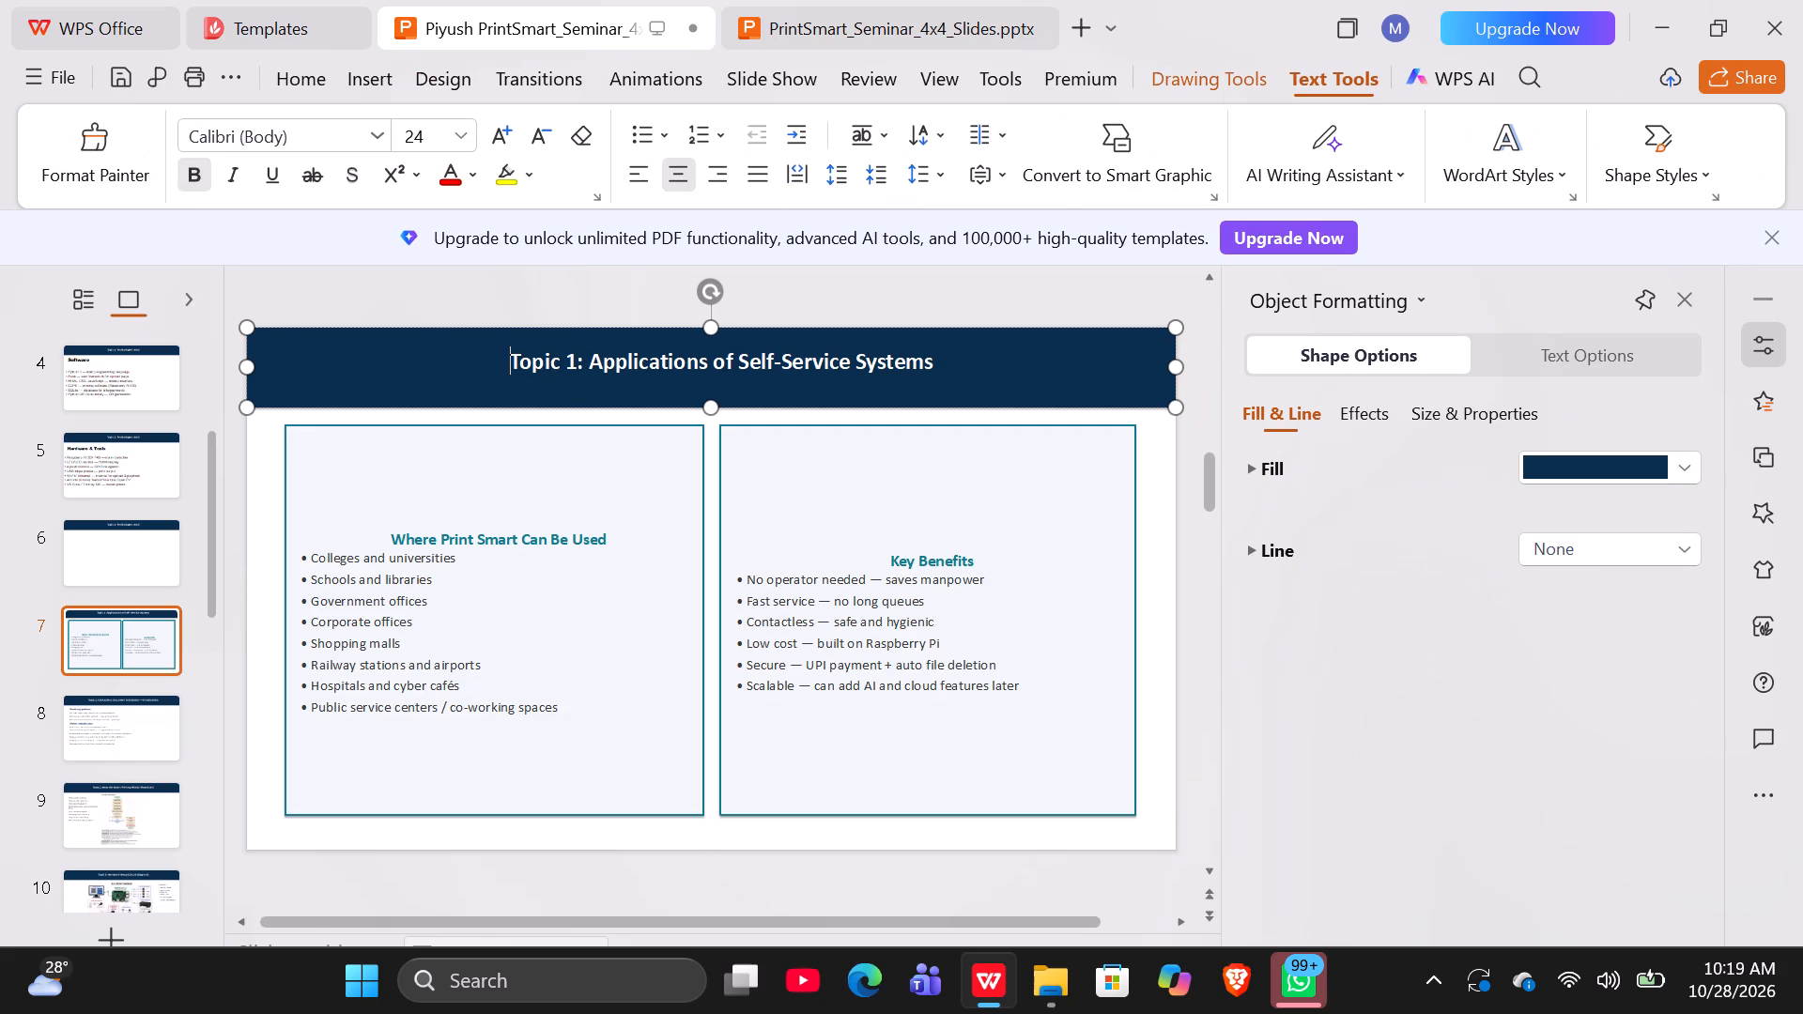
click(344, 366)
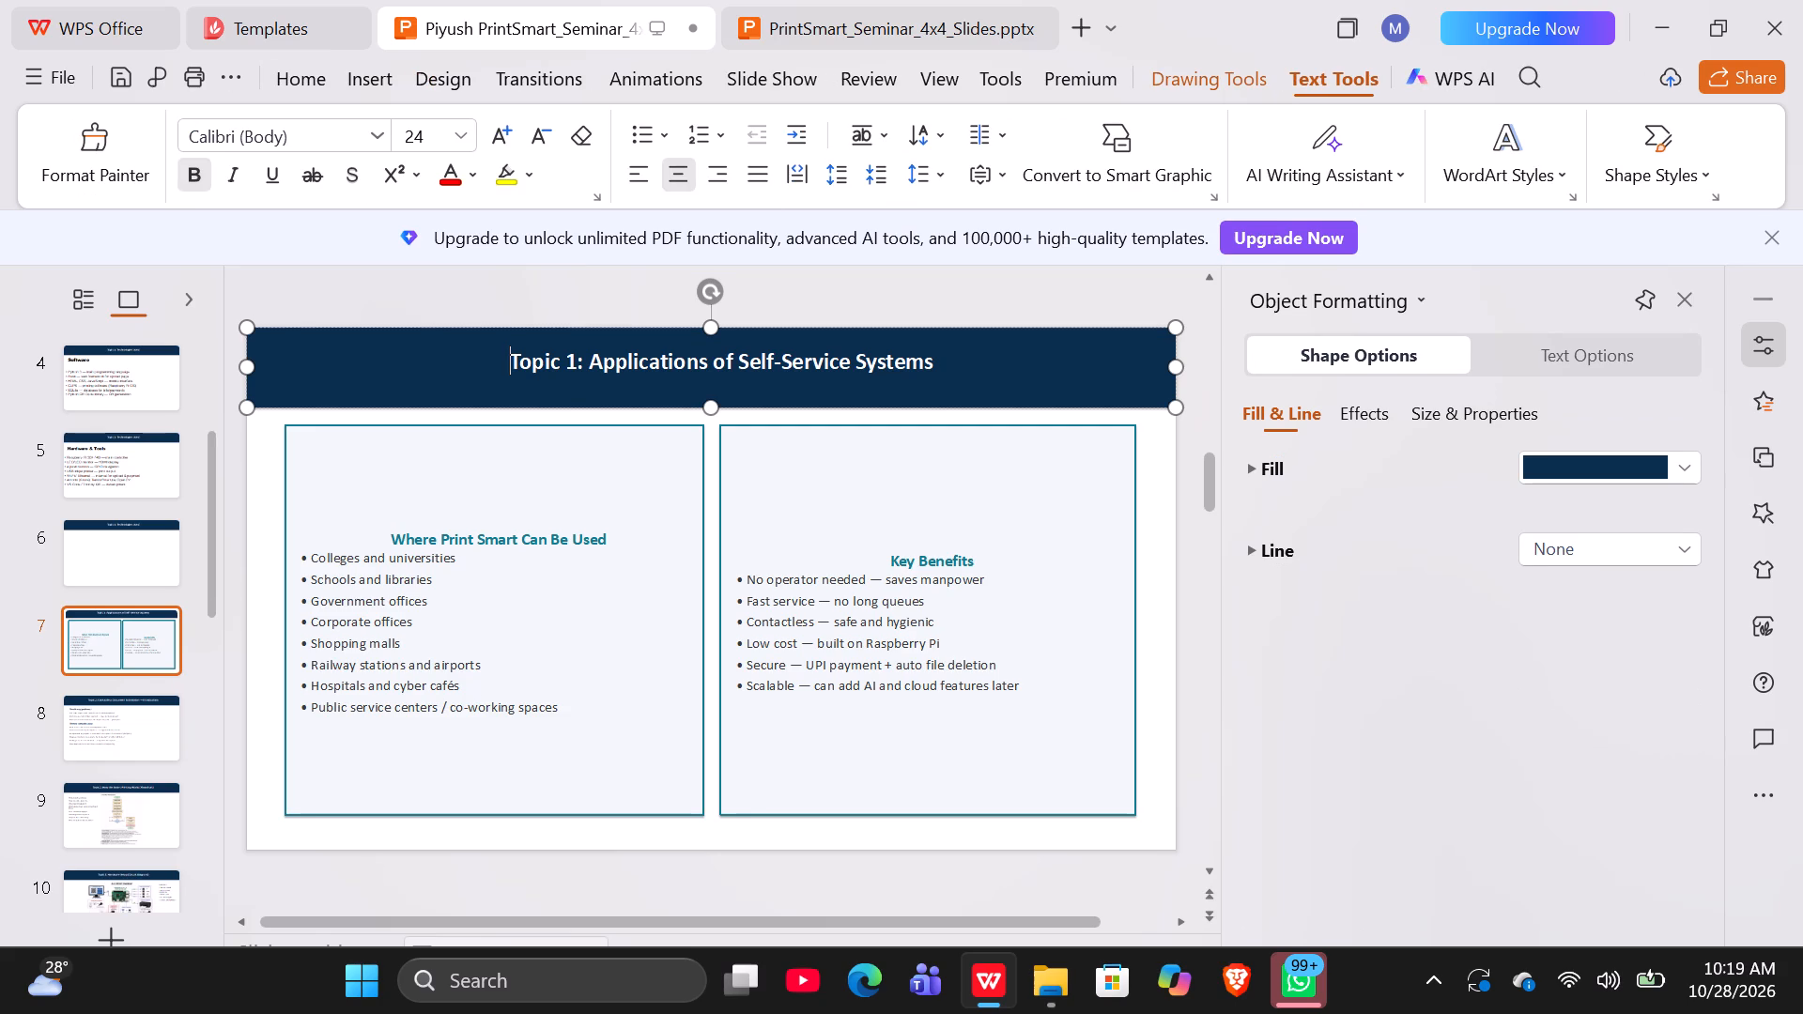
click(353, 392)
key(ctrl+c)
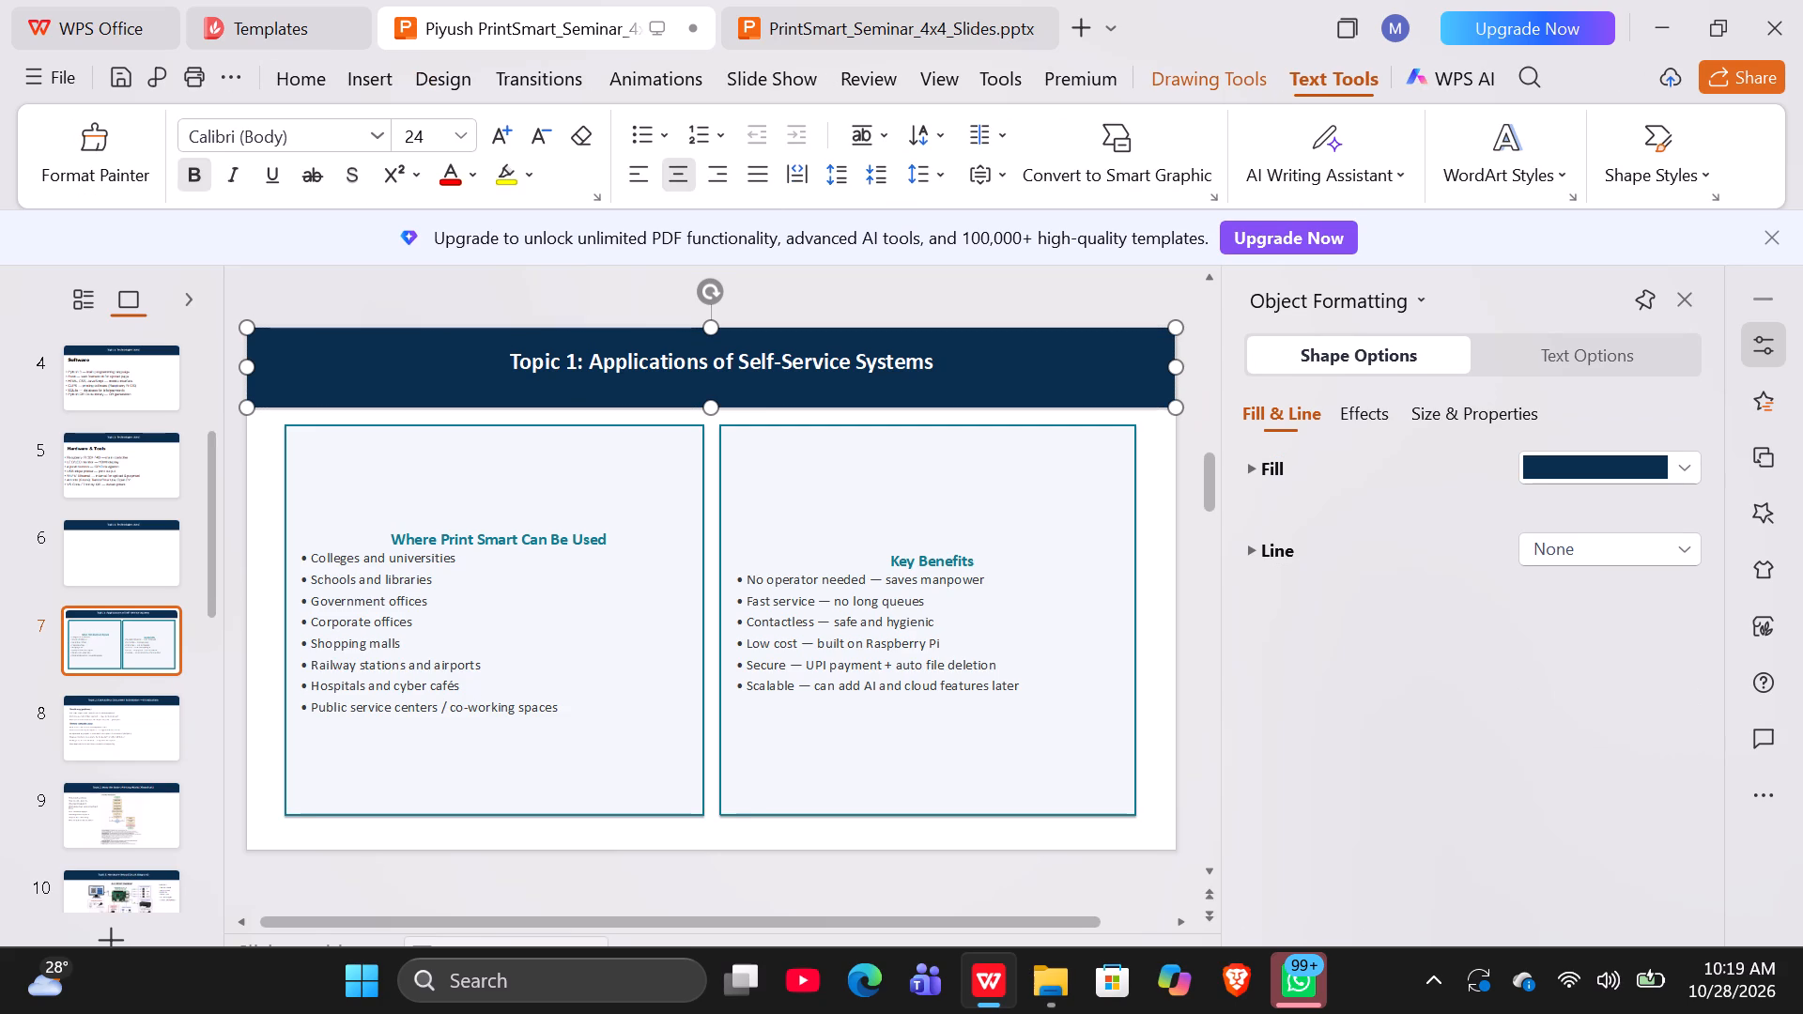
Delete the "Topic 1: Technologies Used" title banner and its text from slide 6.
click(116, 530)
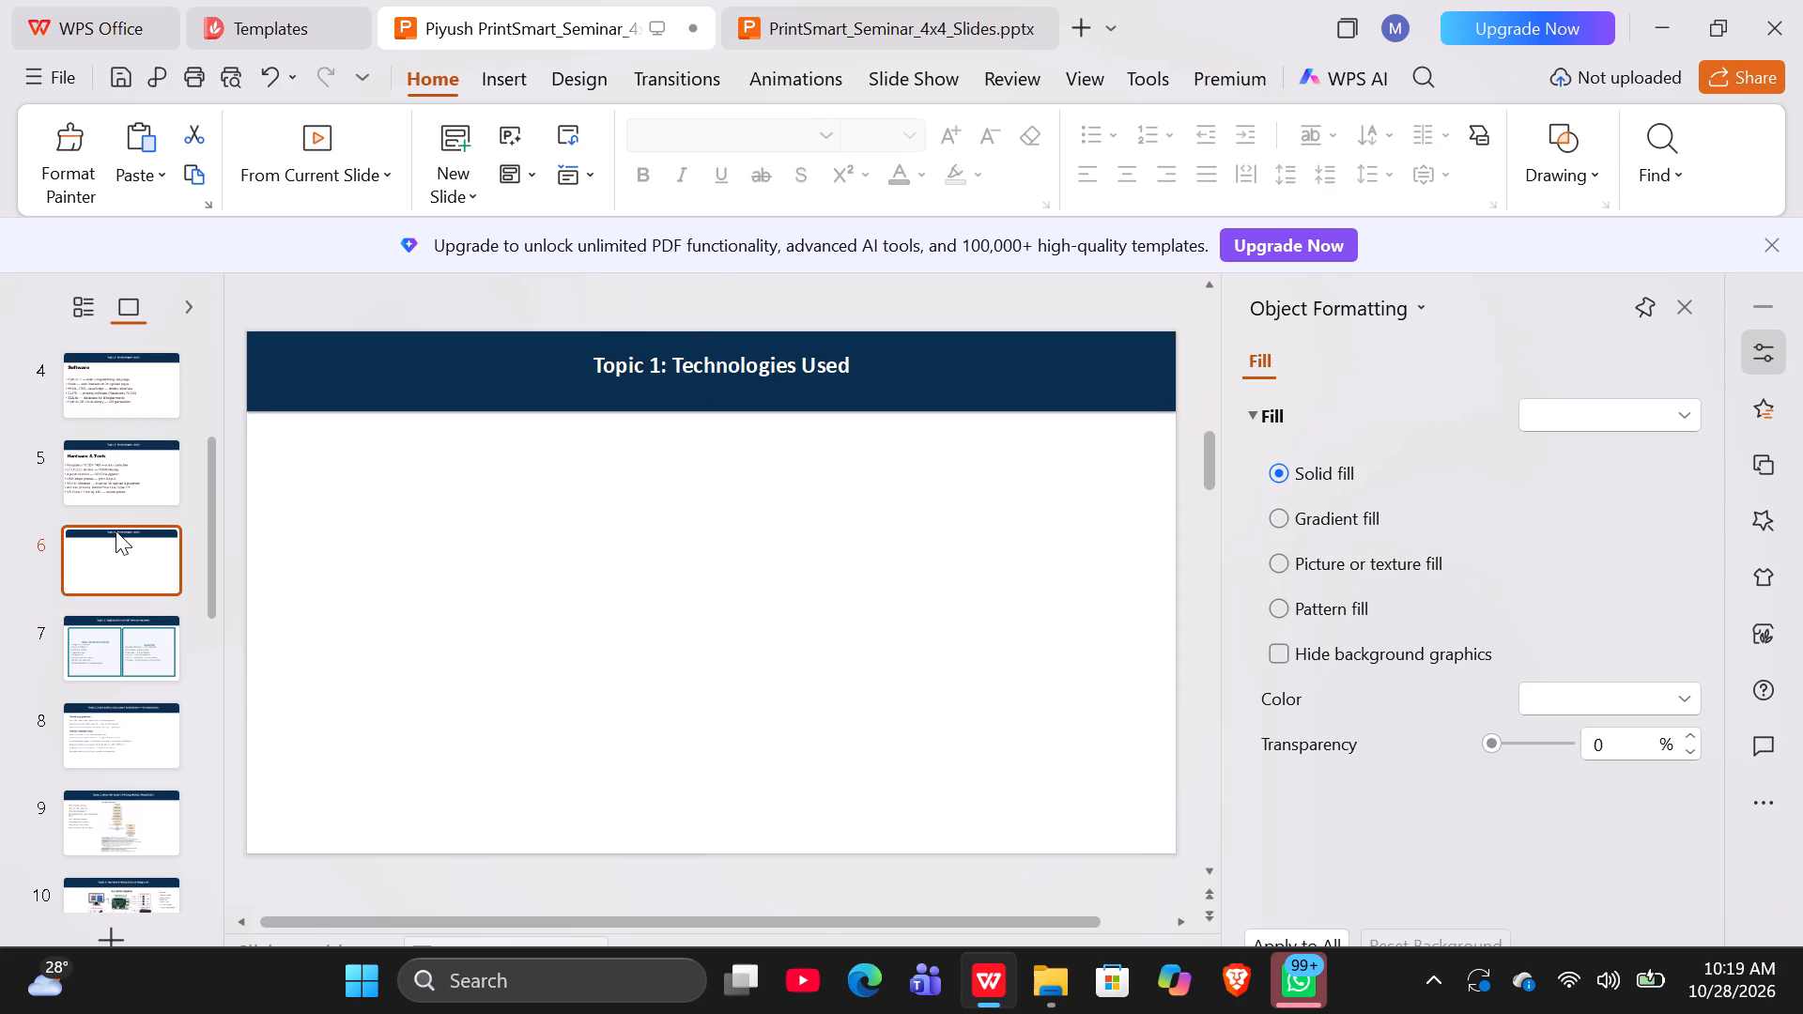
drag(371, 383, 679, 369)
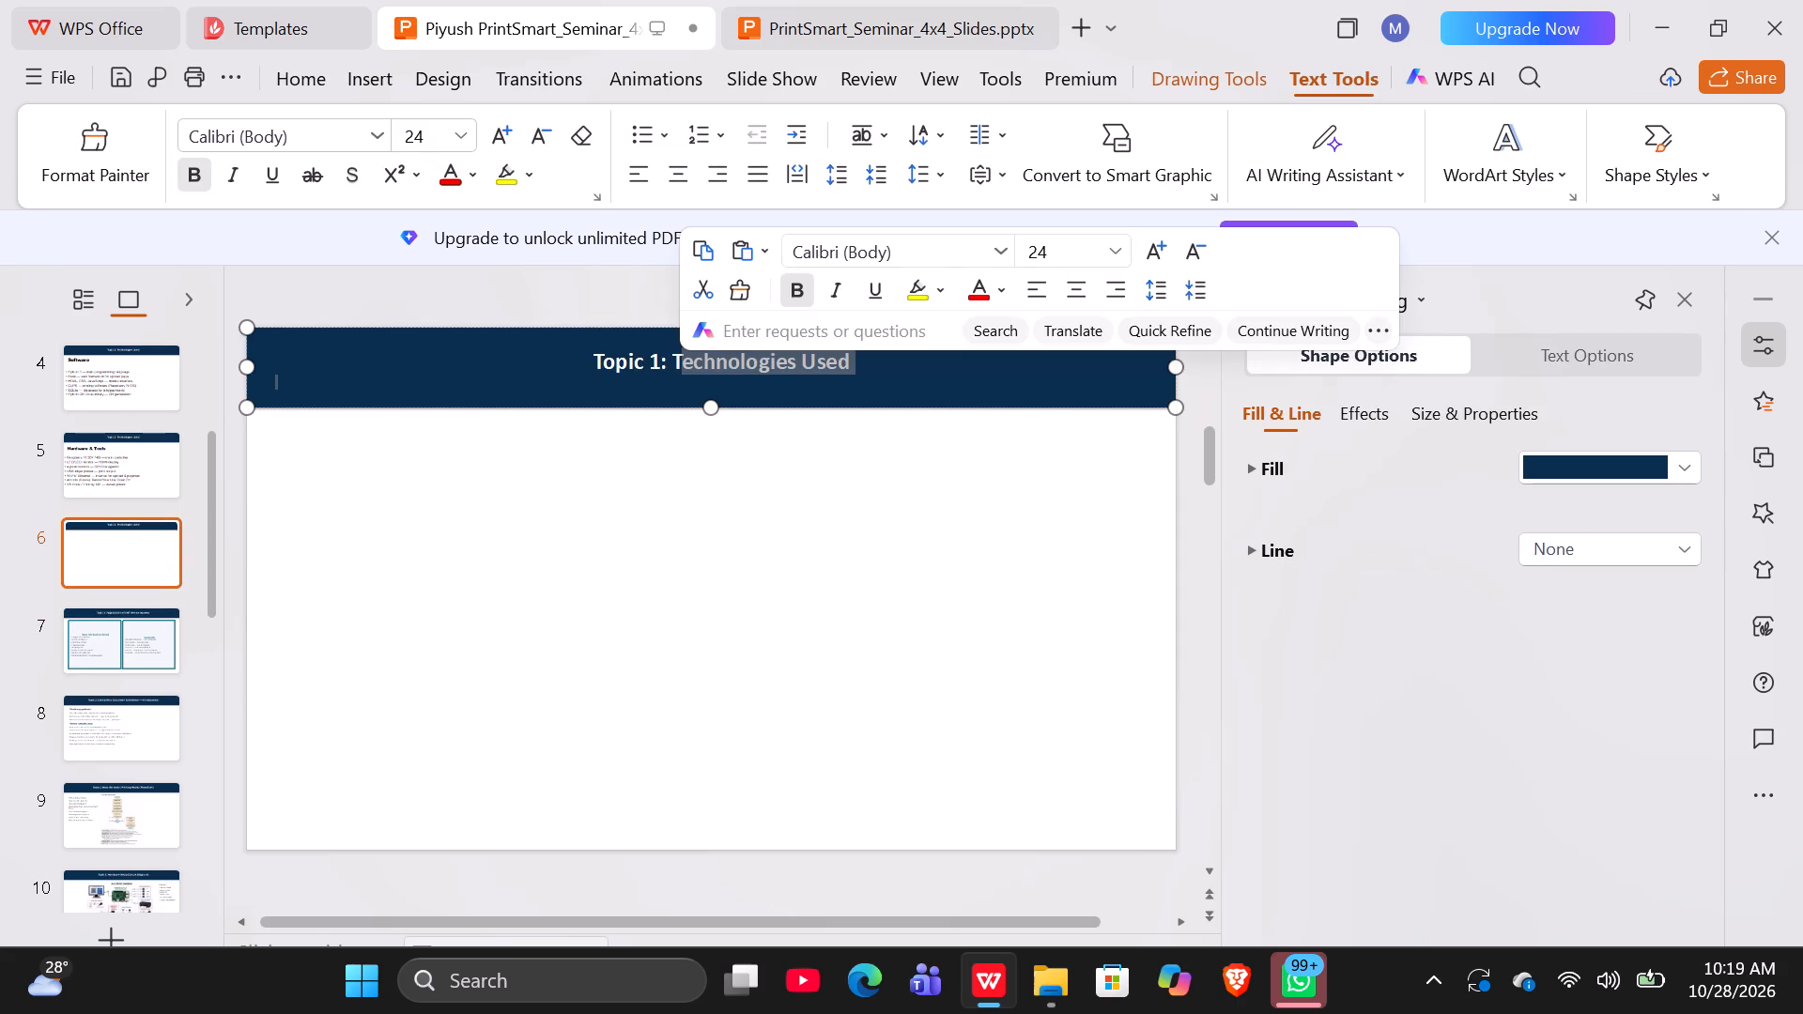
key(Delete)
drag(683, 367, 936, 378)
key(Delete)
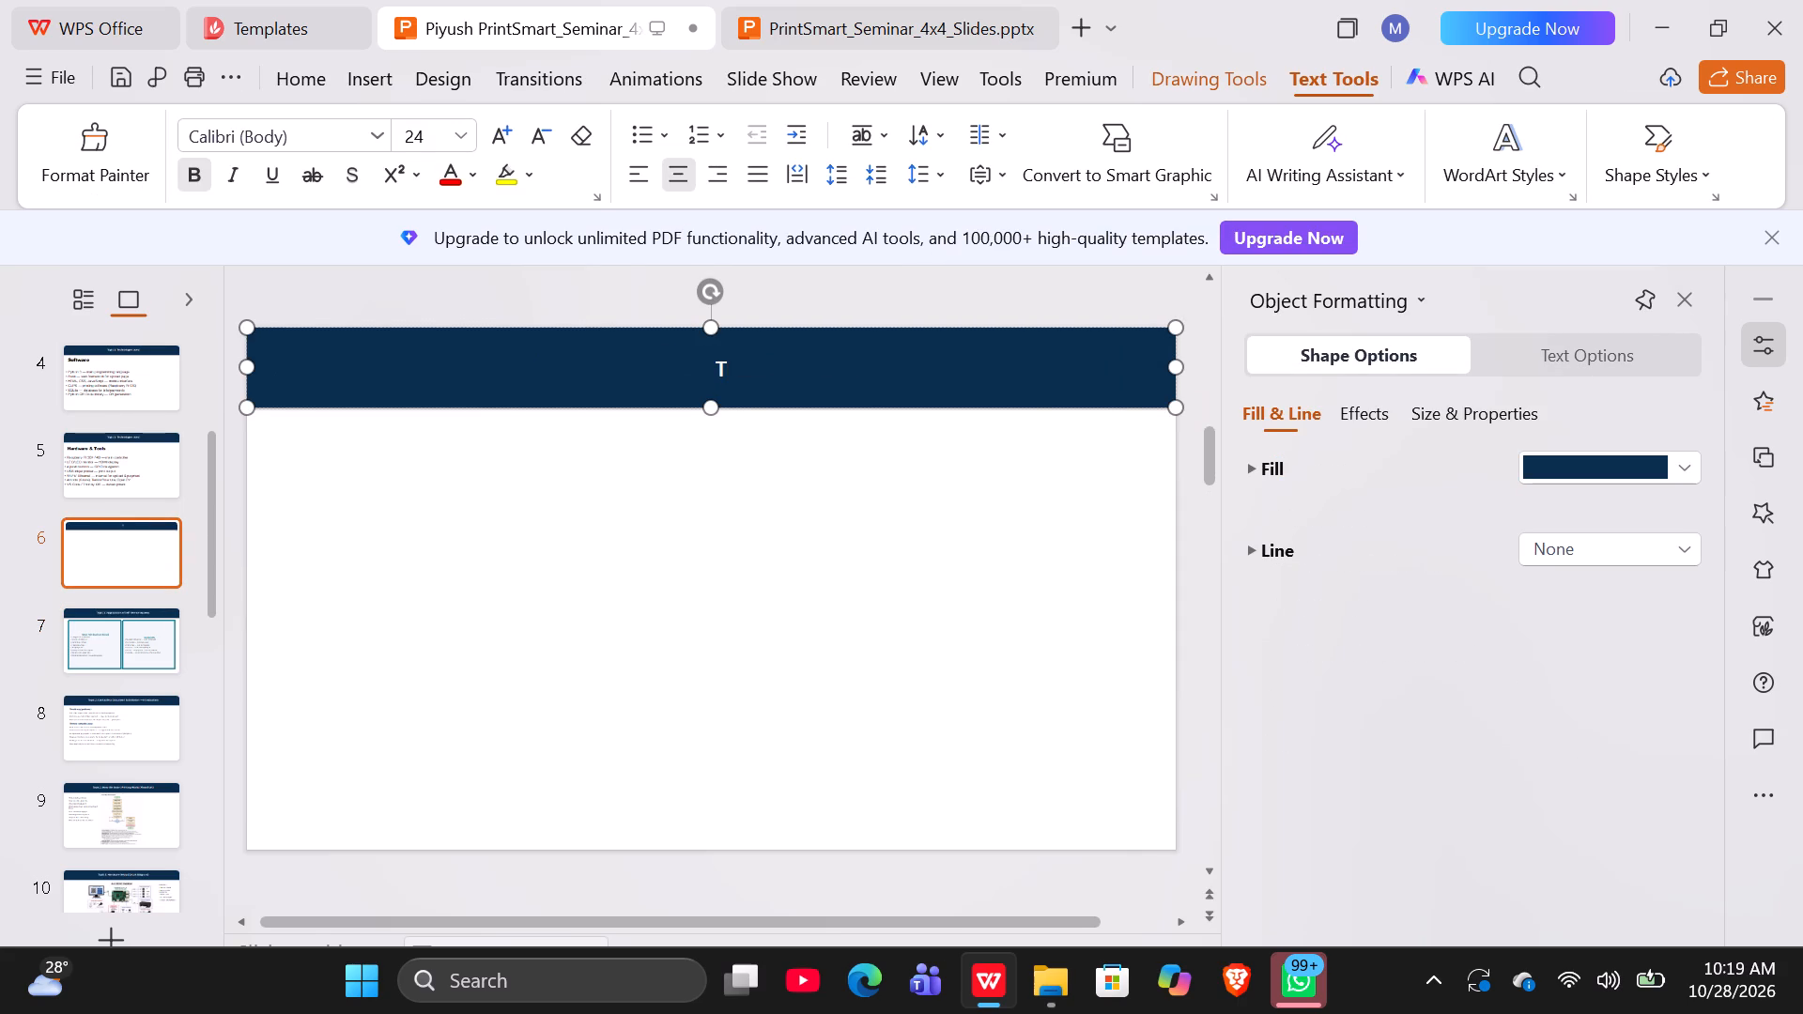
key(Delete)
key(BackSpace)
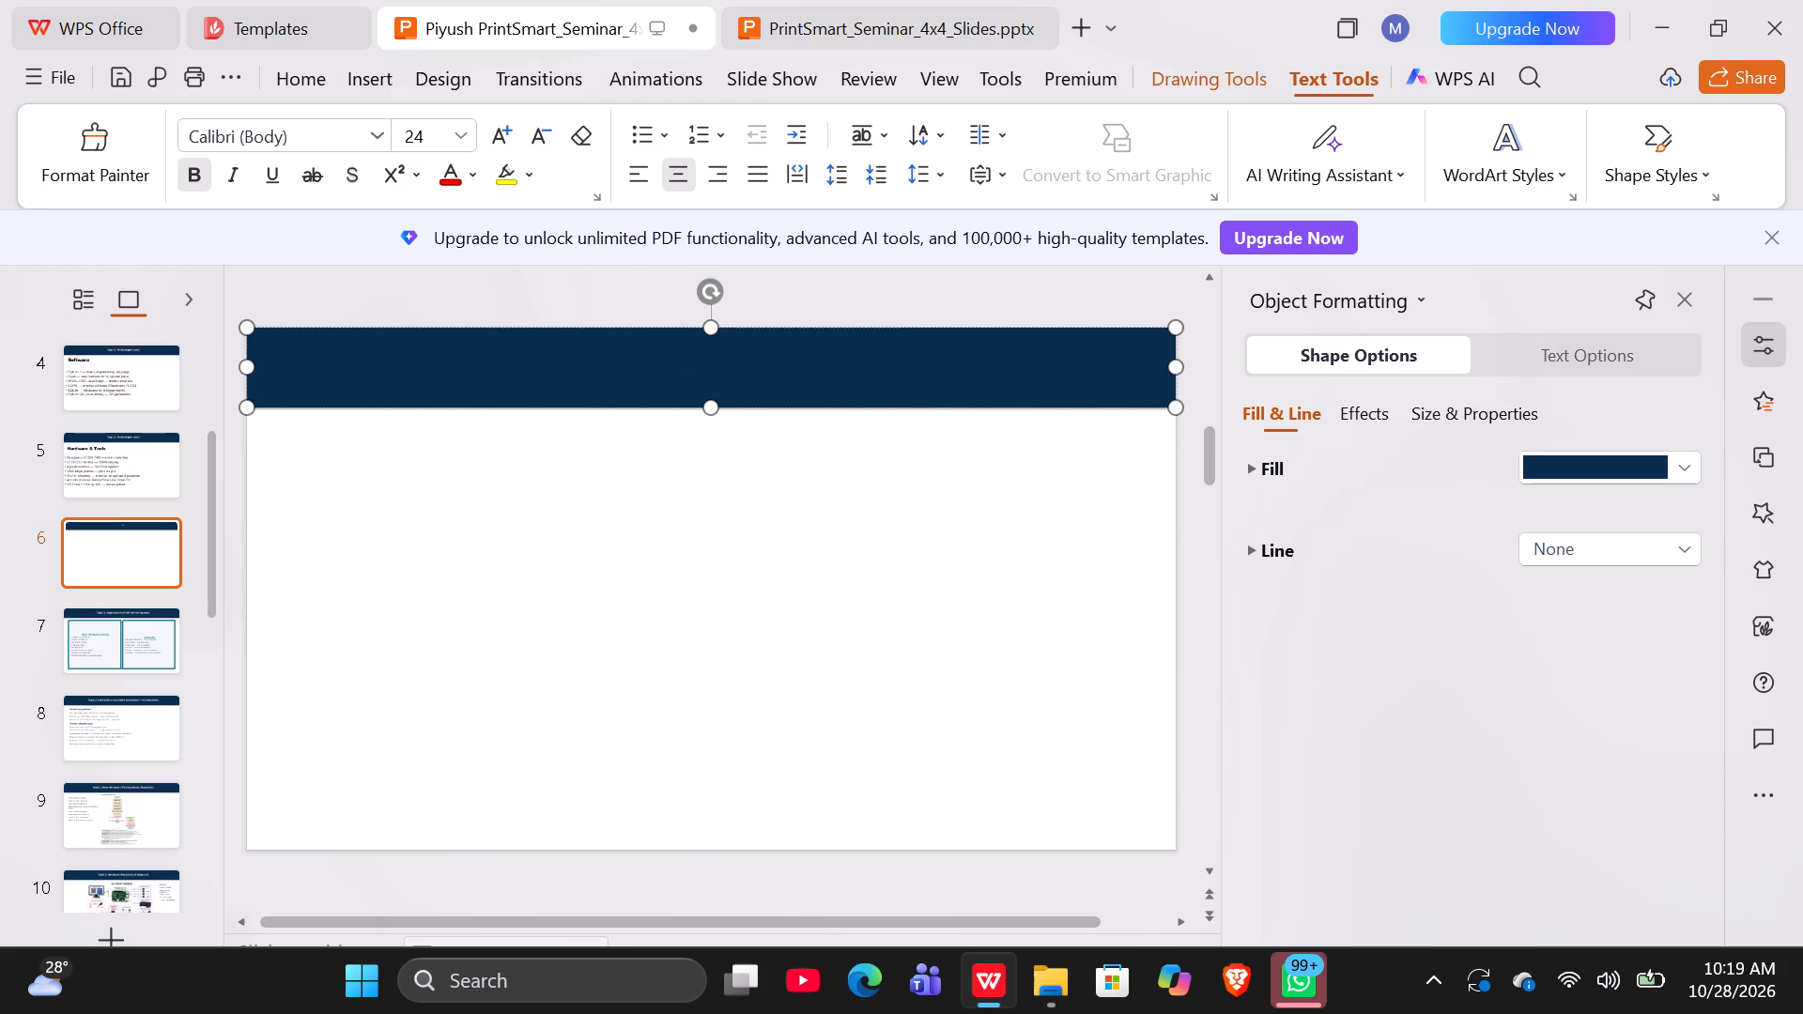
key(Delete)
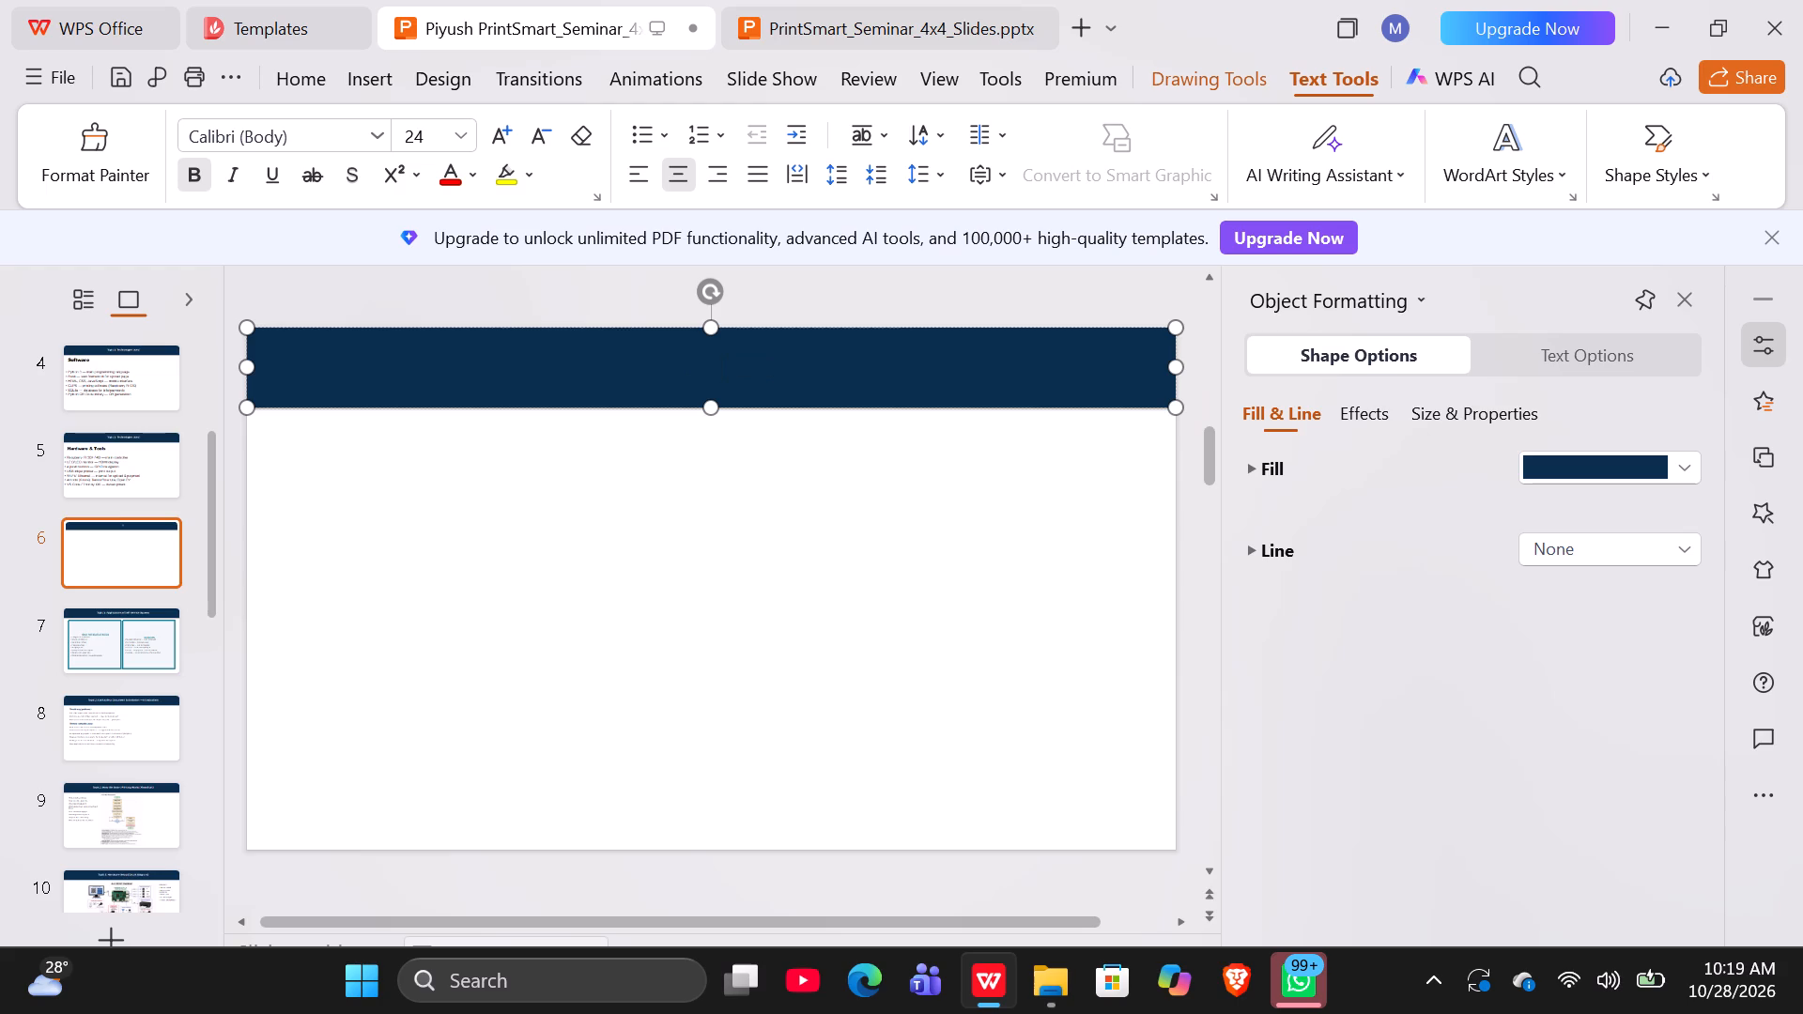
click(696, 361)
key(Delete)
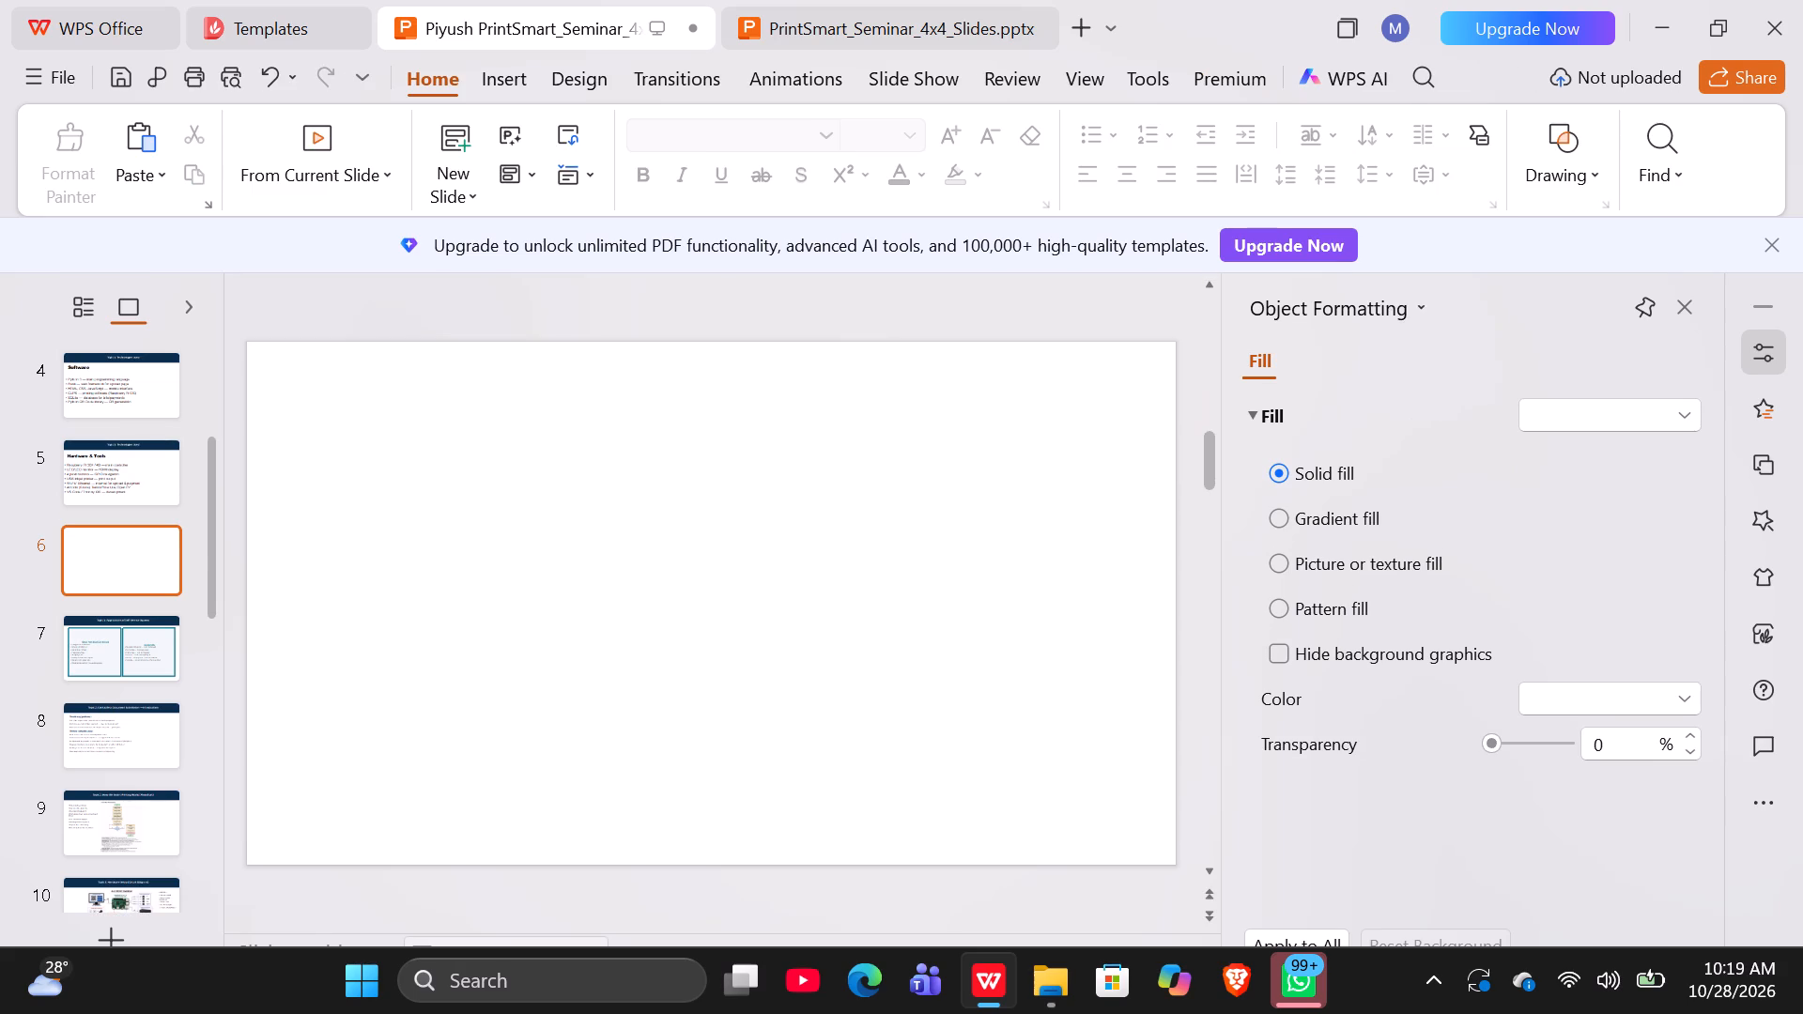
Paste the copied "Topic 1: Applications of Self-Service Systems" title banner onto slide 6.
click(487, 378)
key(ctrl+v)
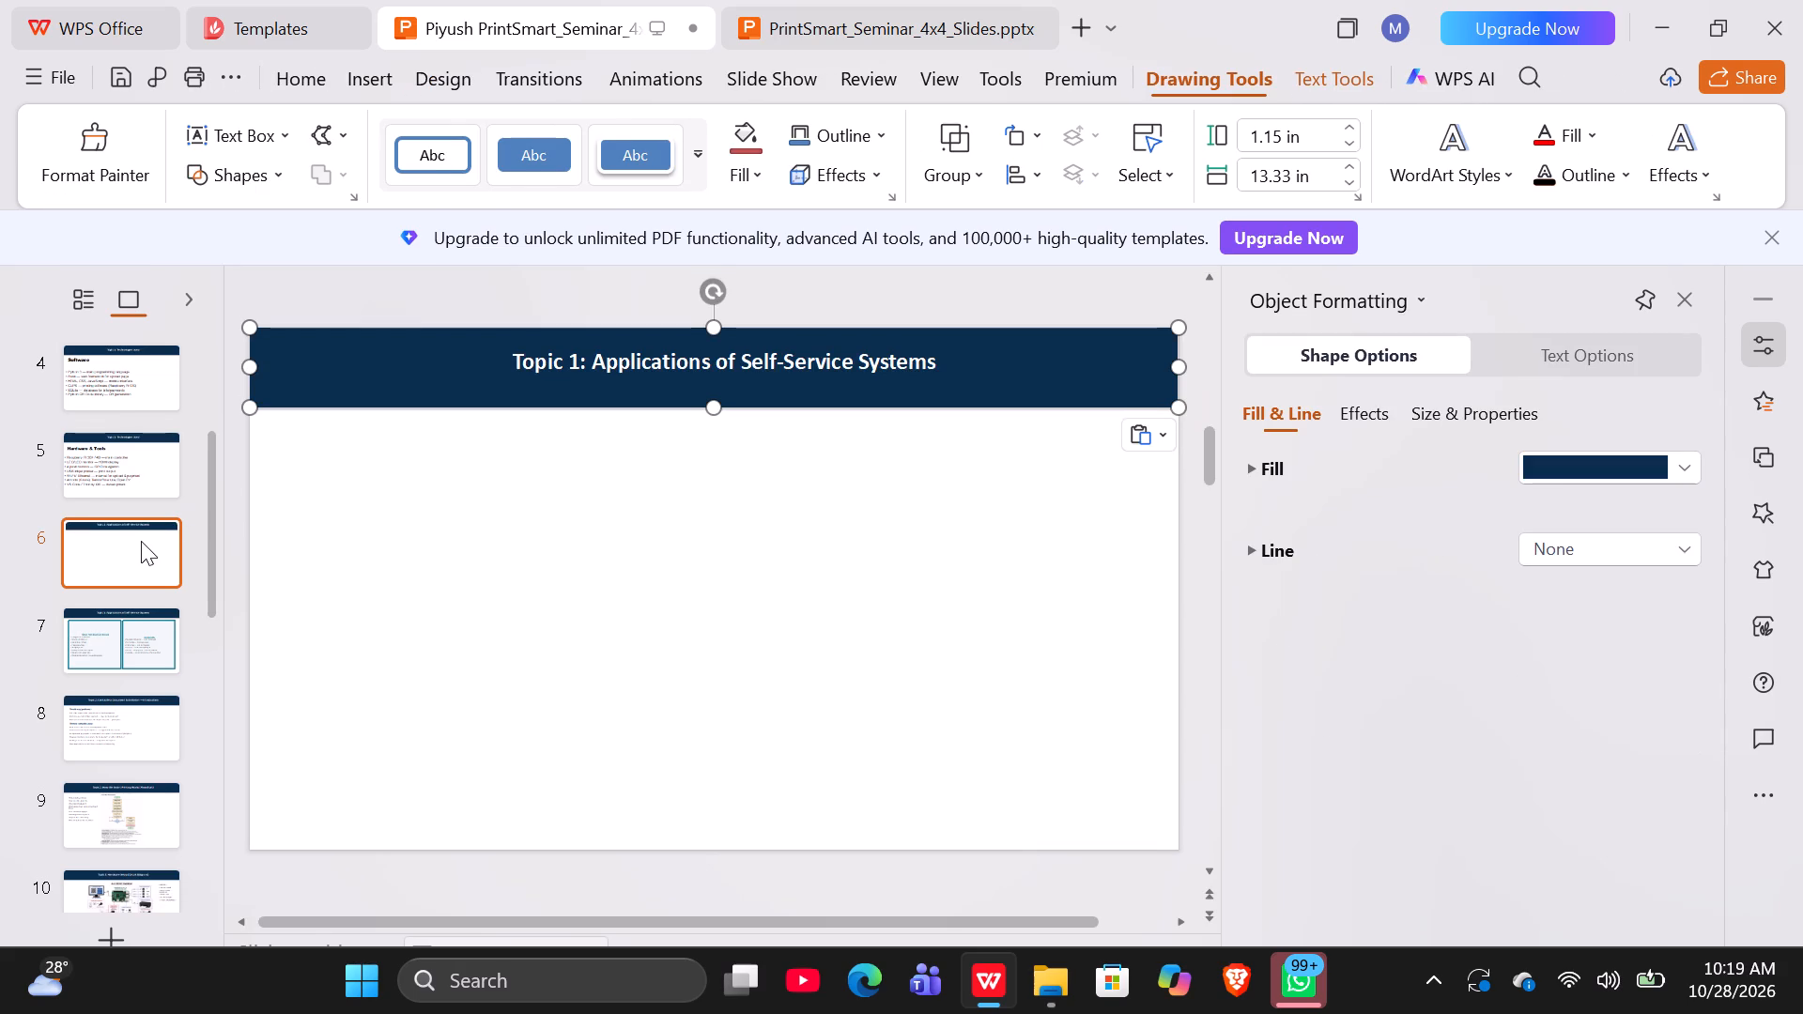
click(141, 541)
Copy the "Where Print Smart Can Be Used" heading text from slide 7 into a new text box below slide 6's banner.
click(85, 629)
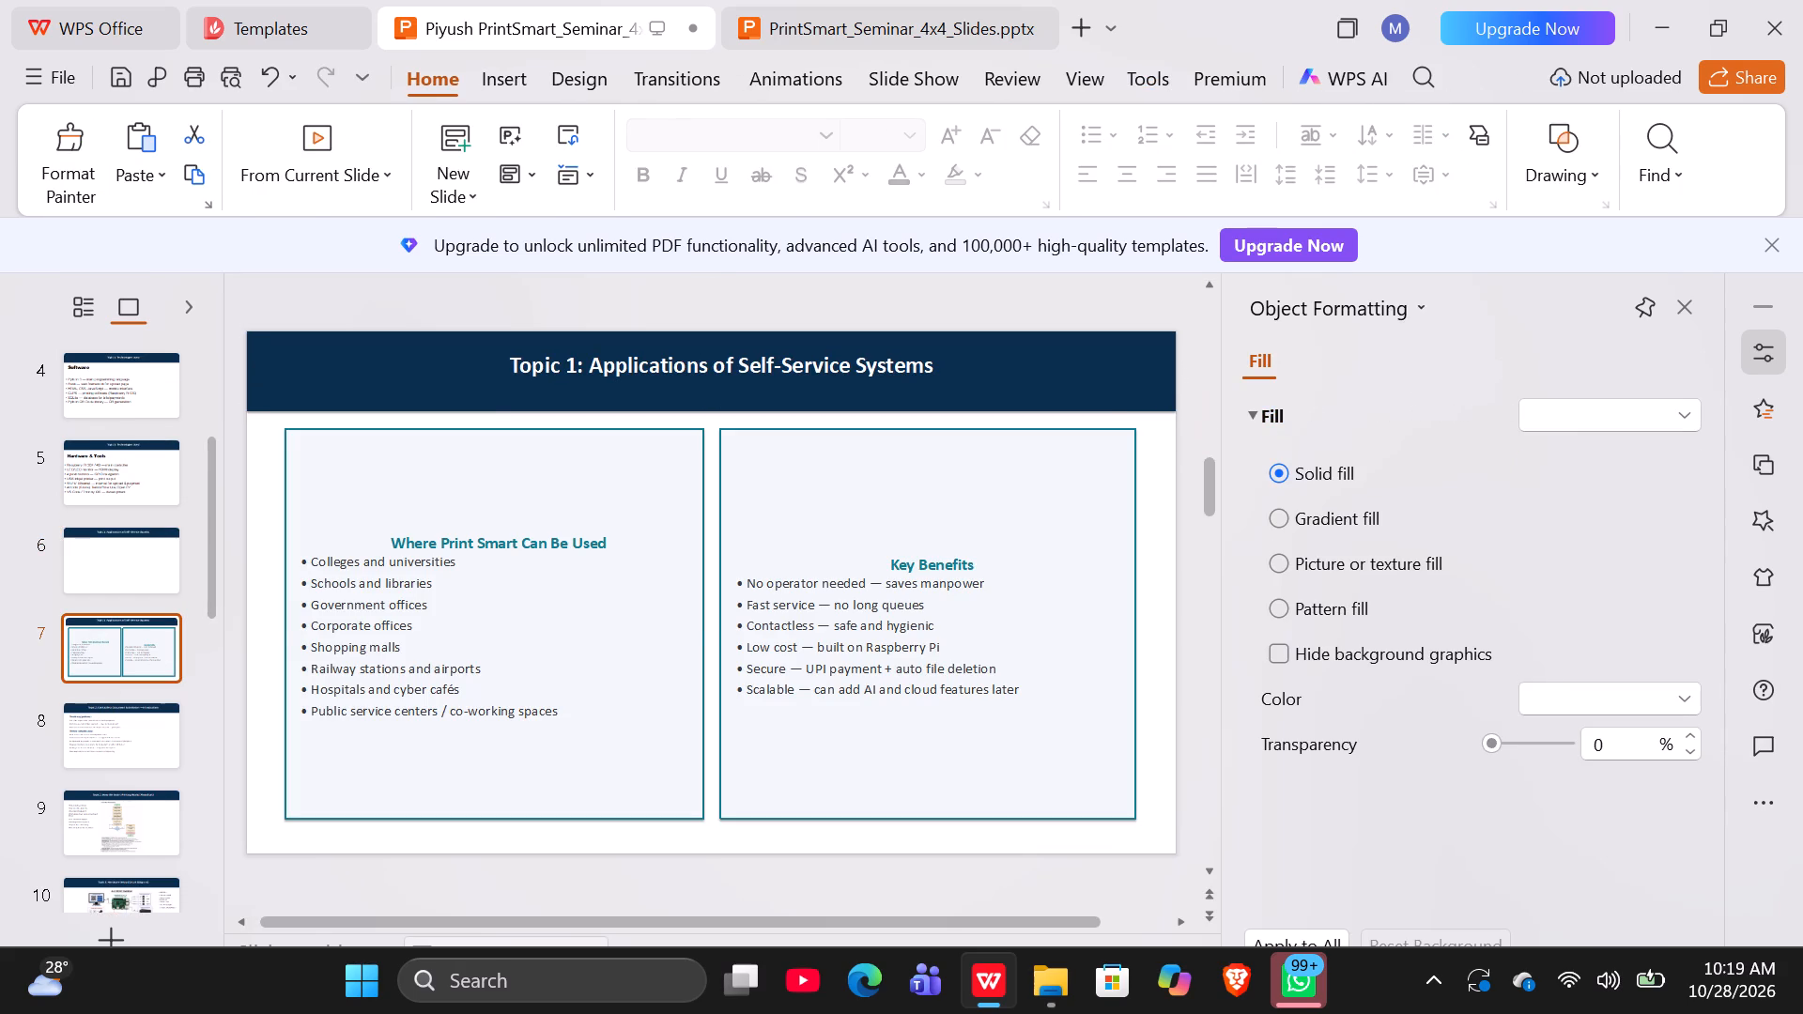
drag(387, 541, 631, 545)
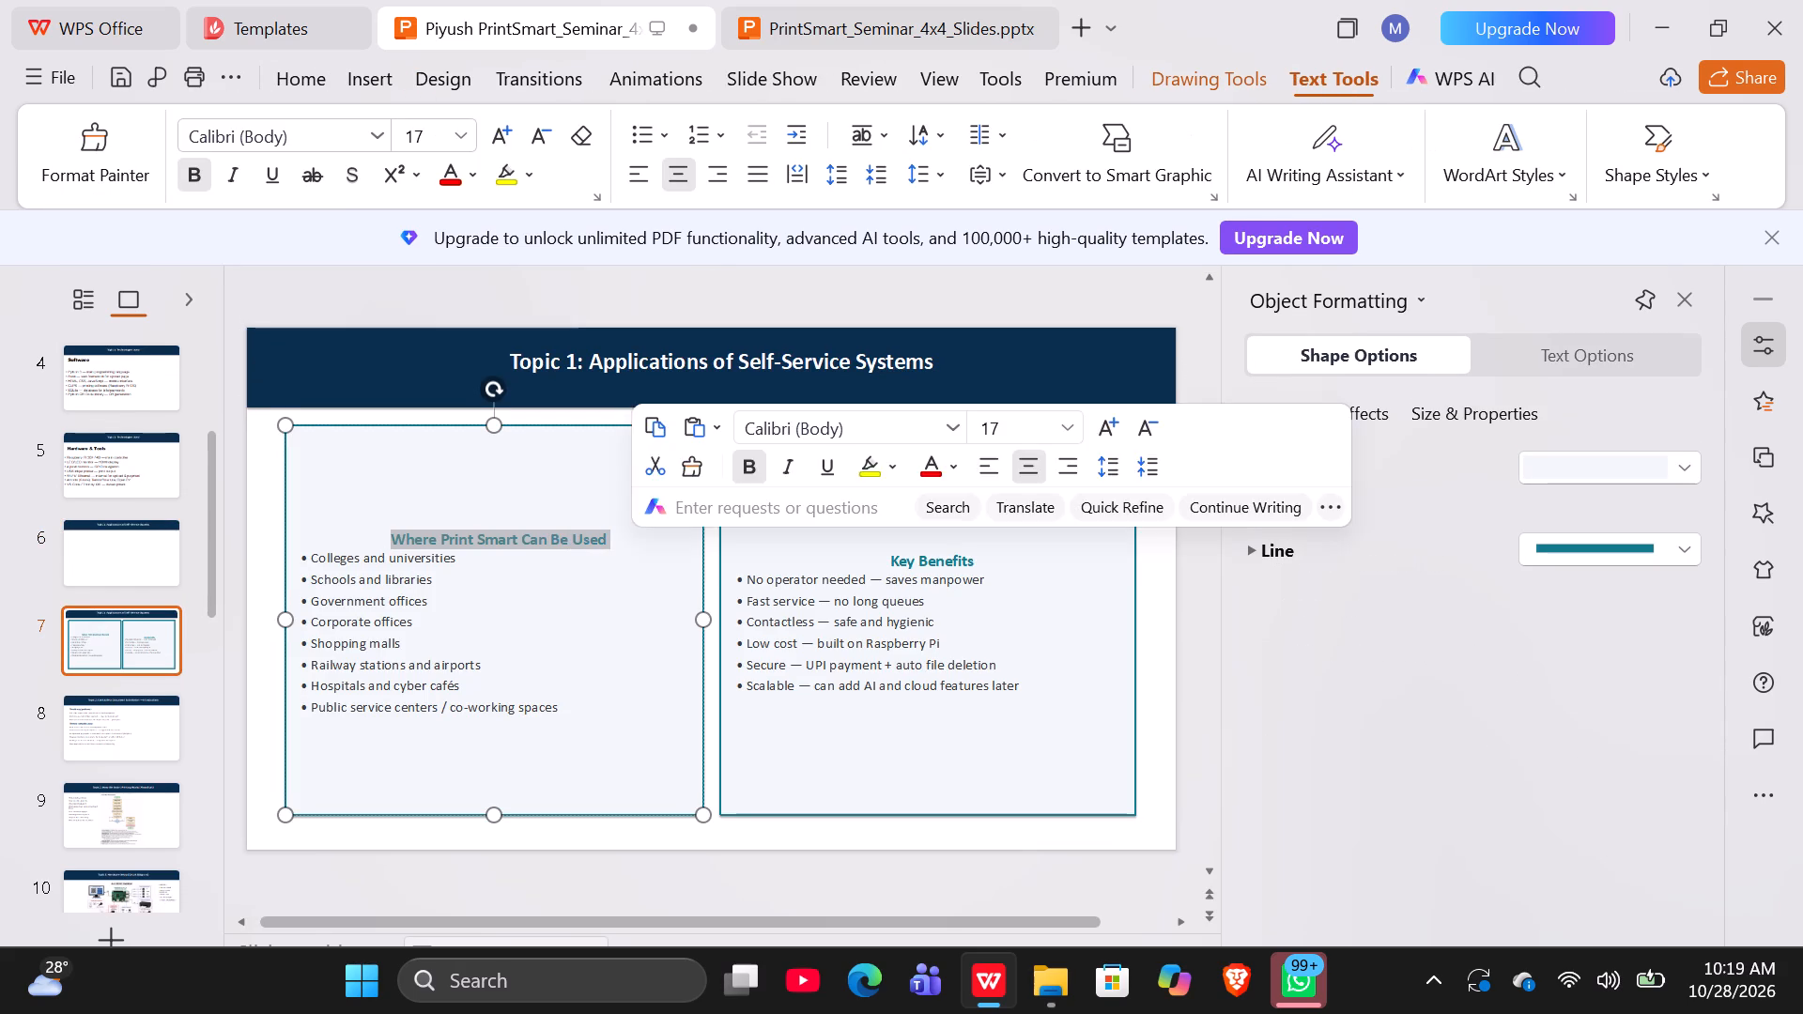
key(ctrl+c)
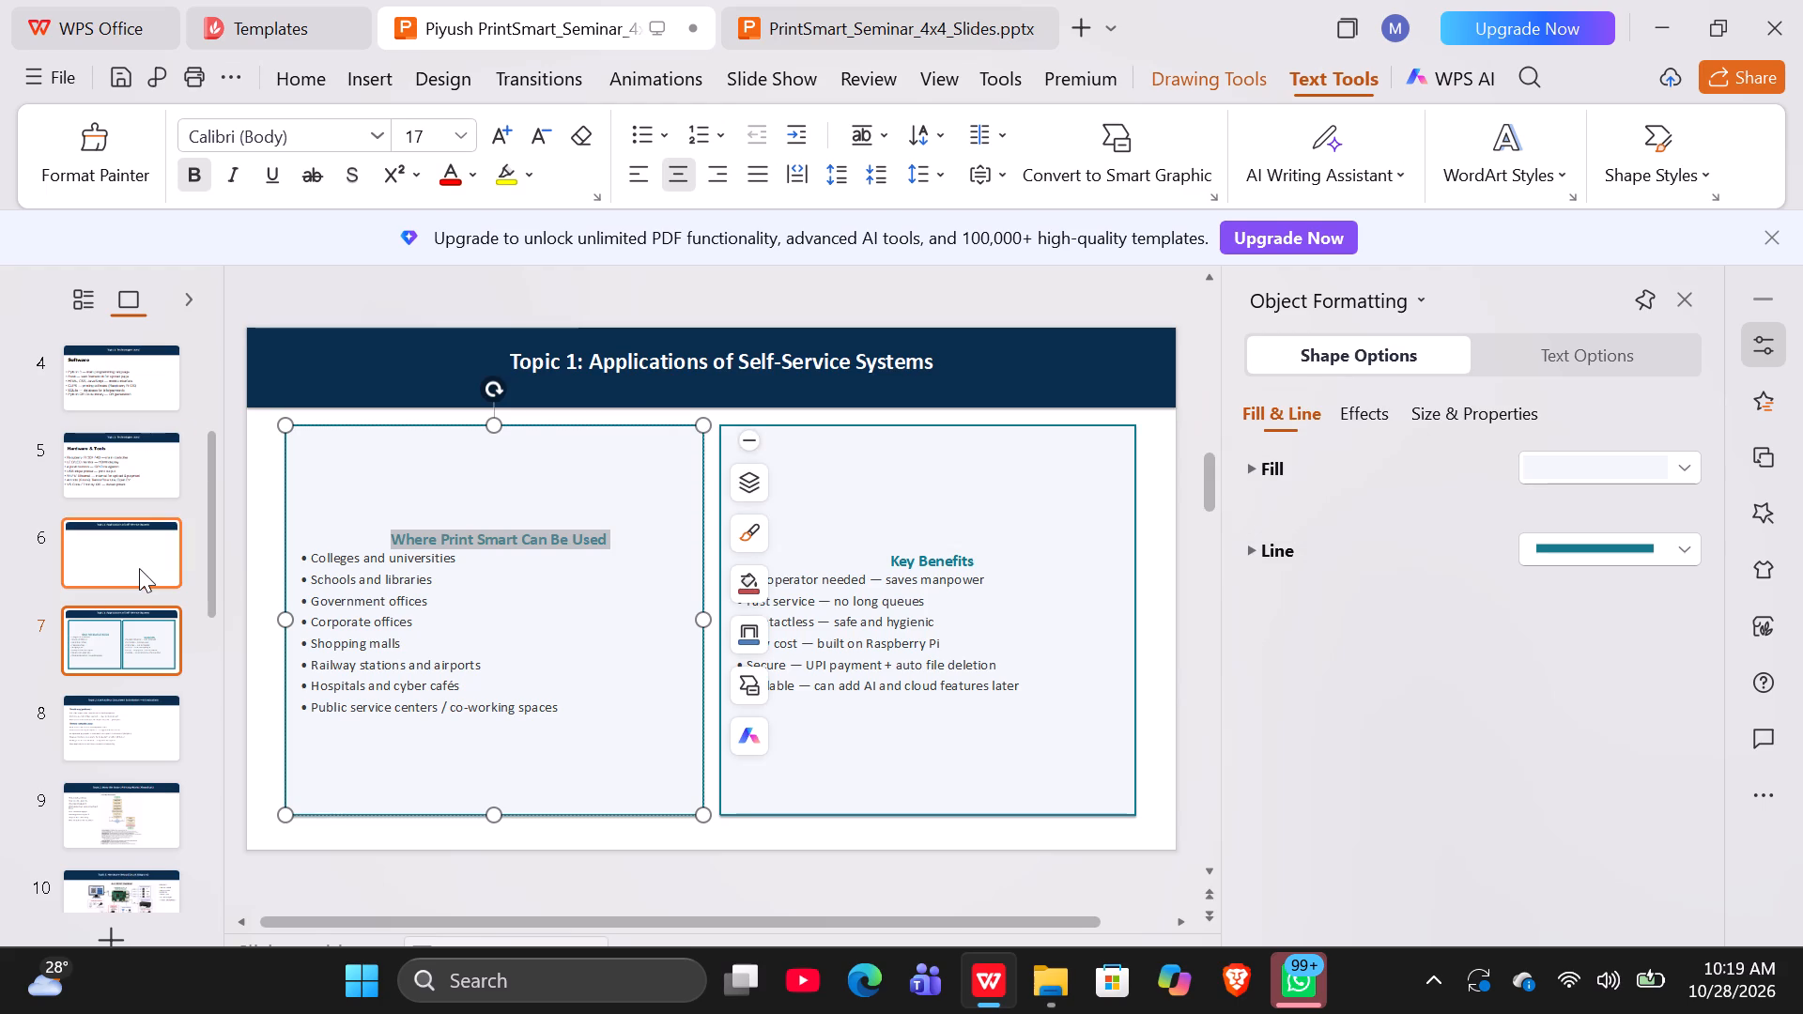
click(139, 568)
click(285, 456)
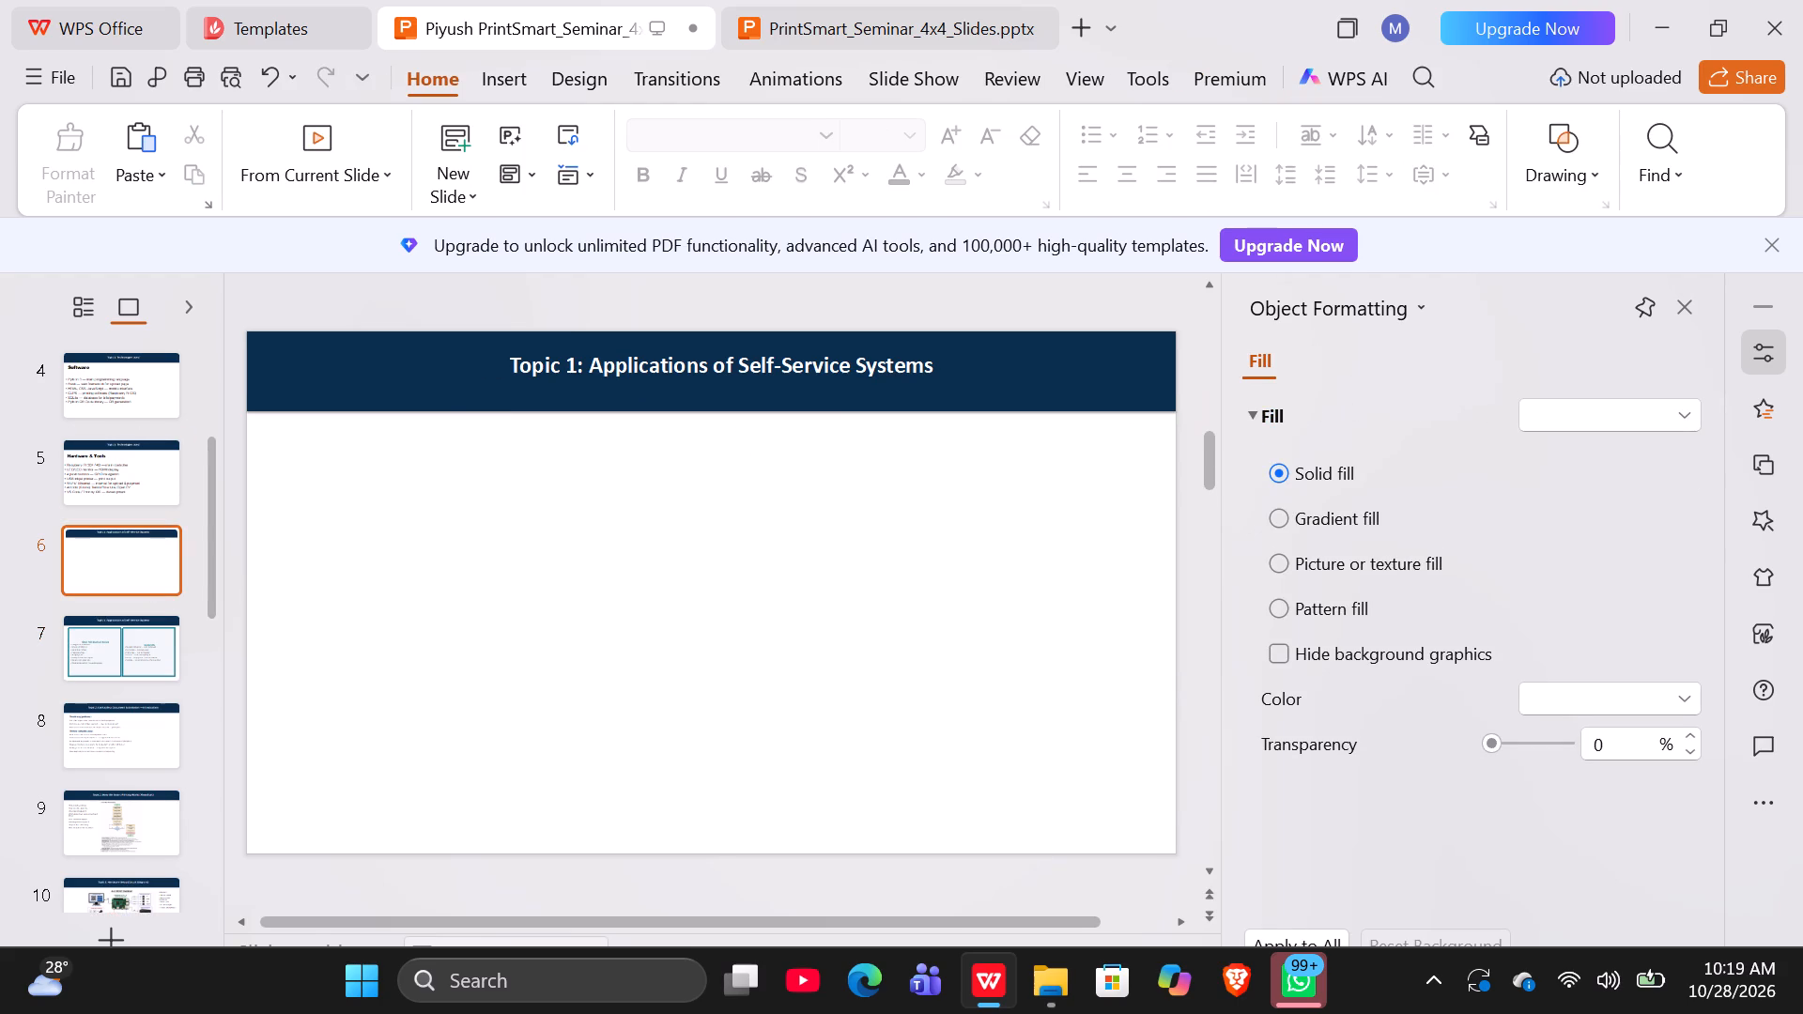
double_click(285, 456)
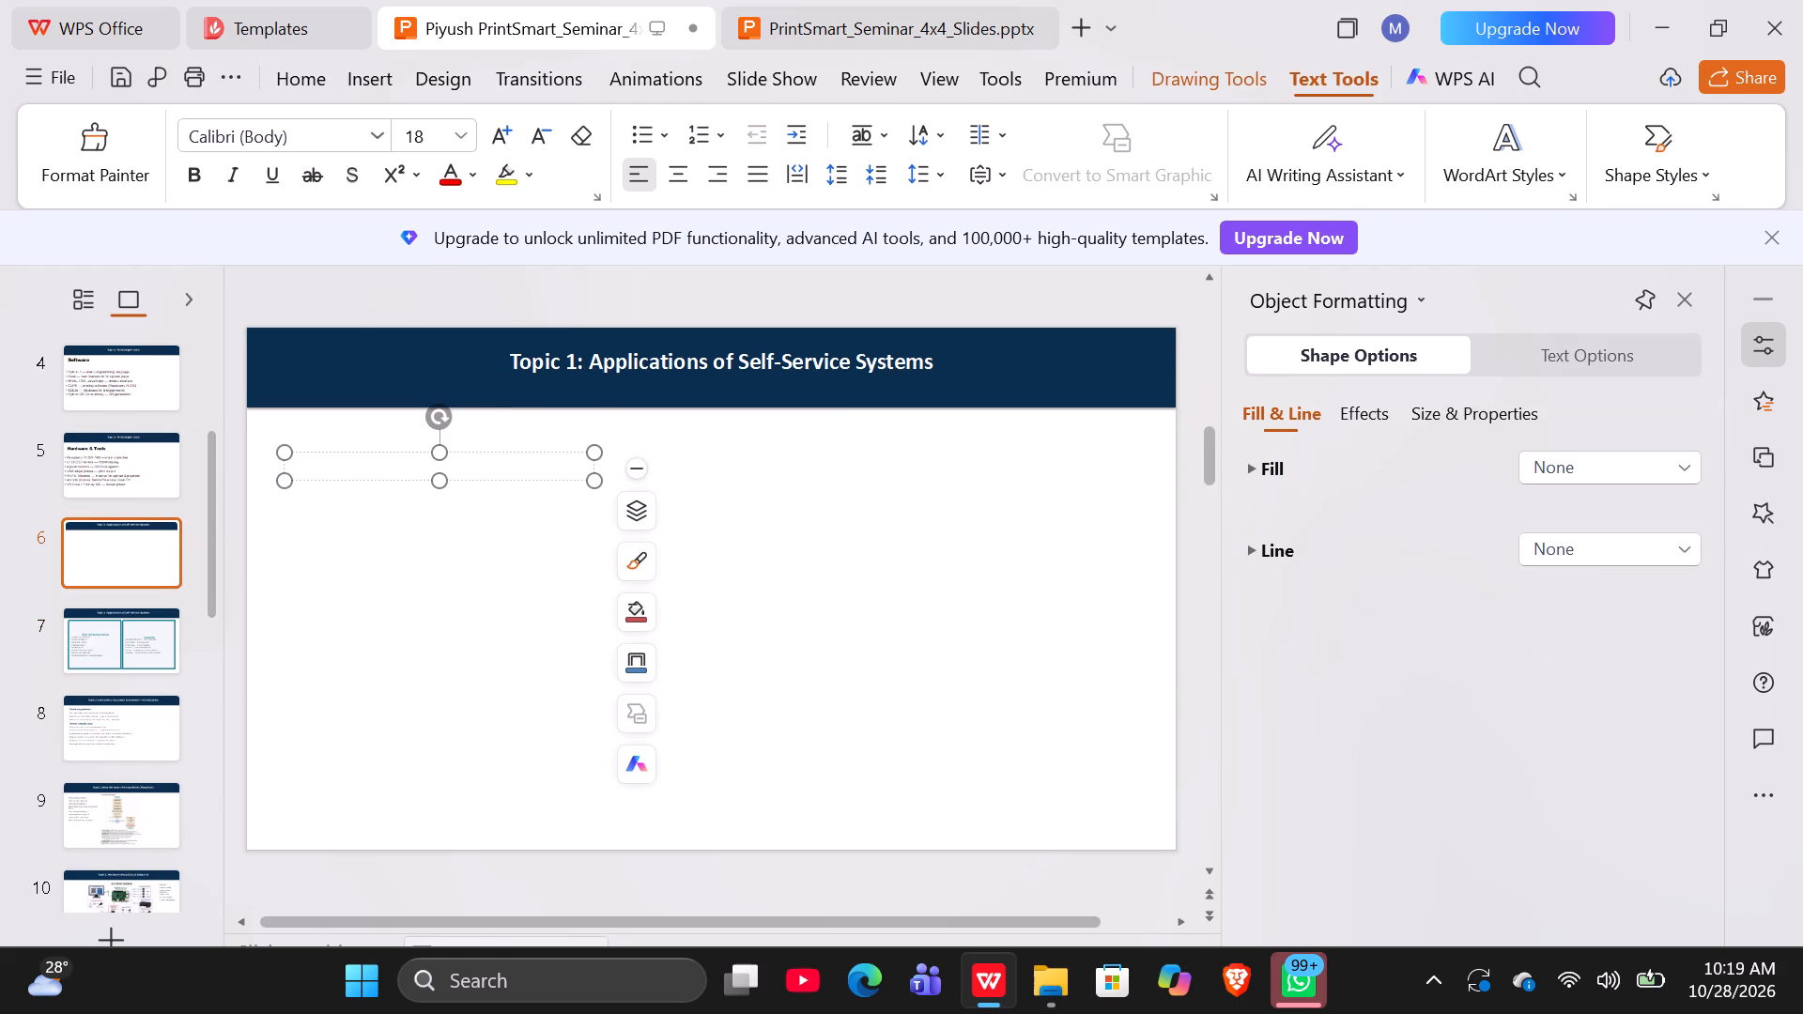
key(ctrl+v)
Format slide 6's "Where Print Smart Can Be Used" heading in Arial Black at size 32.
drag(294, 461, 416, 463)
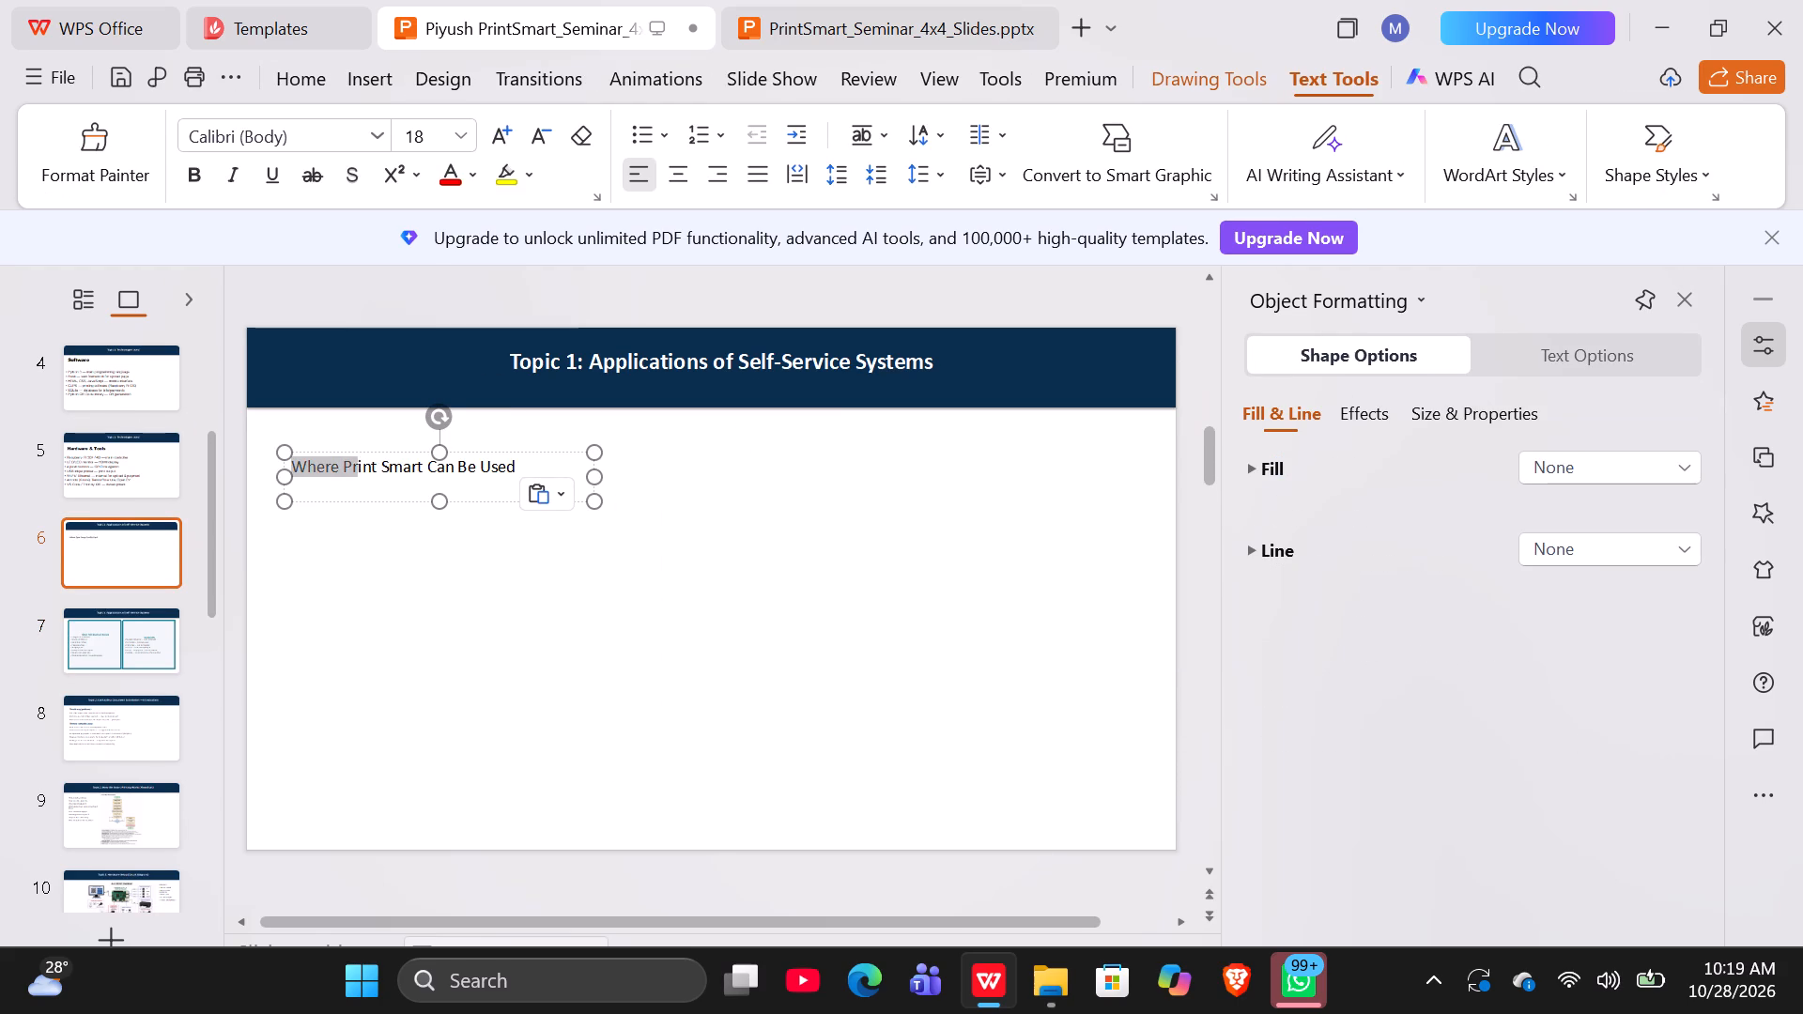
drag(416, 463, 523, 461)
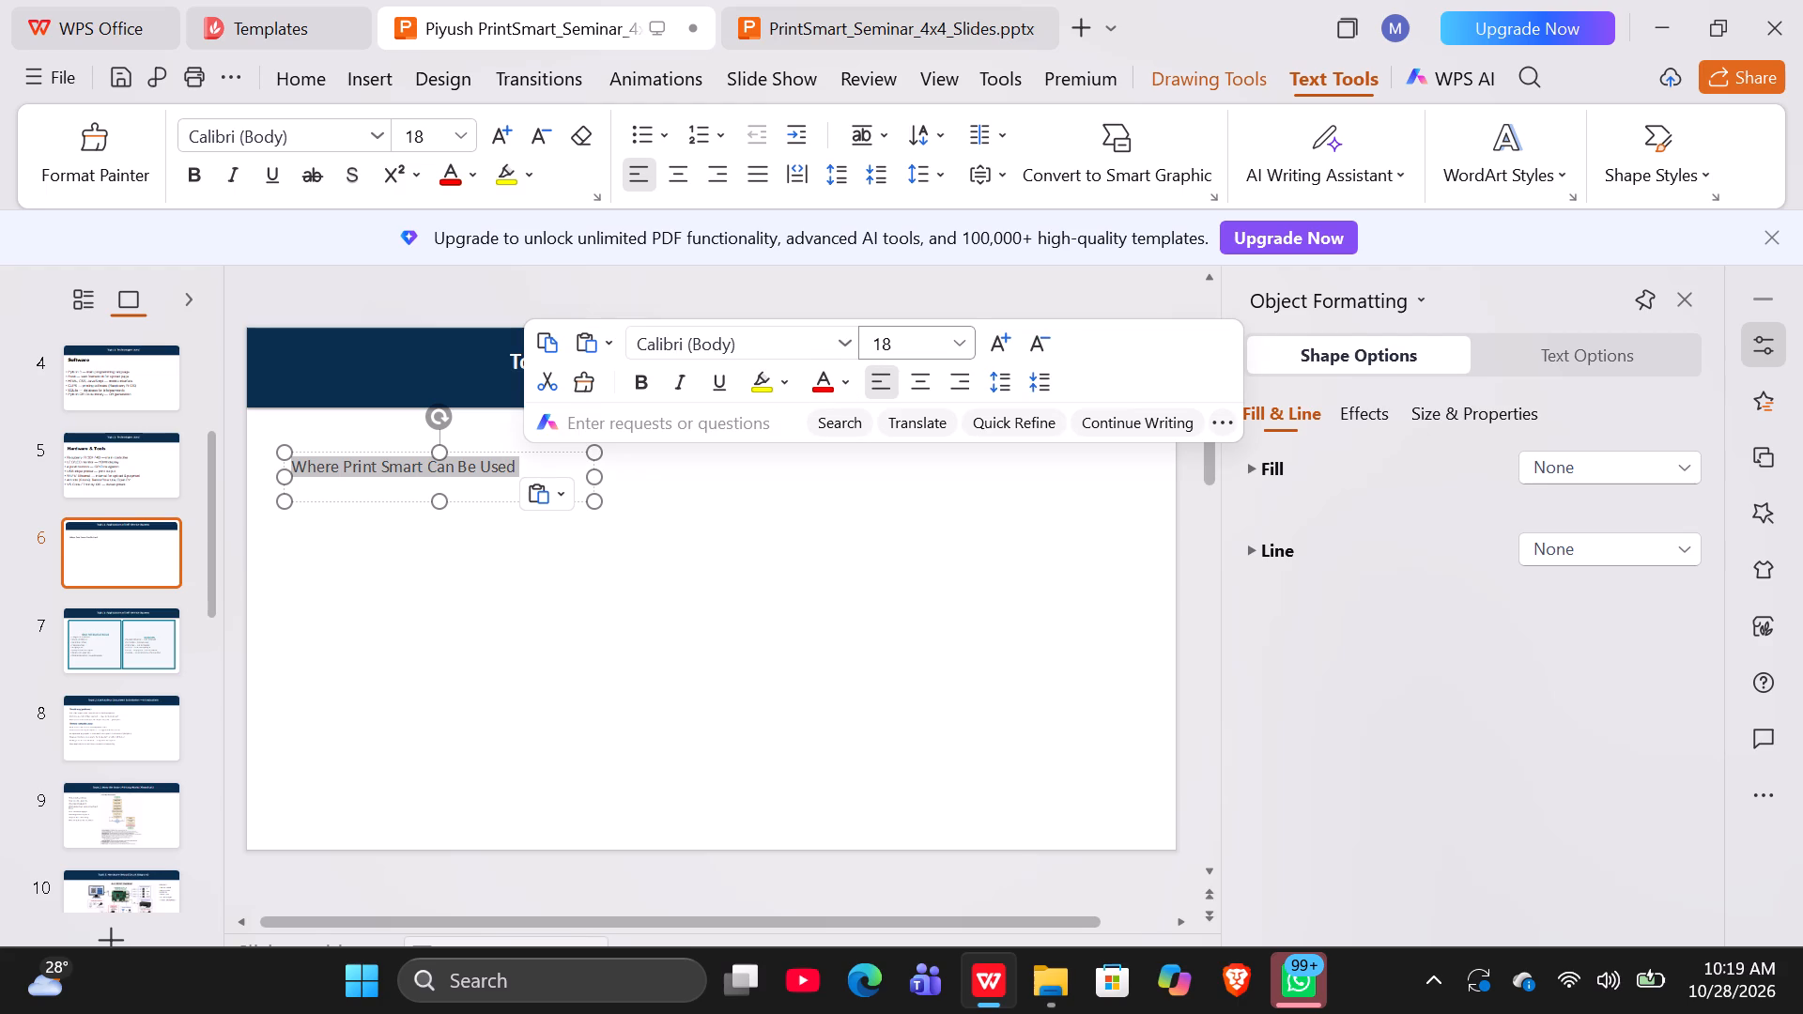
click(962, 354)
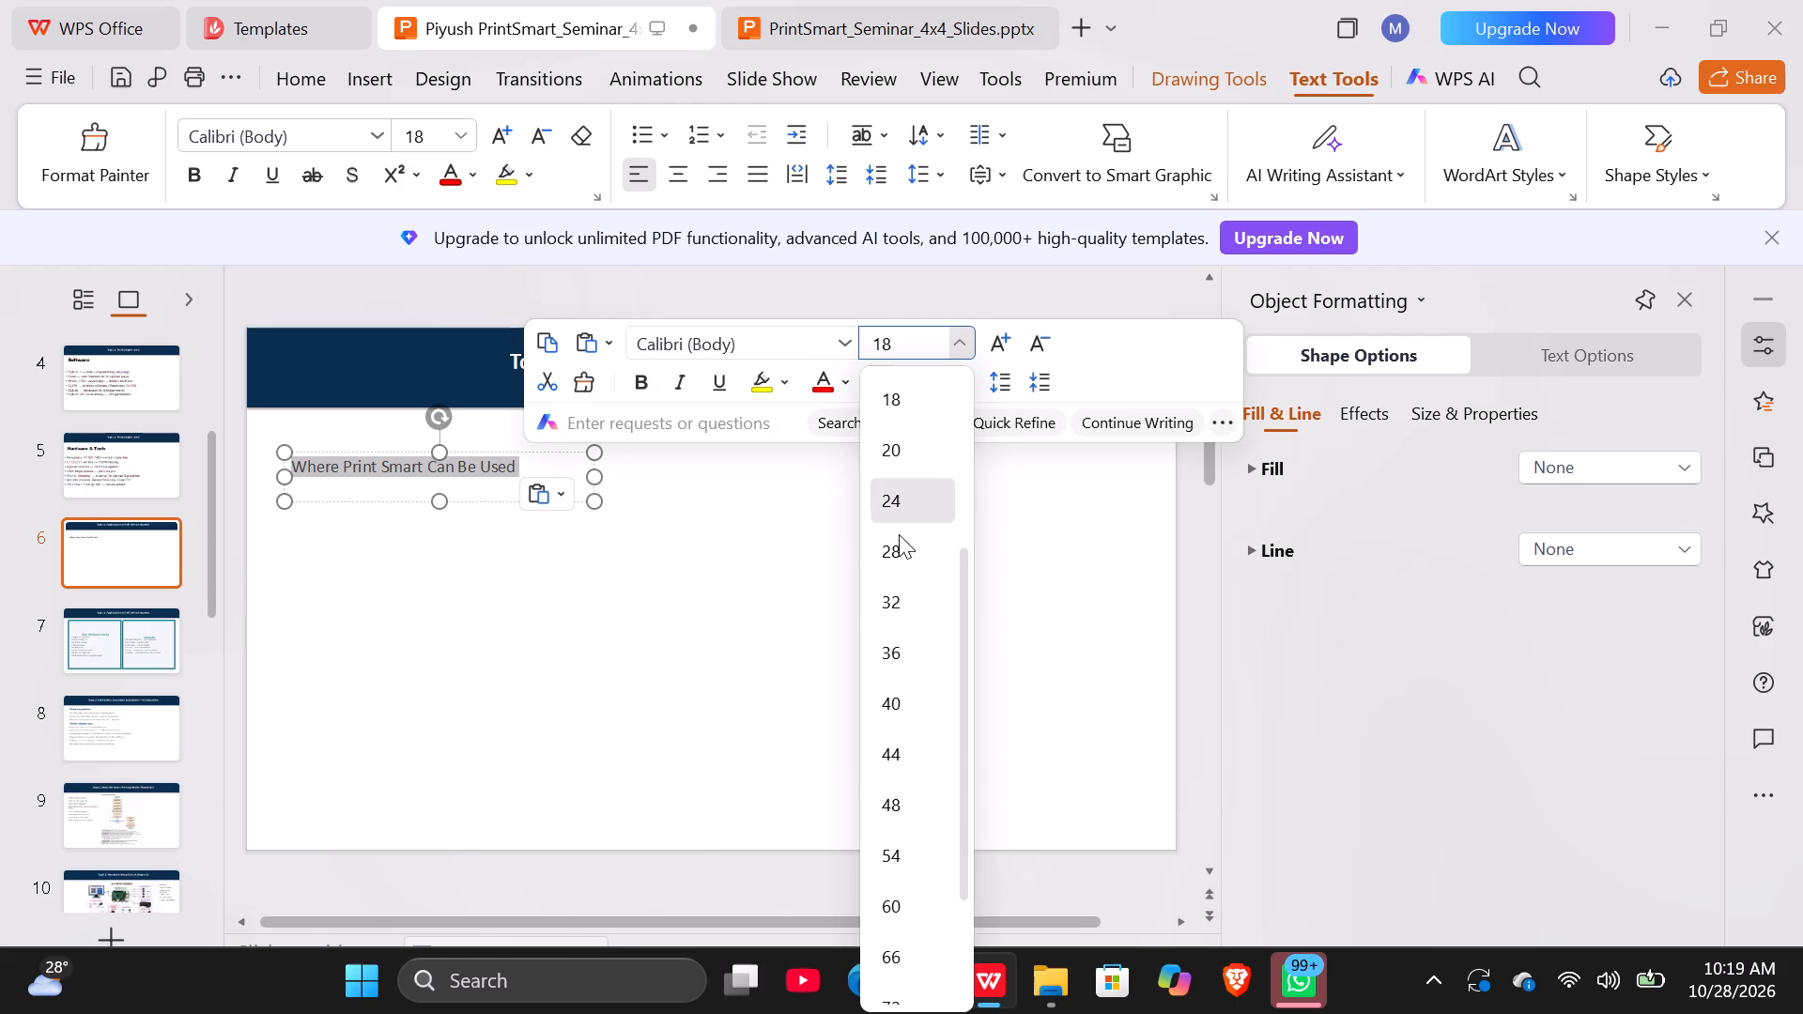
click(892, 608)
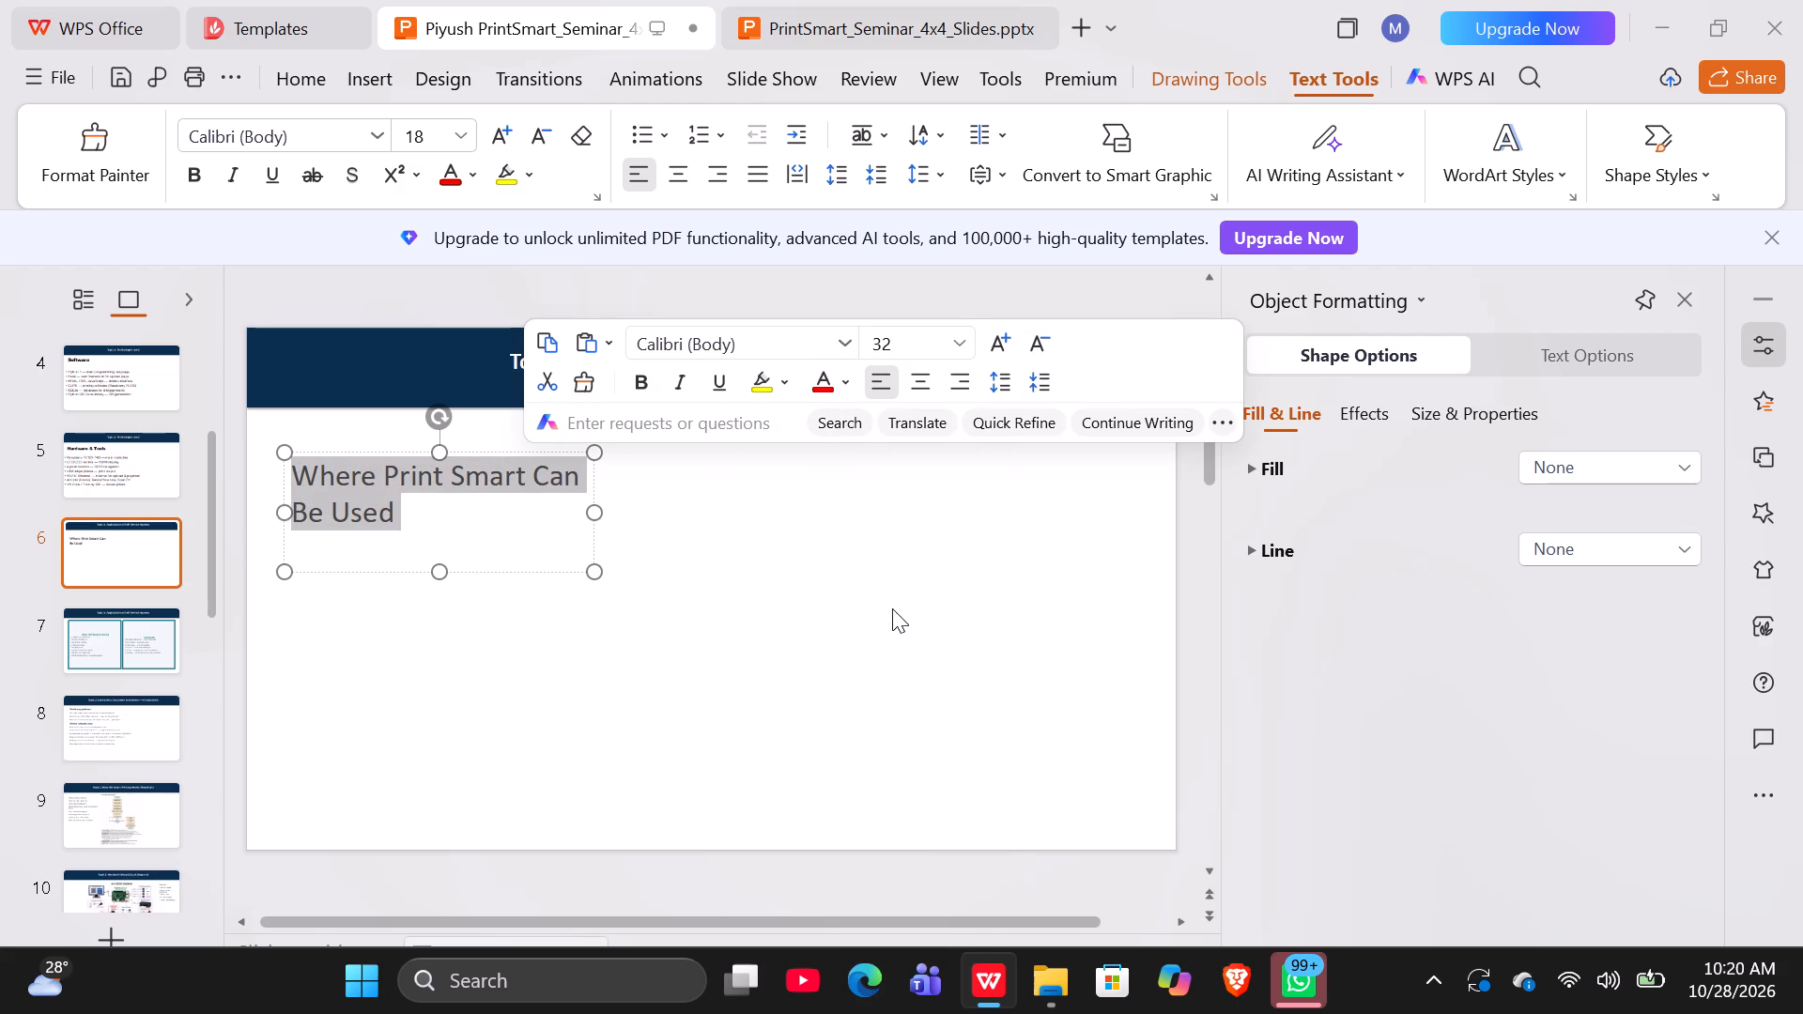
click(846, 338)
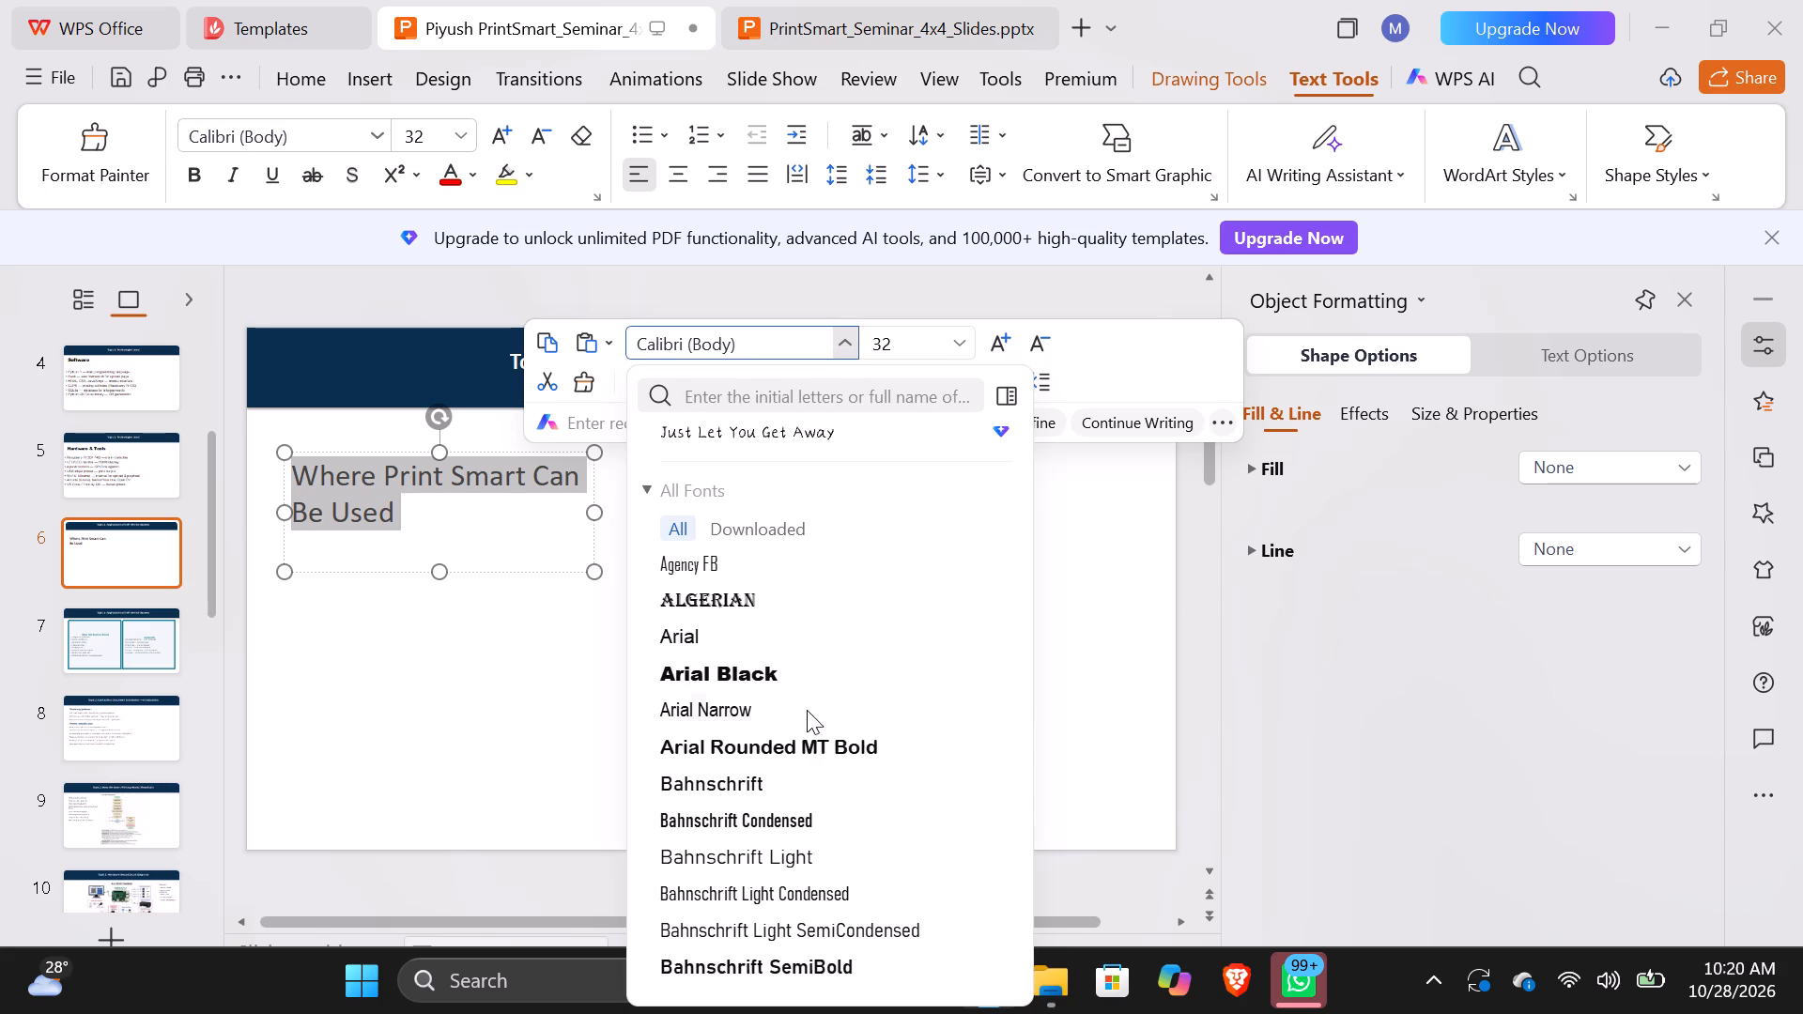
click(788, 681)
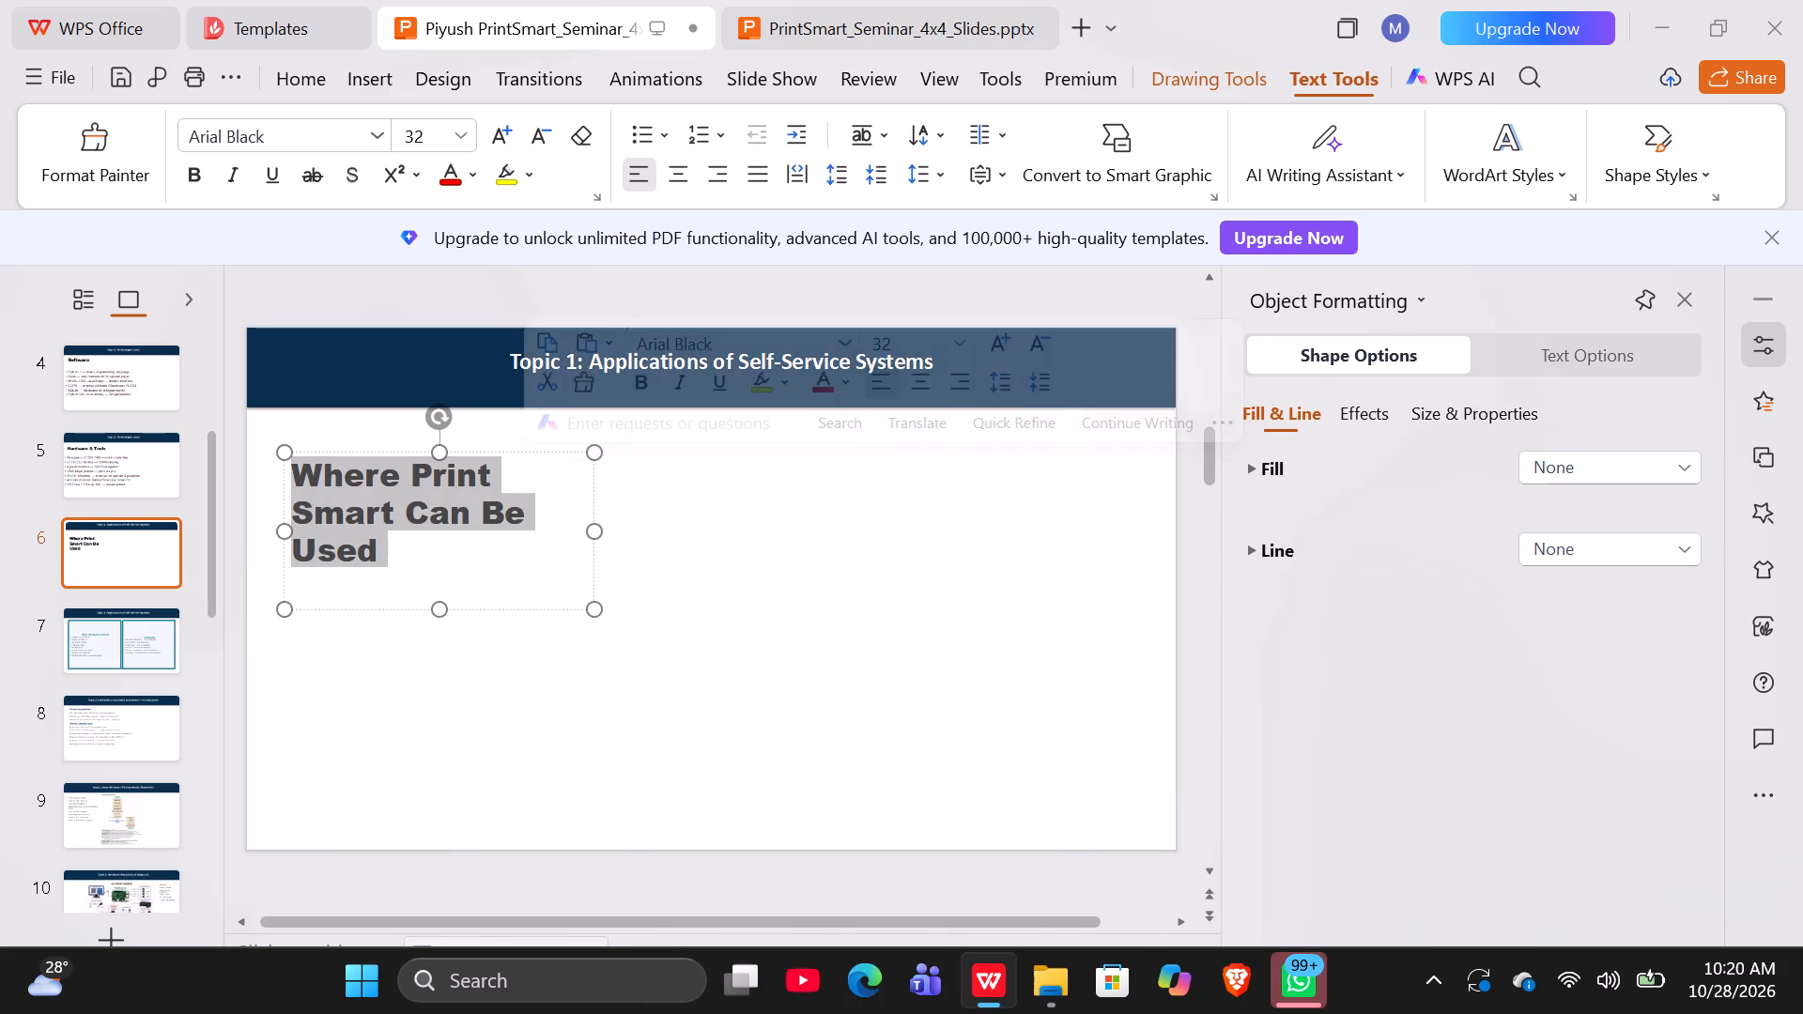
Widen the "Where Print Smart Can Be Used" text box on slide 6 so the heading fits on one line.
click(593, 604)
drag(593, 604, 636, 536)
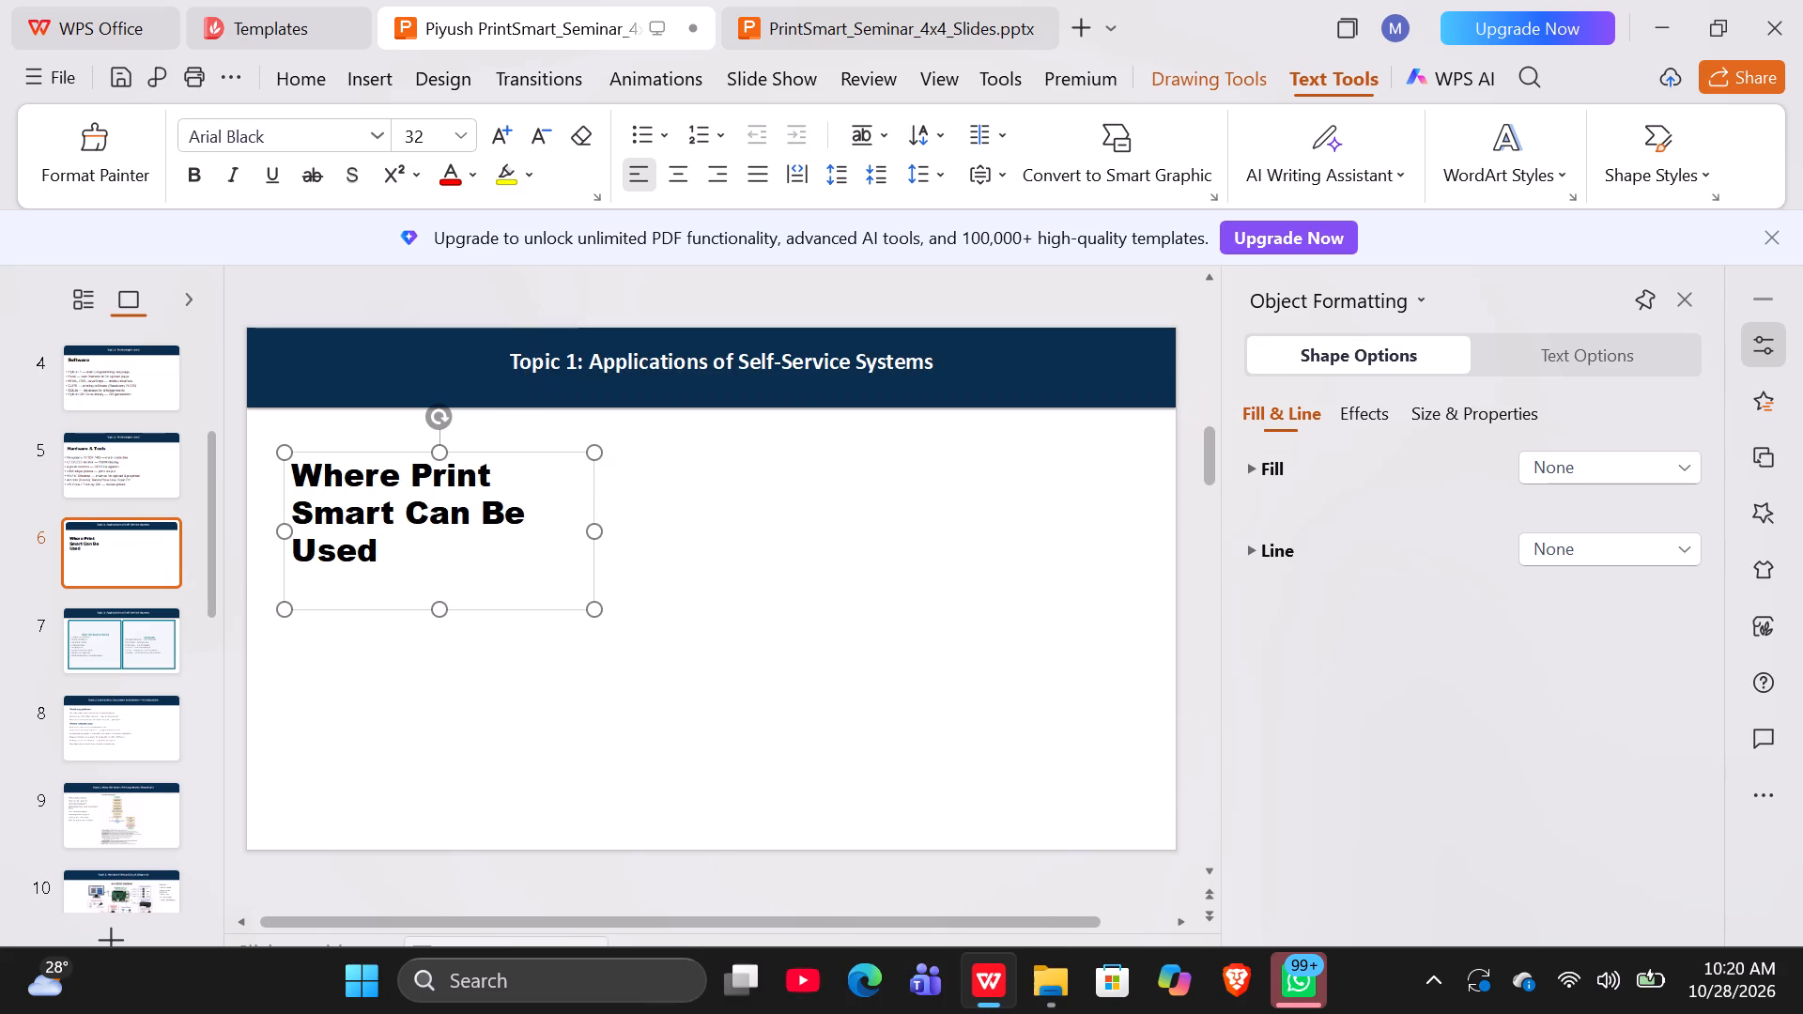
drag(636, 536, 596, 612)
drag(596, 612, 852, 491)
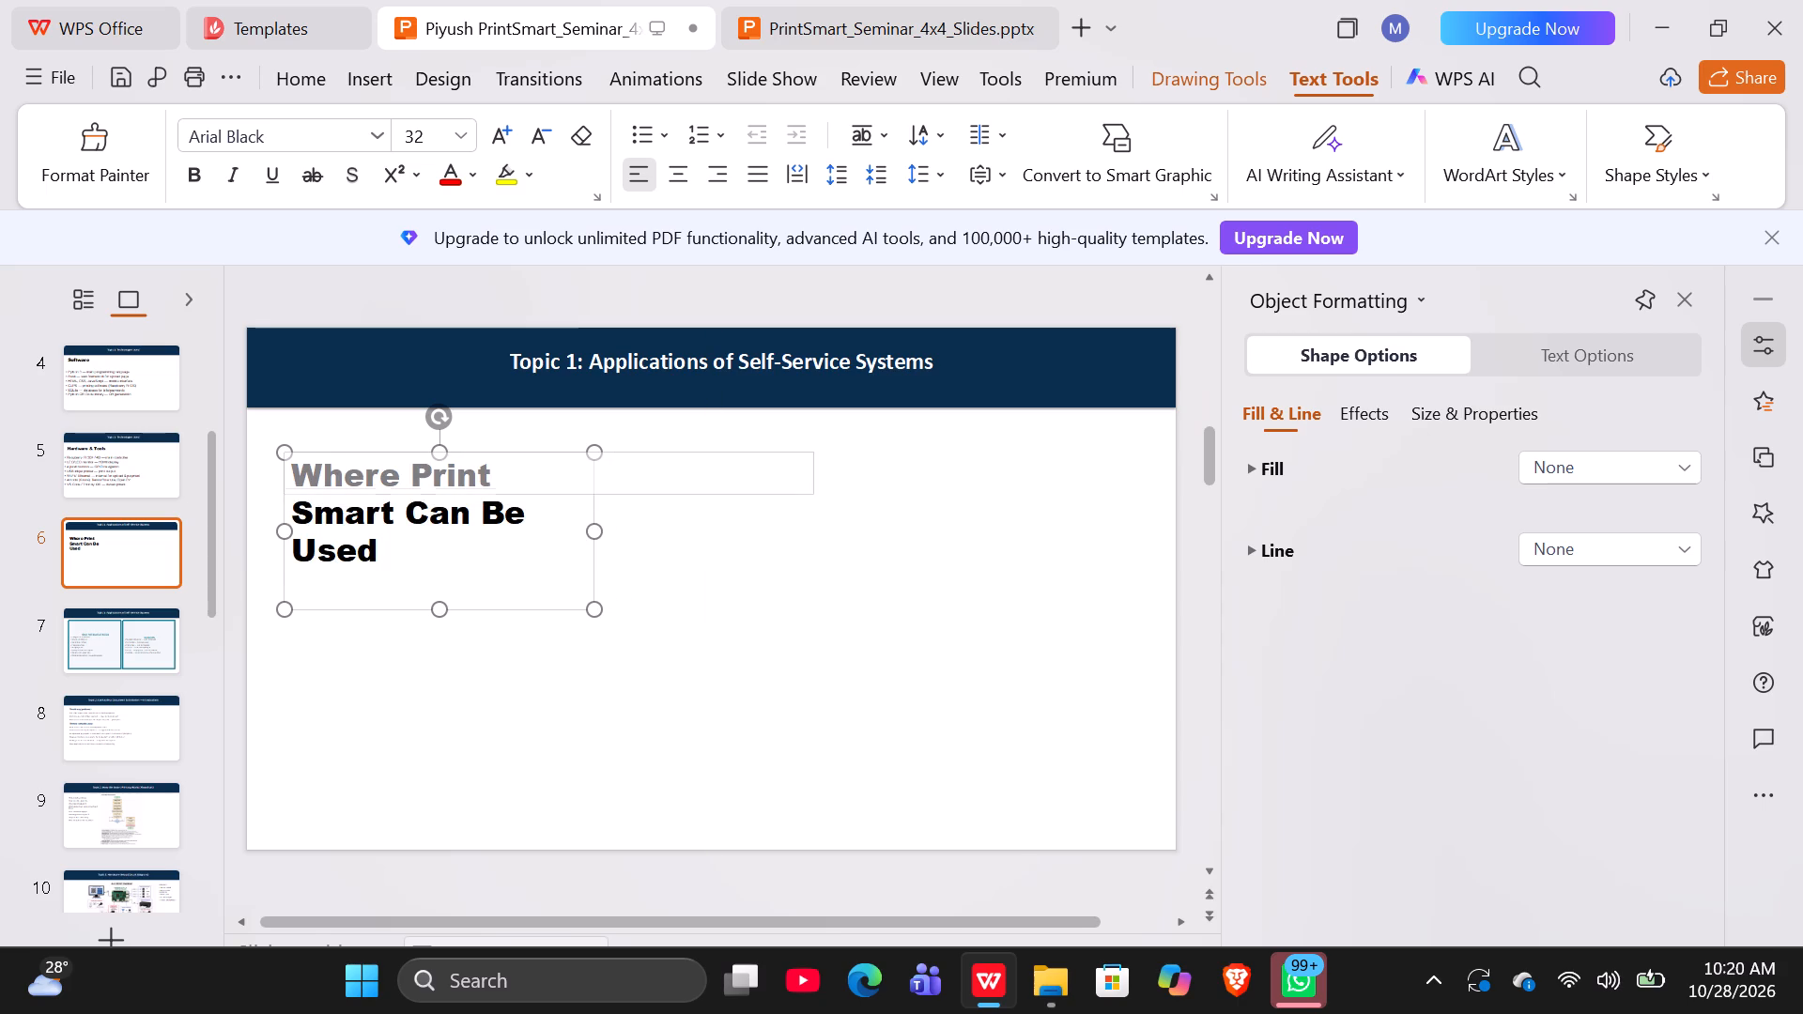
drag(852, 491, 934, 520)
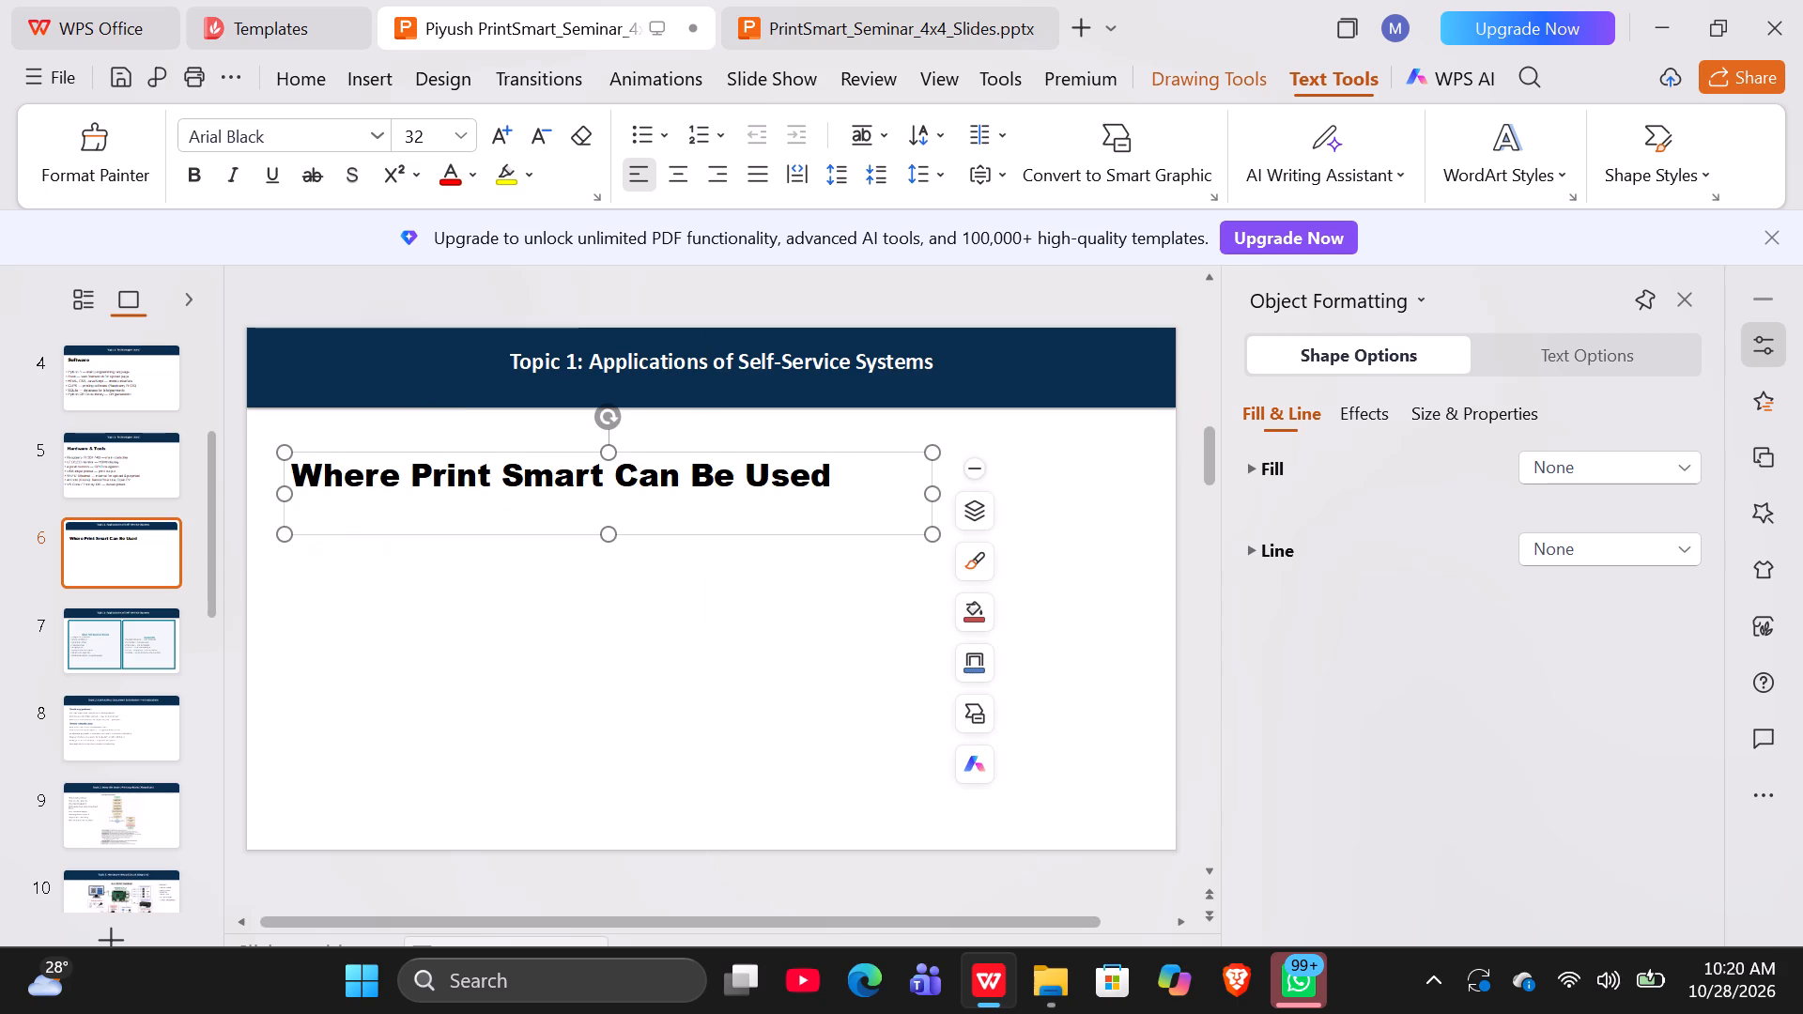
Move the "Where Print Smart Can Be Used" heading on slide 6 up and left, just below the title banner.
click(754, 504)
drag(854, 519, 833, 506)
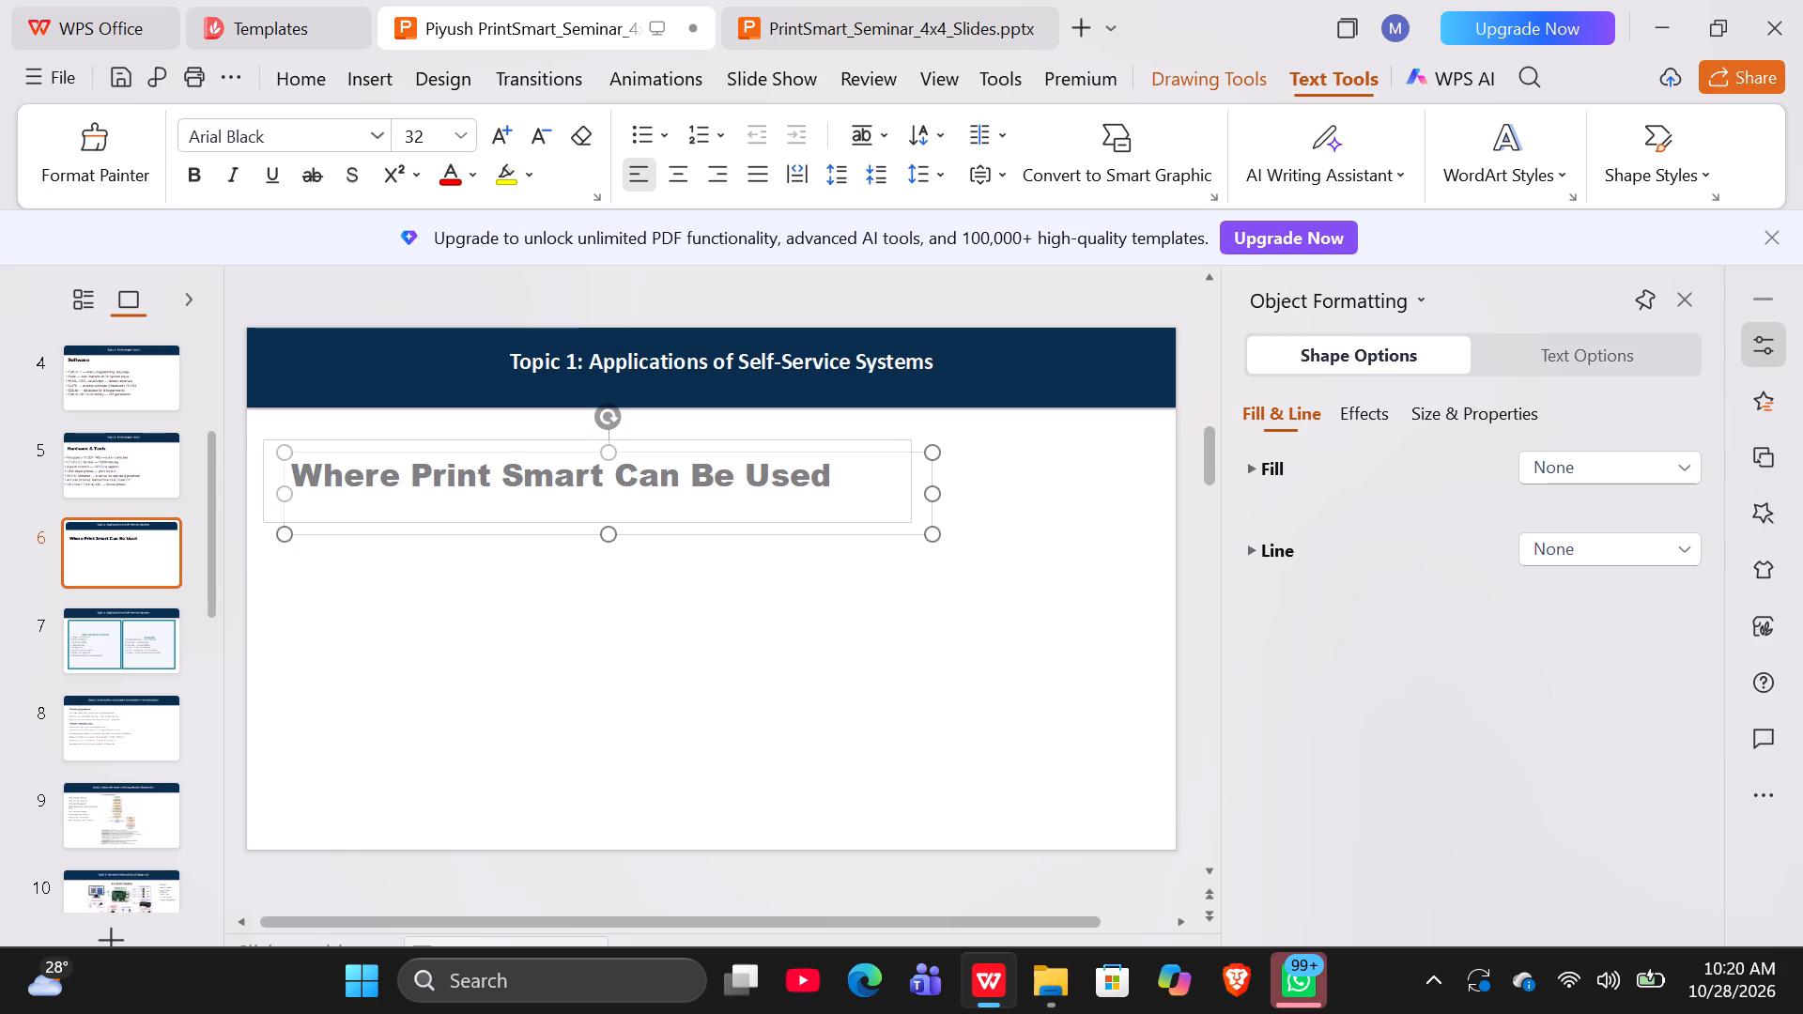
drag(833, 506, 837, 499)
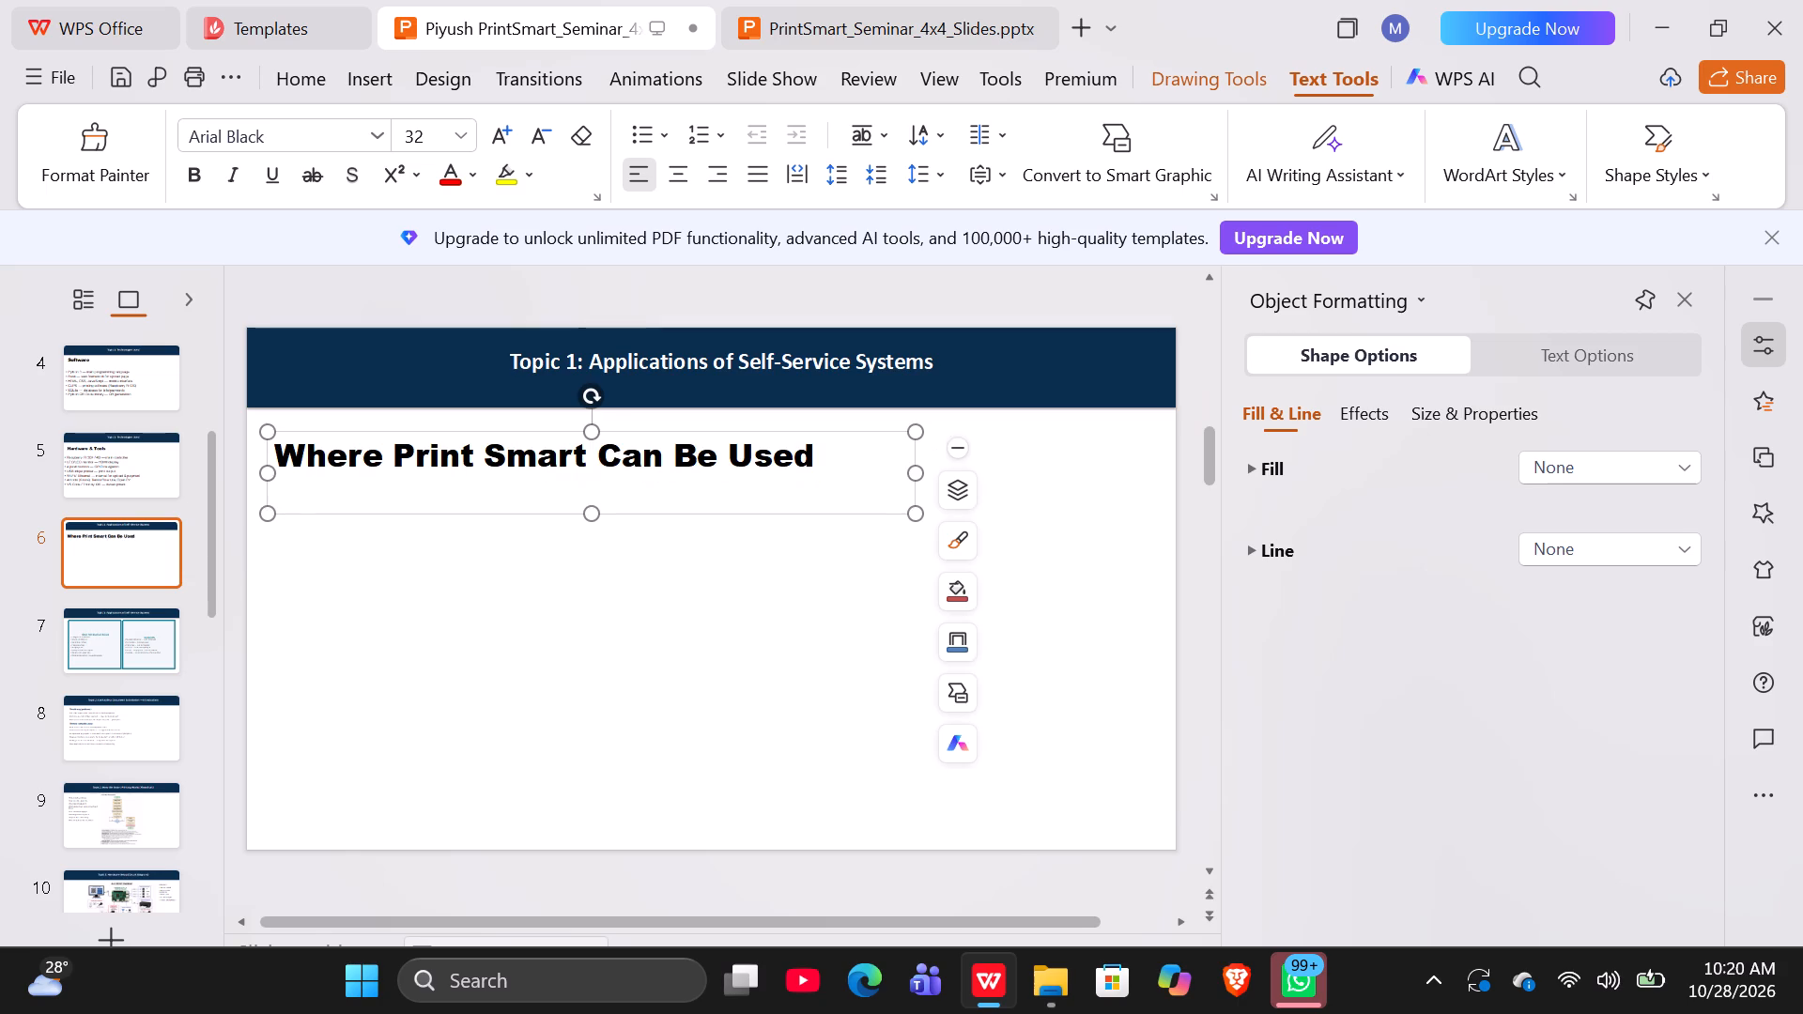
click(554, 593)
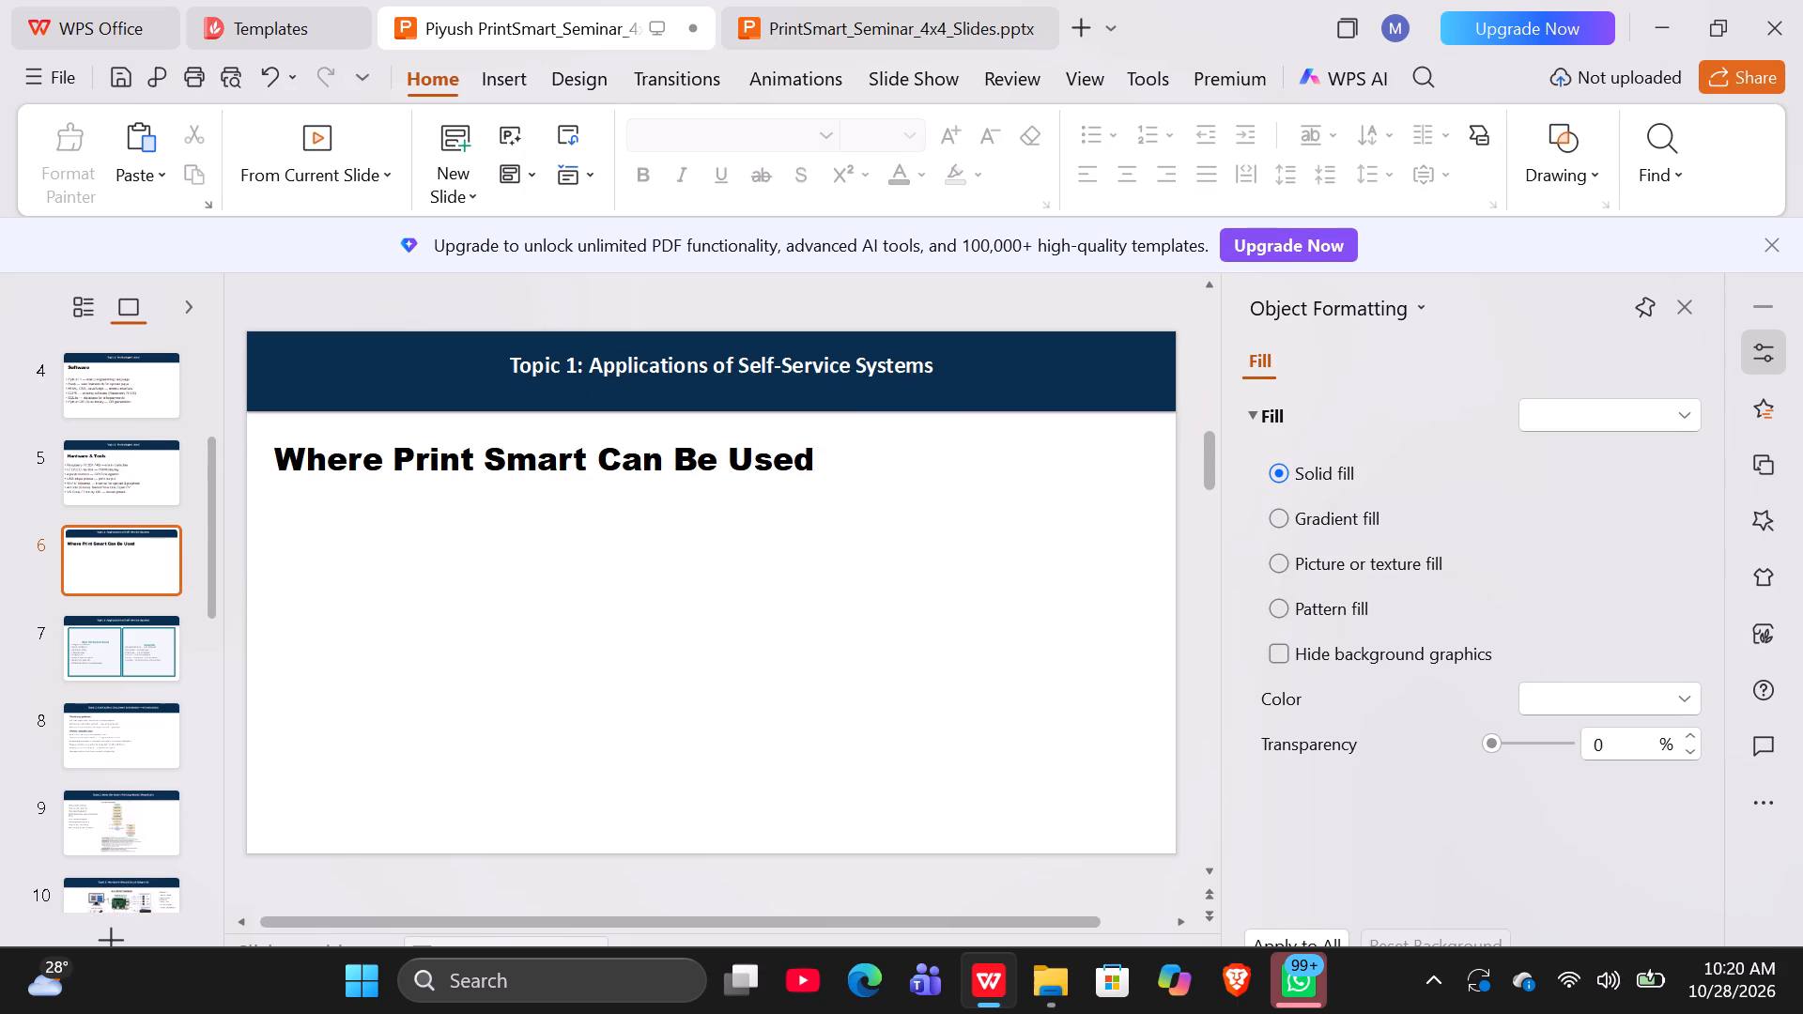
Copy the bullet list from "Colleges and universities" to "Public service centers / co-working spaces" on slide 7 into a new text box below slide 6's heading.
click(103, 648)
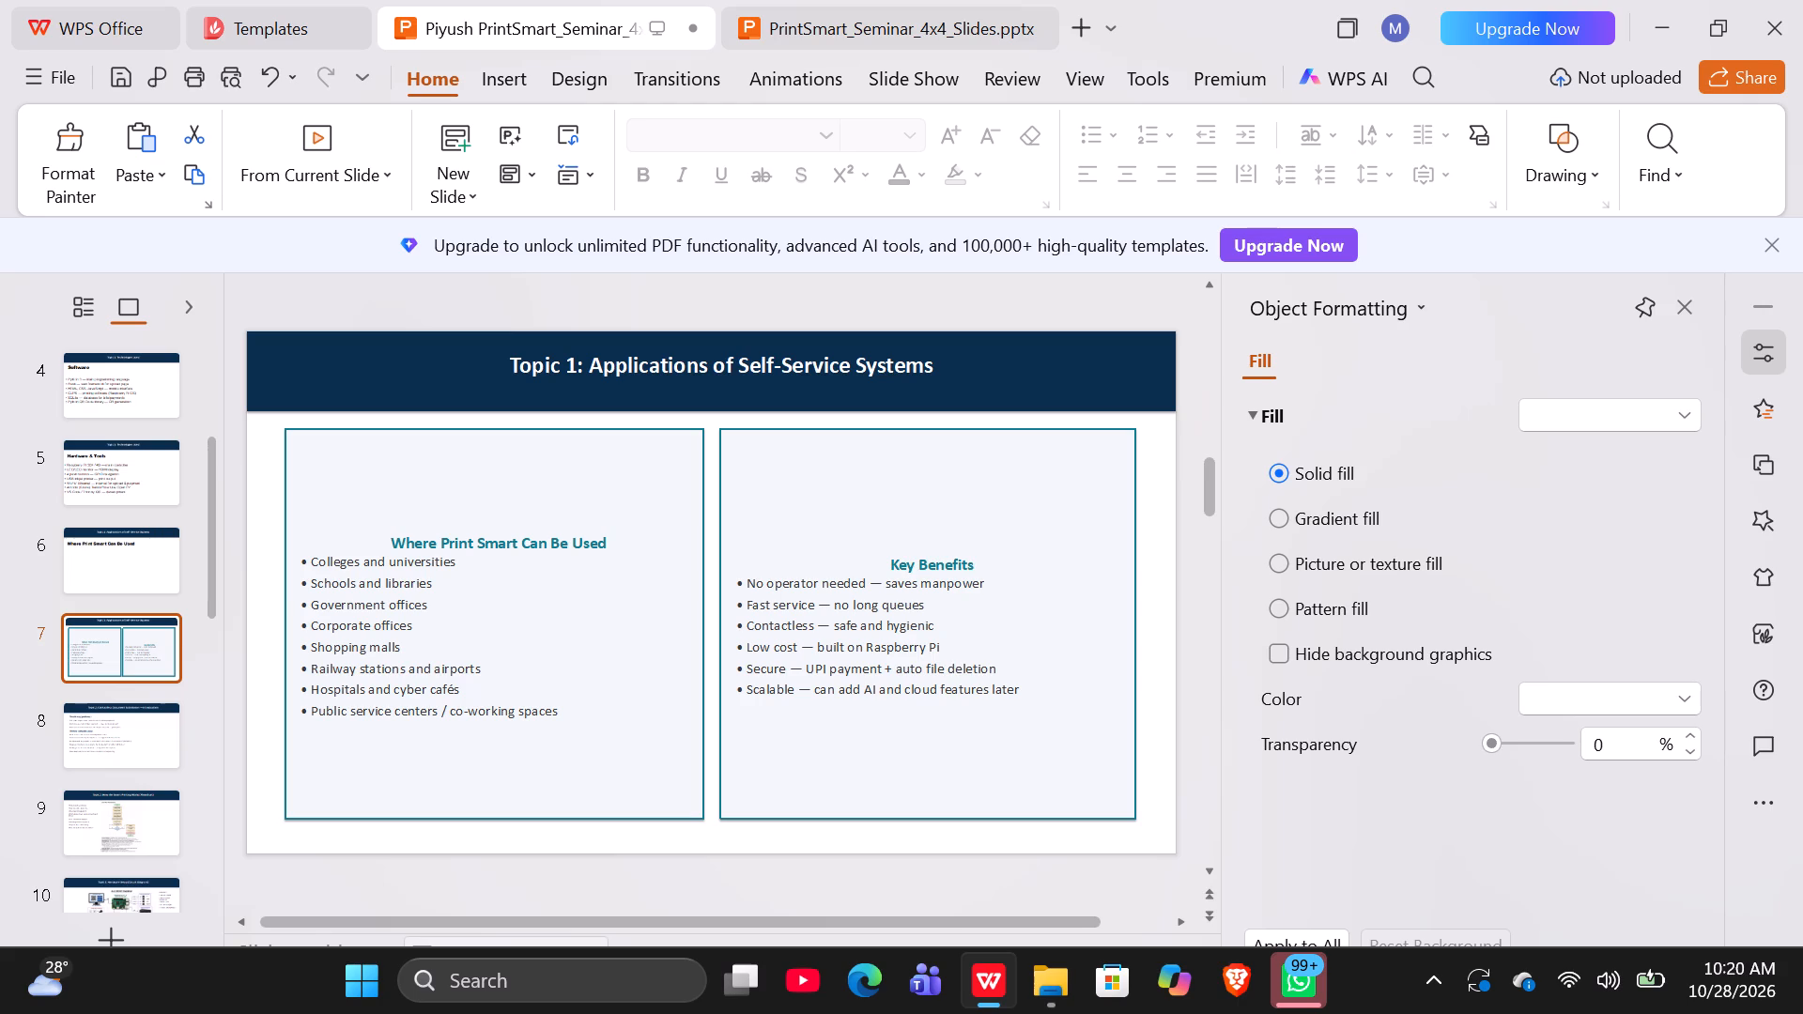
drag(561, 708, 323, 569)
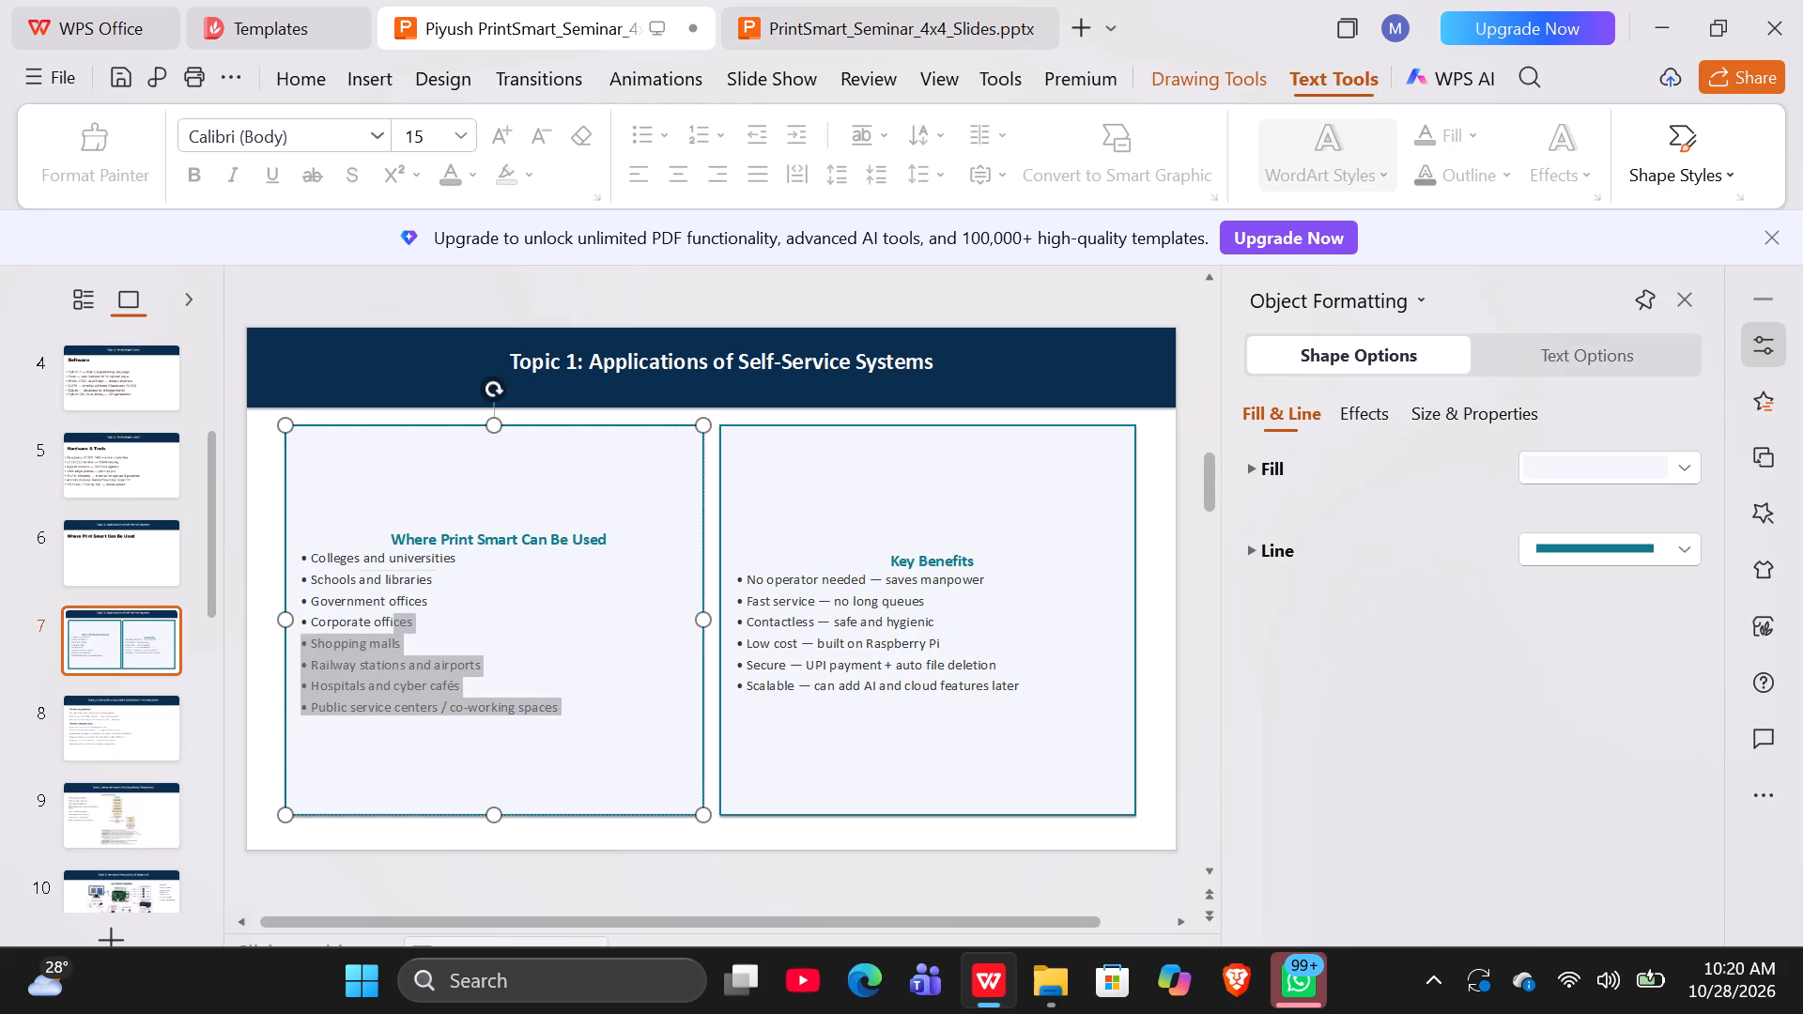
drag(323, 569, 293, 553)
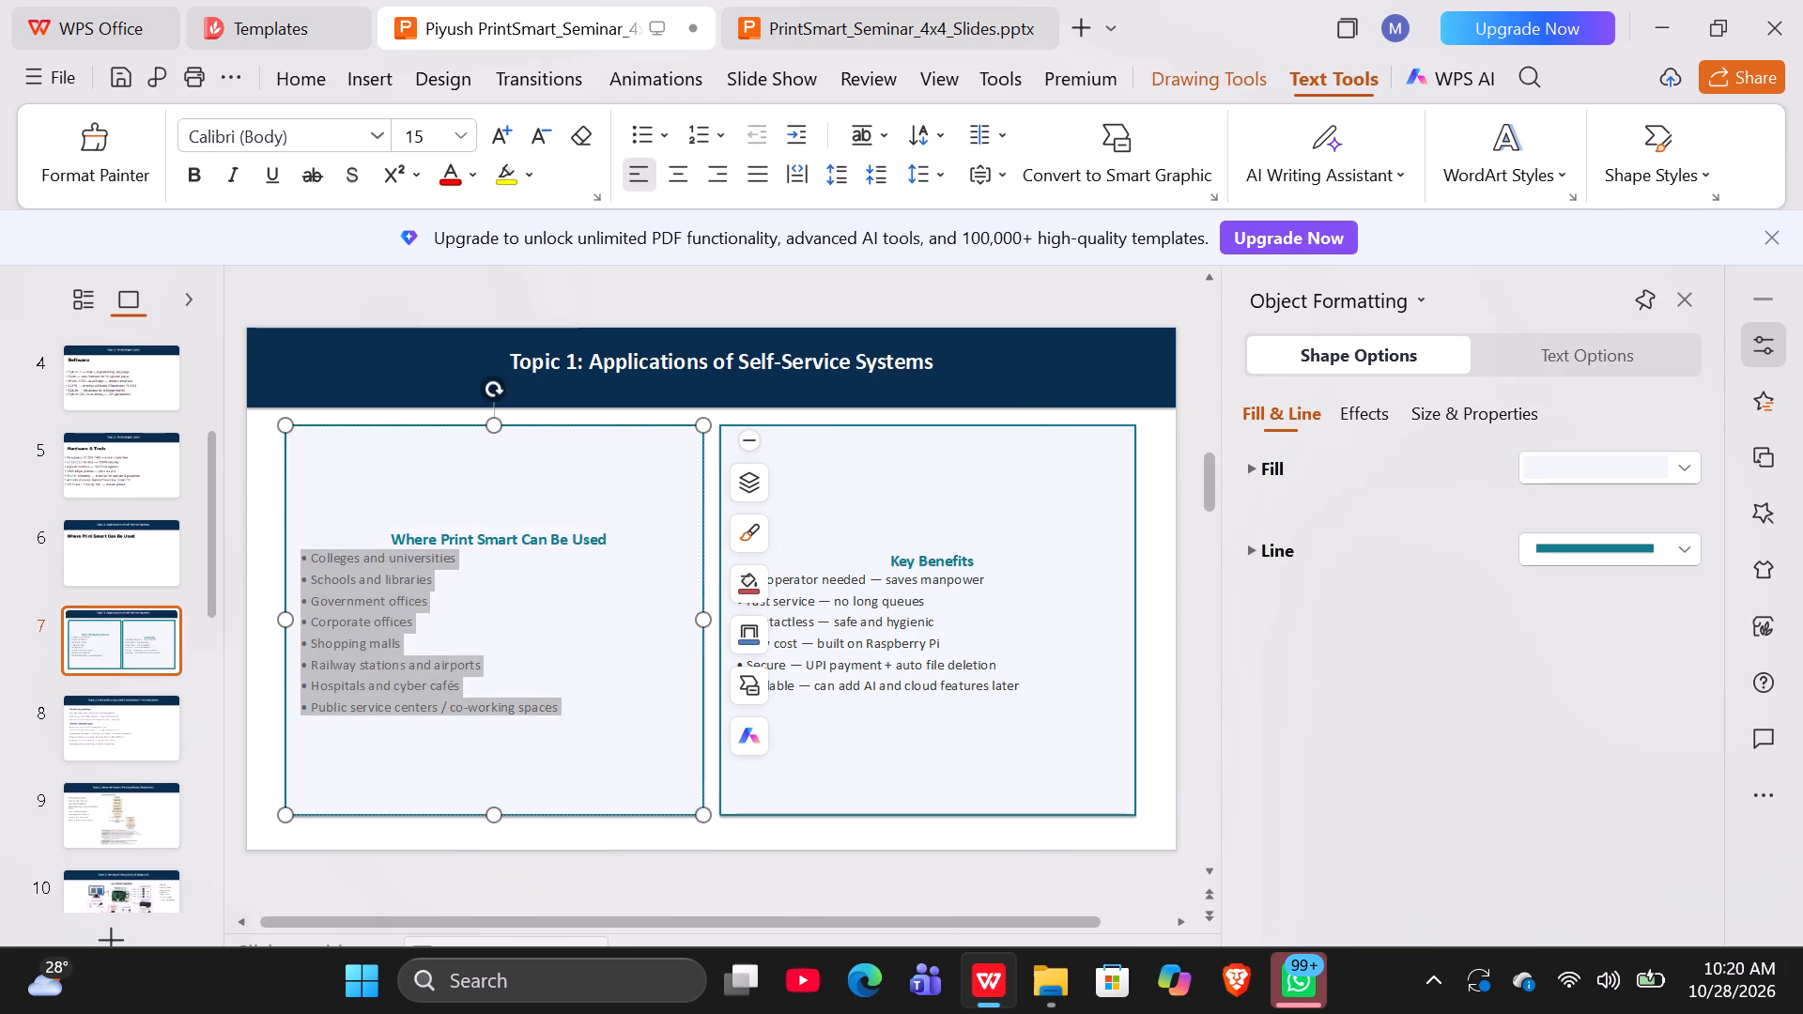
key(ctrl+c)
click(133, 562)
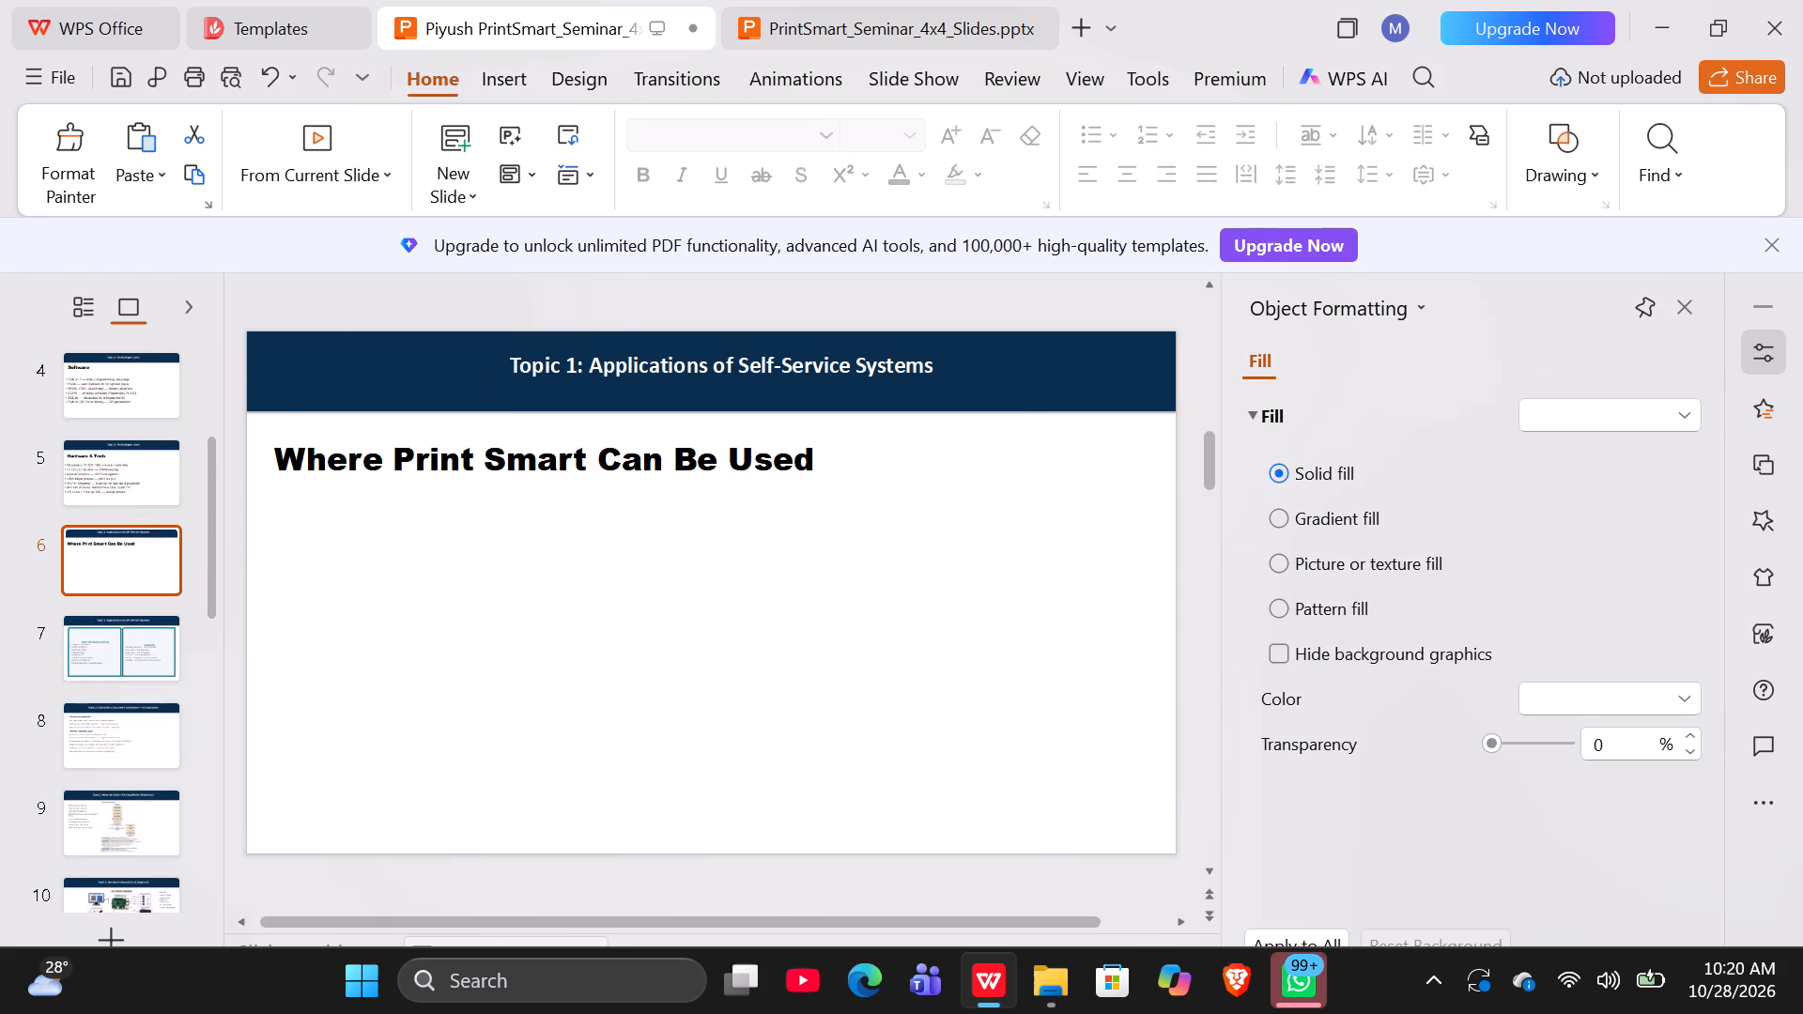
click(307, 542)
double_click(307, 542)
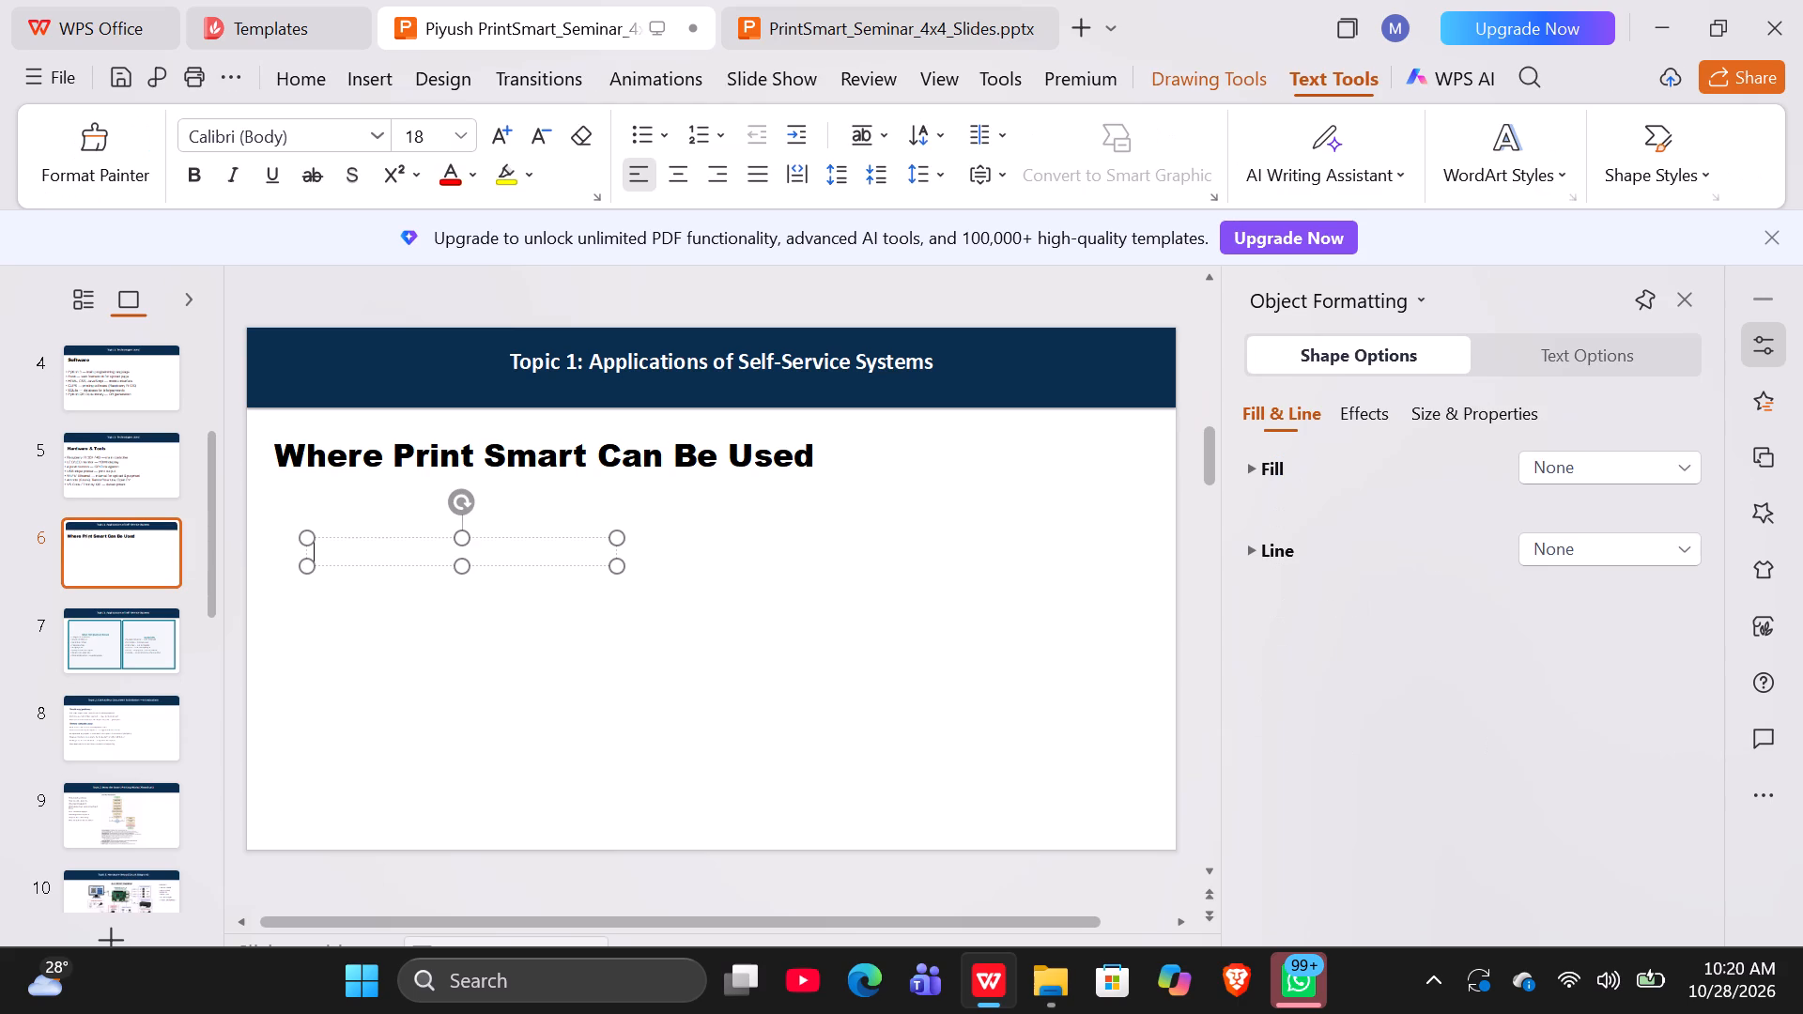
key(ctrl+v)
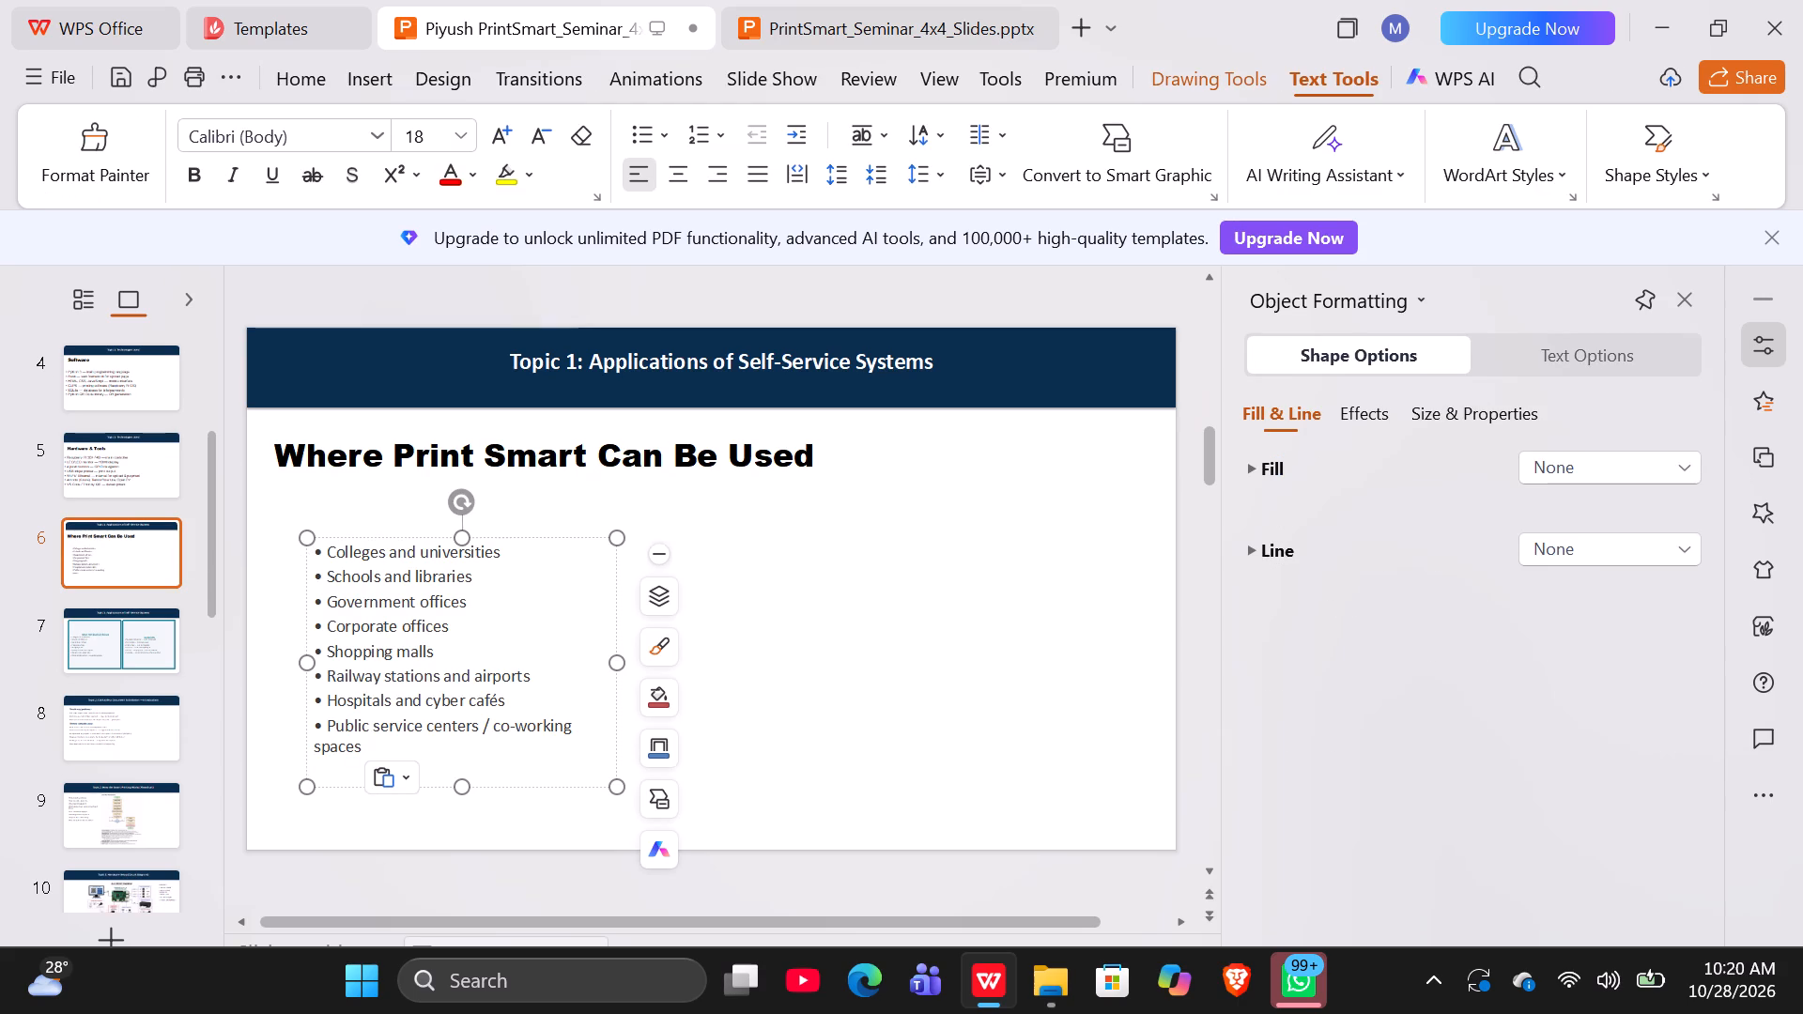
Extend the list's text box on slide 6 up and left so it starts just below the heading, aligned with its left edge.
drag(304, 540, 272, 507)
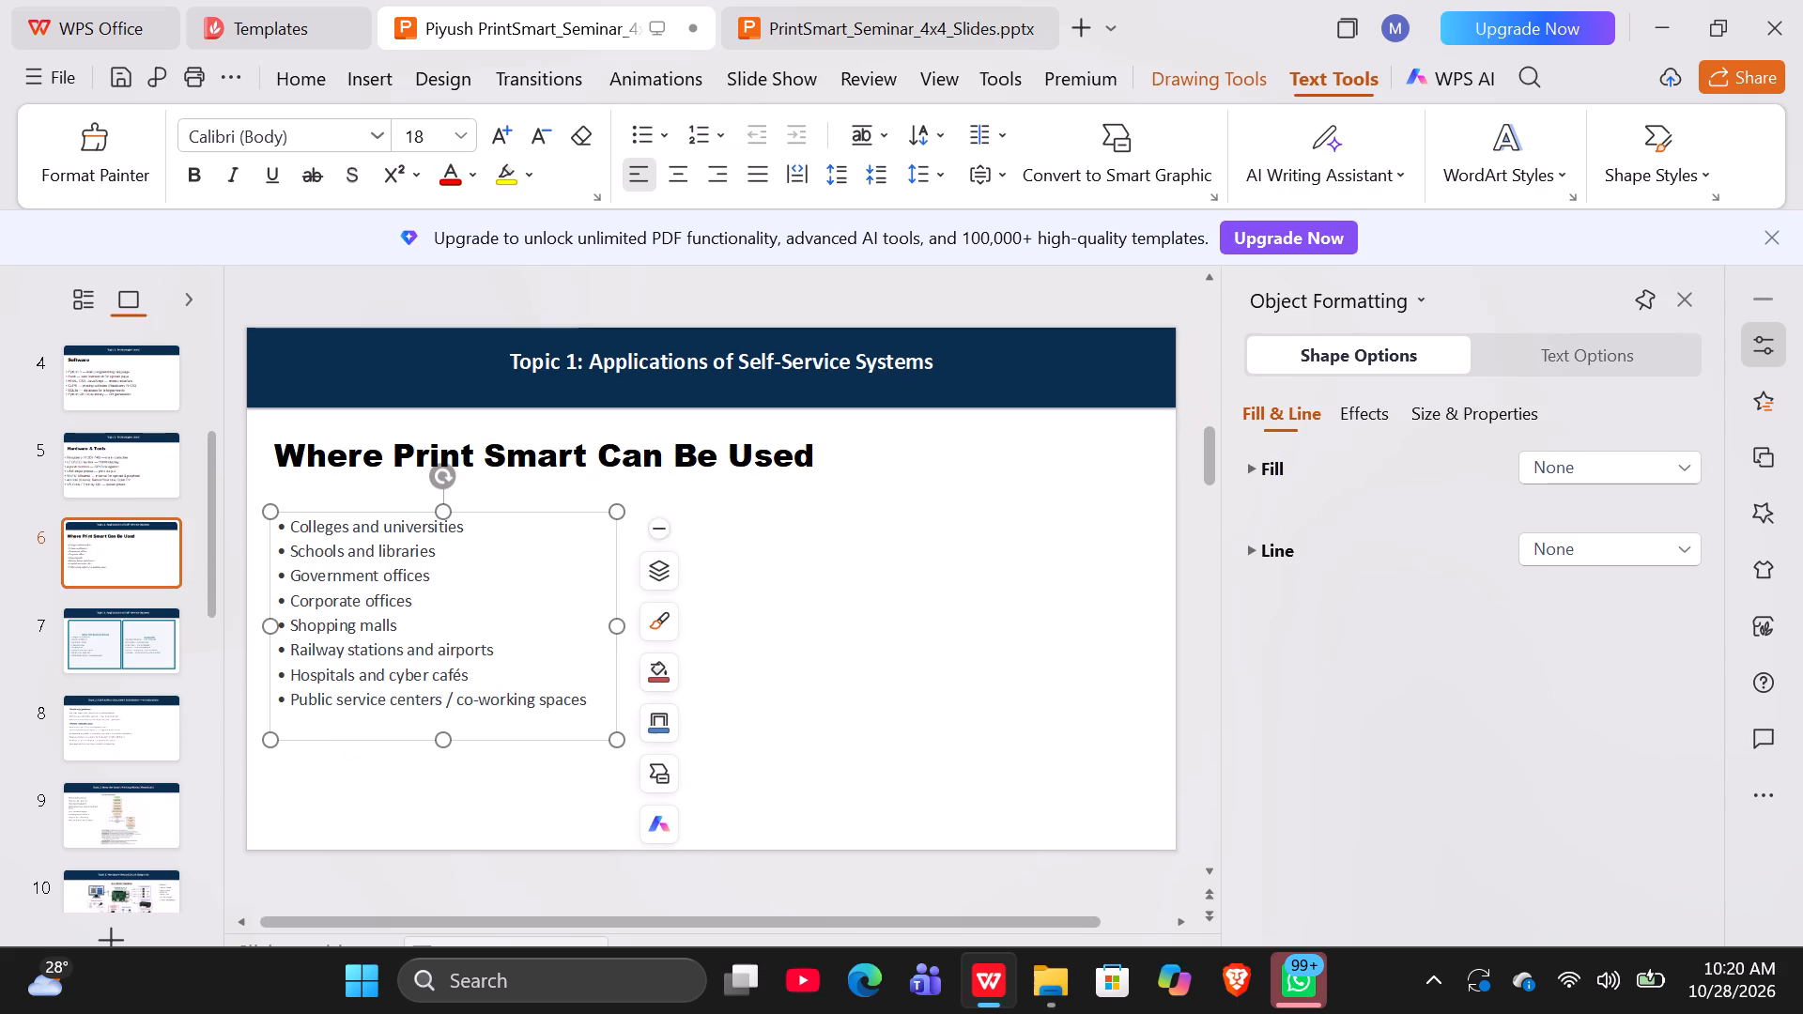
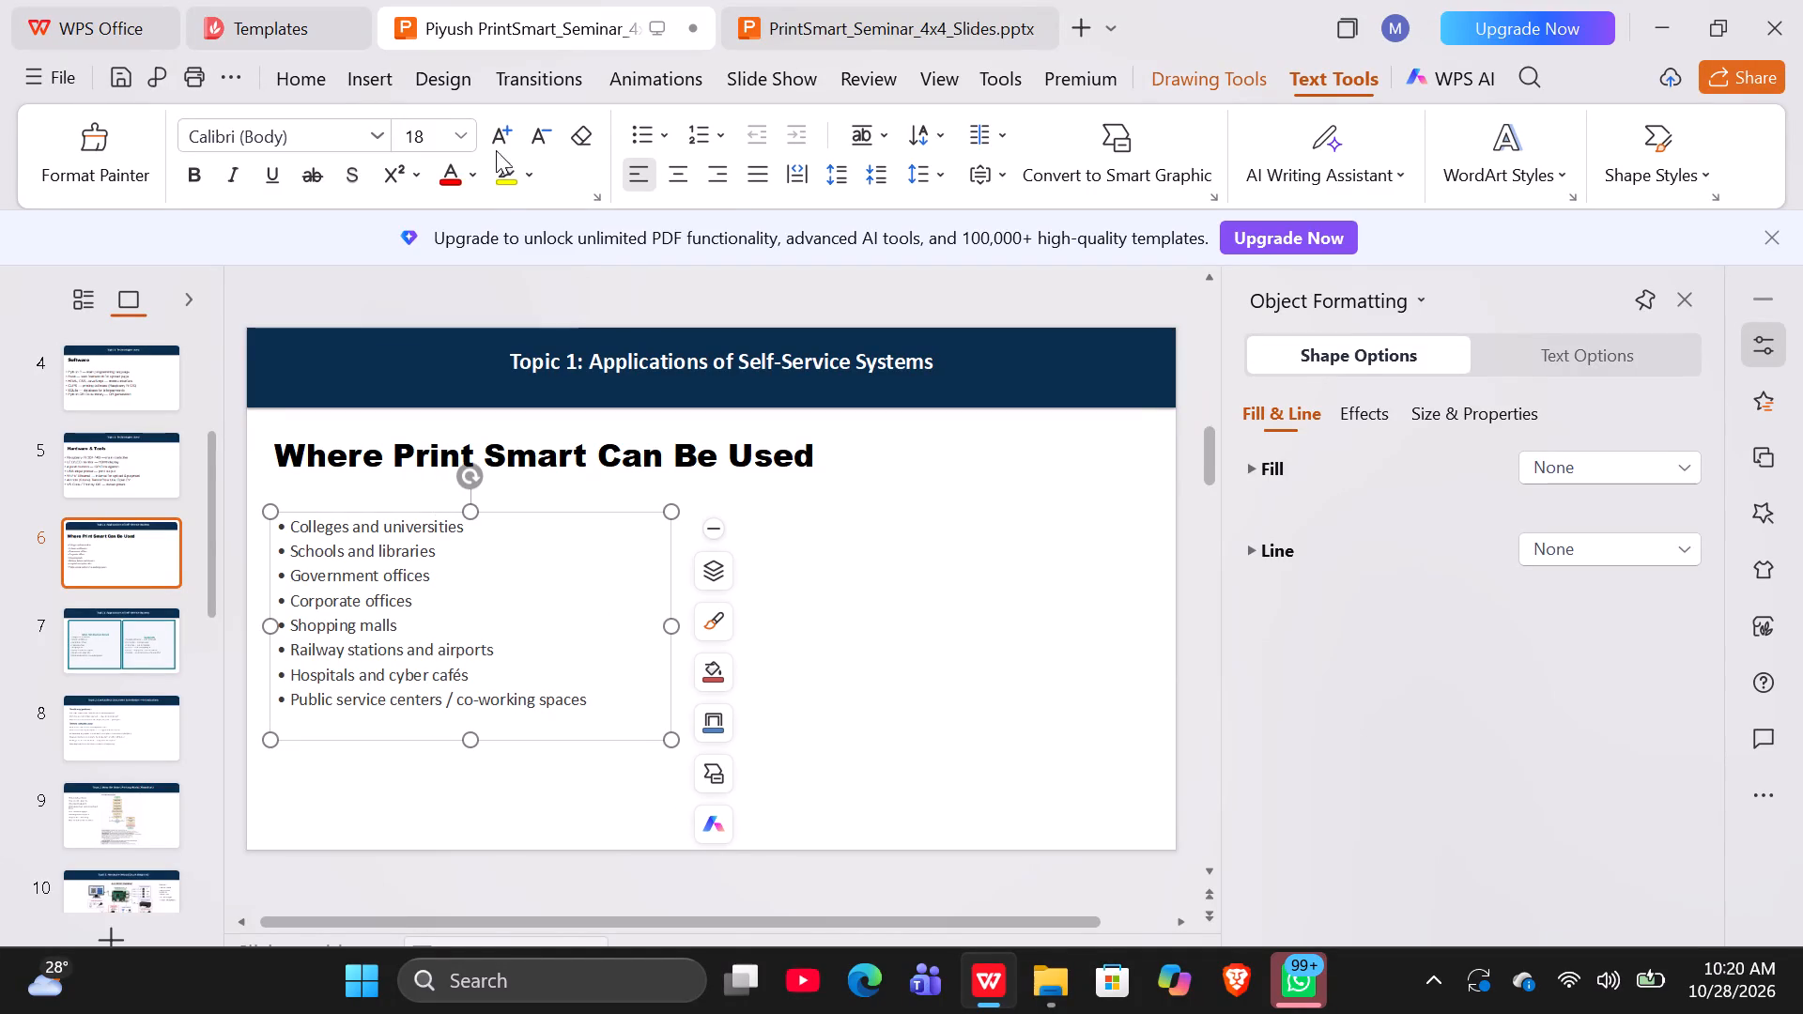
Set the font size of the bullet list below slide 6's heading to 24.
click(463, 120)
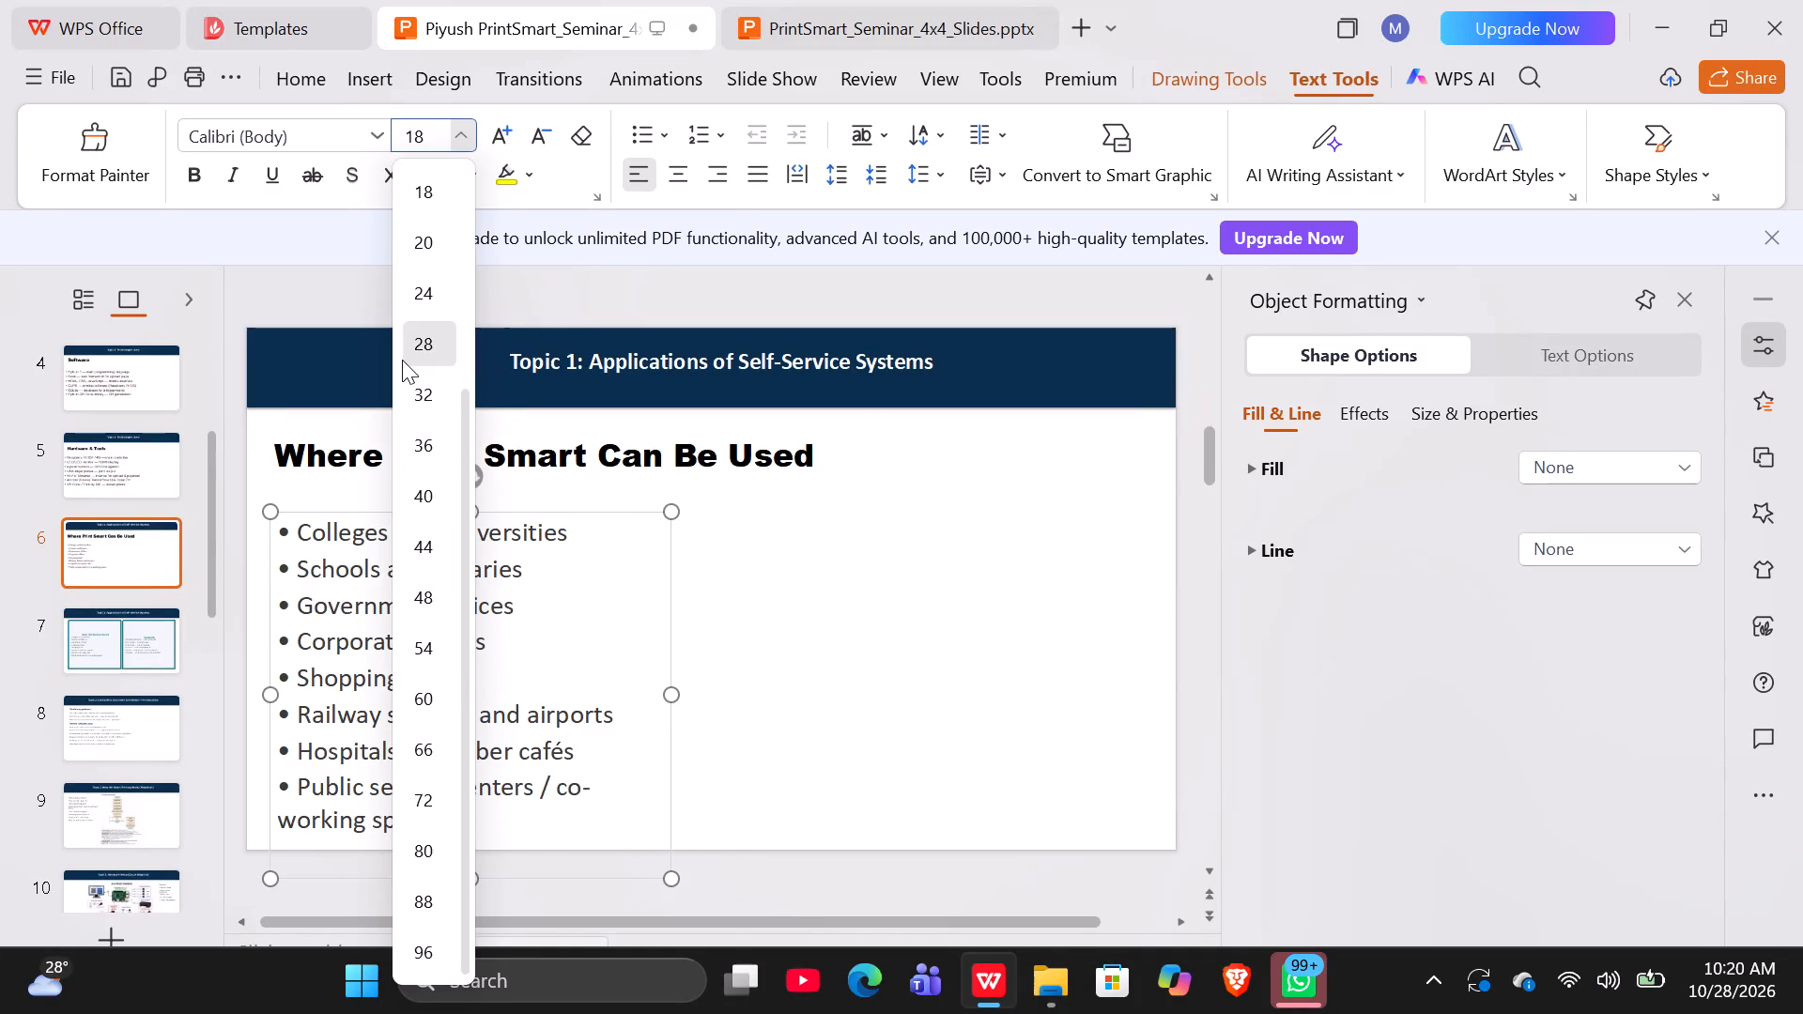
click(405, 310)
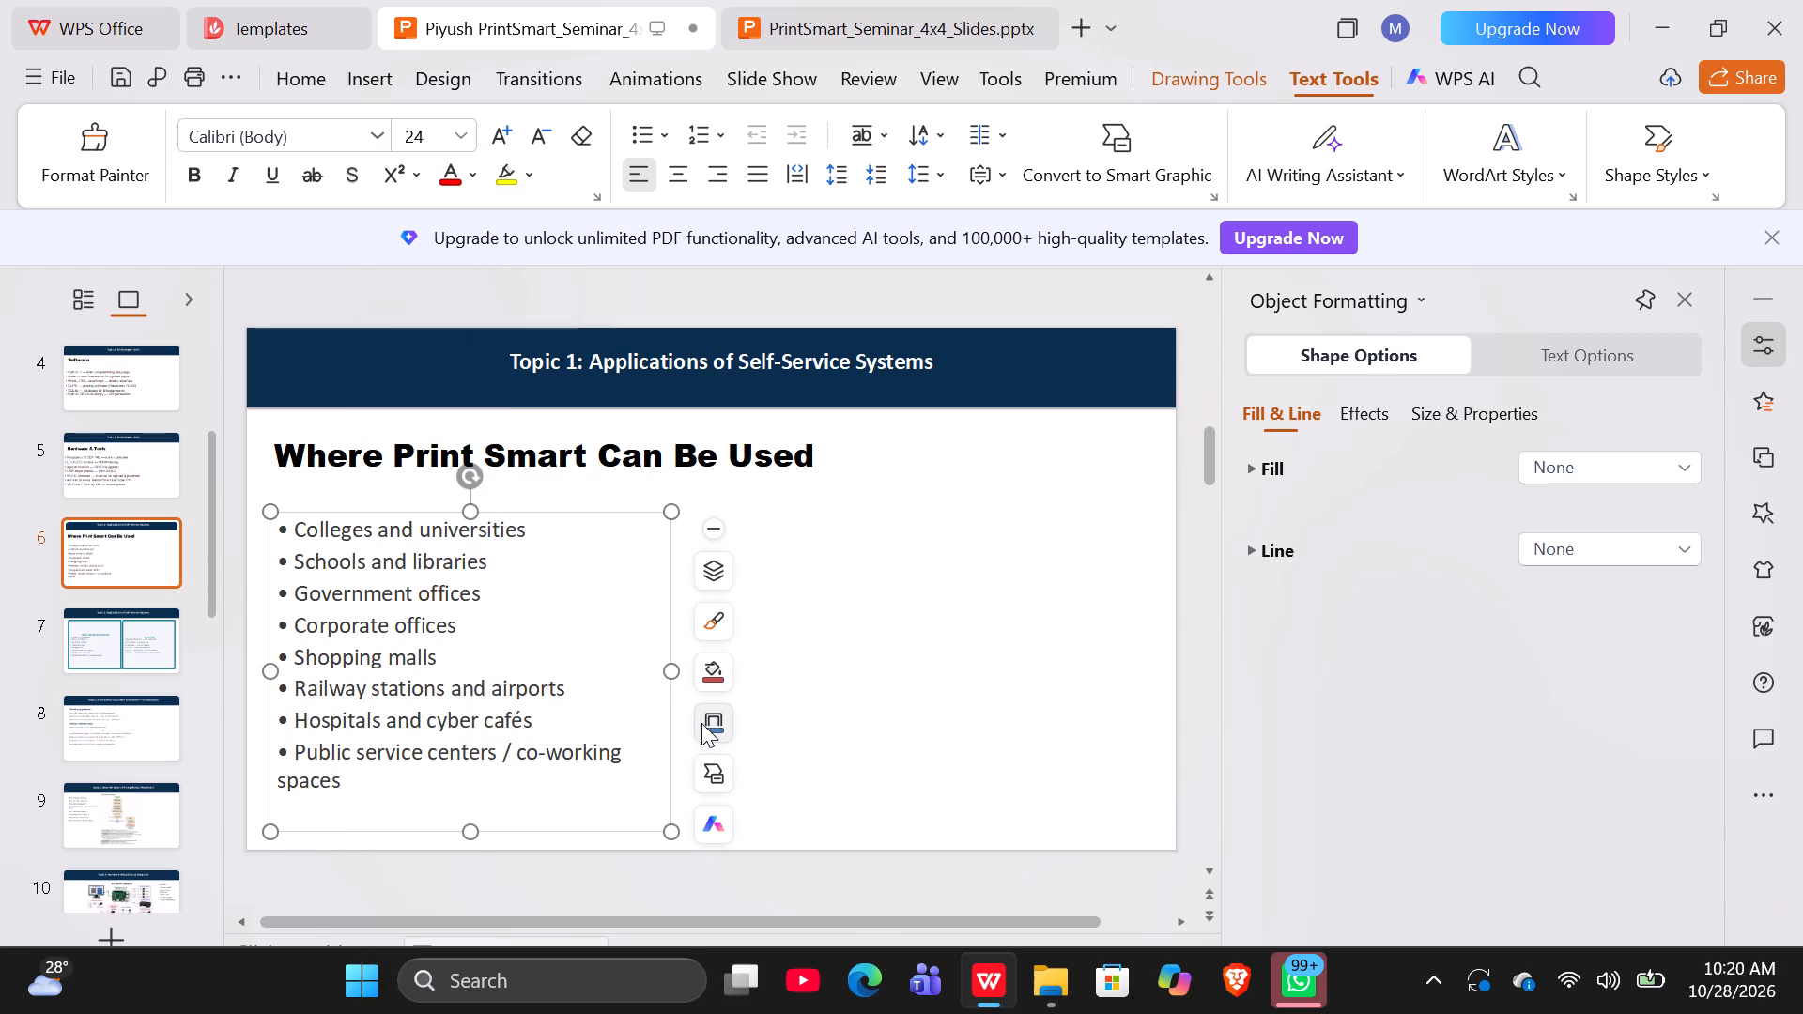
Widen the bullet list's text box on slide 6 so "Public service centers / co-working spaces" fits on one line.
click(675, 664)
drag(670, 672, 748, 661)
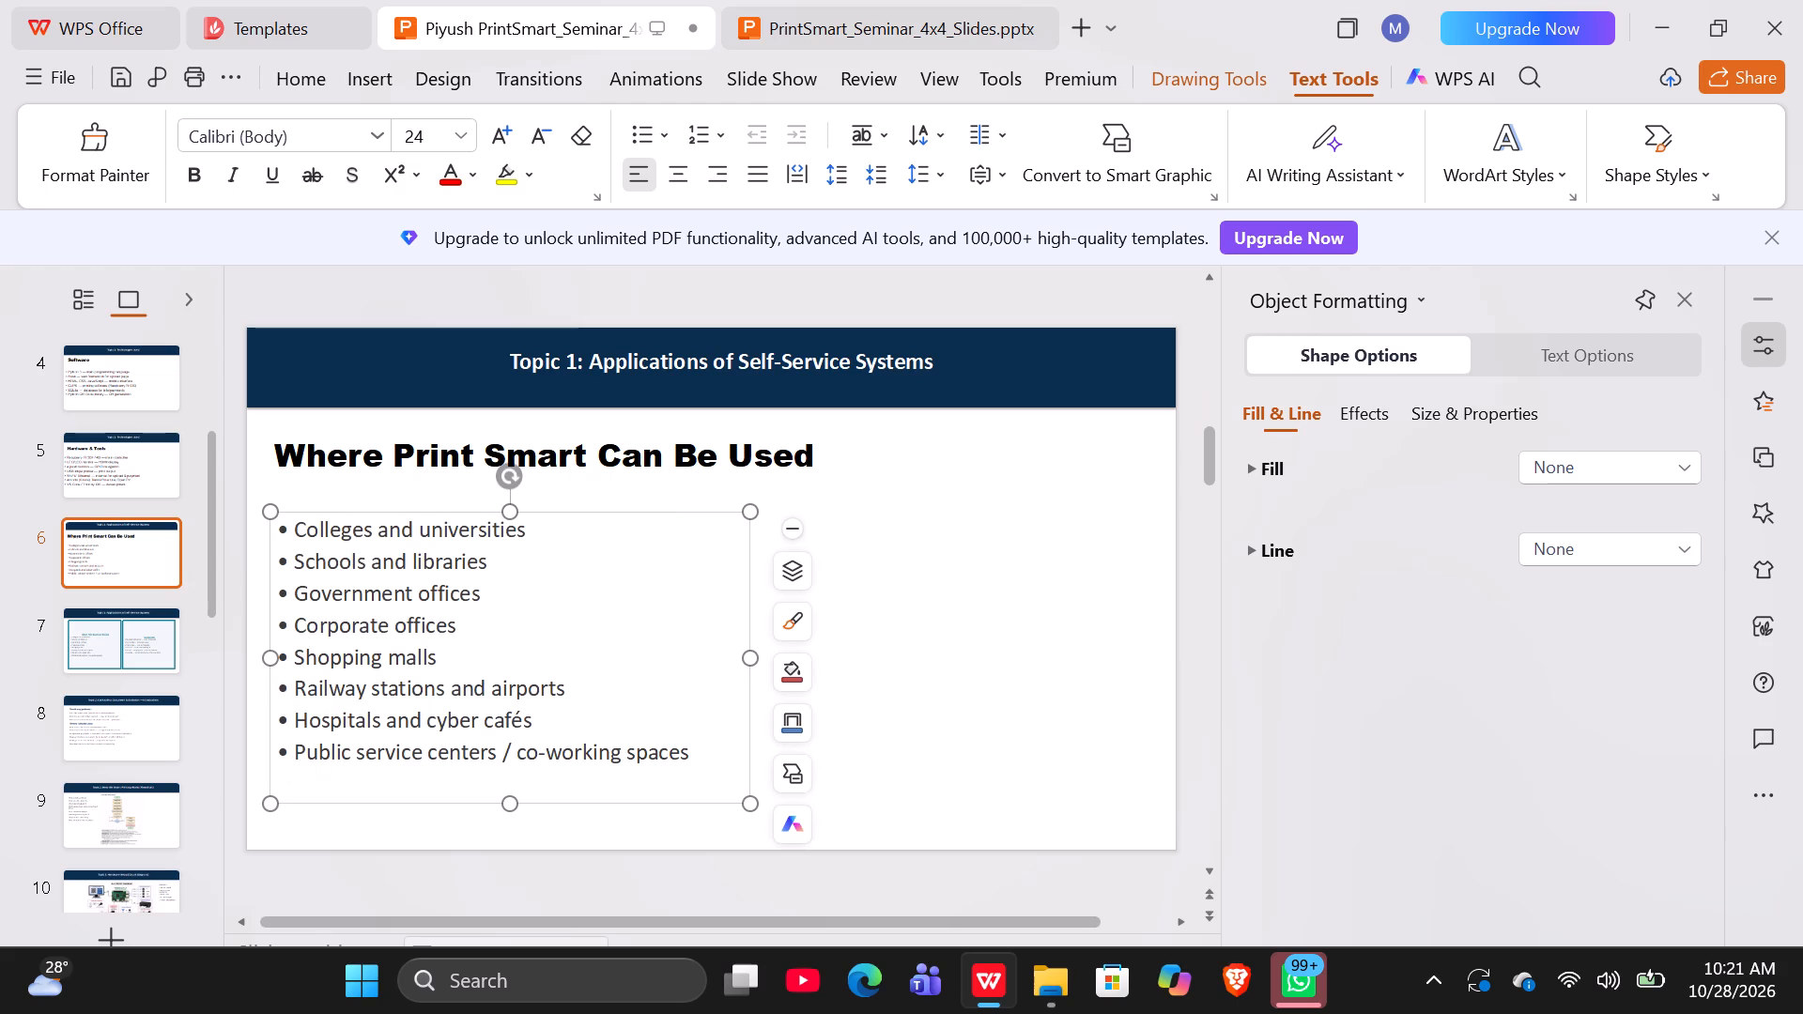